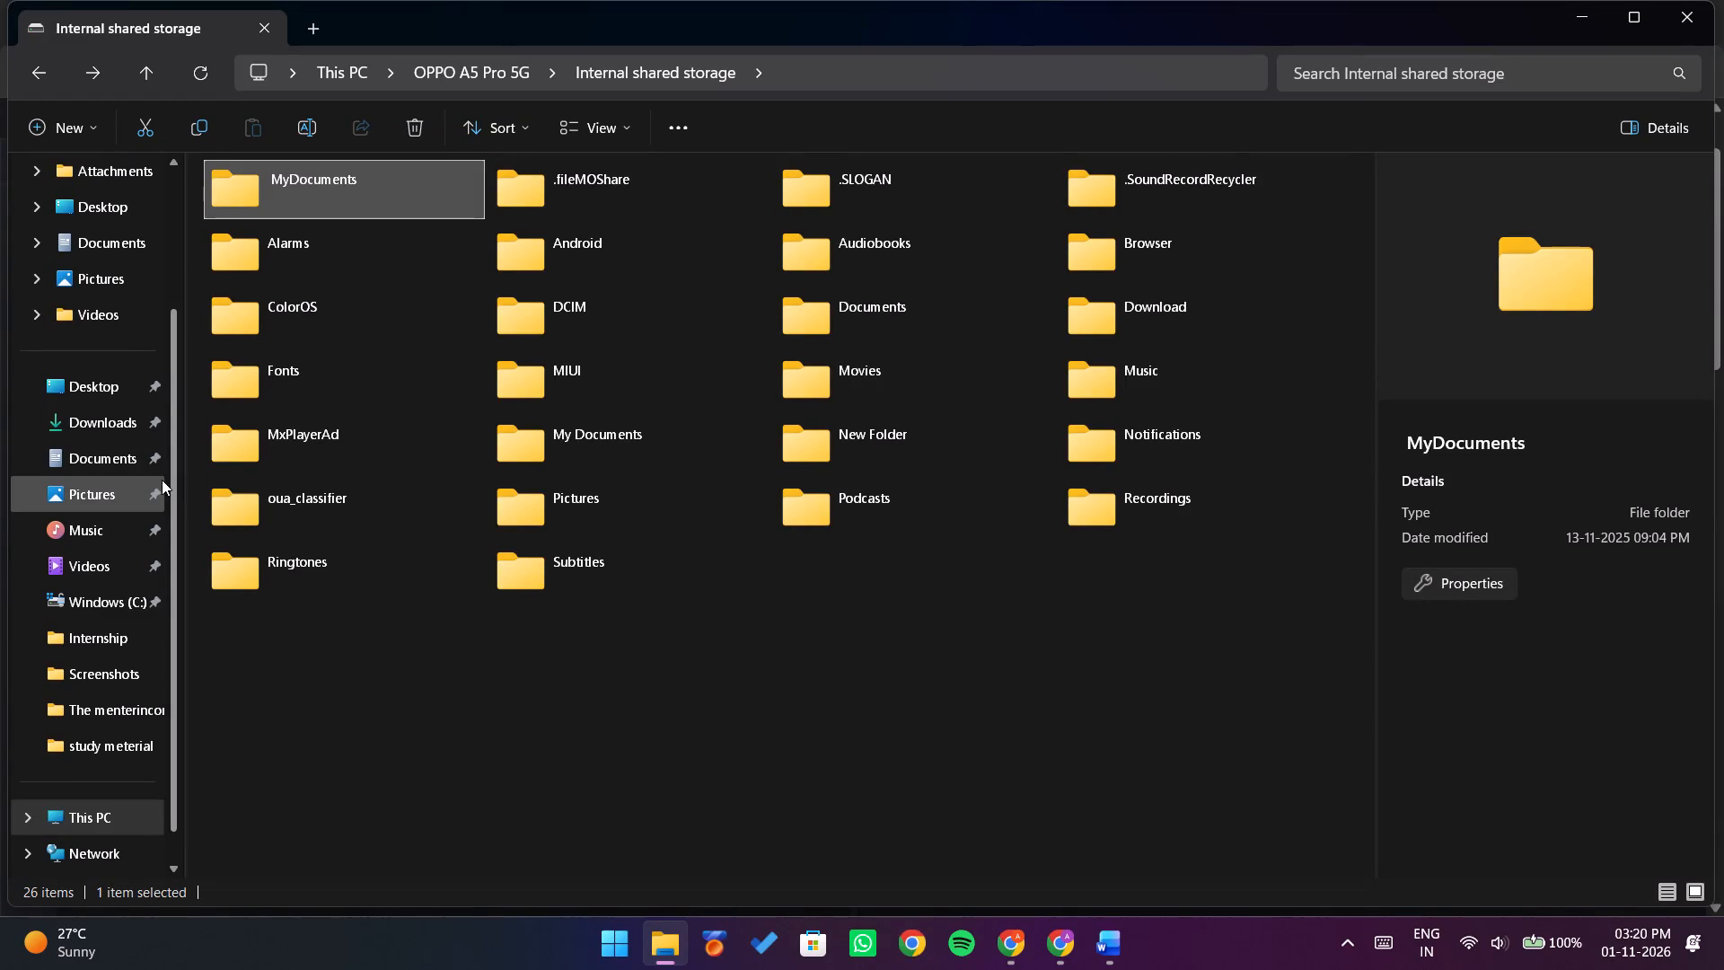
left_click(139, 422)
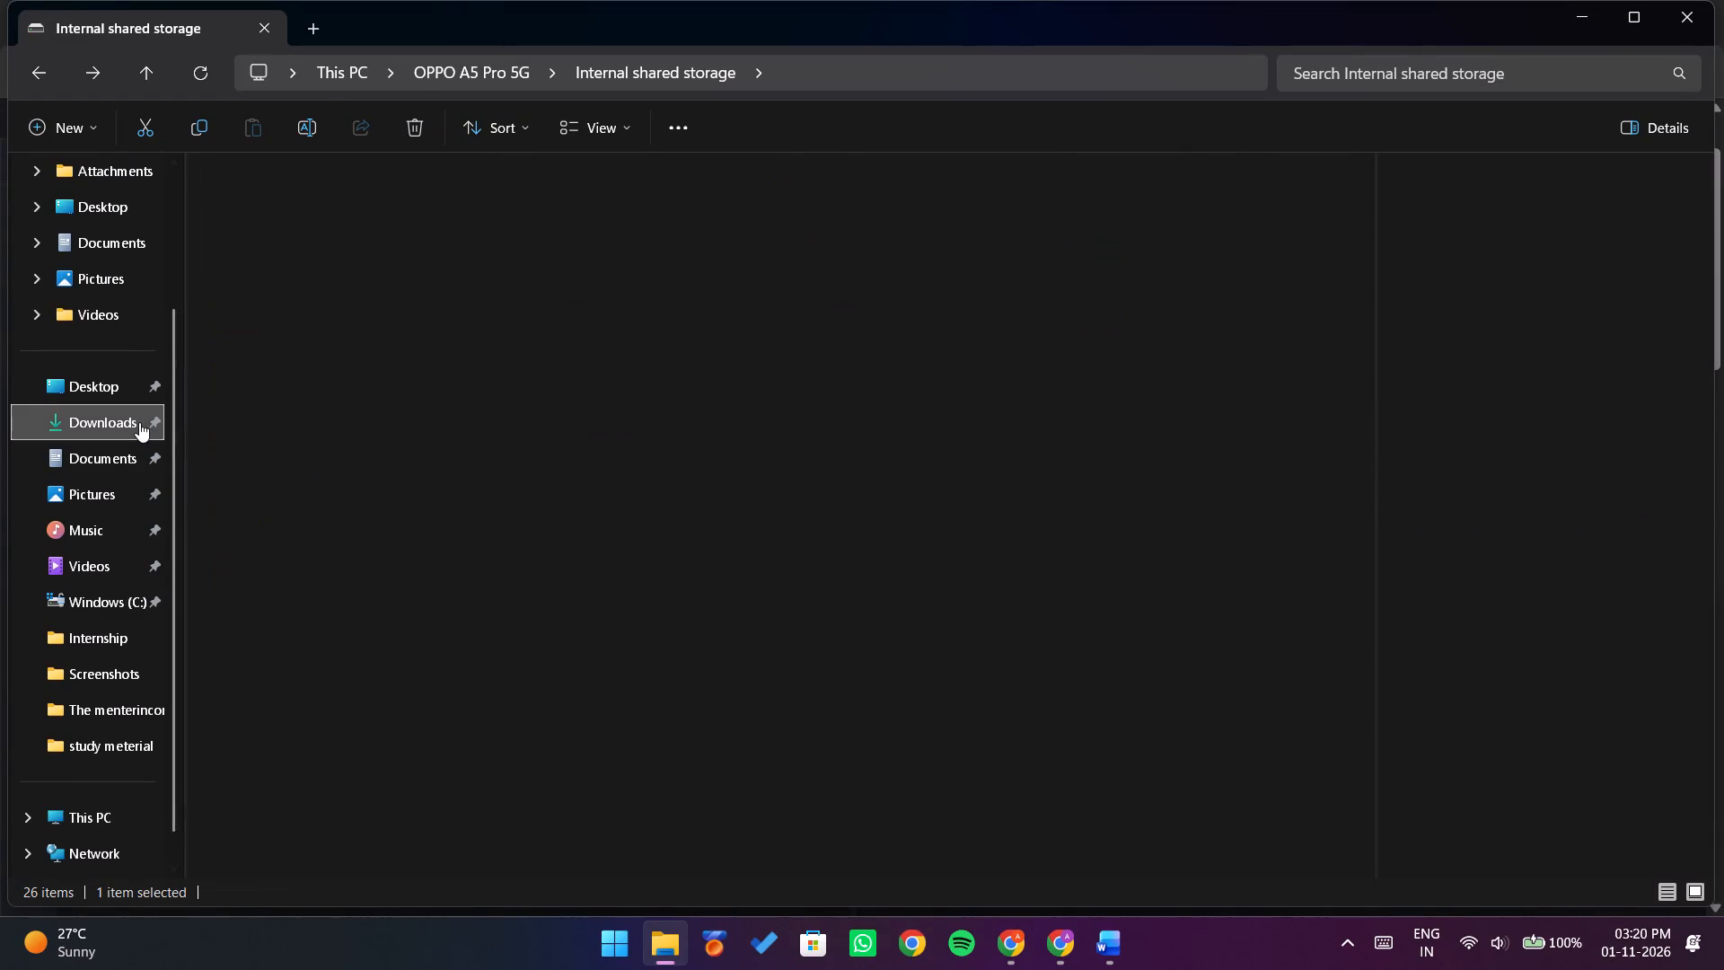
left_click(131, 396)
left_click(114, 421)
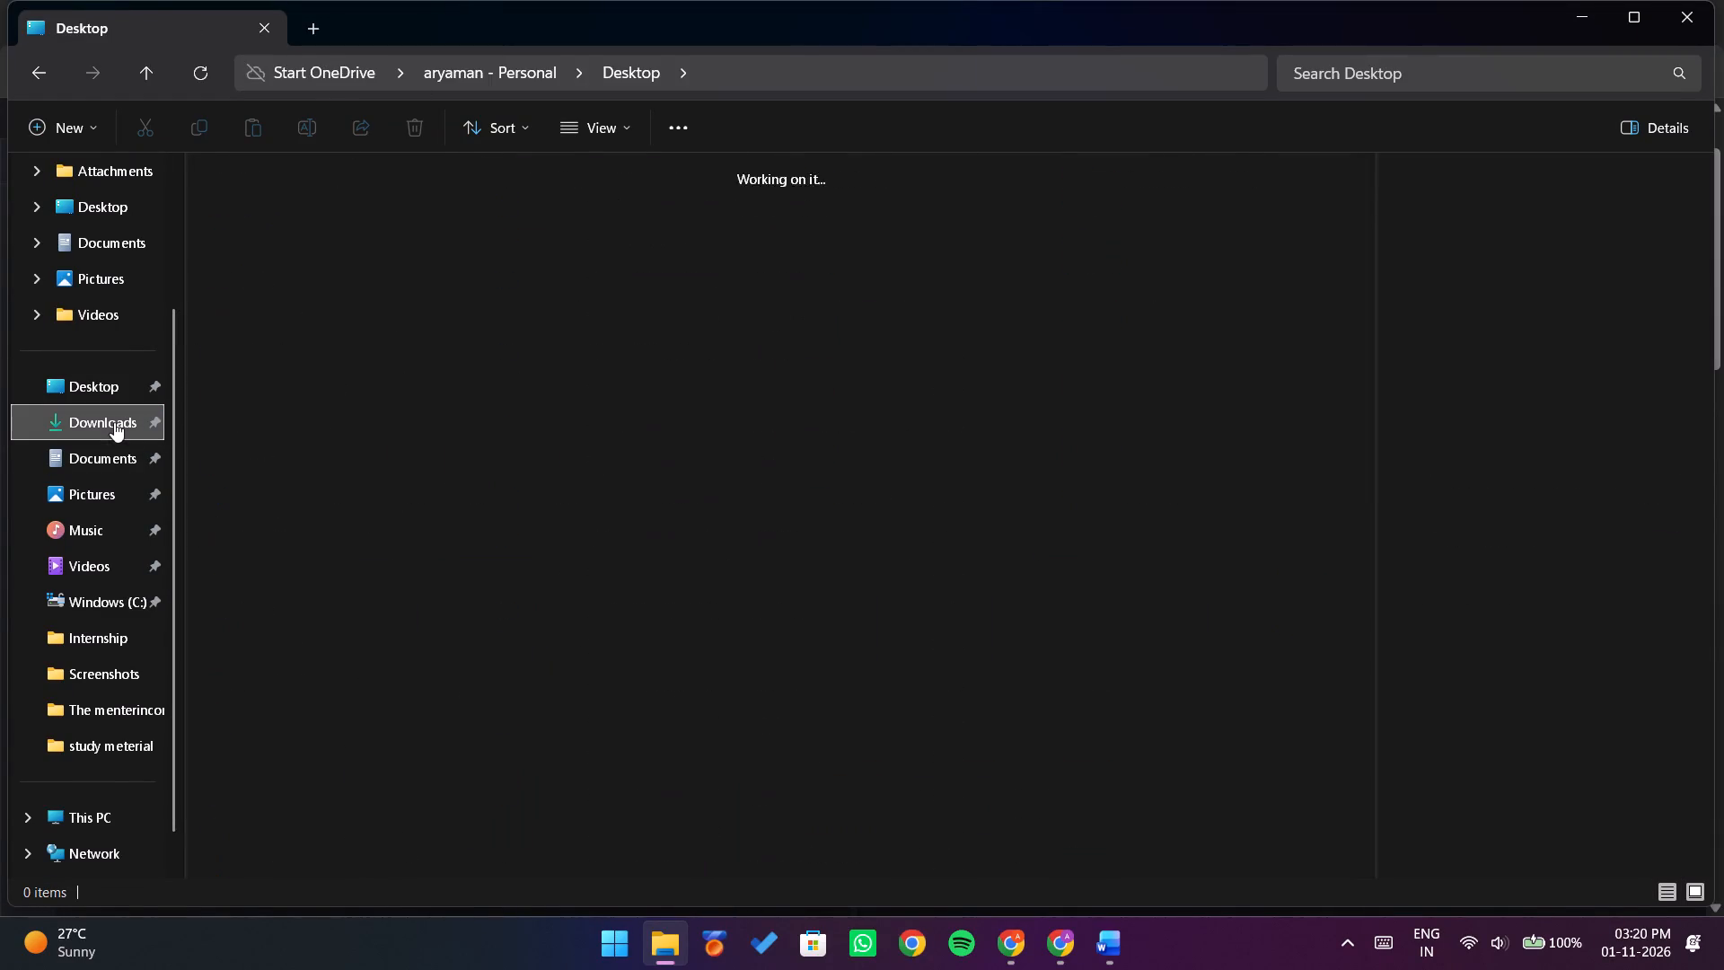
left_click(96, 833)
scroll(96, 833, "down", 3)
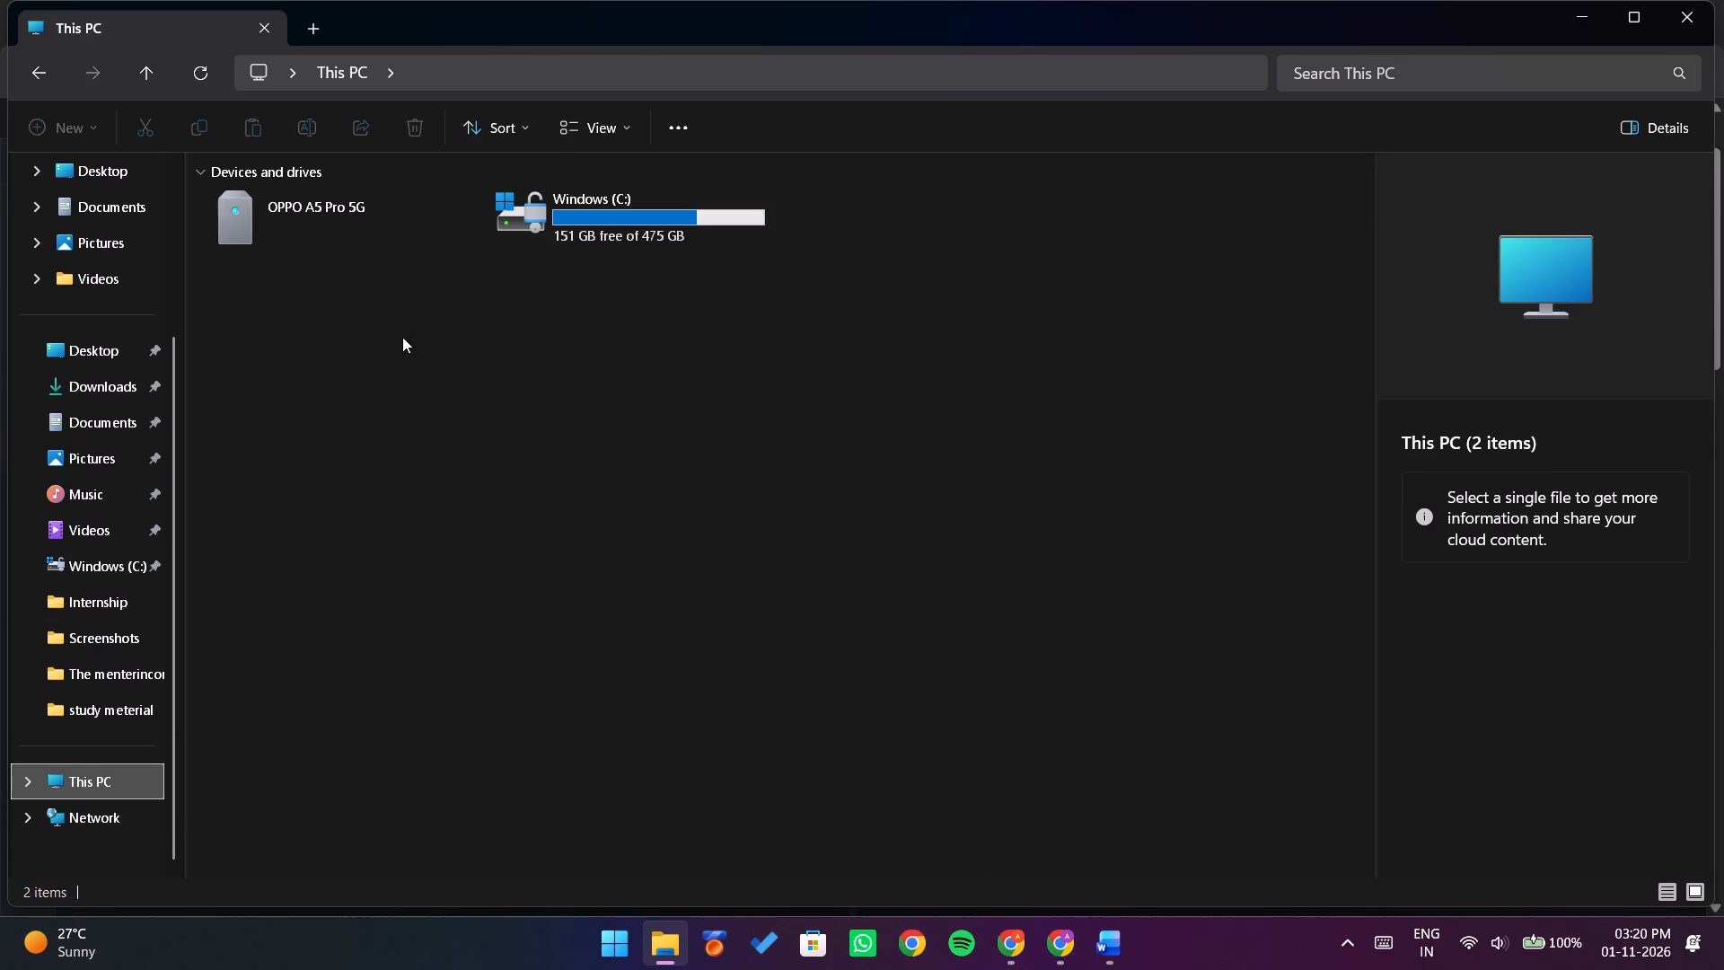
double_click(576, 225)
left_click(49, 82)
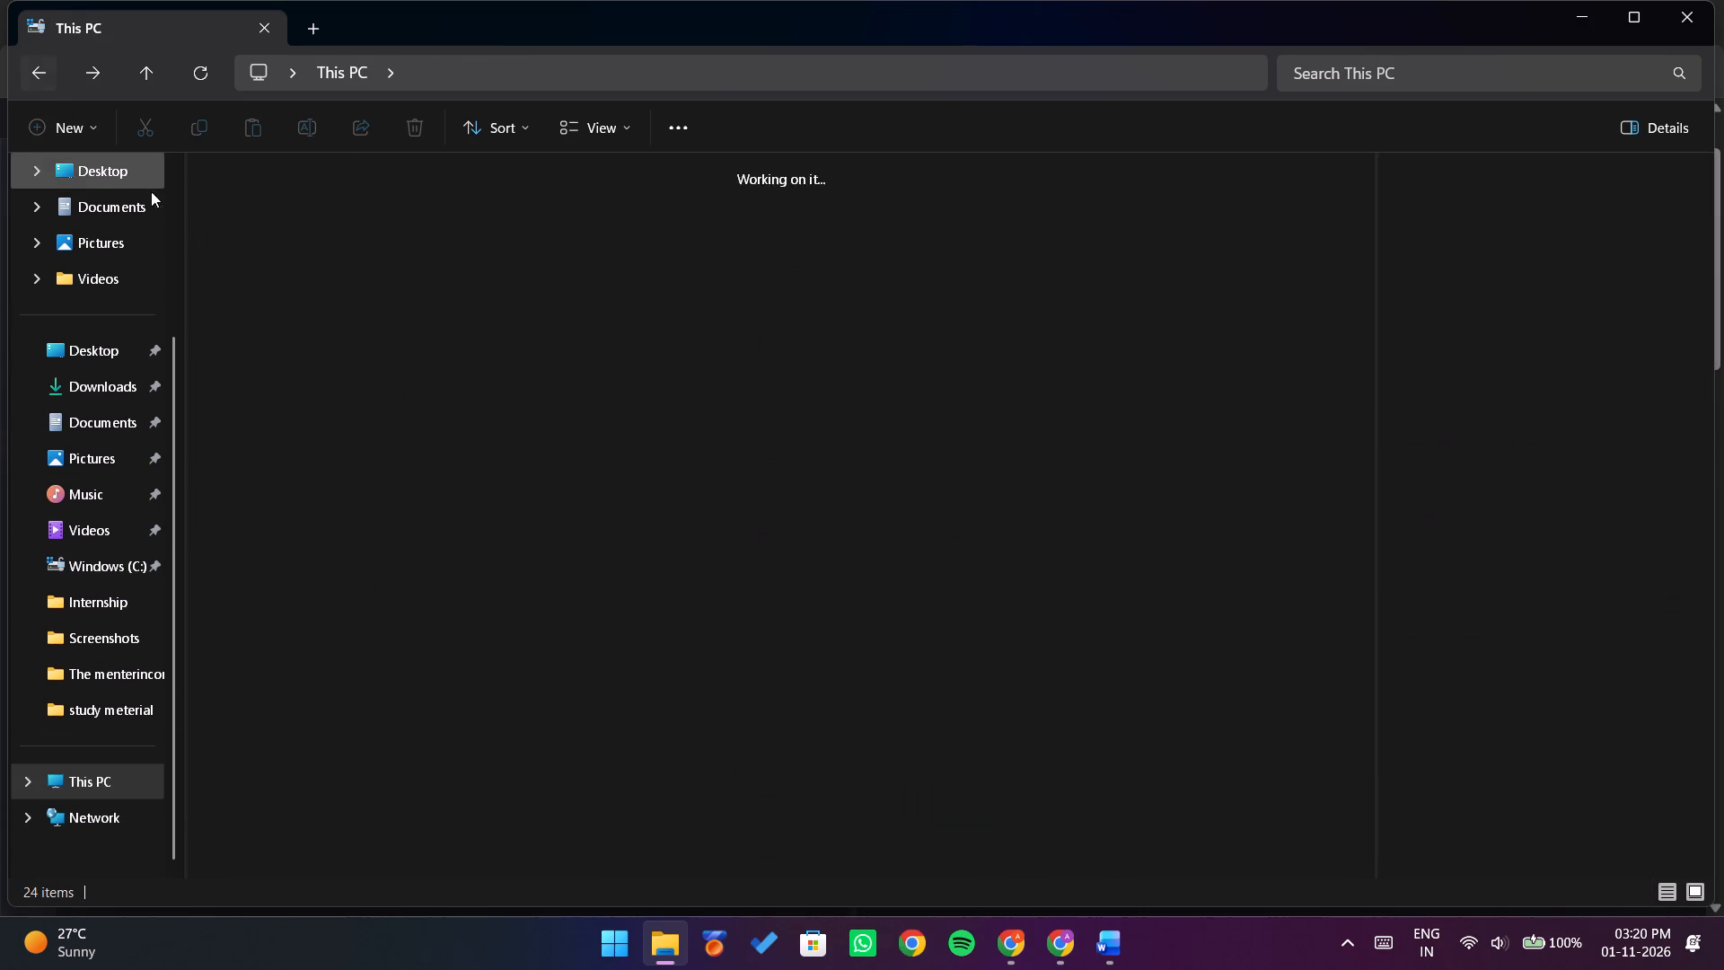
Look inside the phone's MyDocuments folder, going down through Docs to the draft folder.
double_click(292, 242)
double_click(307, 211)
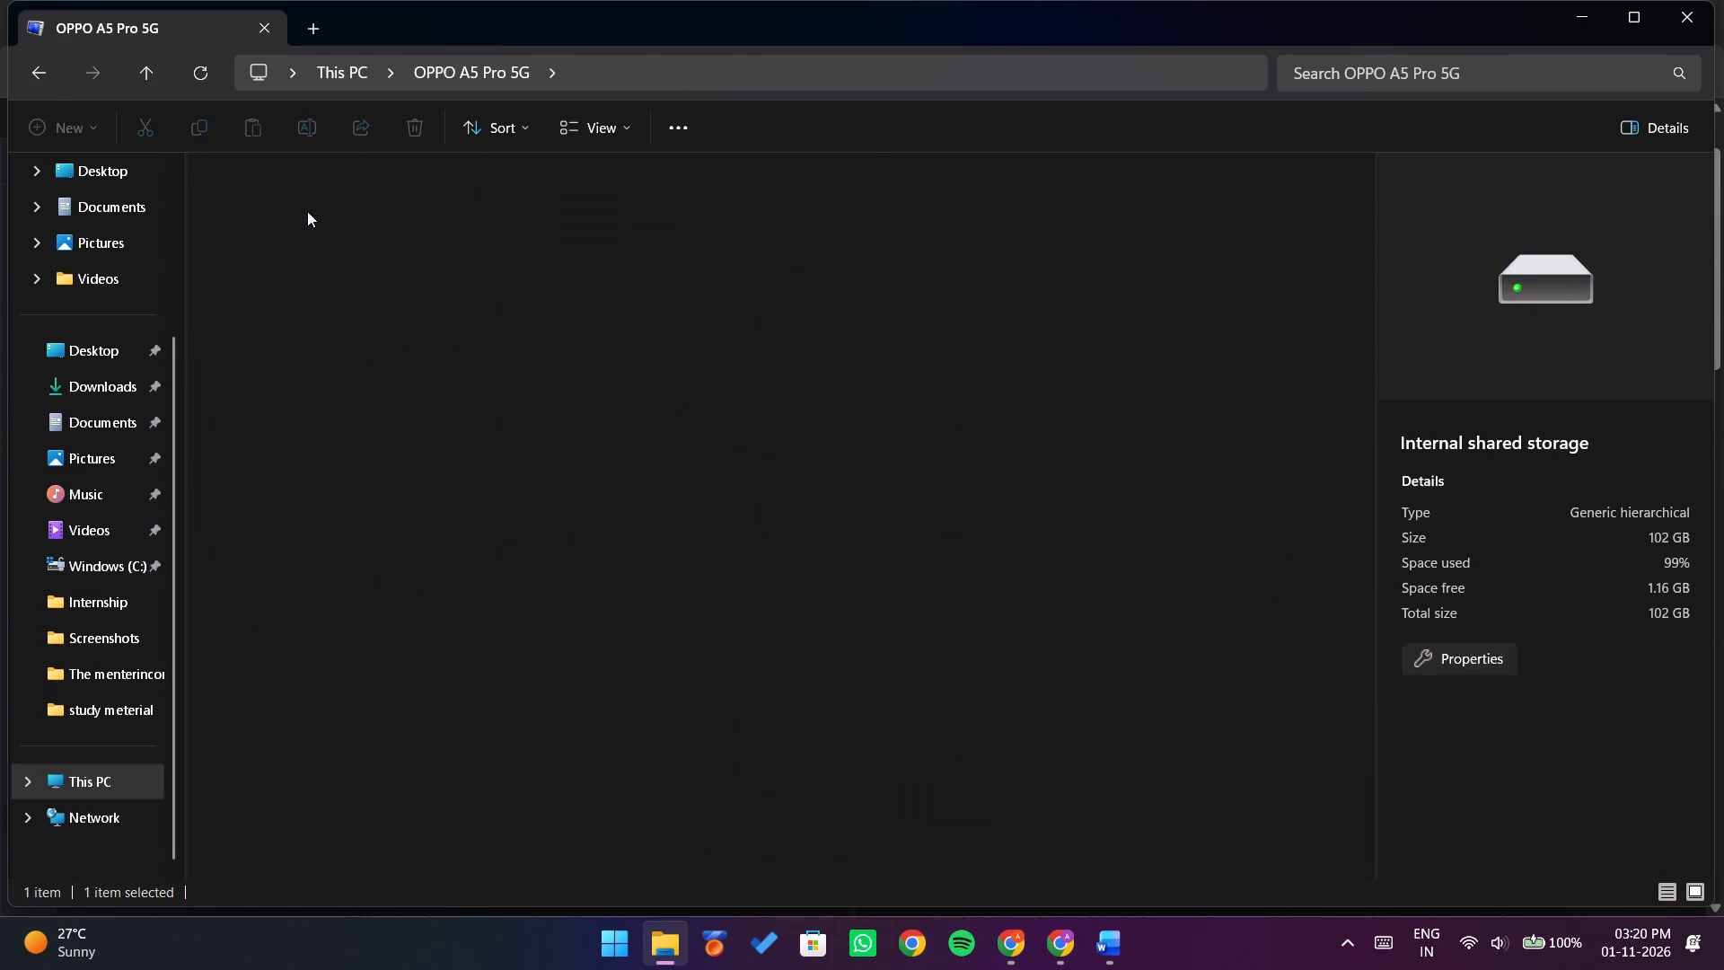
double_click(299, 191)
double_click(336, 200)
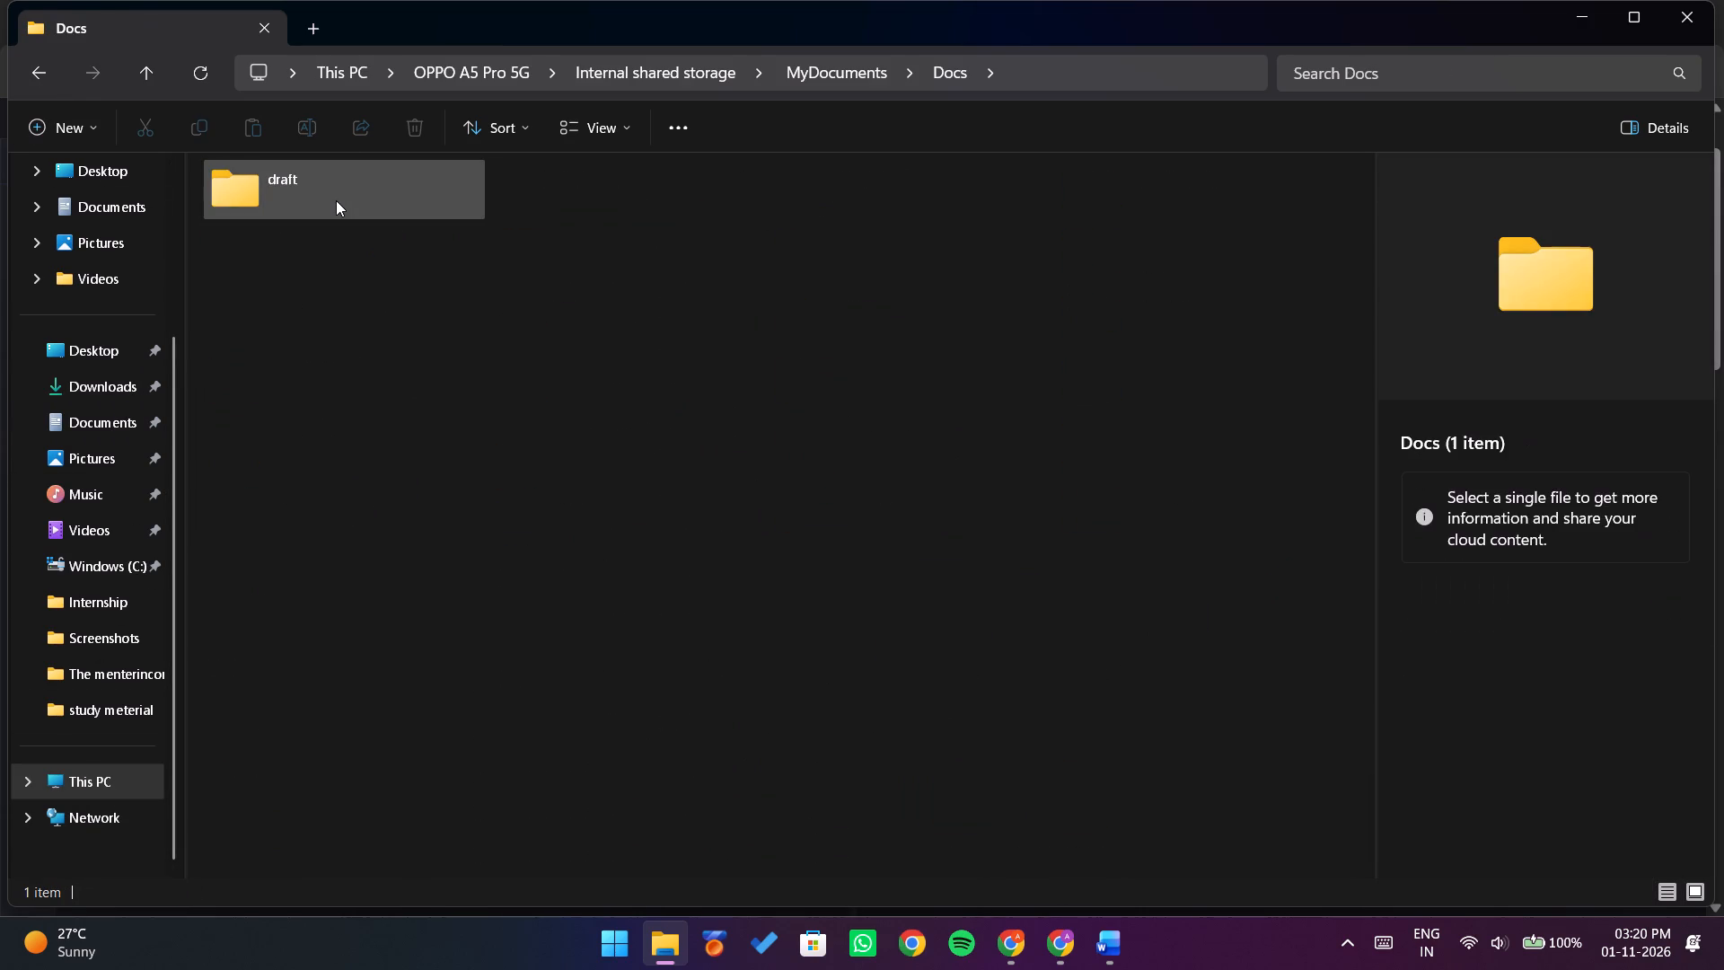
double_click(334, 198)
triple_click(40, 76)
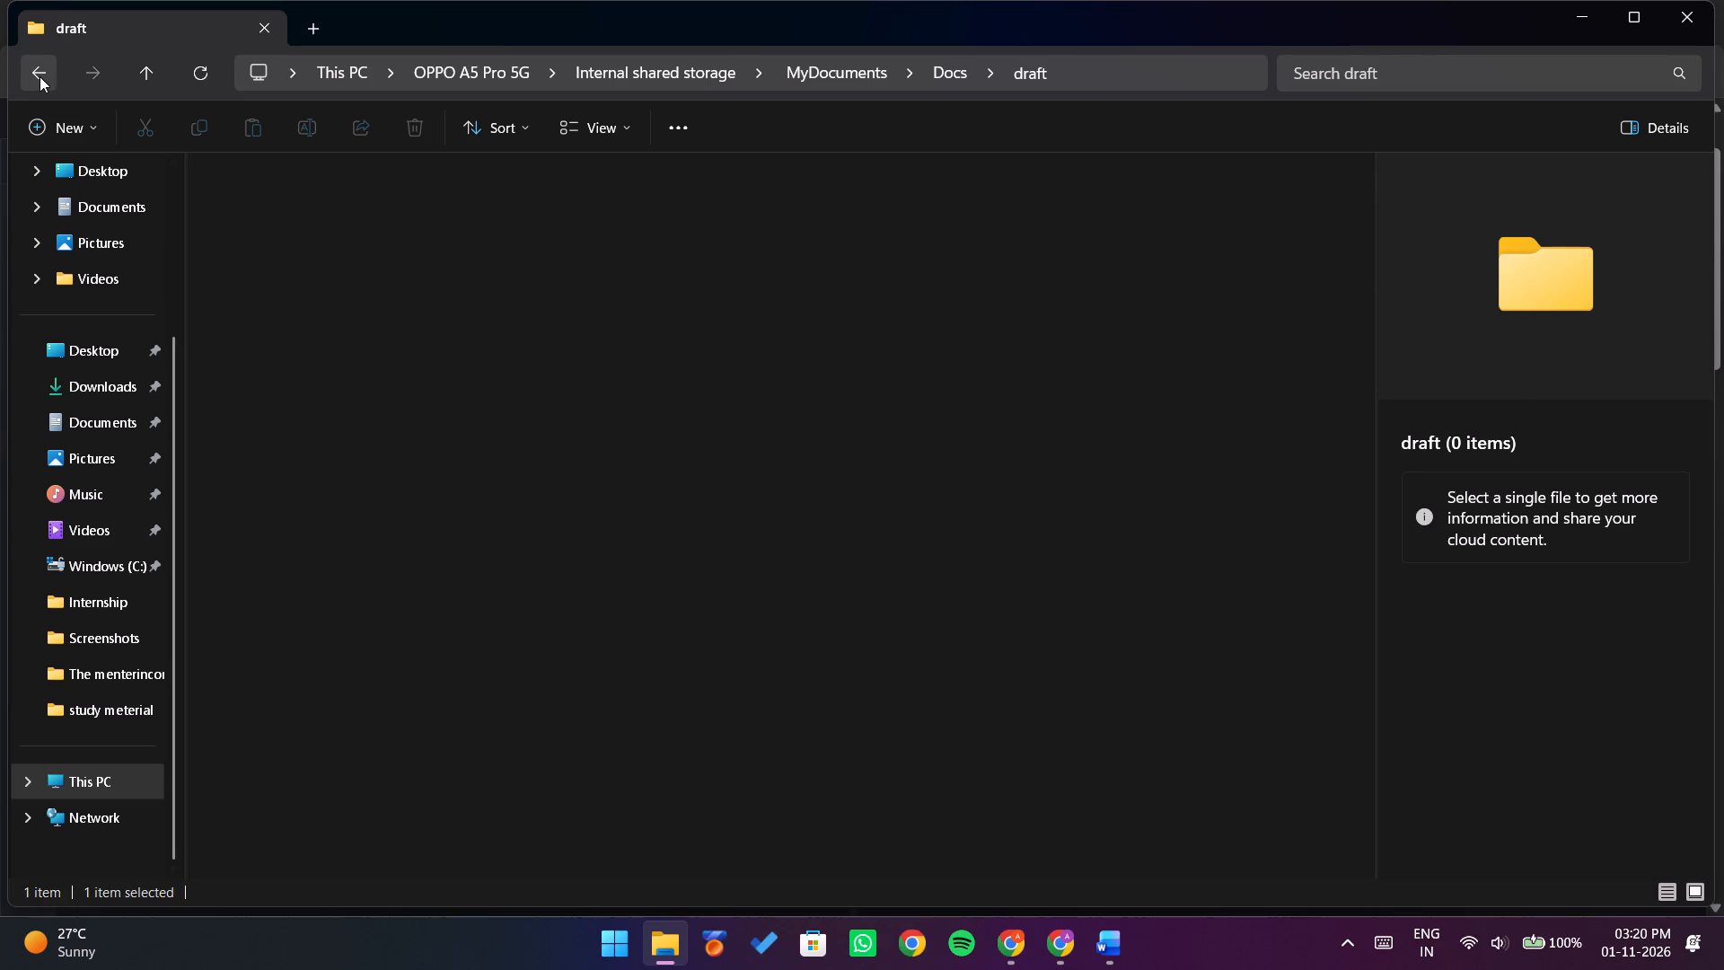
left_click(40, 76)
Open the Download folder in the OPPO A5 Pro 5G's internal shared storage.
double_click(316, 186)
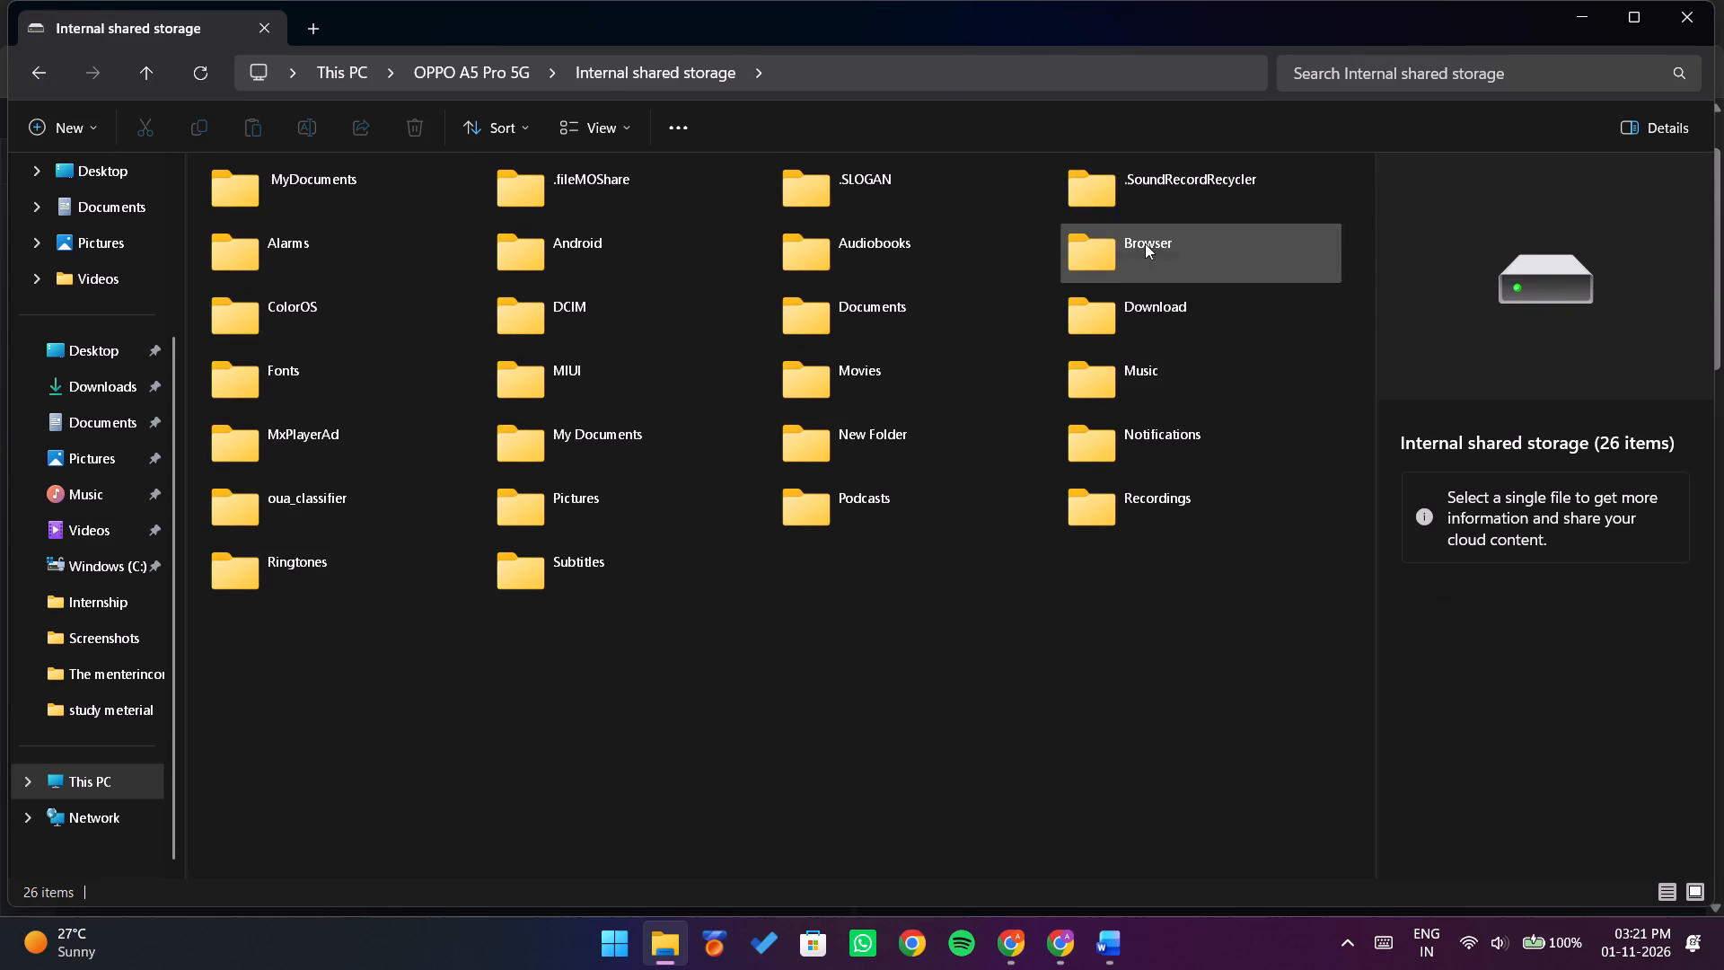
double_click(1144, 311)
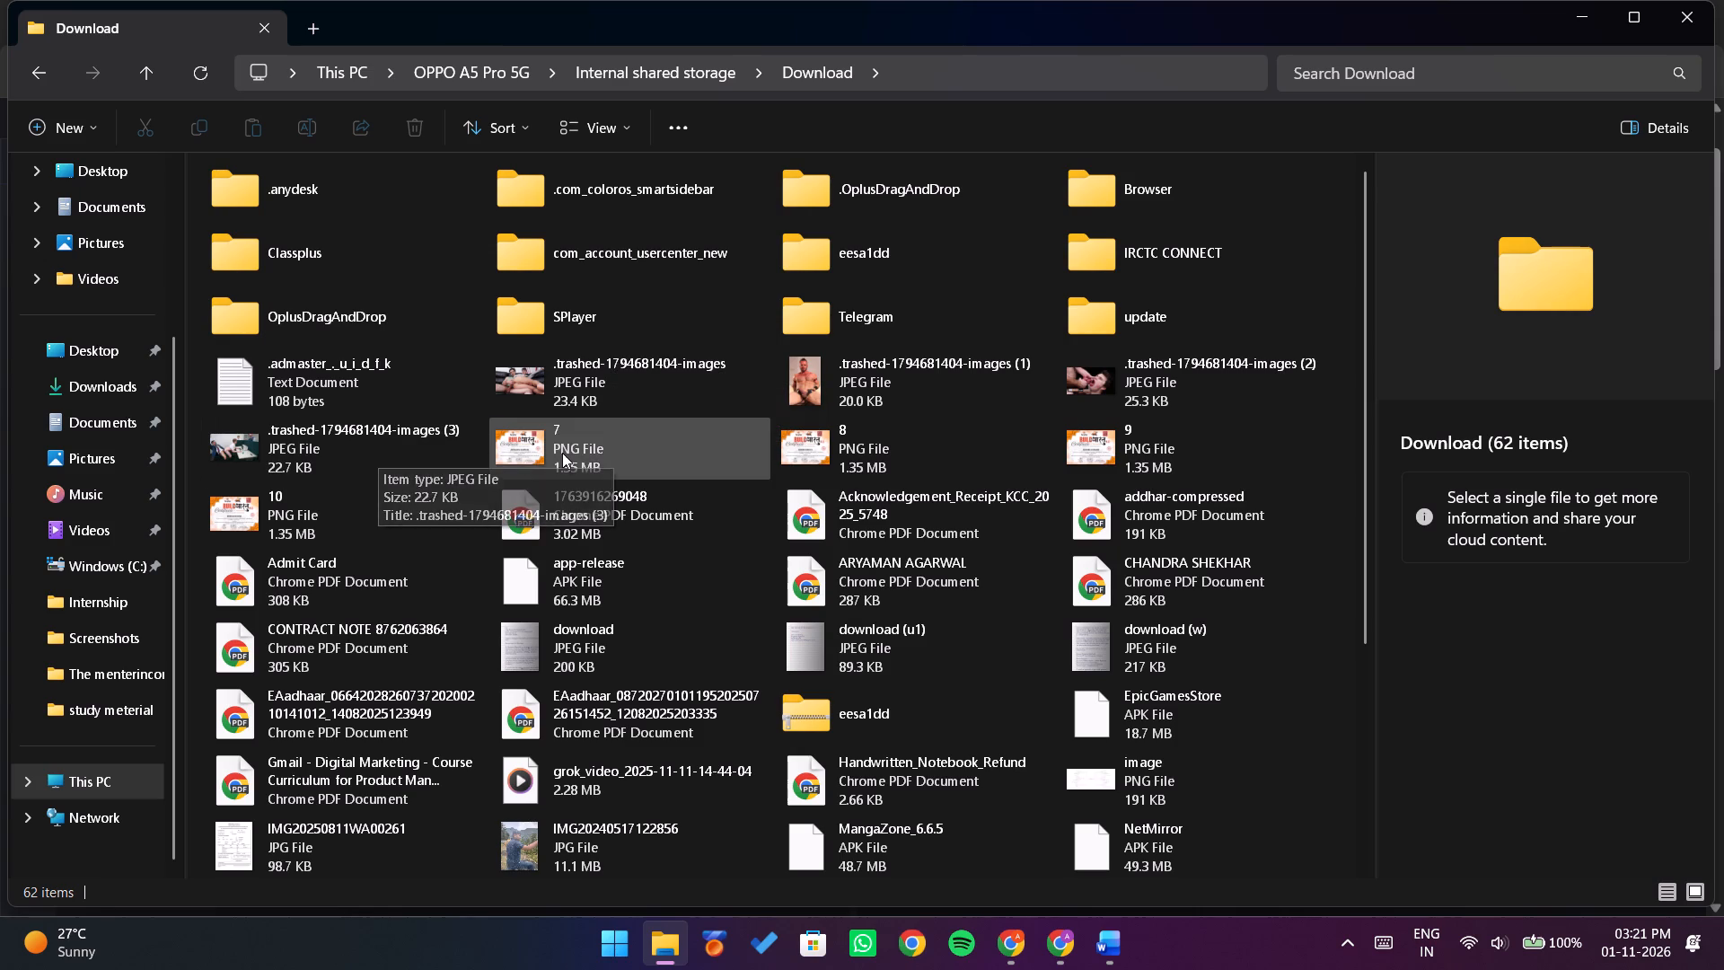
Look through the files in the phone's Download folder for the Word document to copy.
scroll(492, 518, "down", 1)
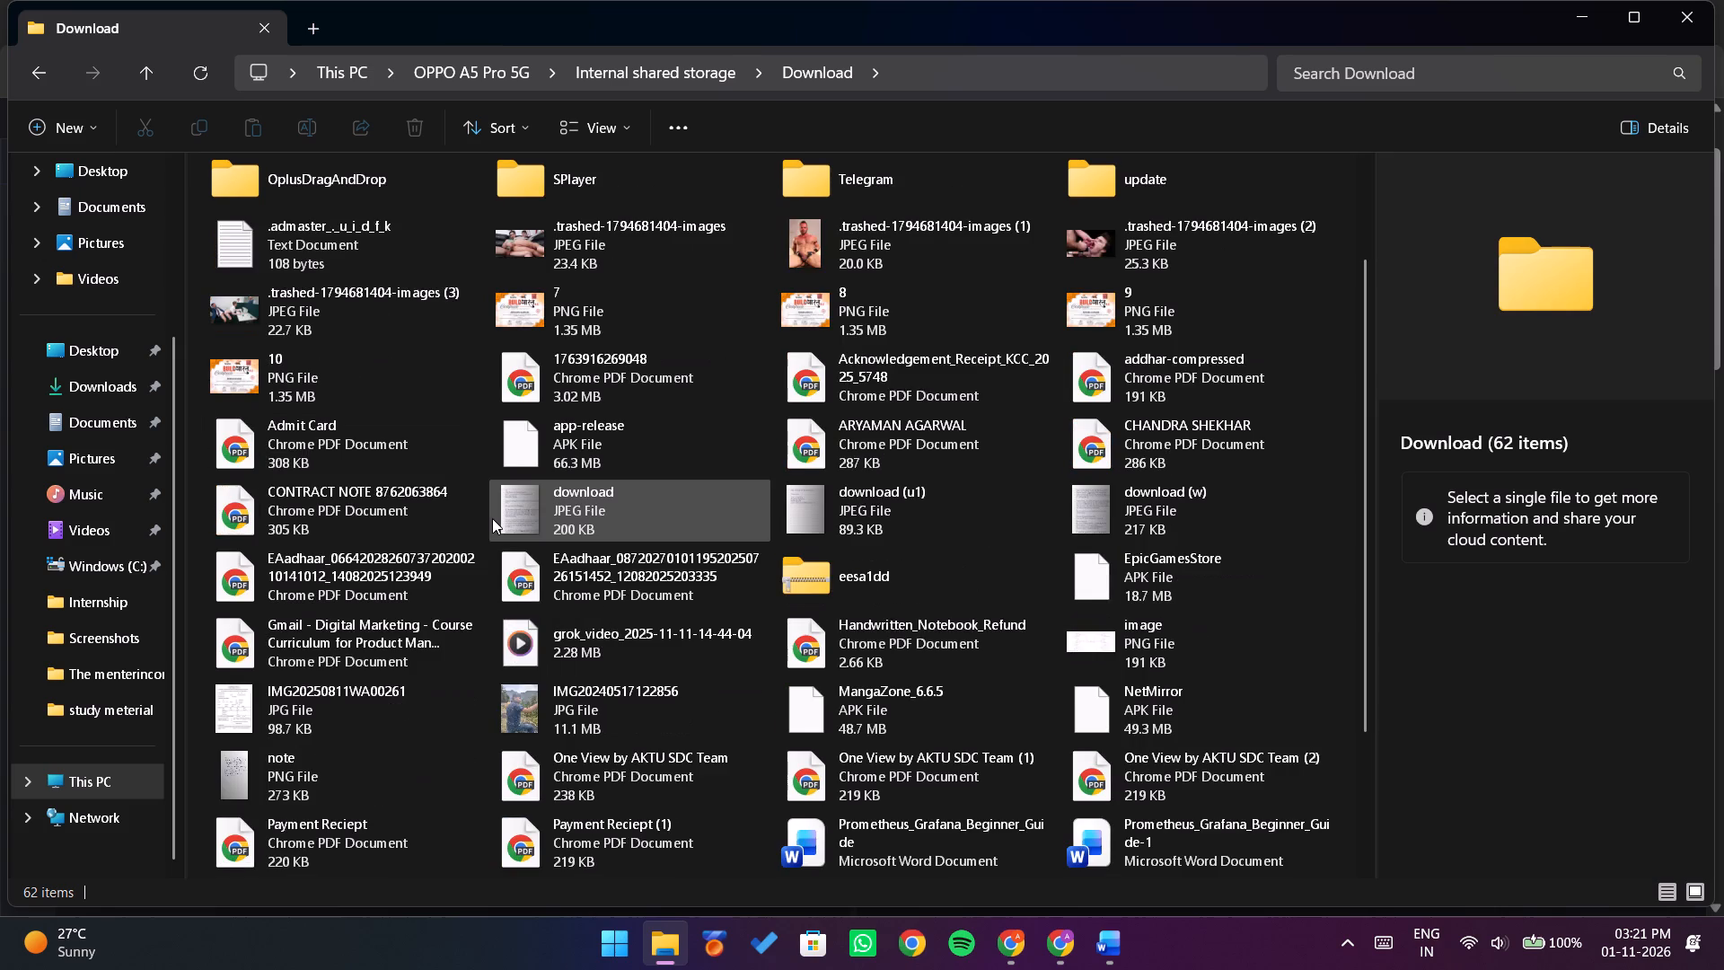
scroll(492, 518, "up", 1)
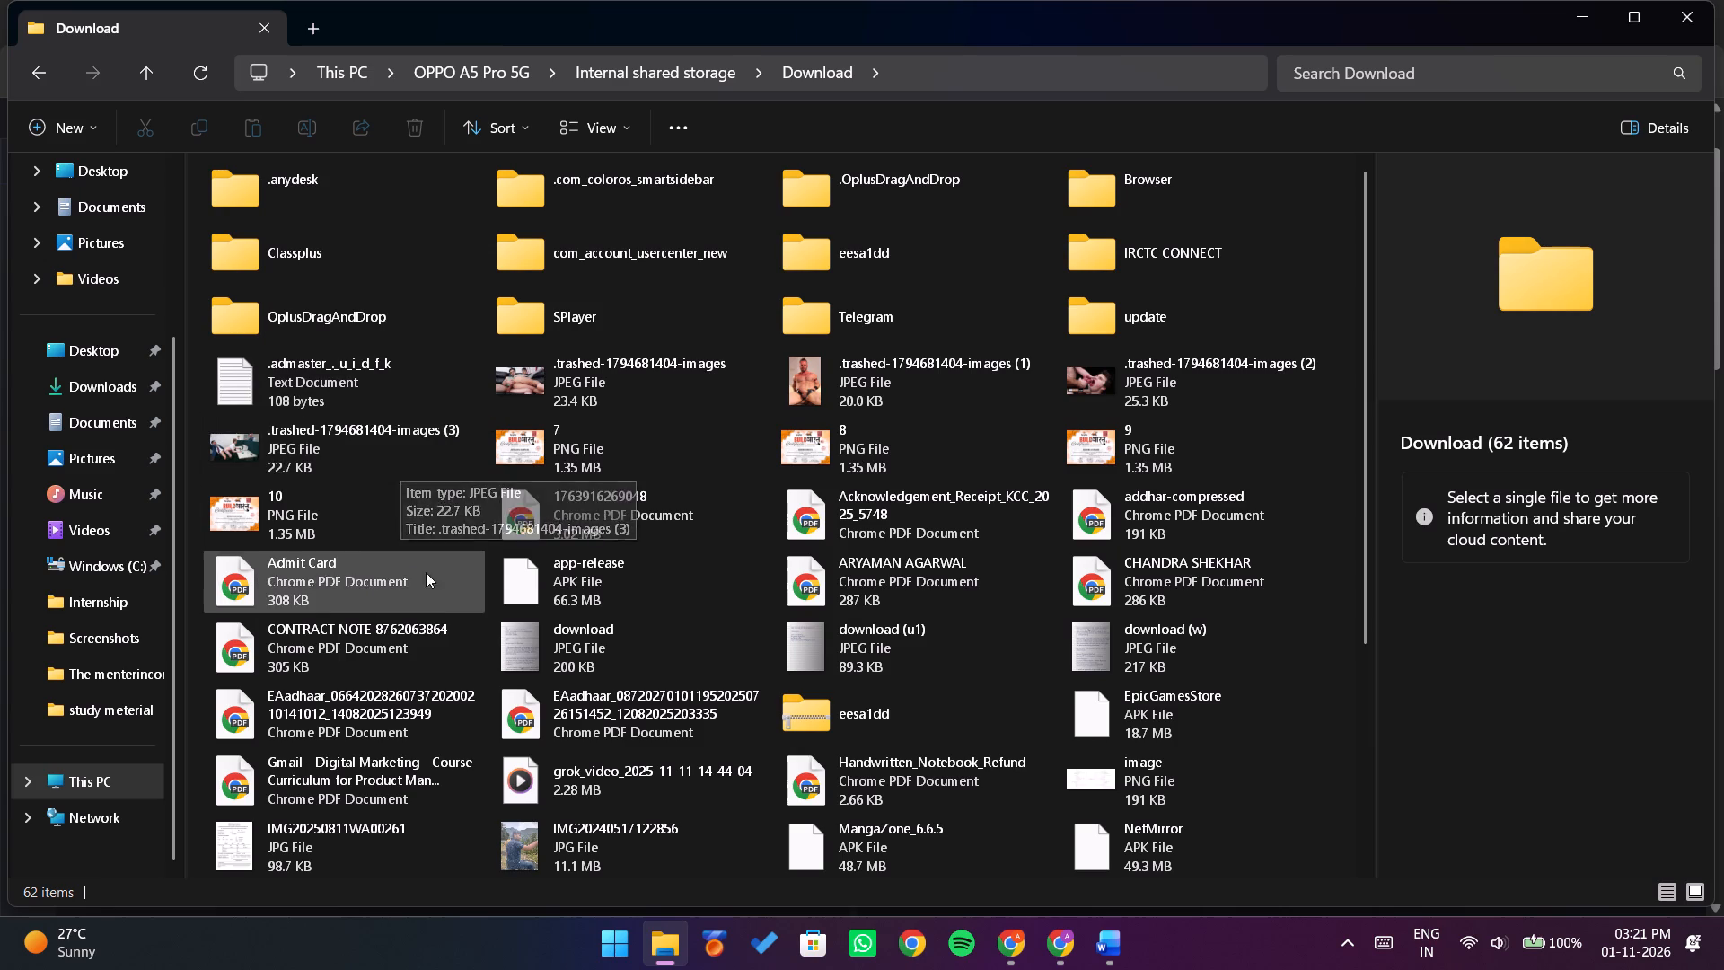
scroll(435, 577, "down", 2)
scroll(435, 577, "up", 2)
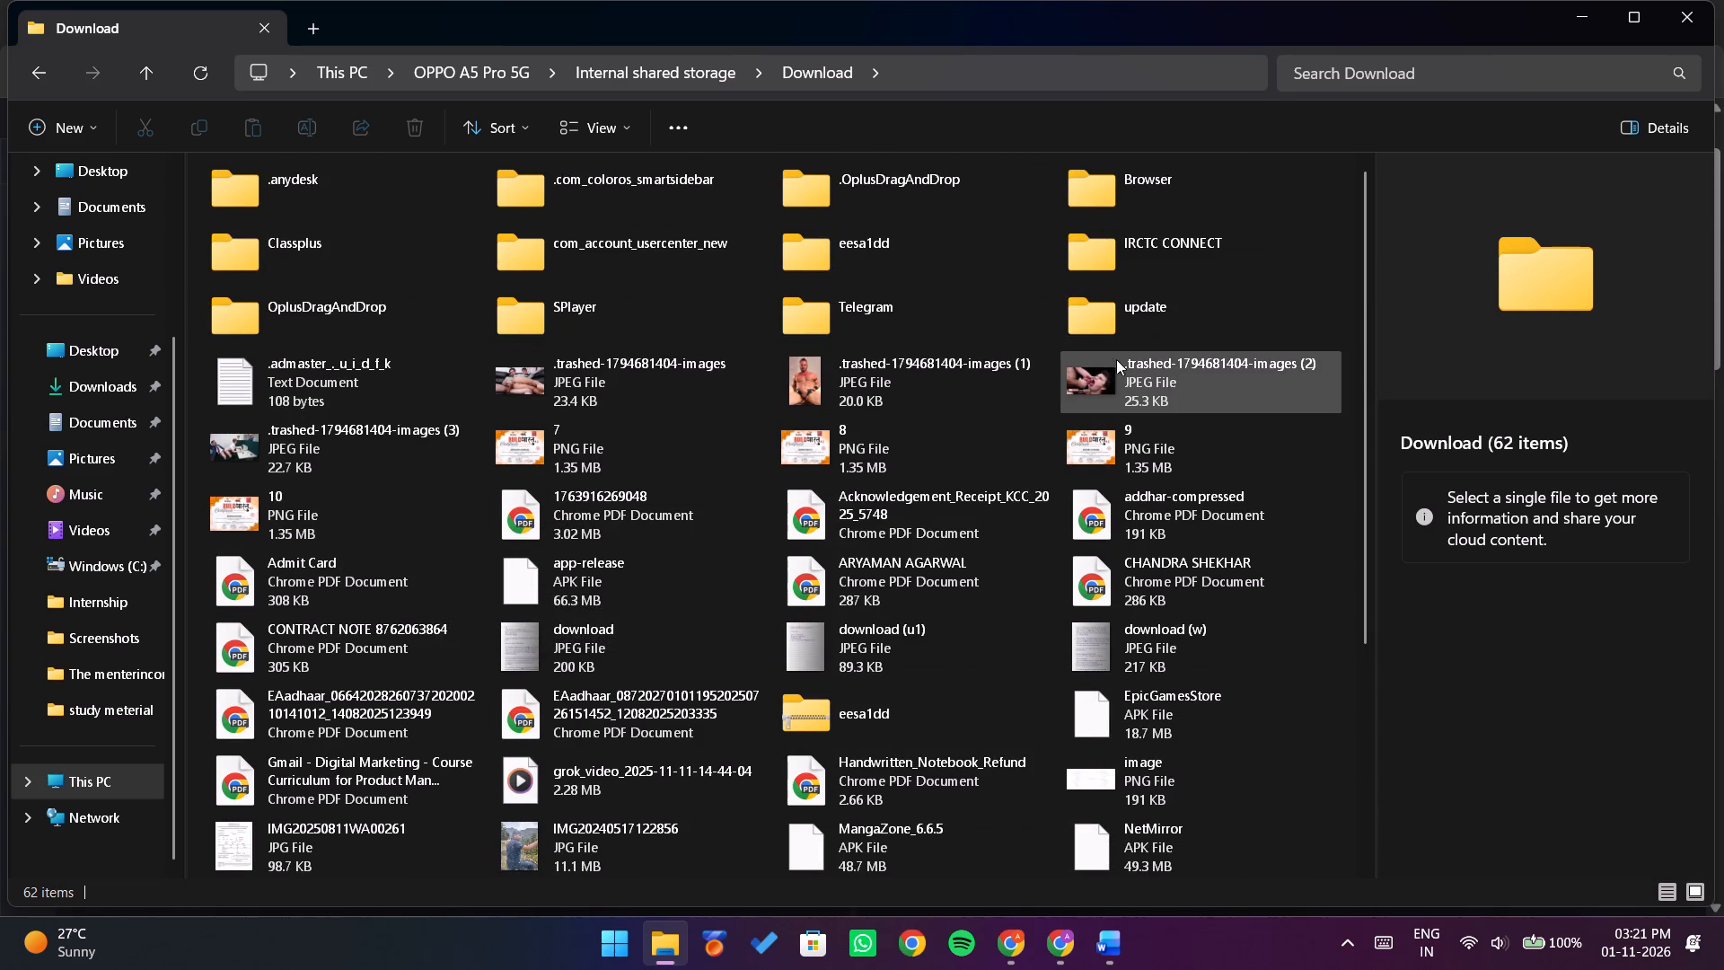
scroll(528, 483, "down", 1)
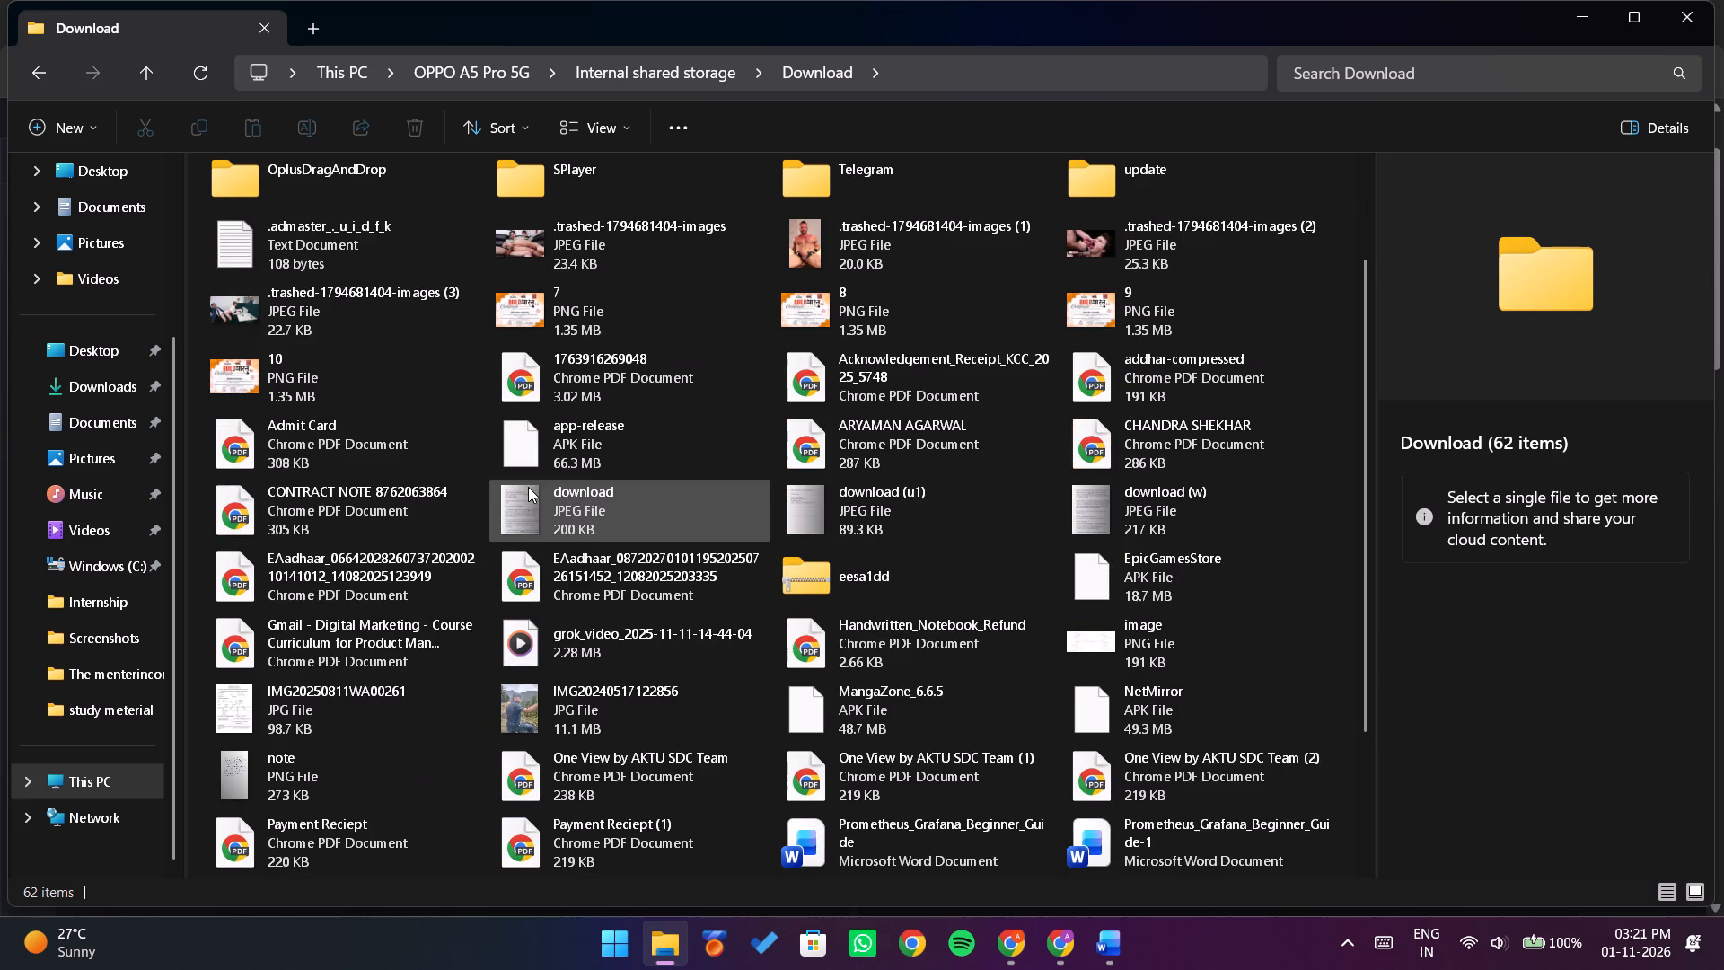
scroll(539, 658, "up", 2)
scroll(414, 350, "up", 1)
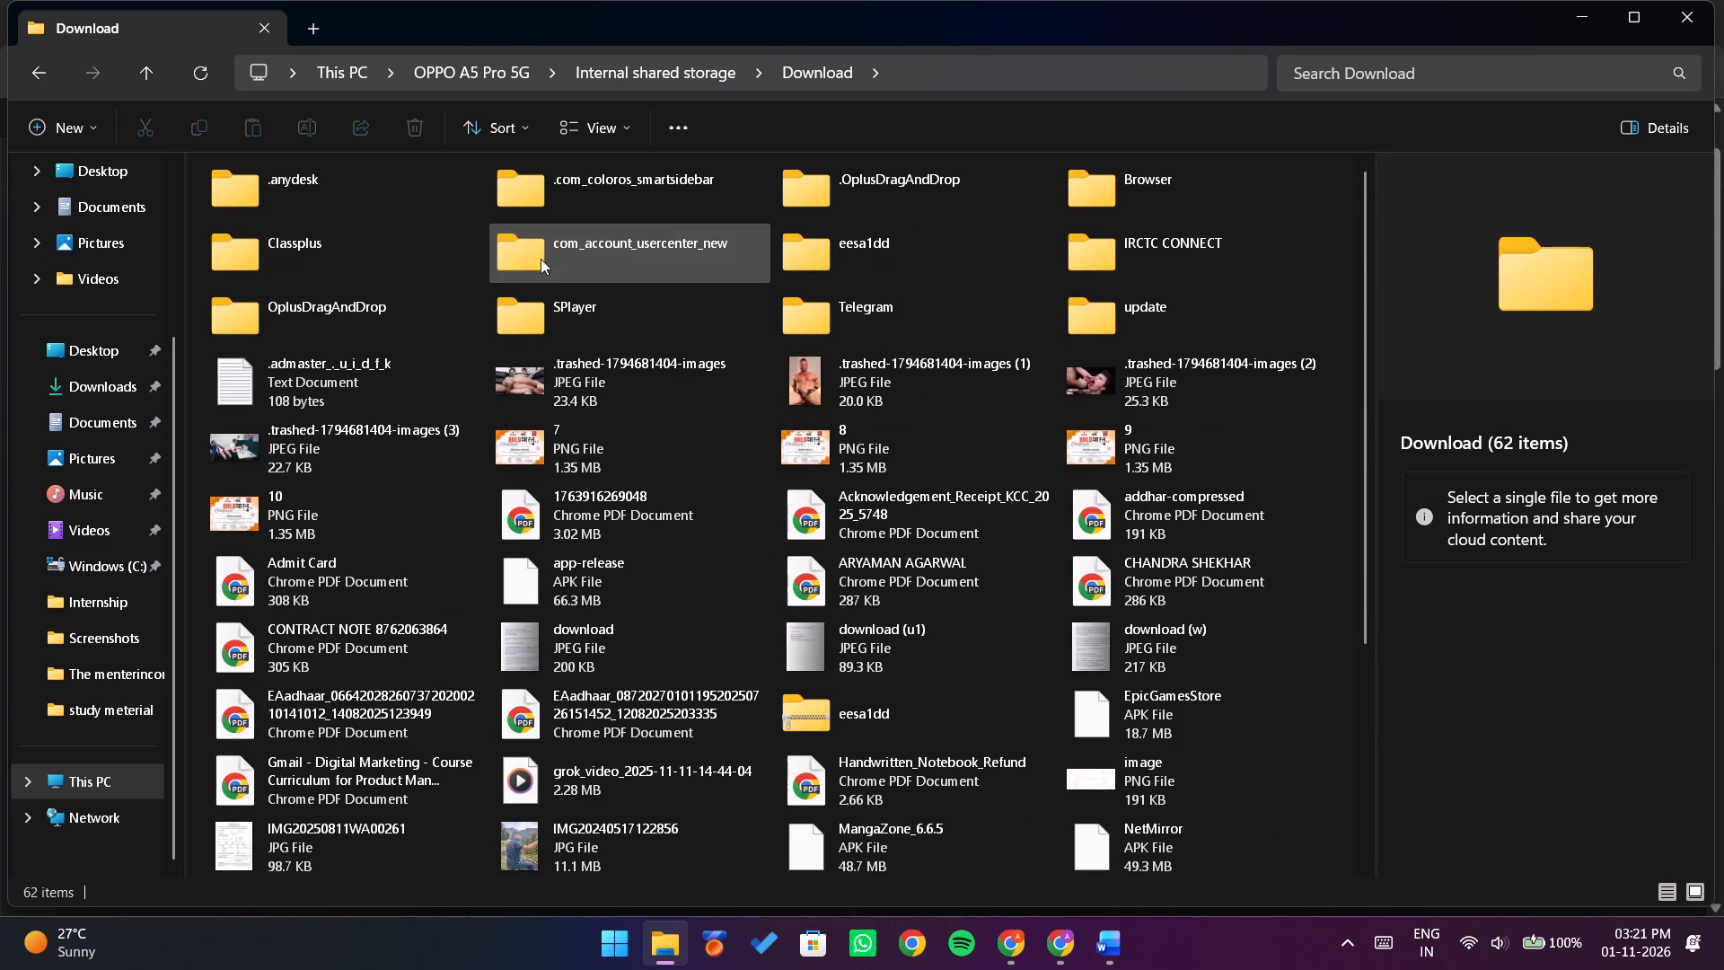
left_click(489, 141)
left_click(489, 141)
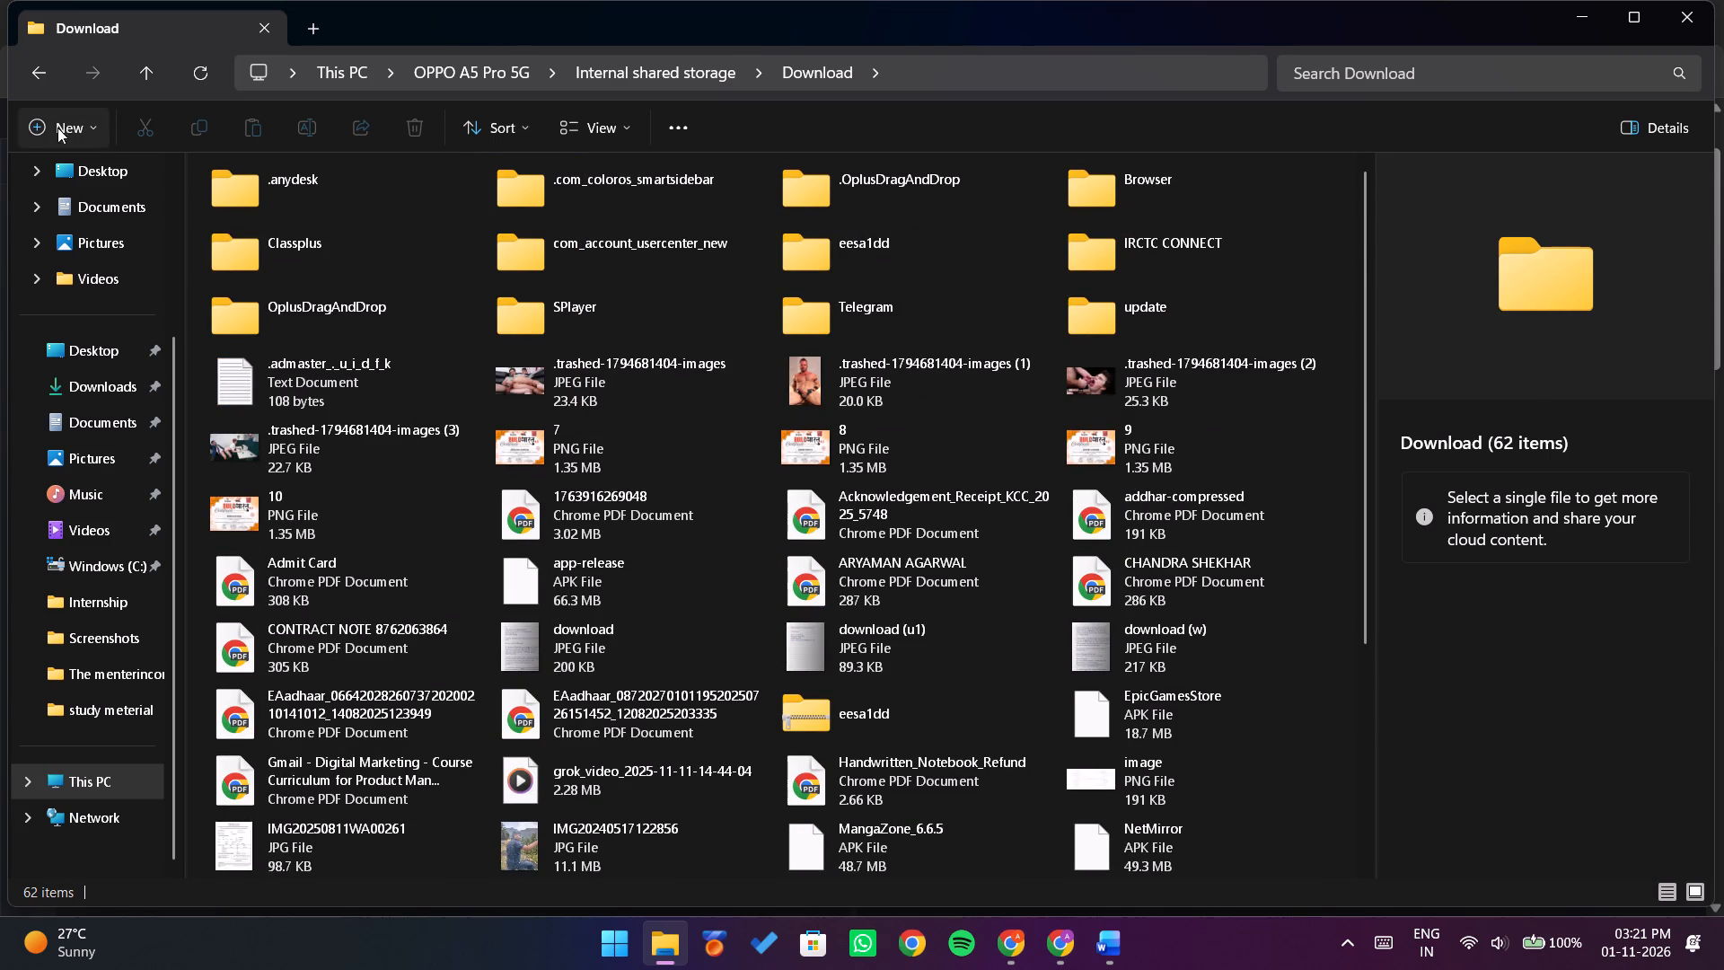
Hide the details pane to give the file listing more room.
left_click(1664, 138)
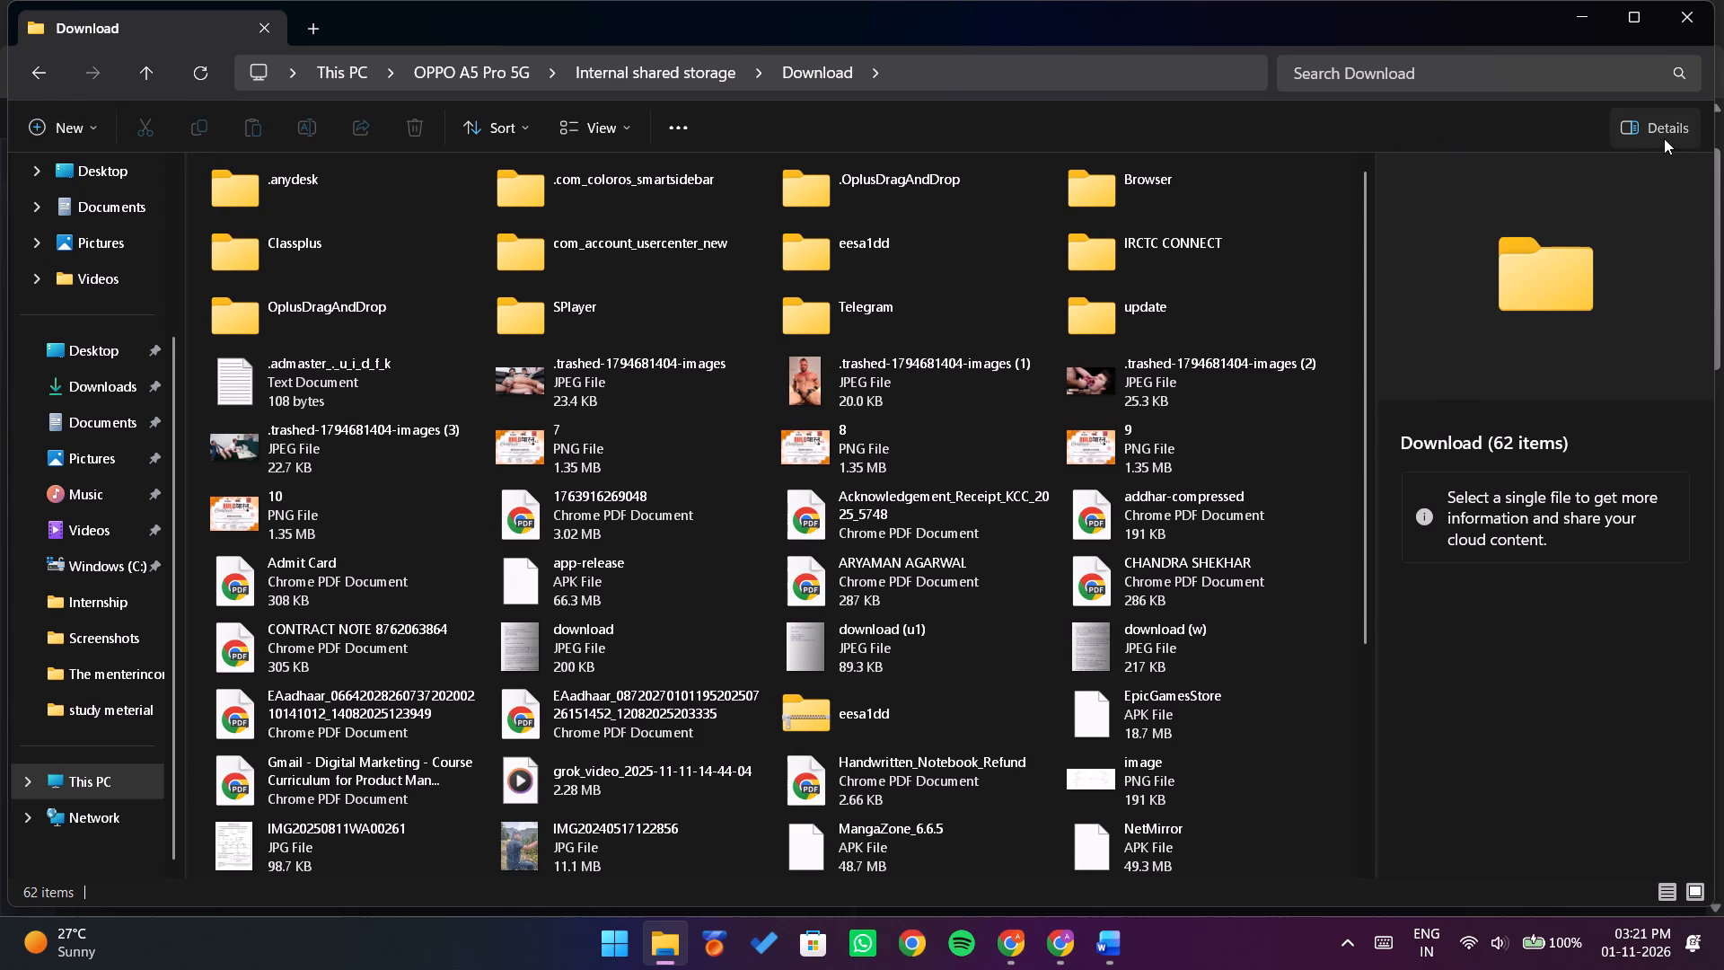
left_click(1664, 138)
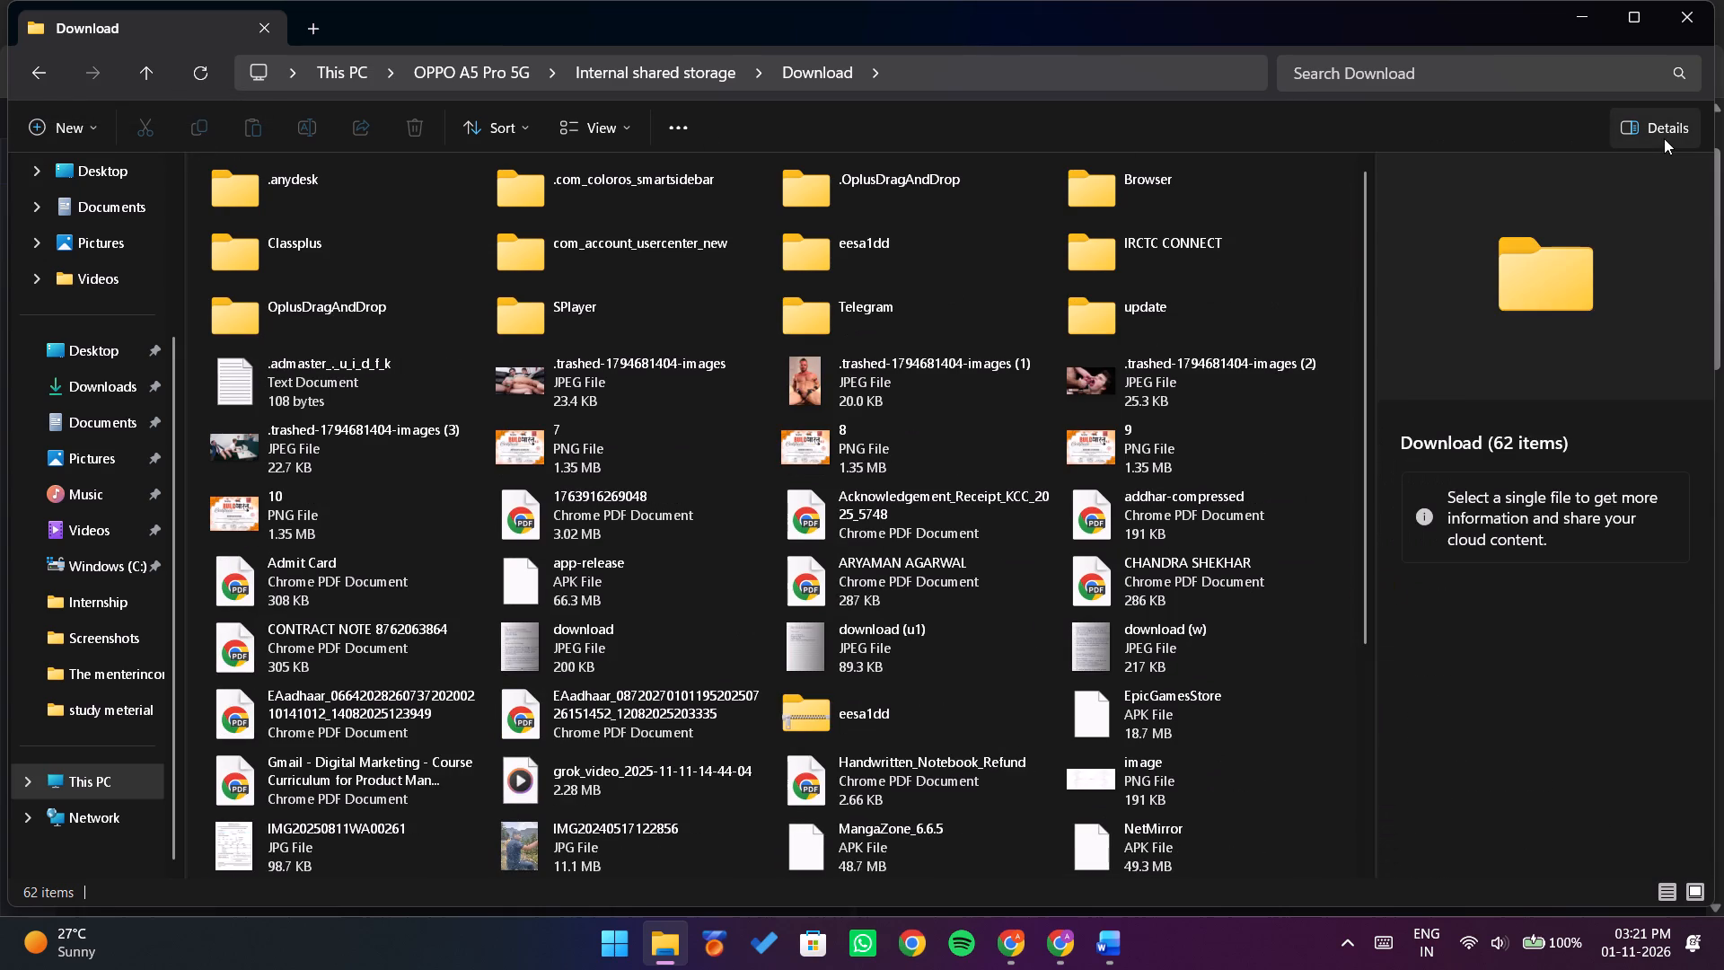
left_click(1664, 138)
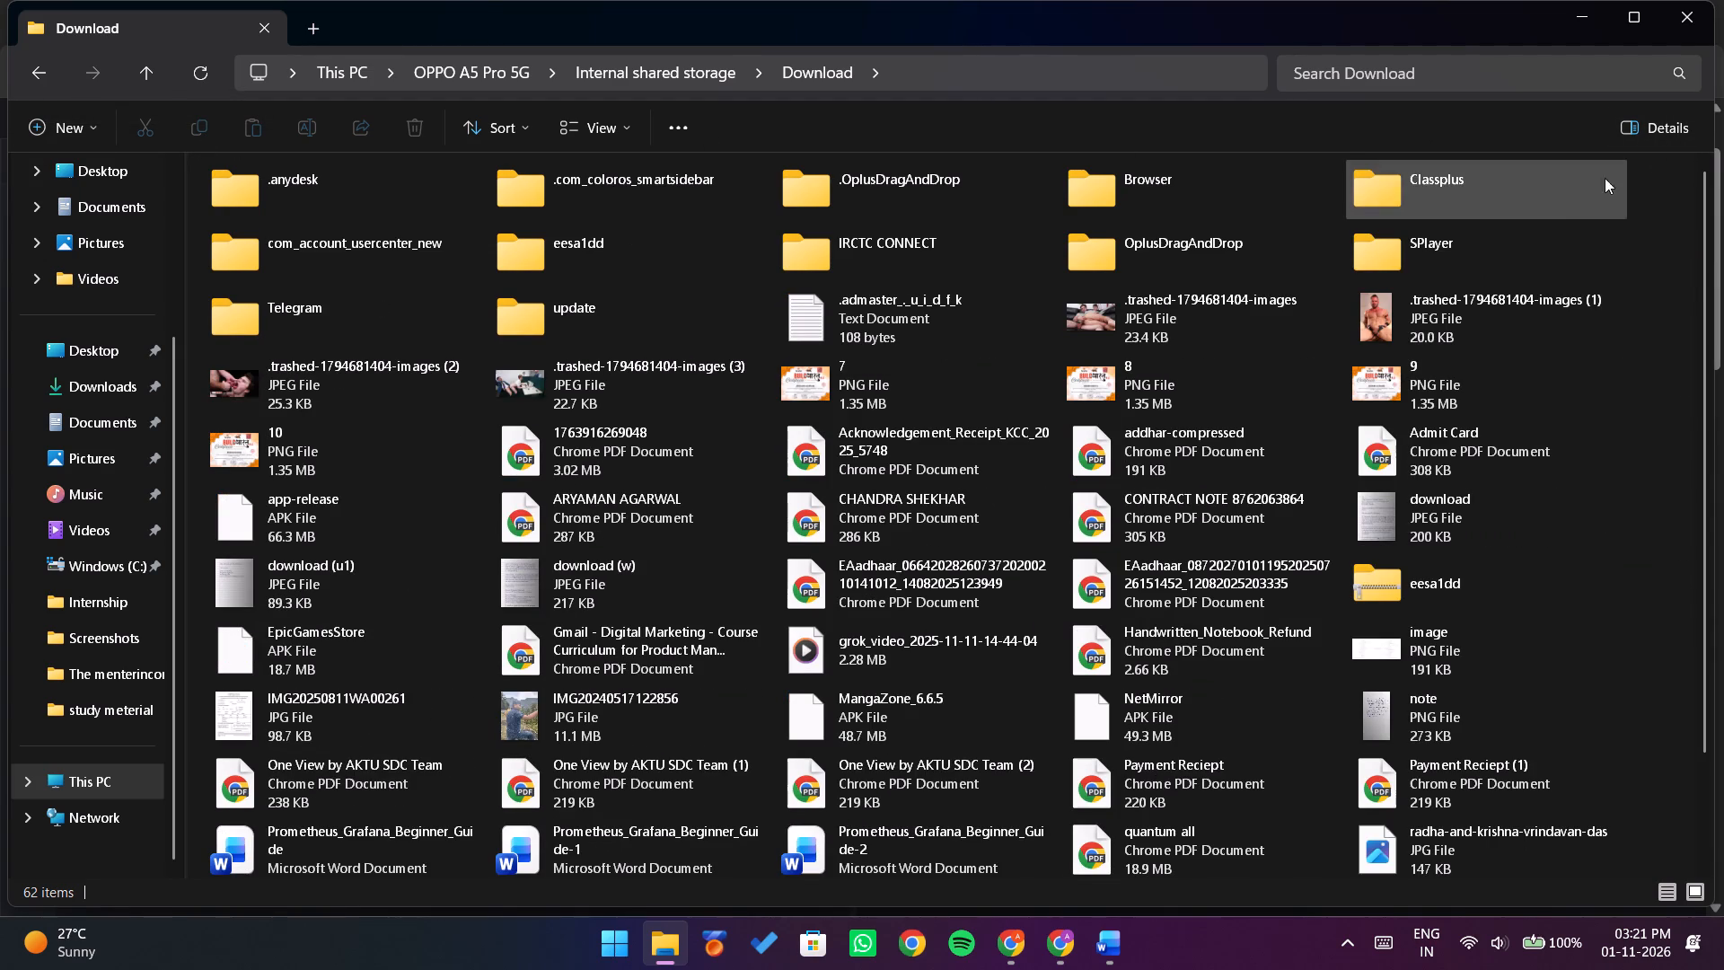
Sort the contents of the phone's Download folder by Created.
scroll(463, 523, "down", 1)
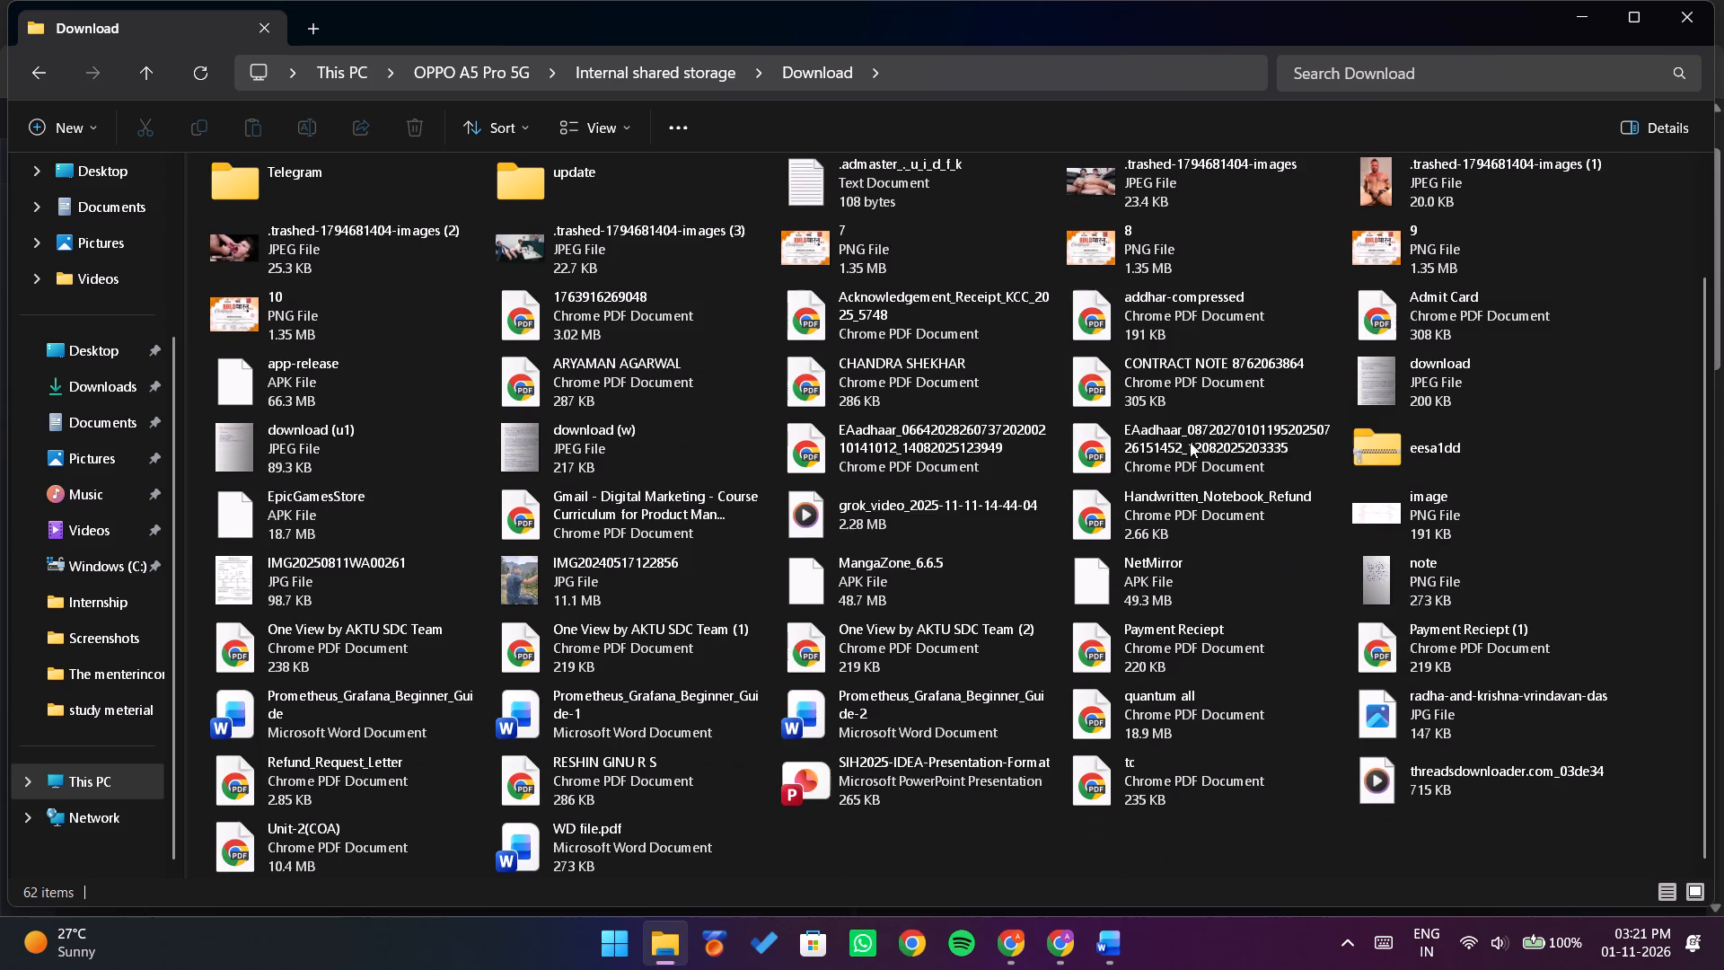
scroll(1199, 445, "up", 2)
left_click(474, 146)
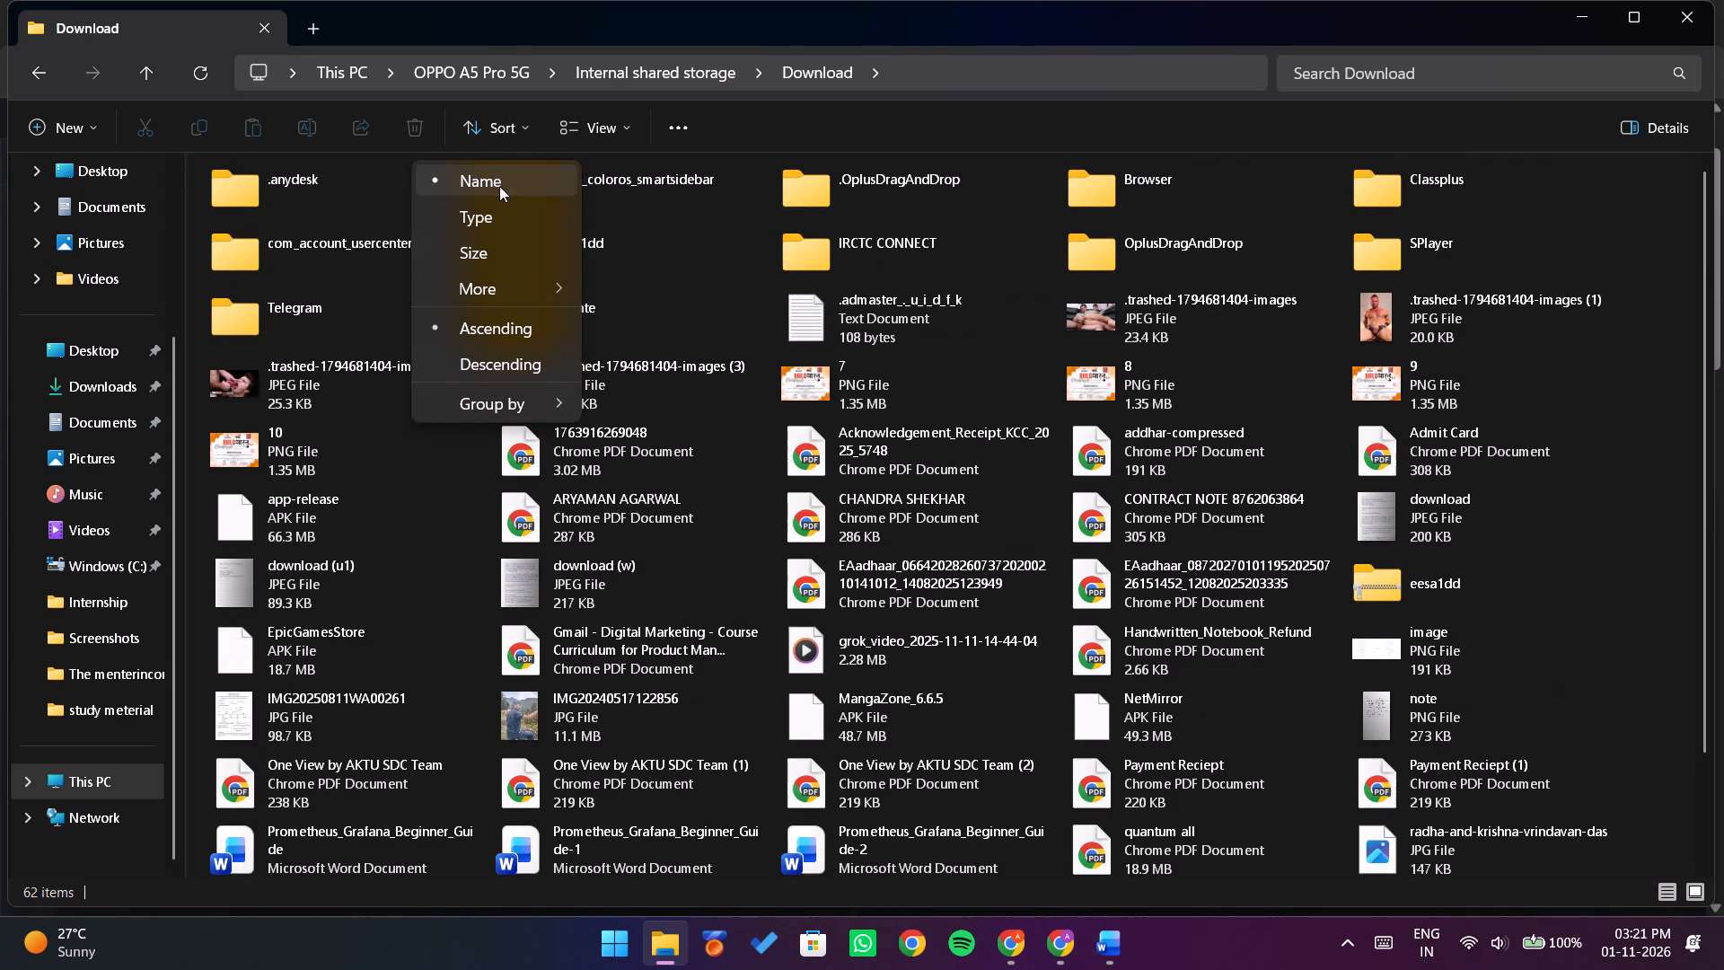
left_click(488, 285)
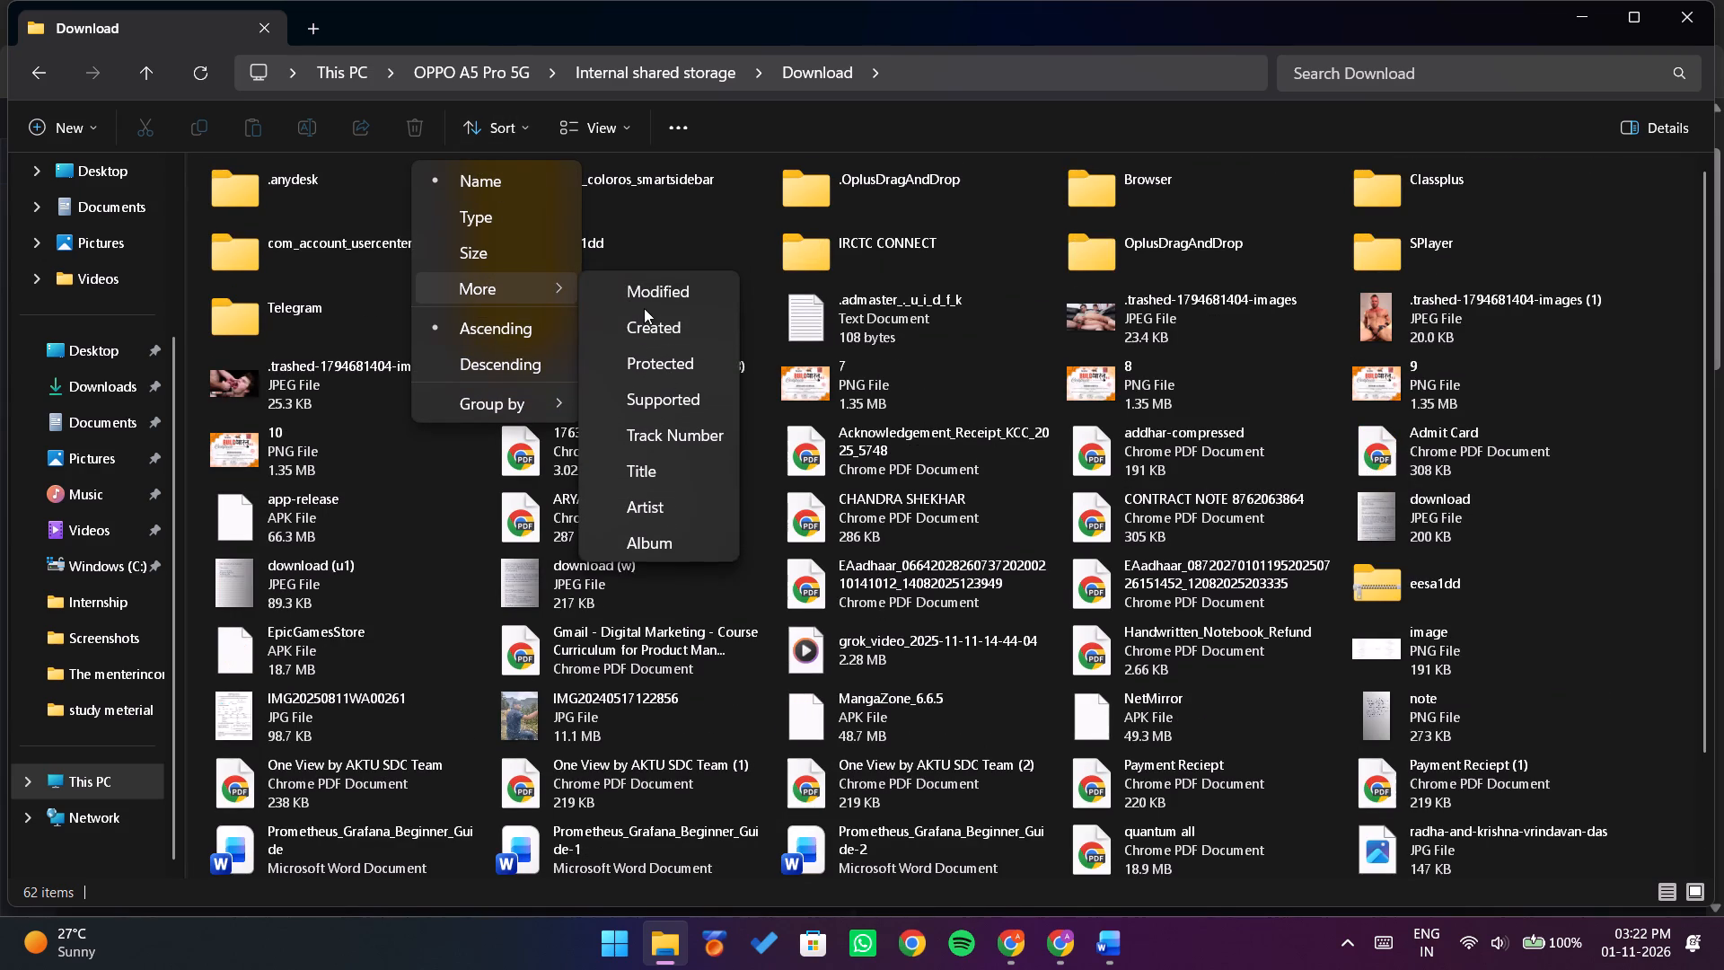
left_click(656, 331)
Copy the Word document WD file.pdf from the phone's Download folder to the computer's desktop.
left_click(372, 207)
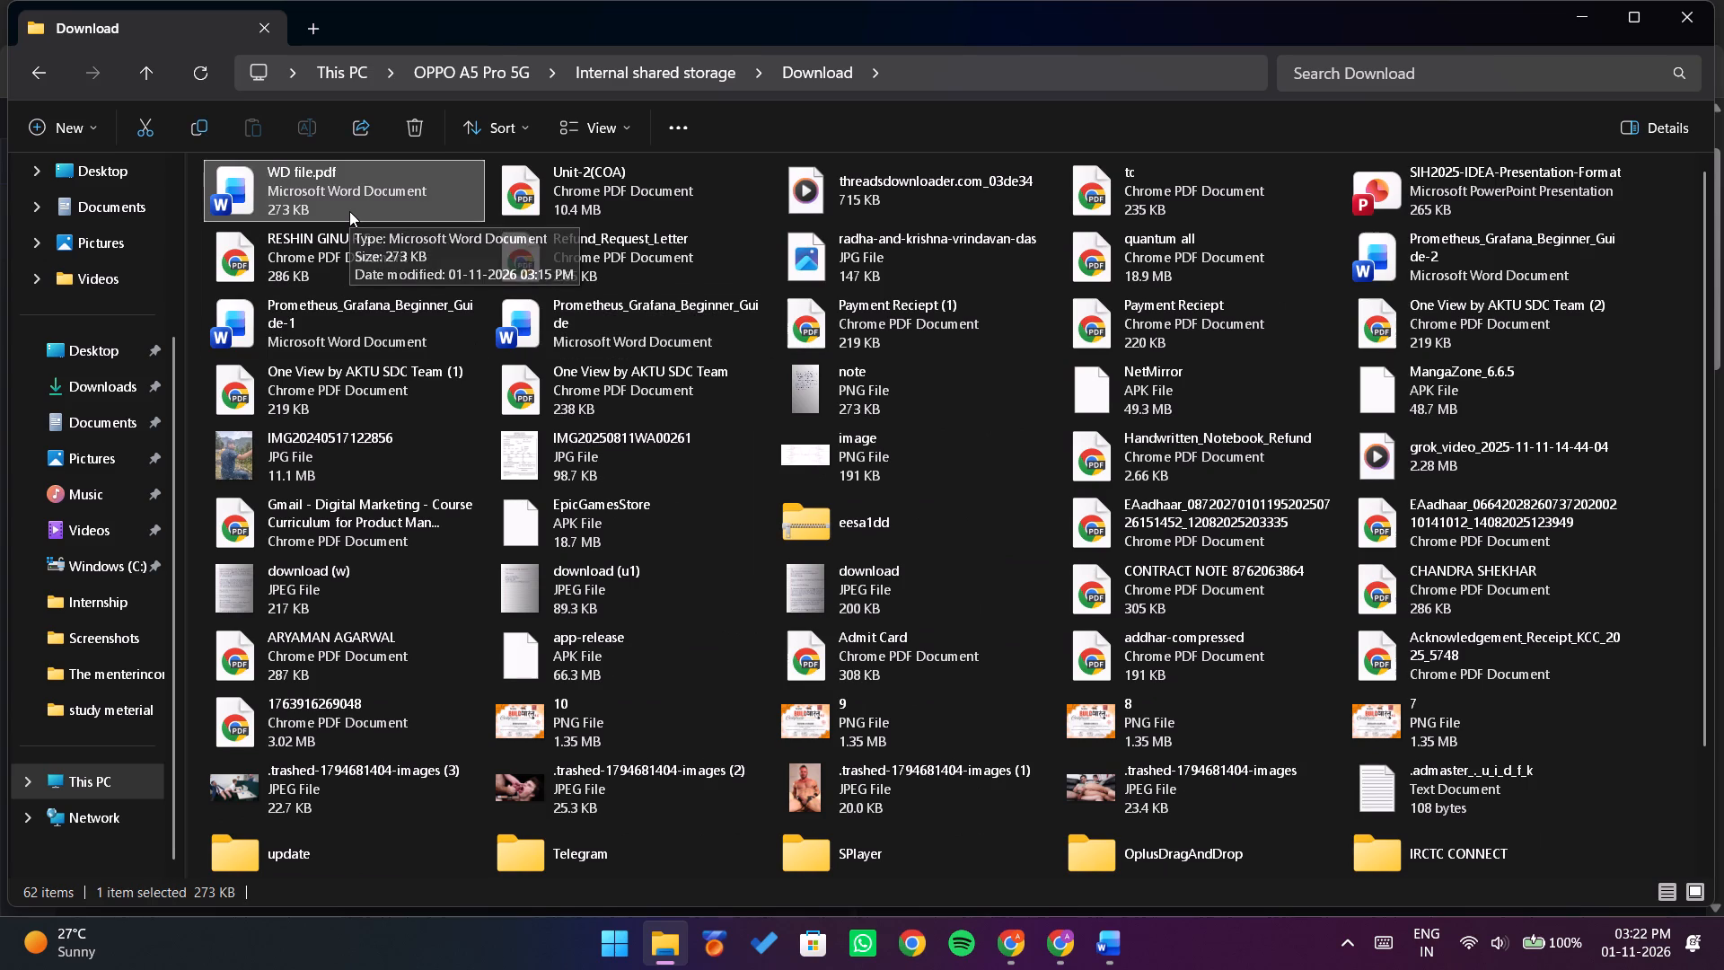
key("ctrl+c")
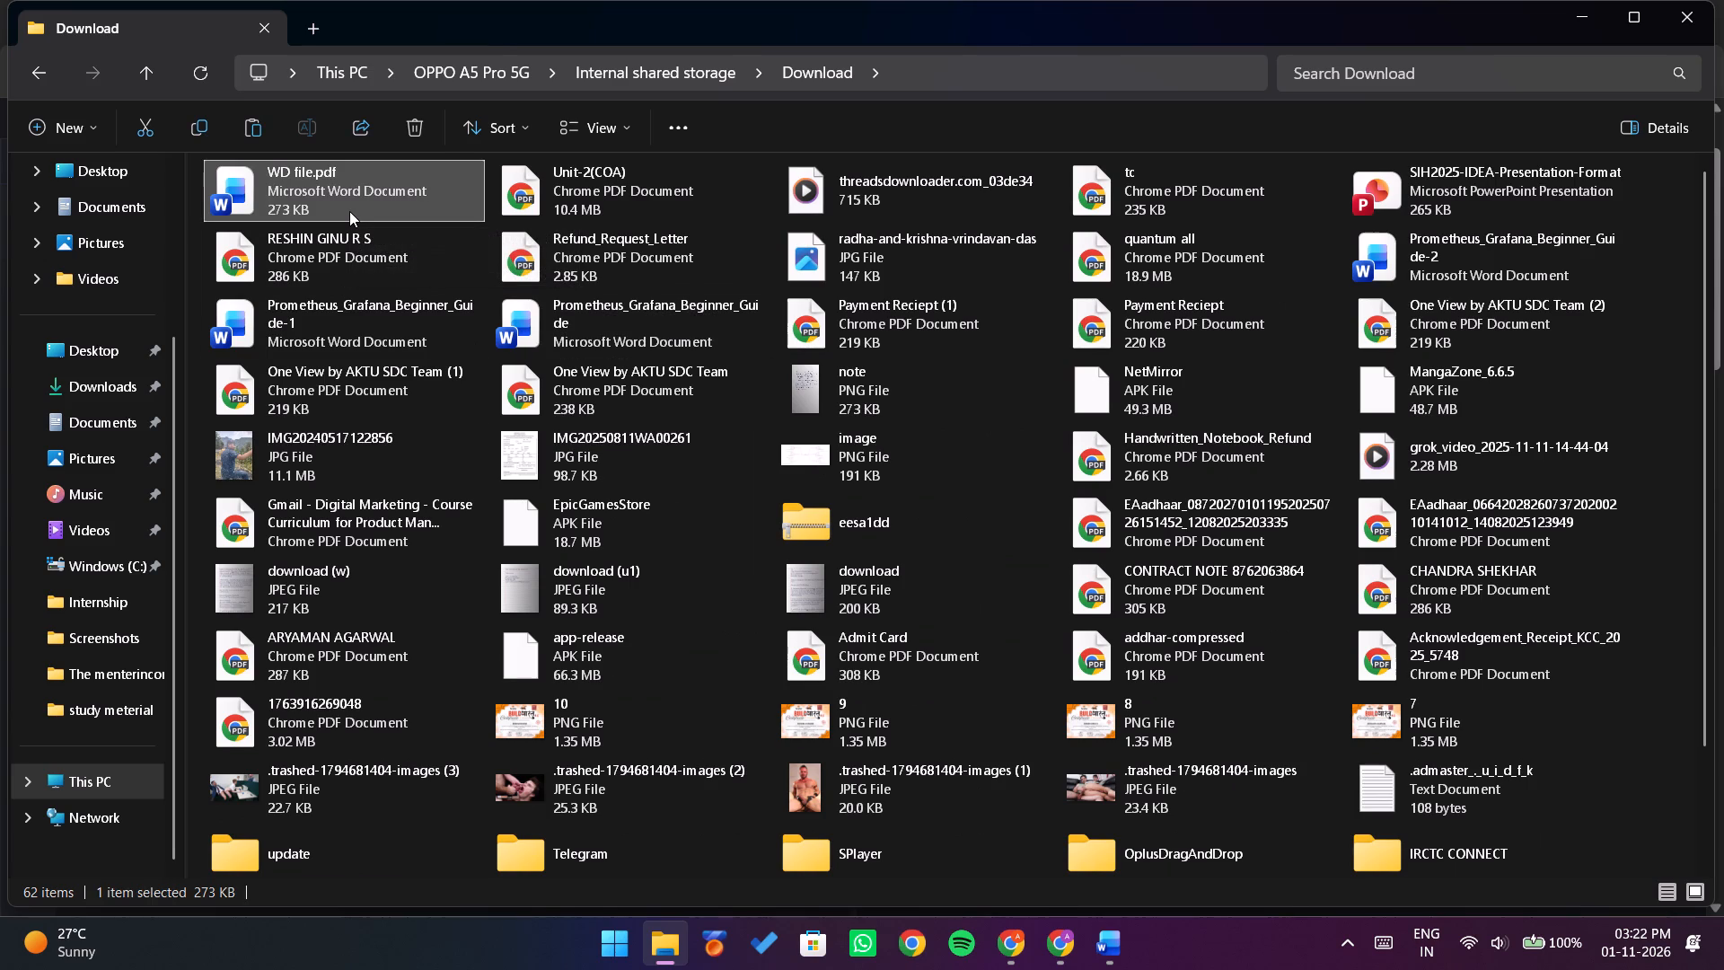
left_click(1582, 26)
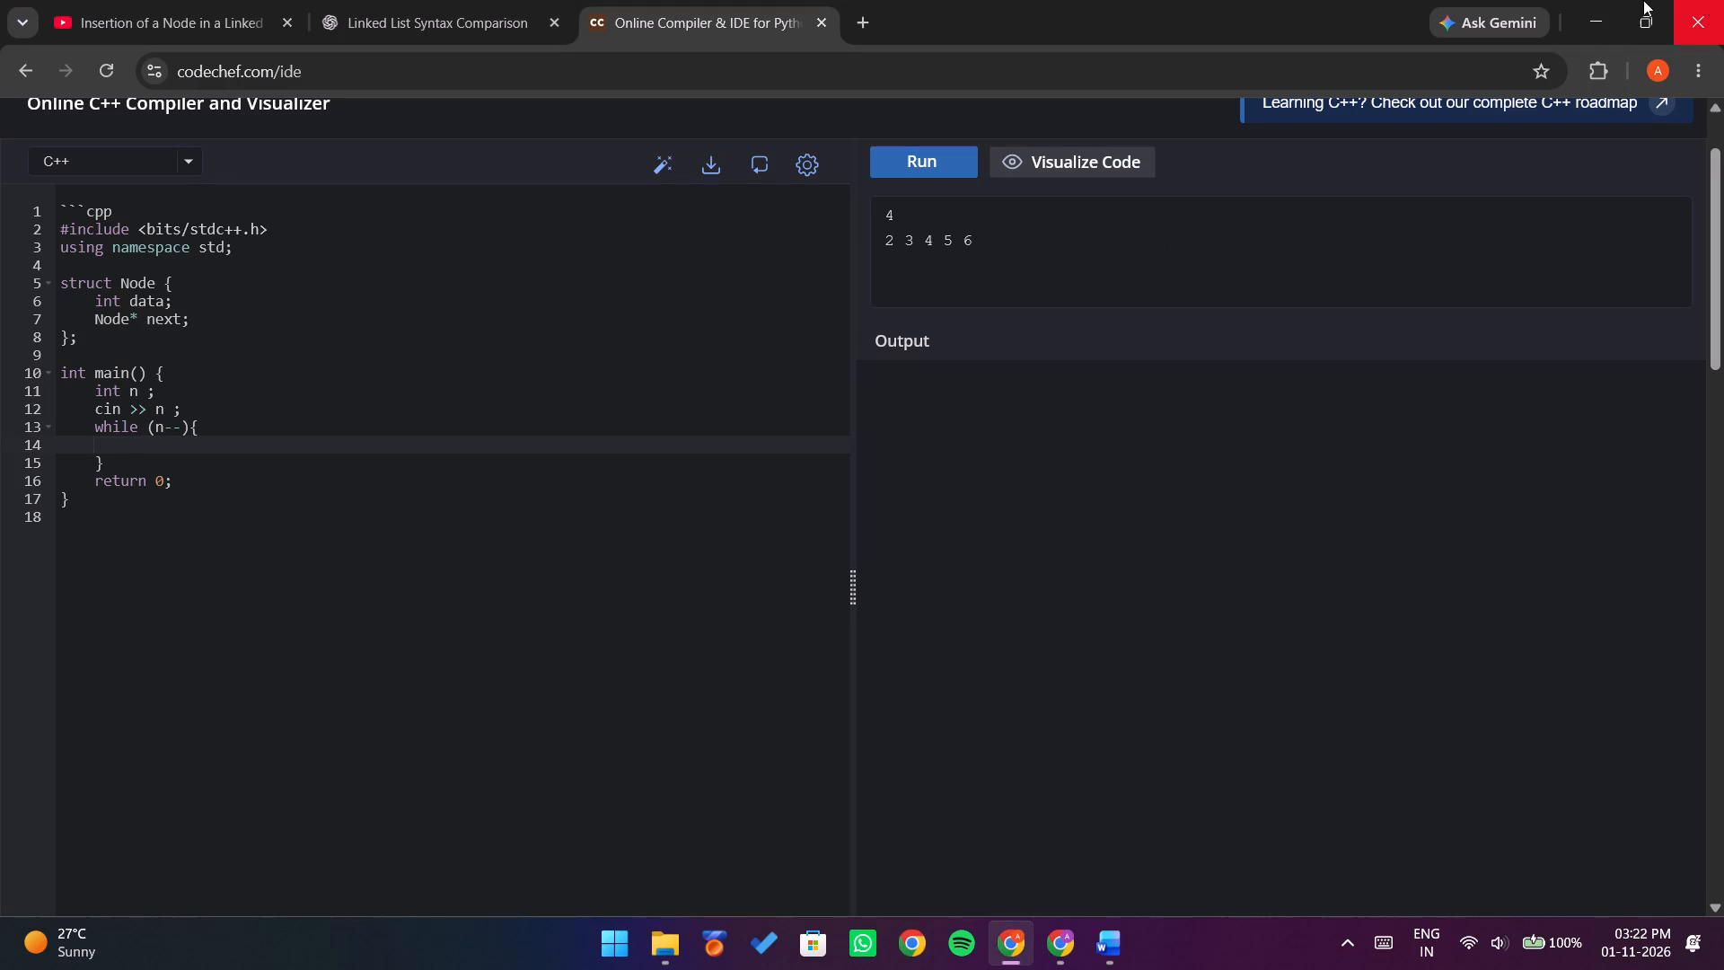
left_click(1596, 18)
left_click(1173, 232)
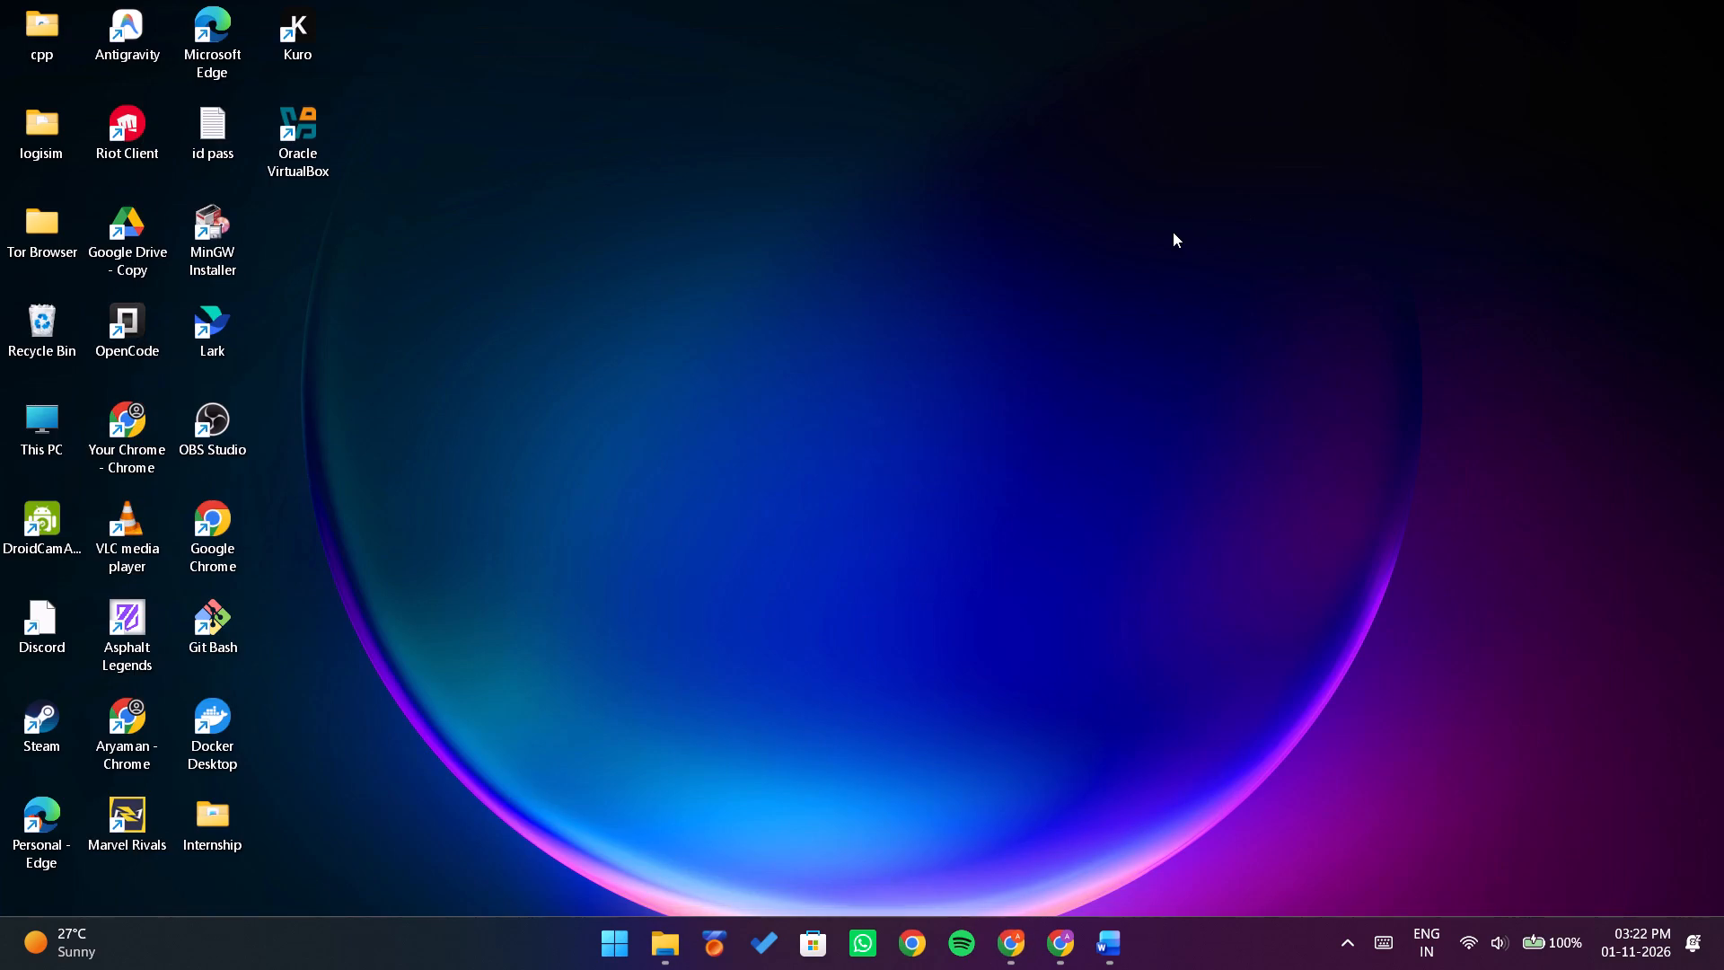
key("ctrl+v")
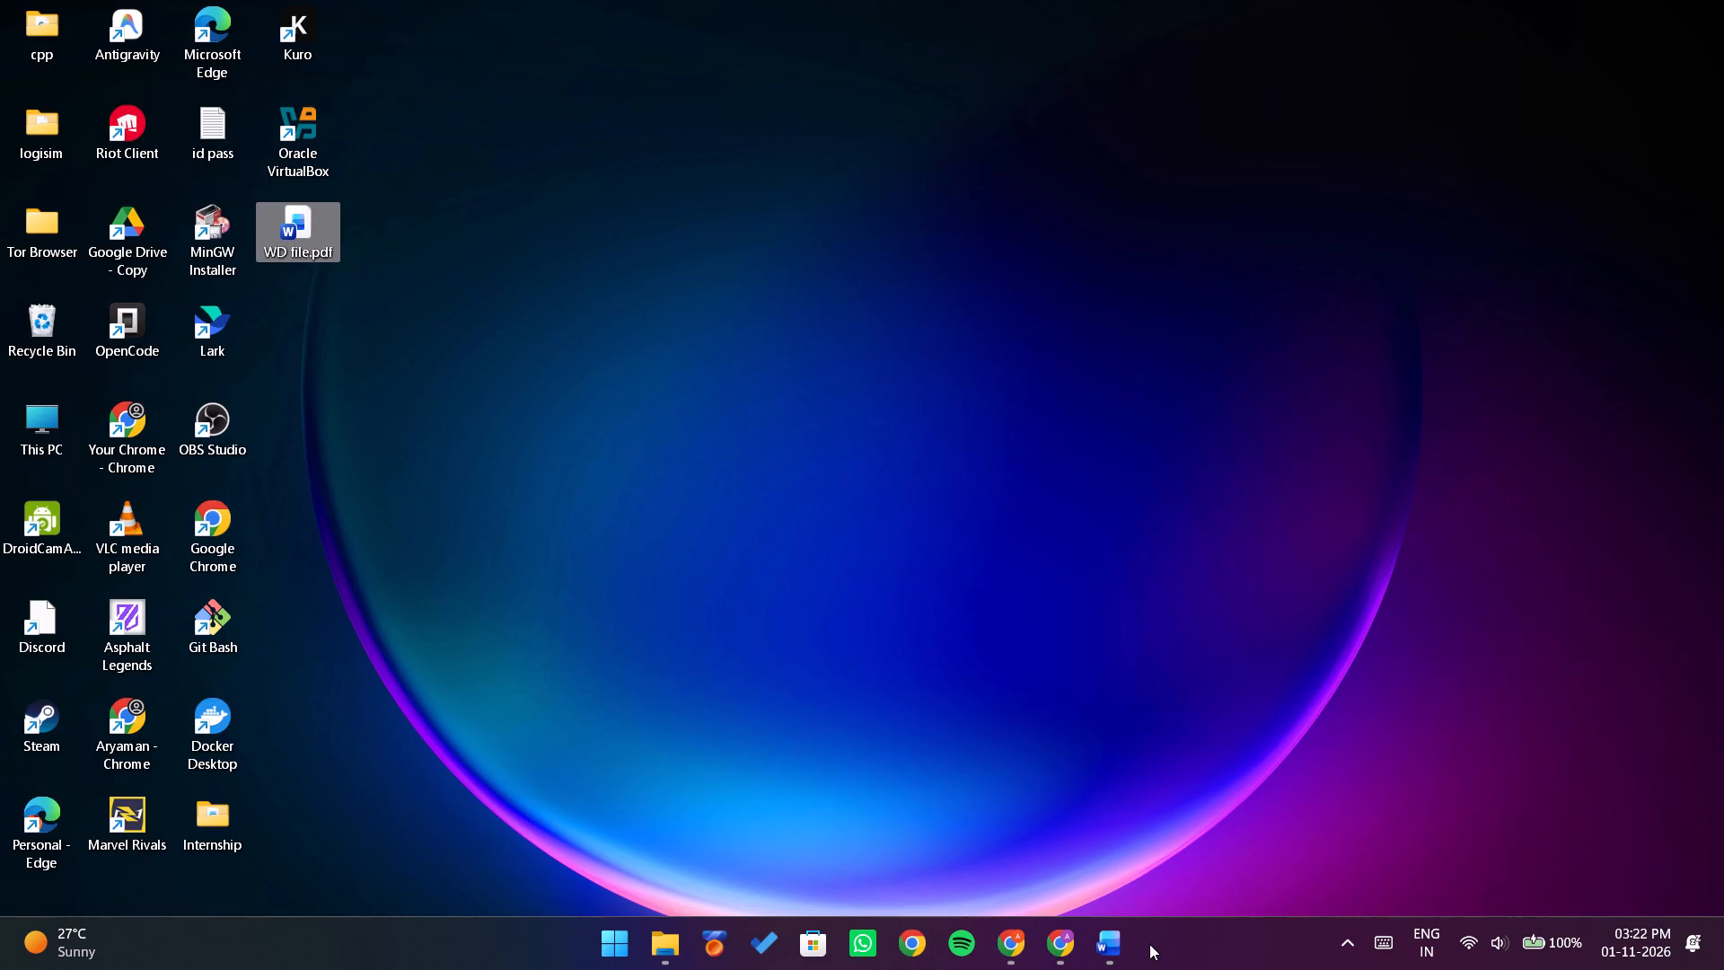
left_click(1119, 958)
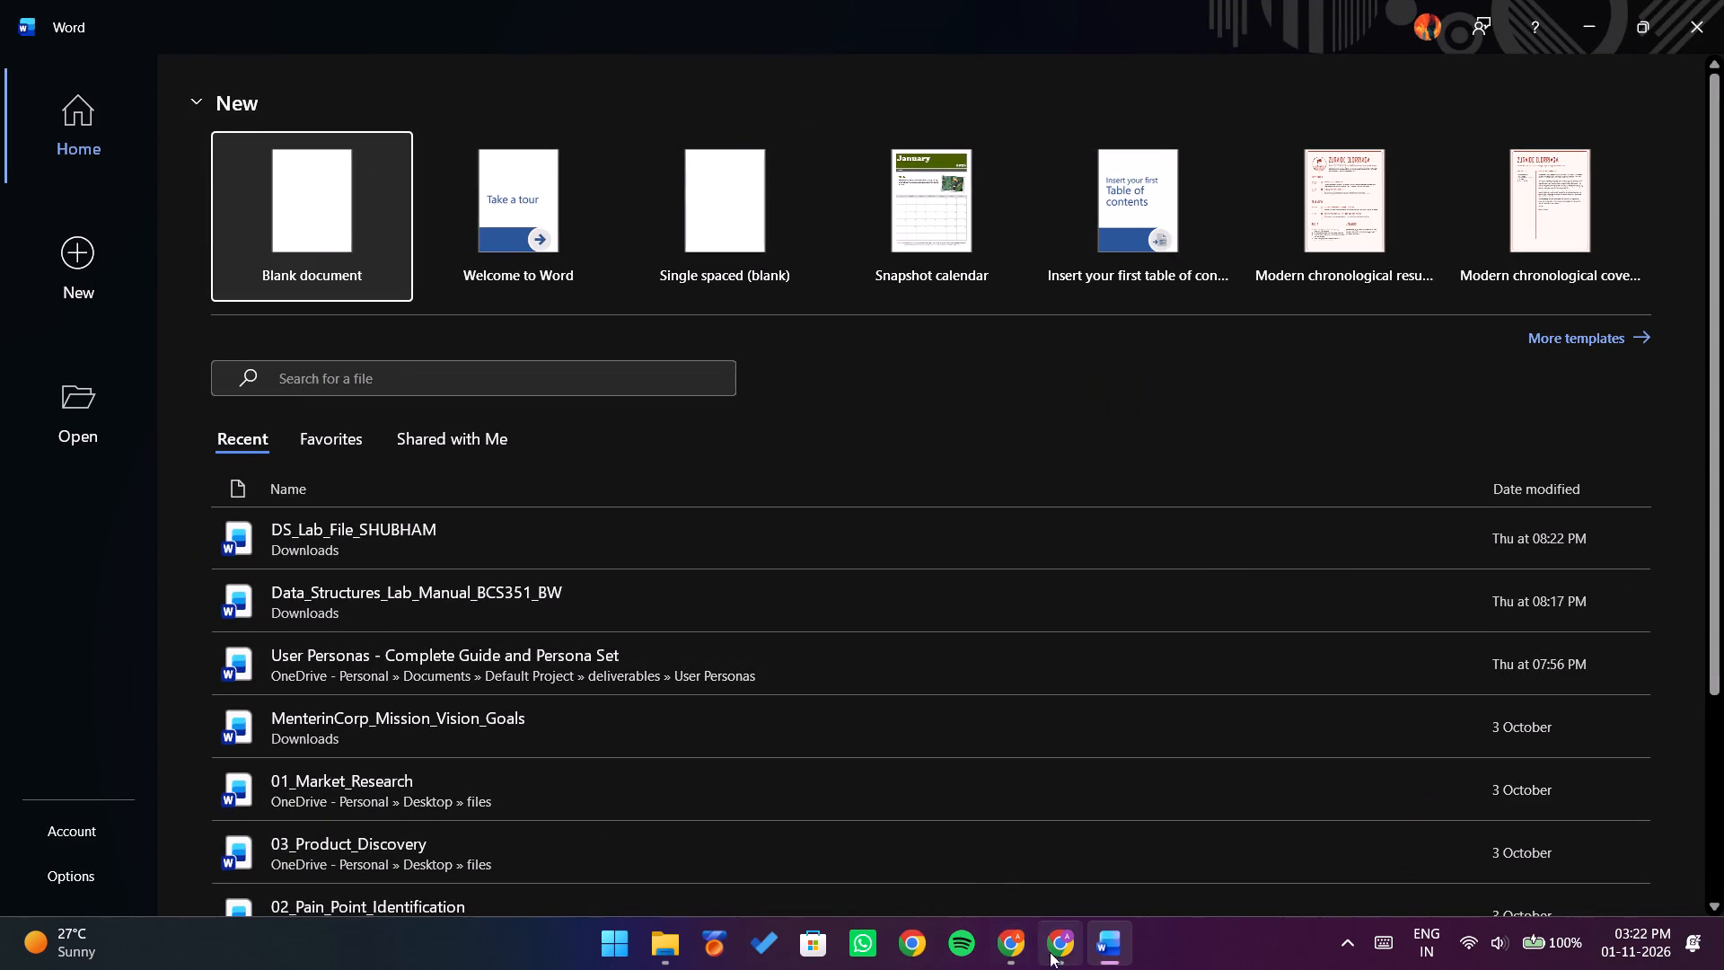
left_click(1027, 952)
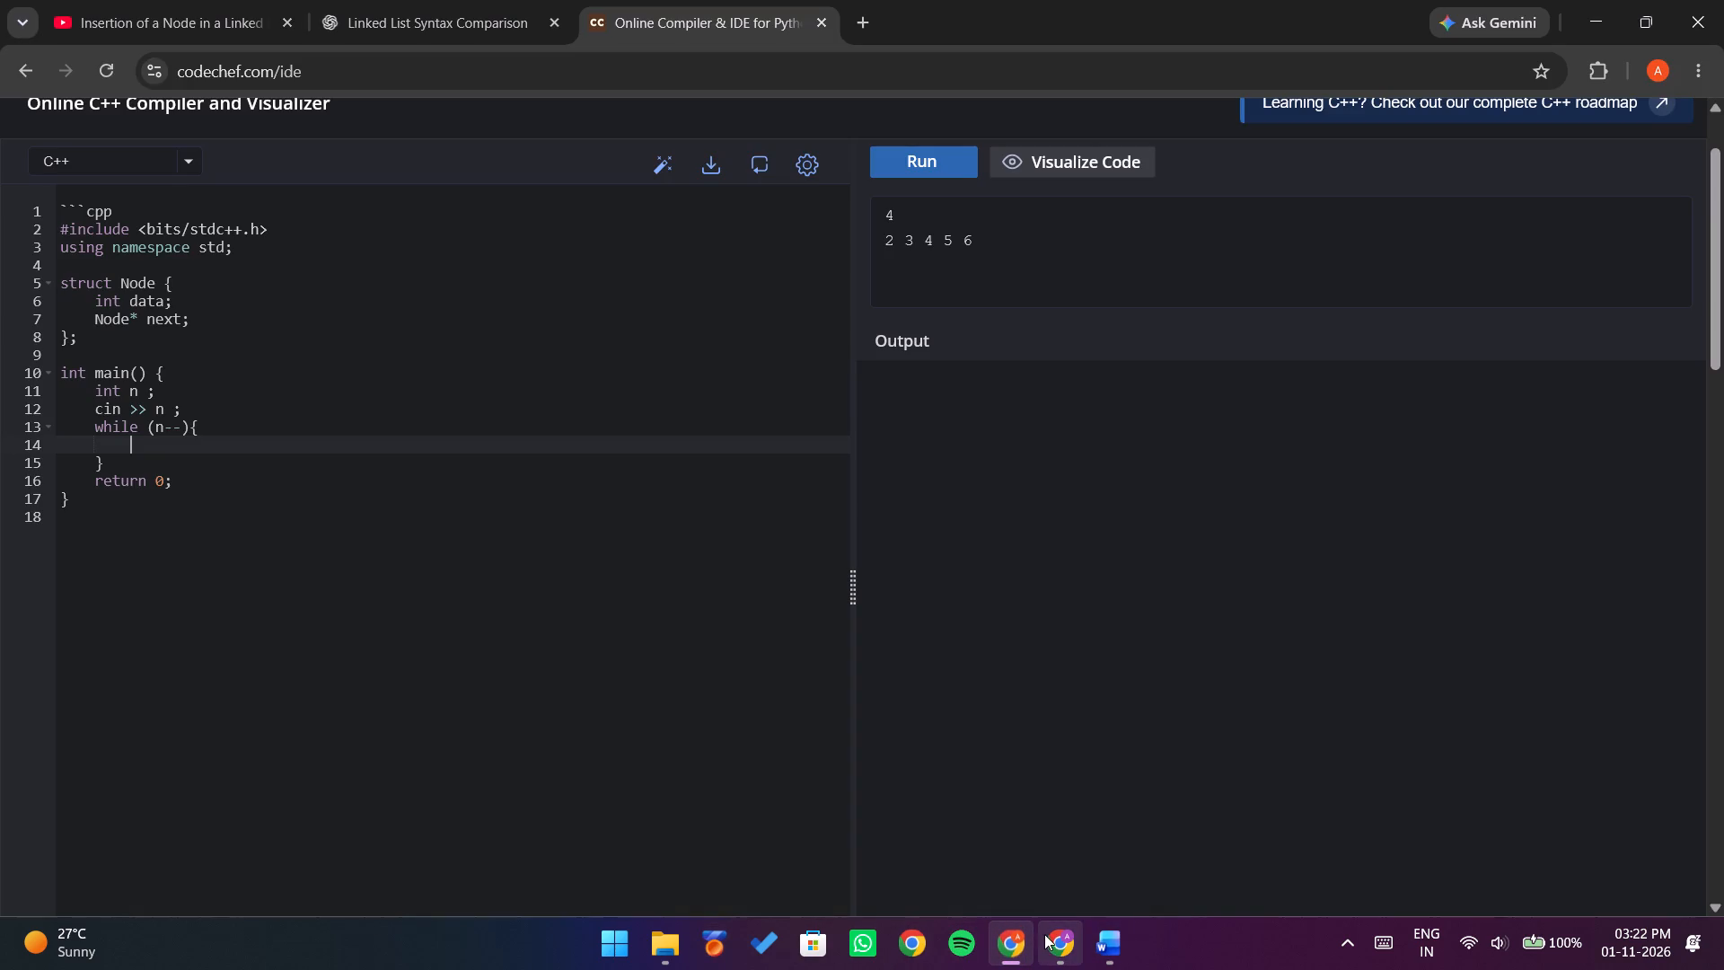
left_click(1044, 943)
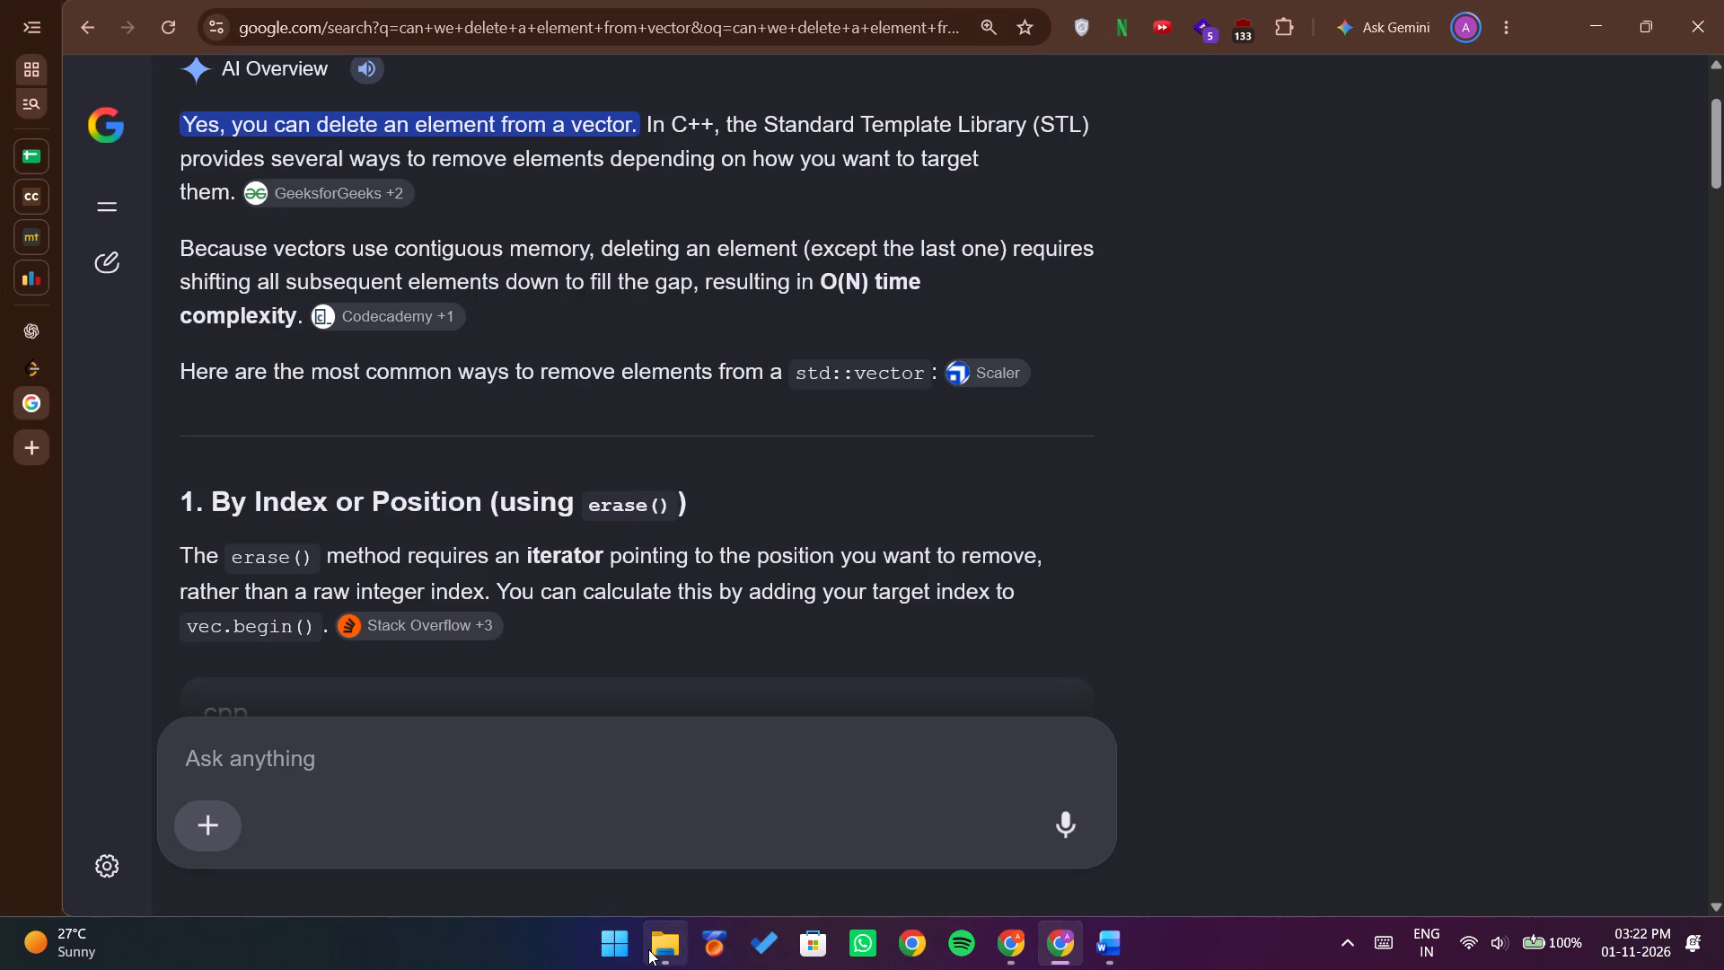
left_click(648, 949)
scroll(444, 295, "up", 2)
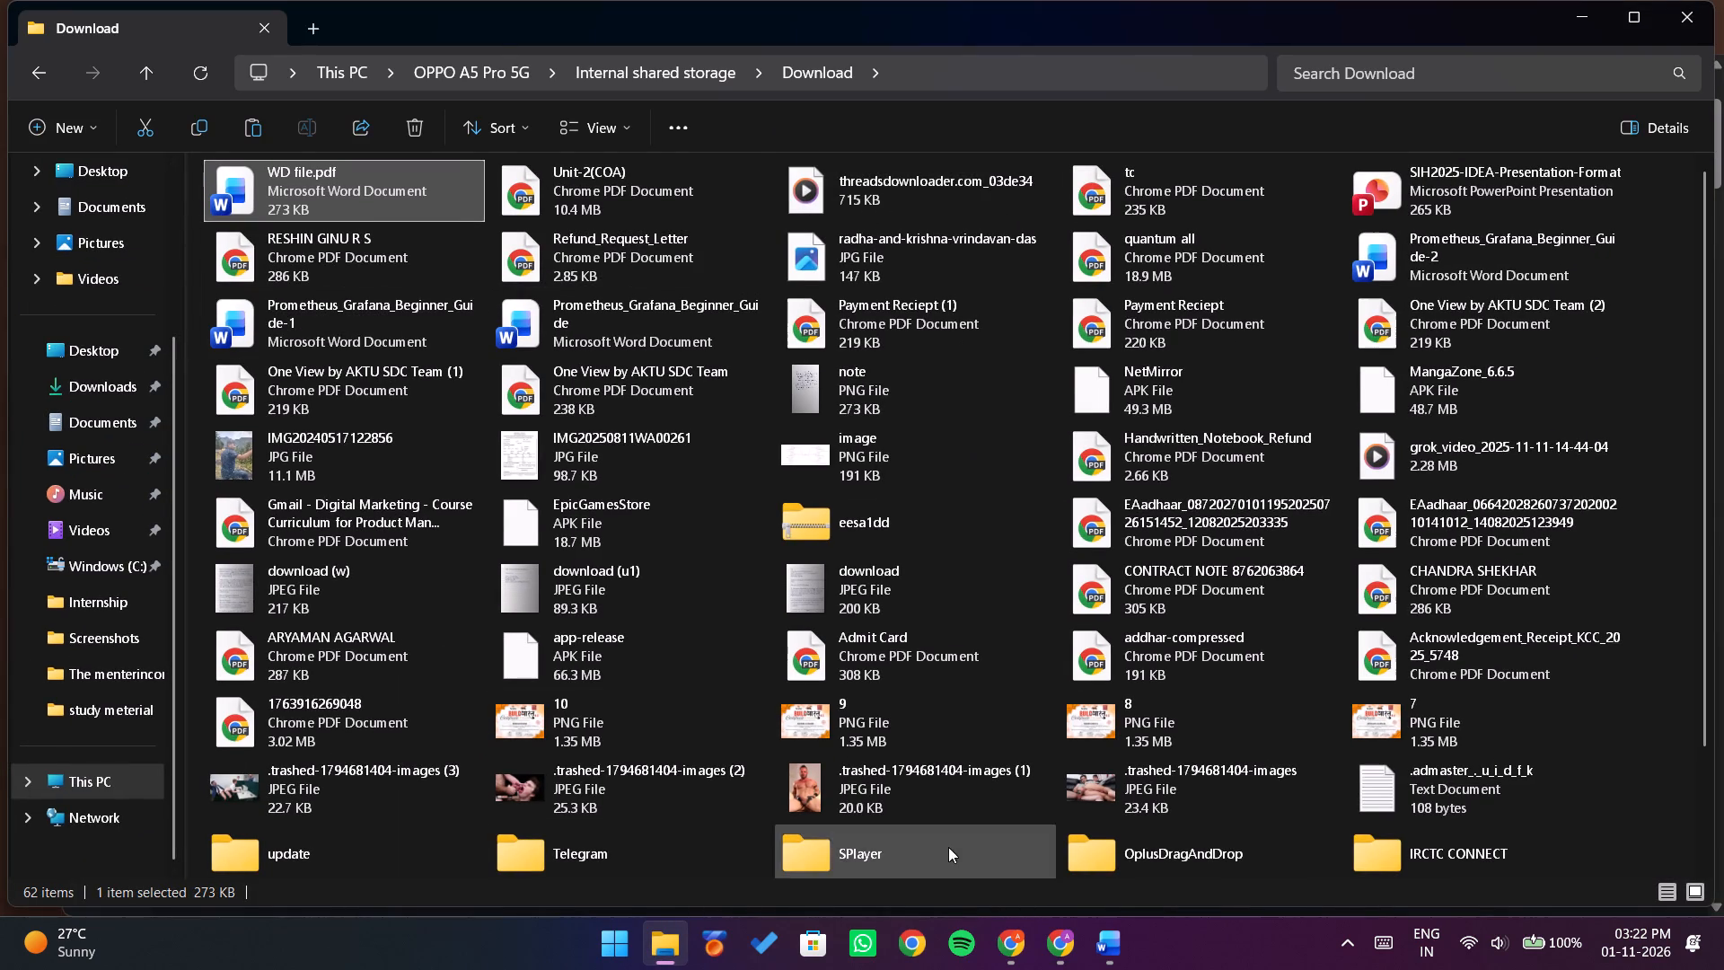
scroll(751, 665, "down", 1)
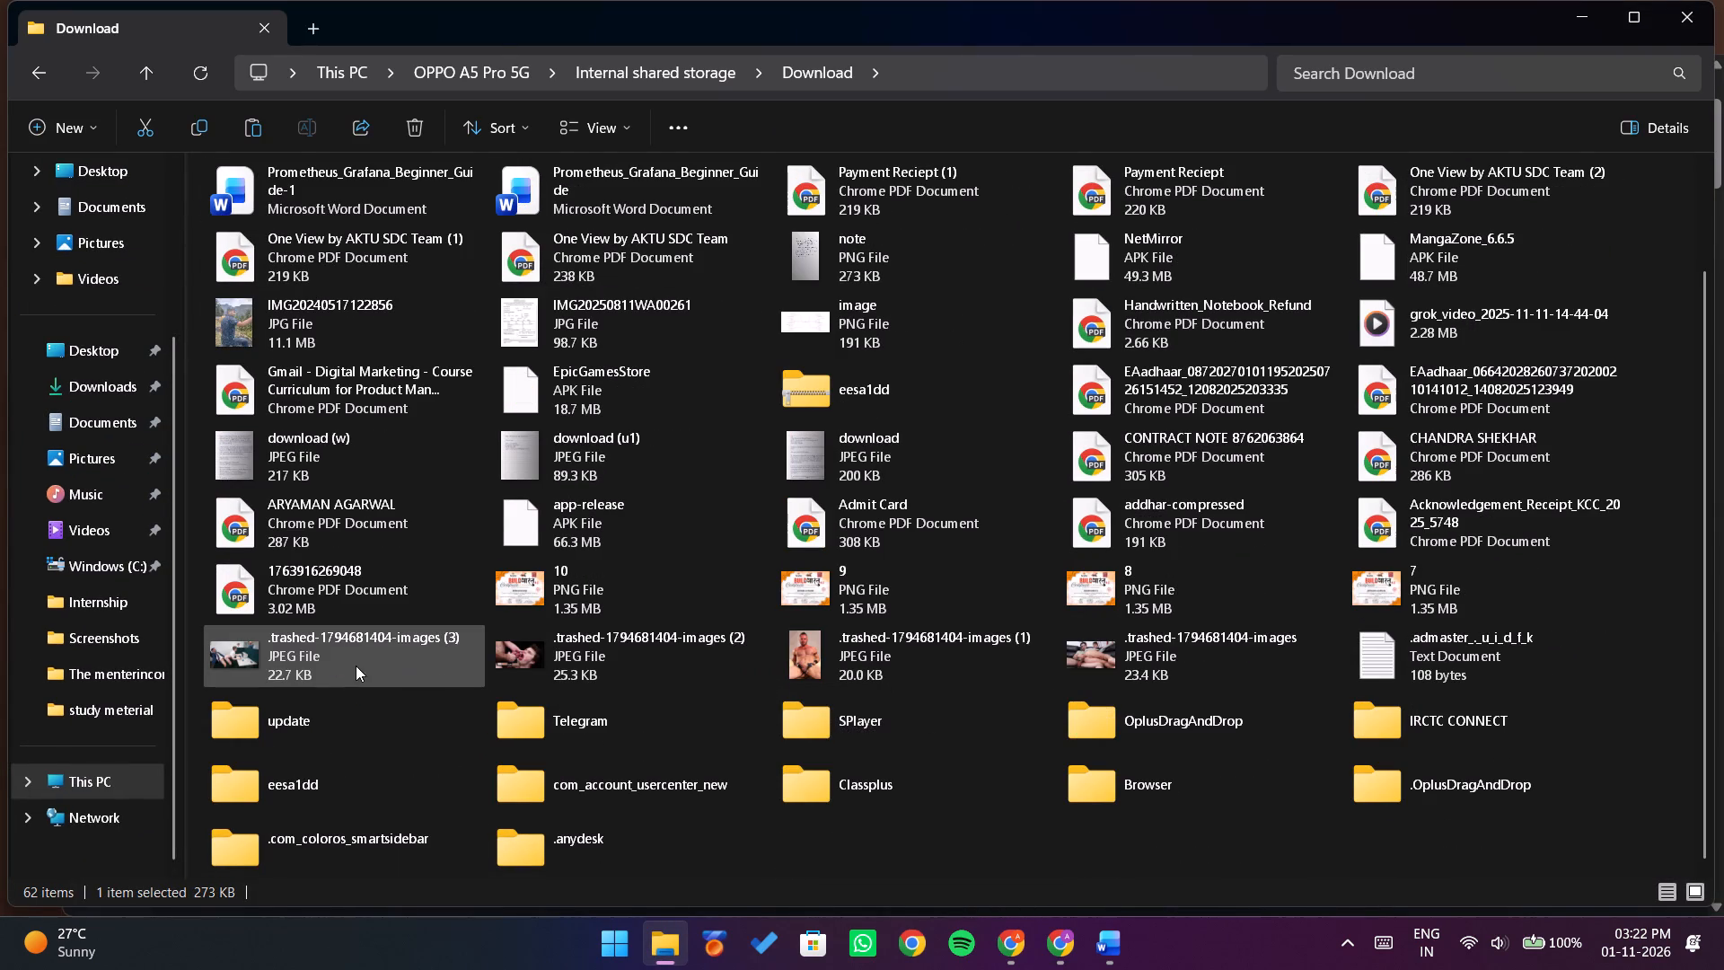
left_click(356, 666)
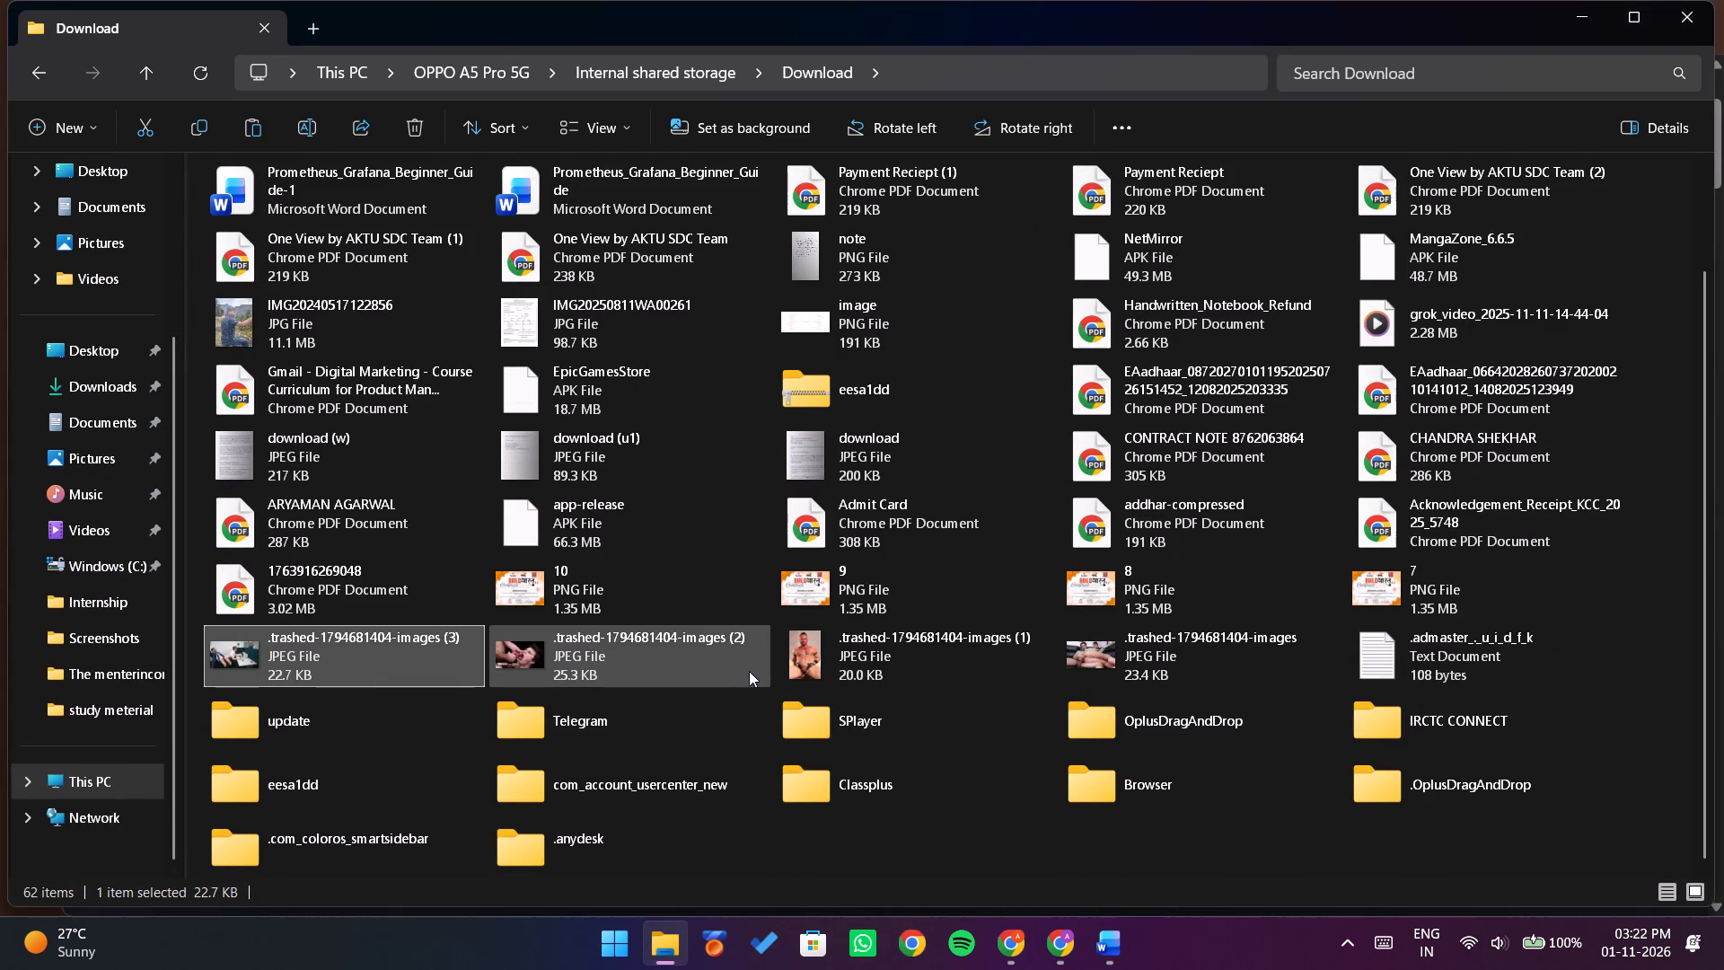
left_click(705, 669, "ctrl")
left_click(896, 661, "ctrl")
left_click(1085, 657, "ctrl")
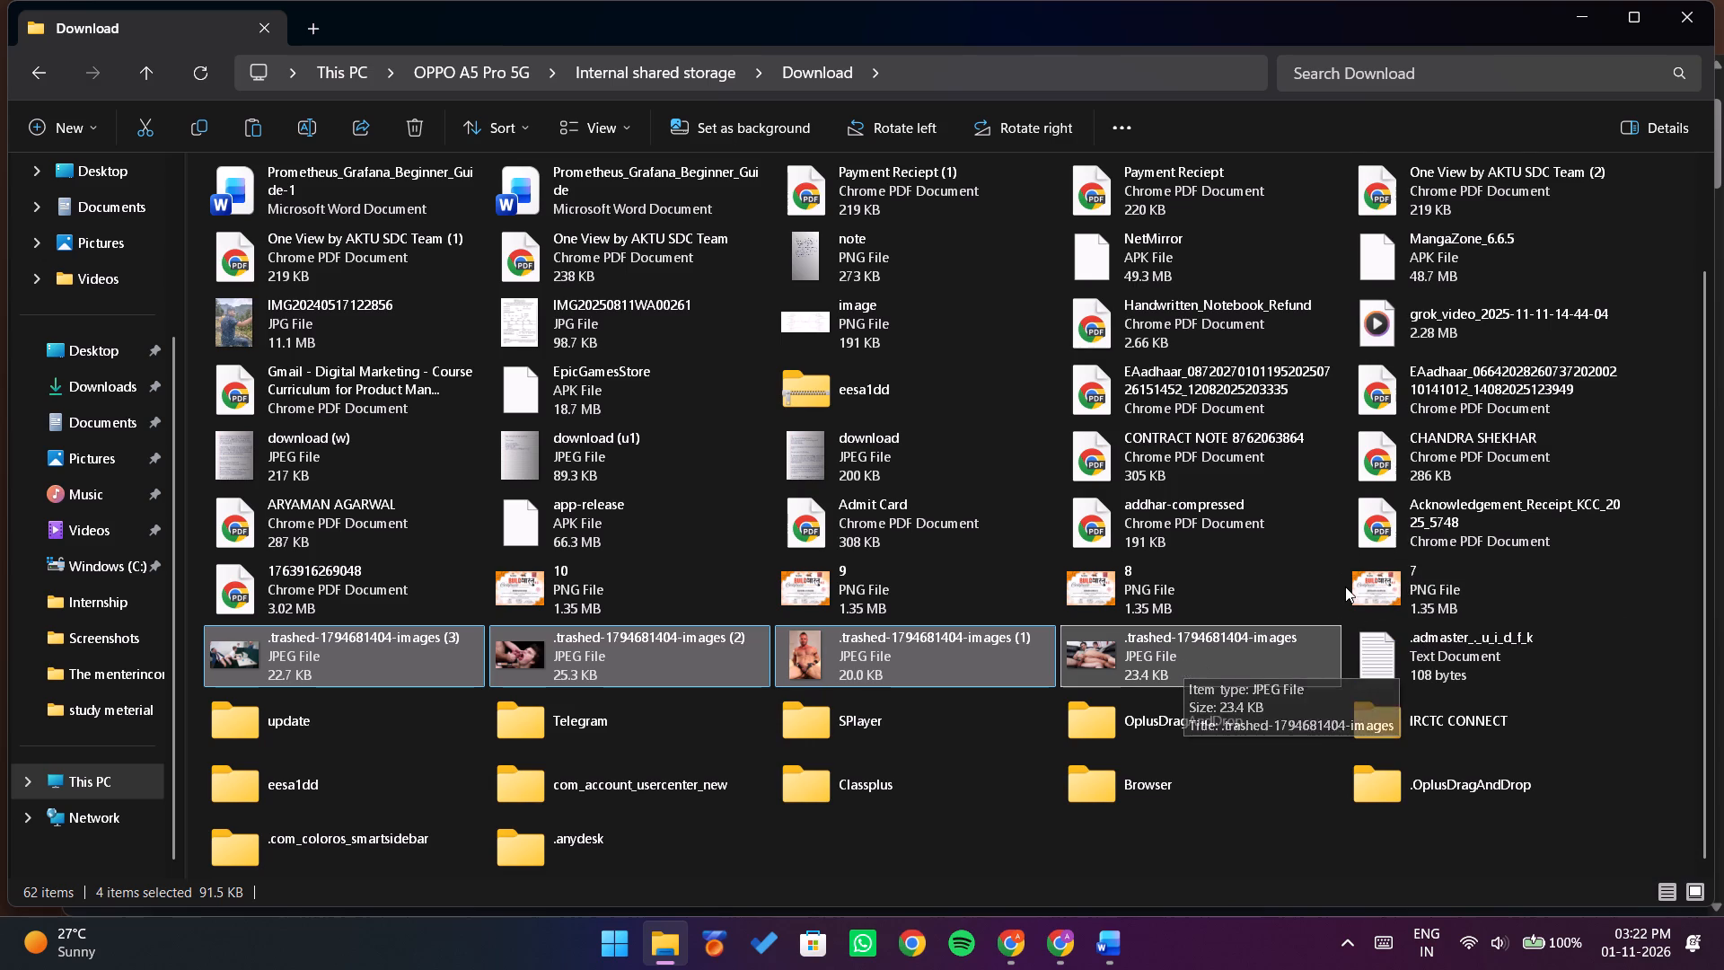
scroll(1345, 586, "up", 2)
scroll(1345, 586, "down", 2)
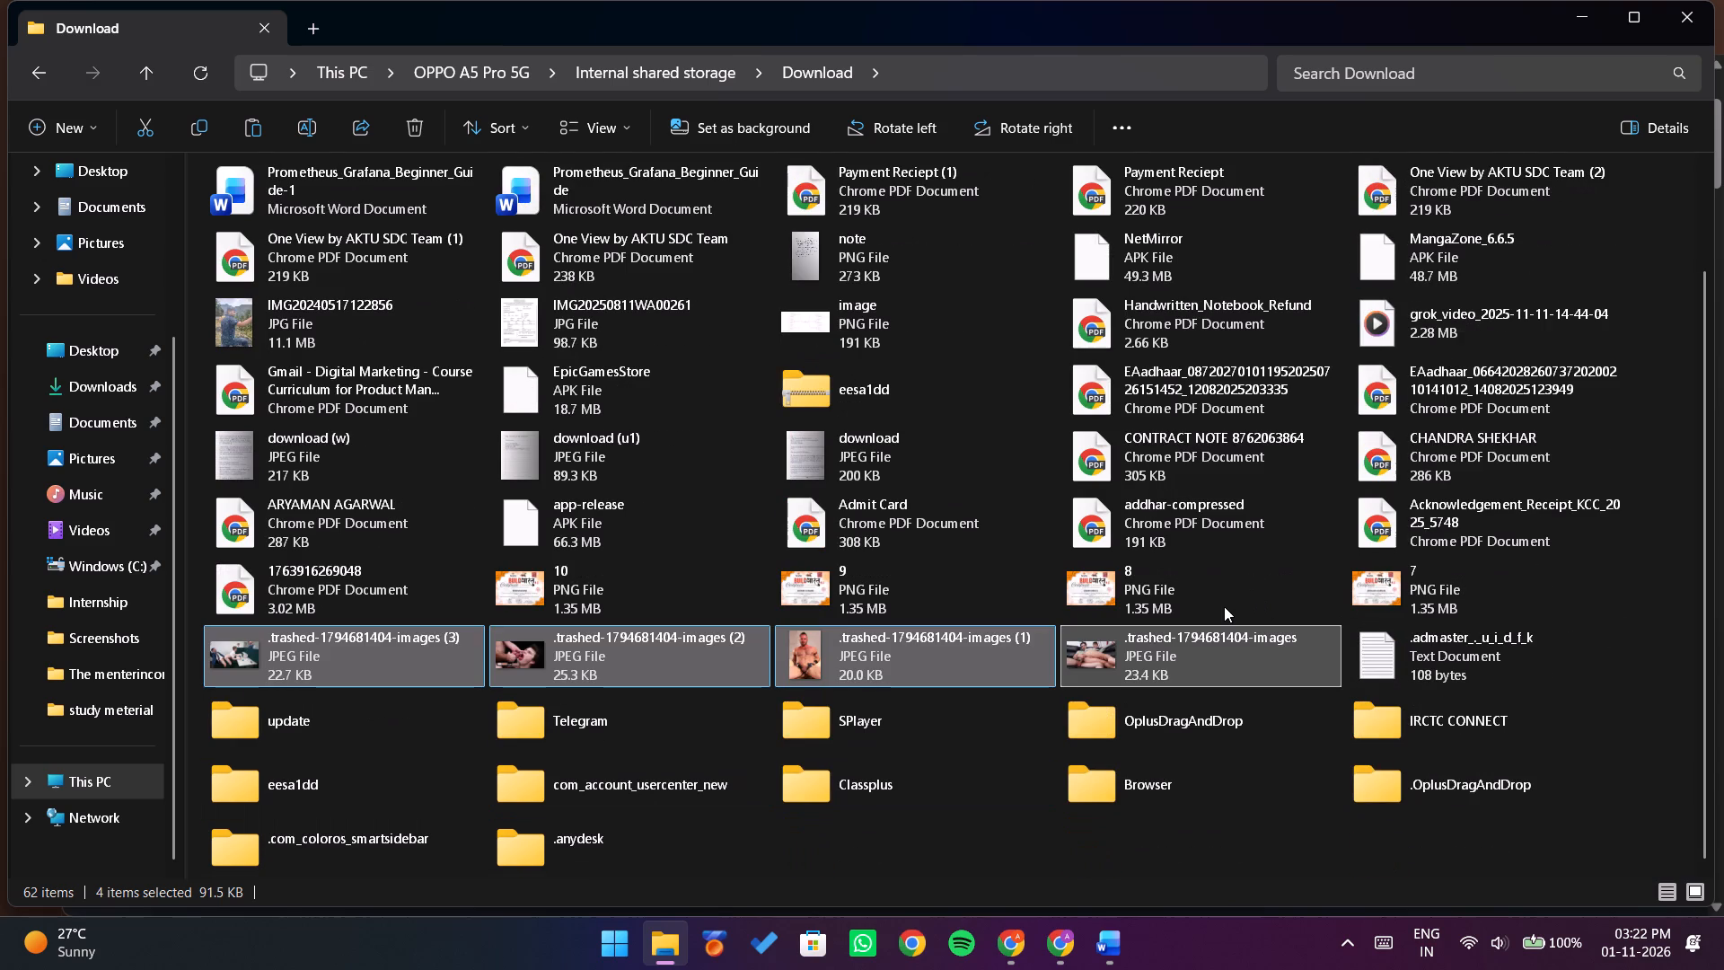
key("Delete")
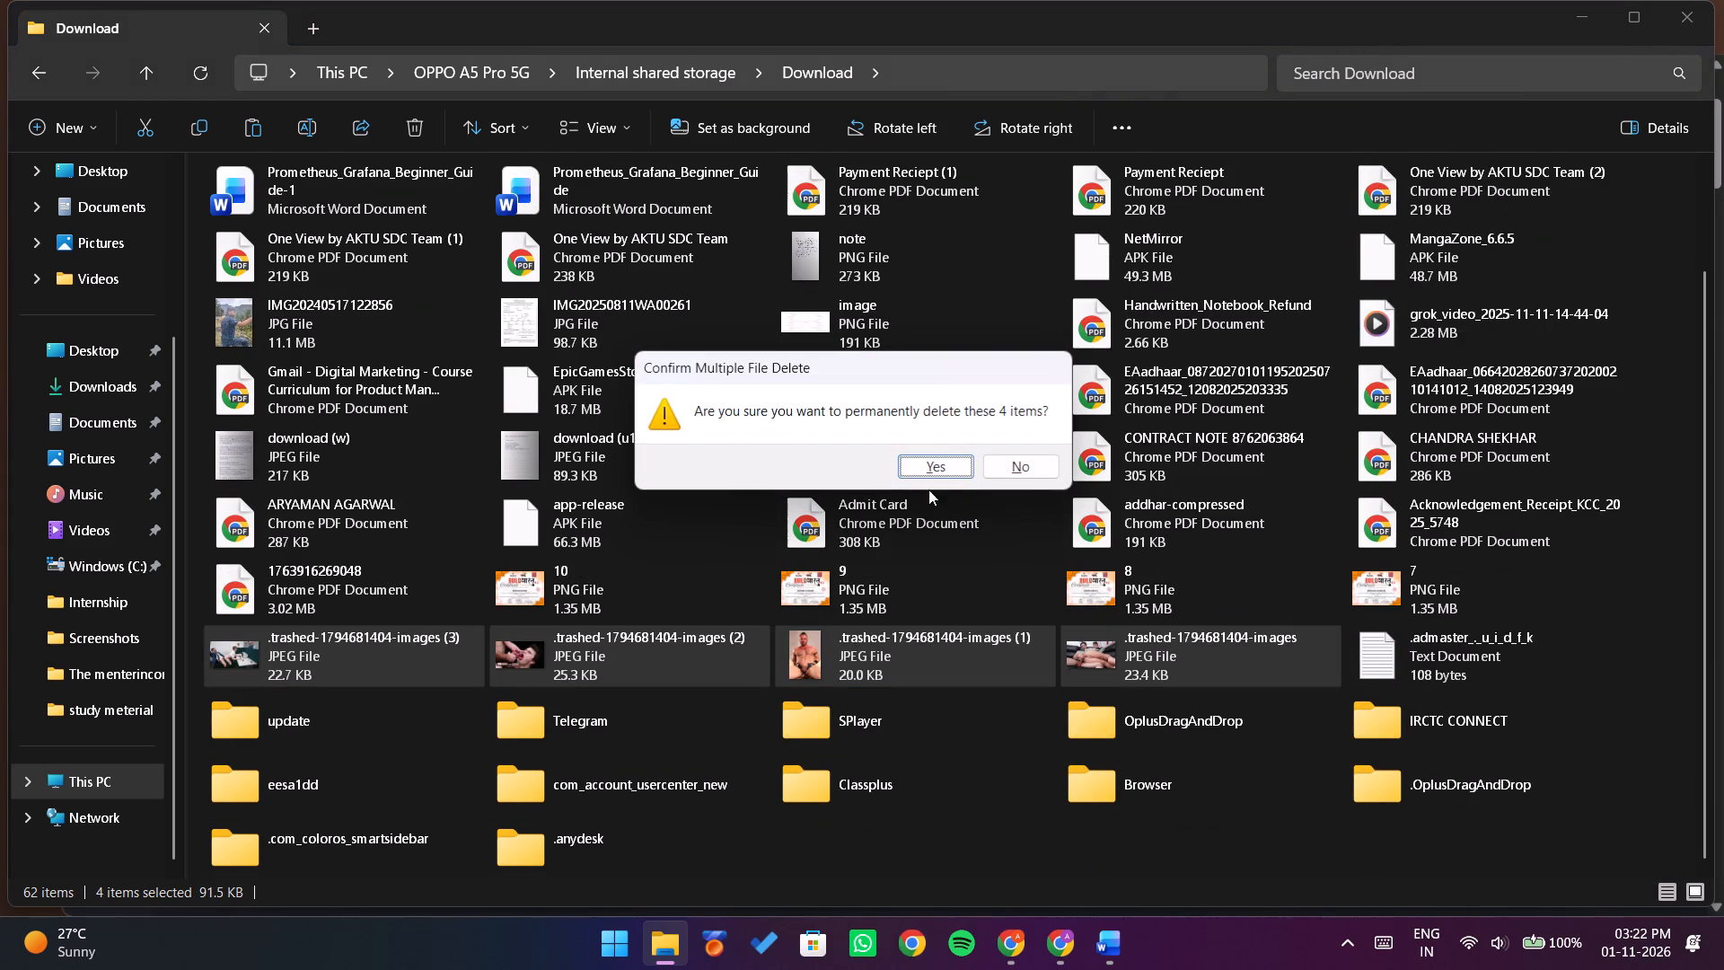
left_click(911, 467)
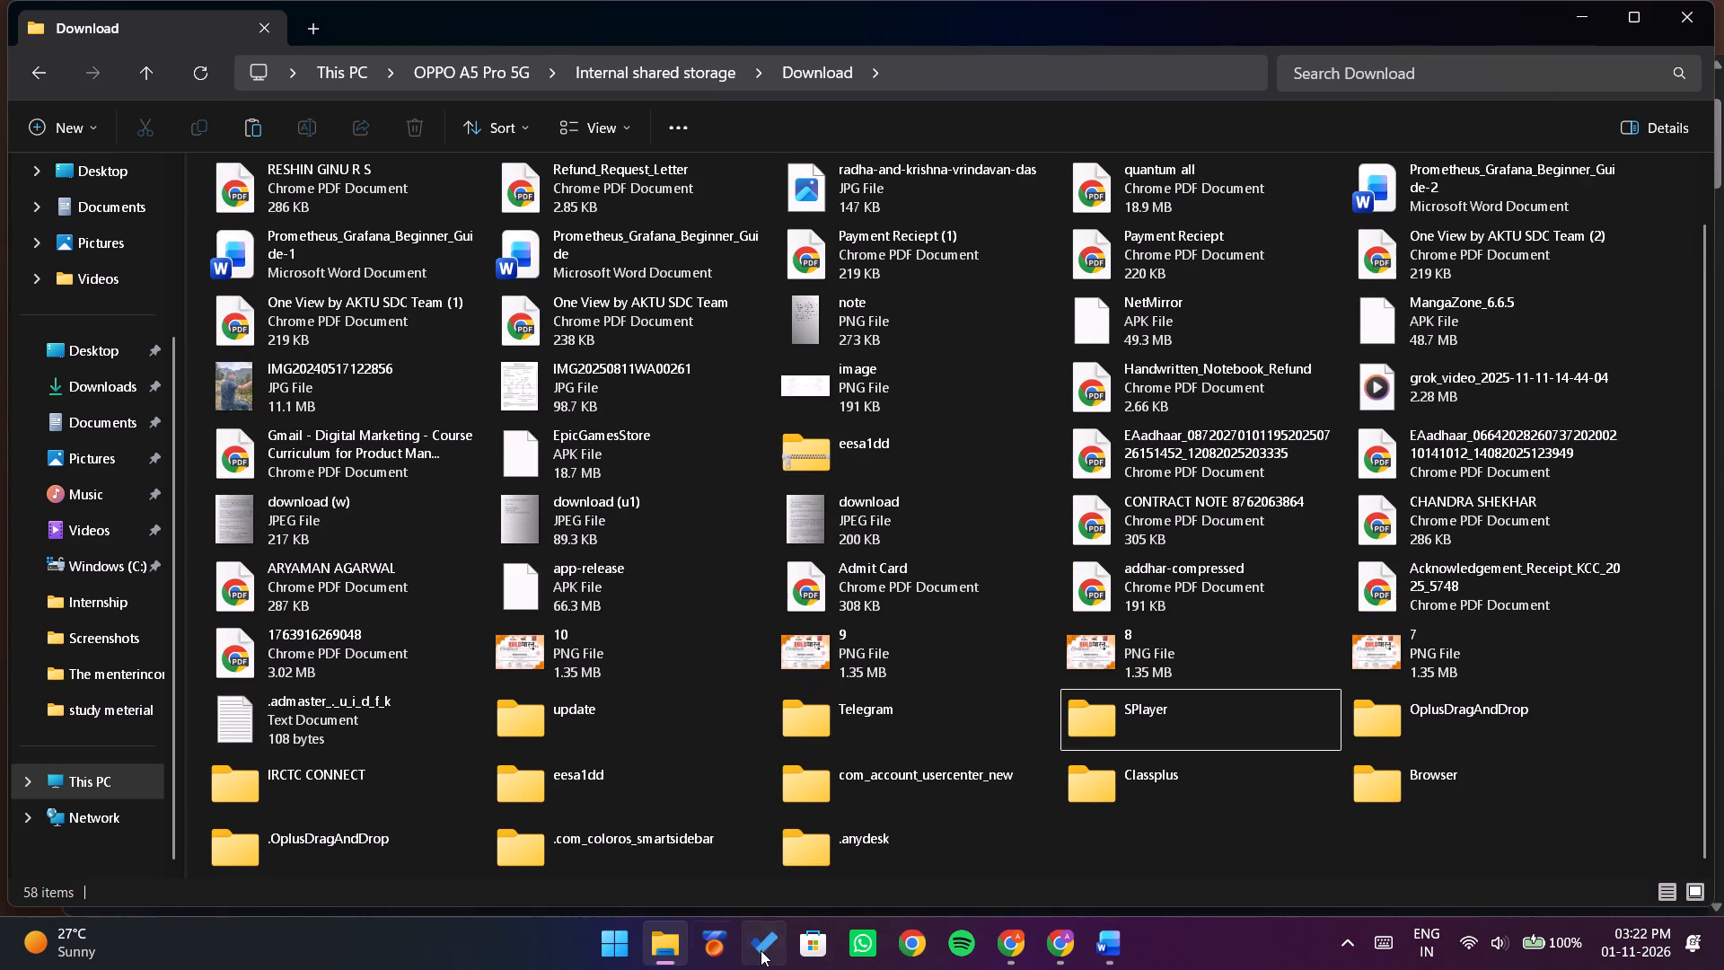
Close the phone's Download folder window and minimize the browser window with the Google search about deleting vector elements.
scroll(487, 807, "up", 3)
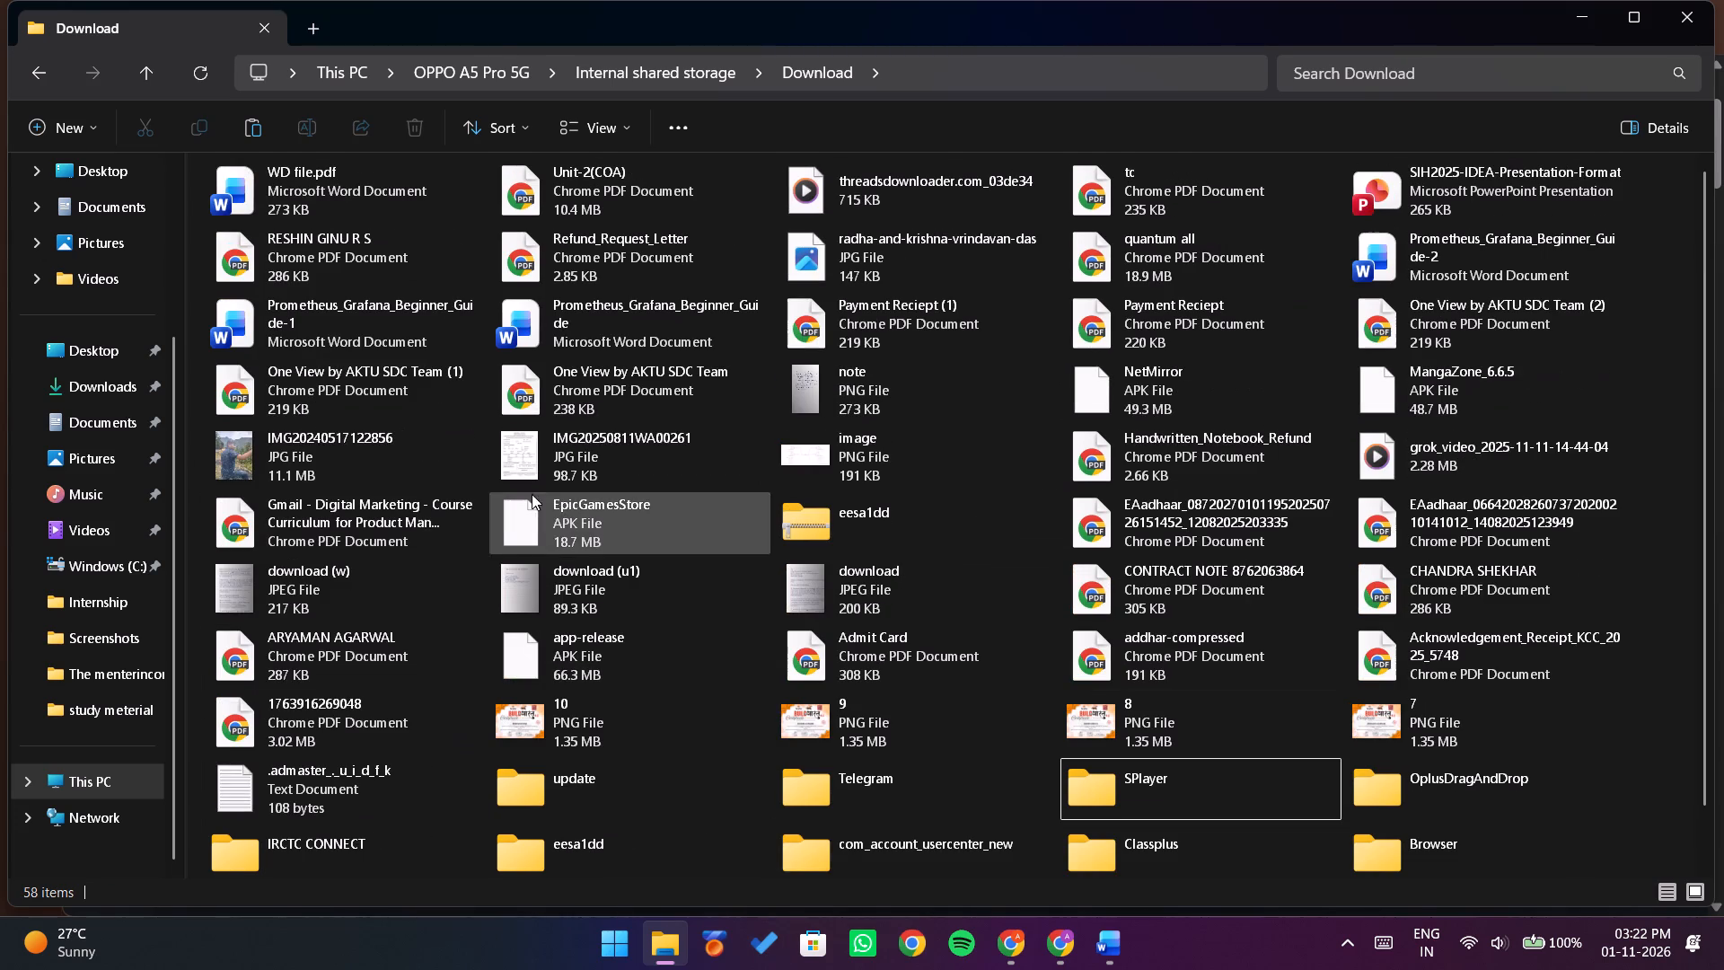
scroll(896, 579, "up", 2)
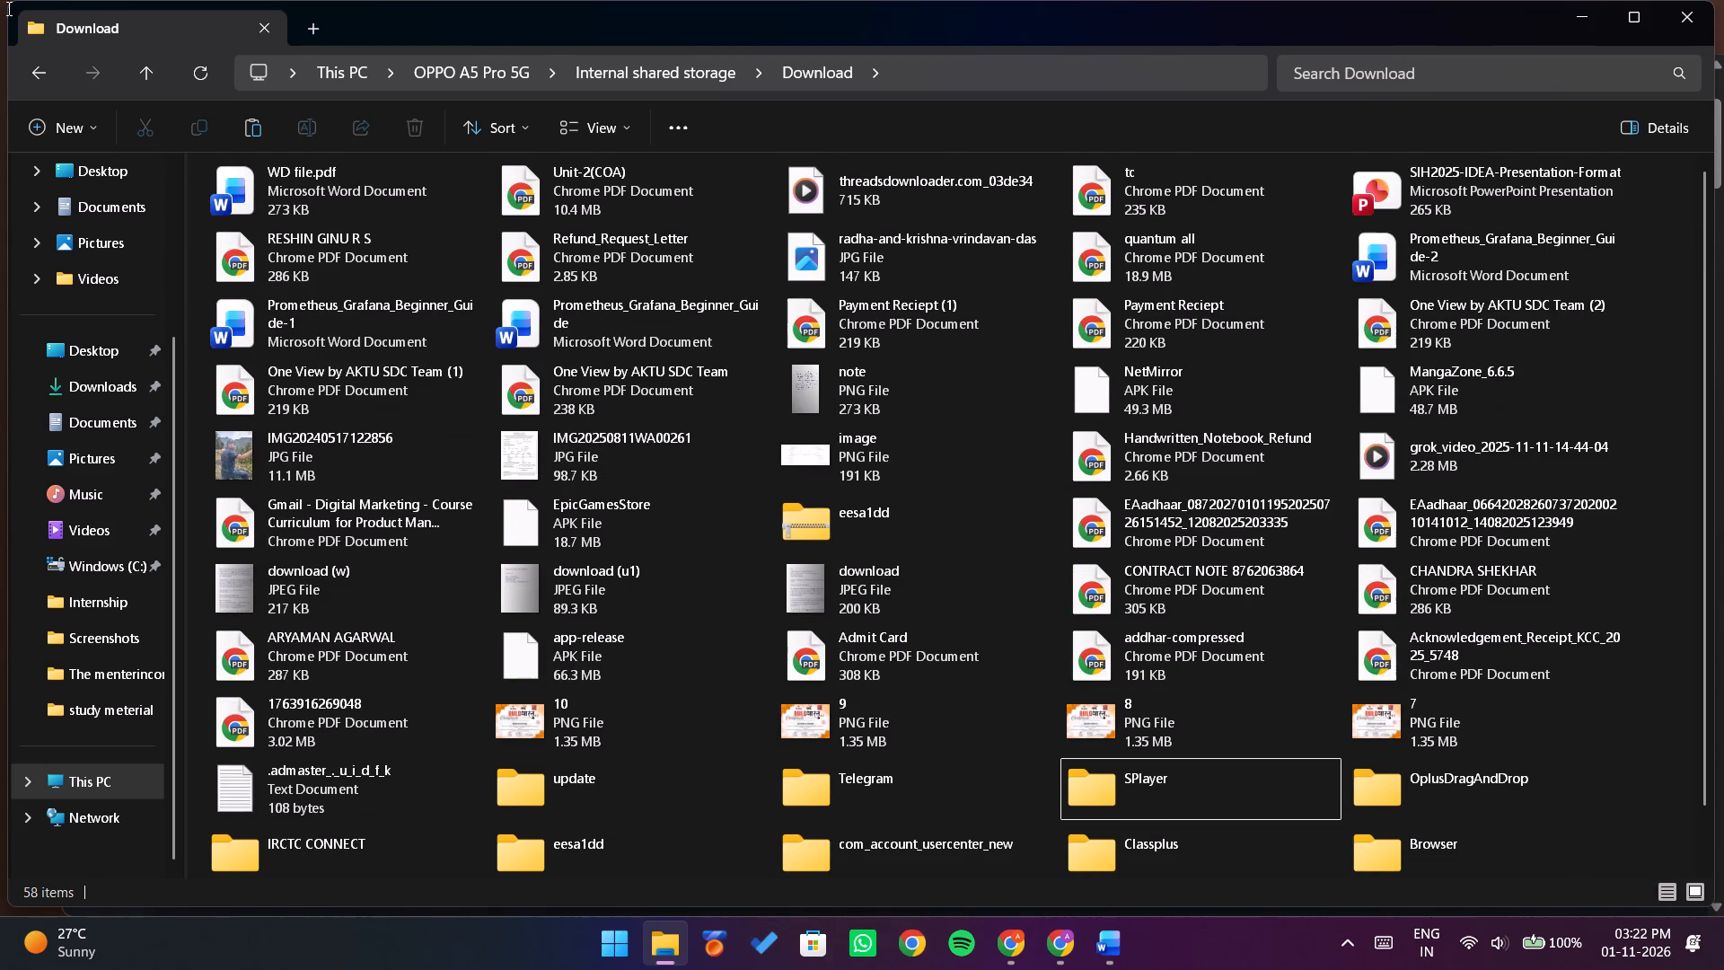
left_click(1696, 11)
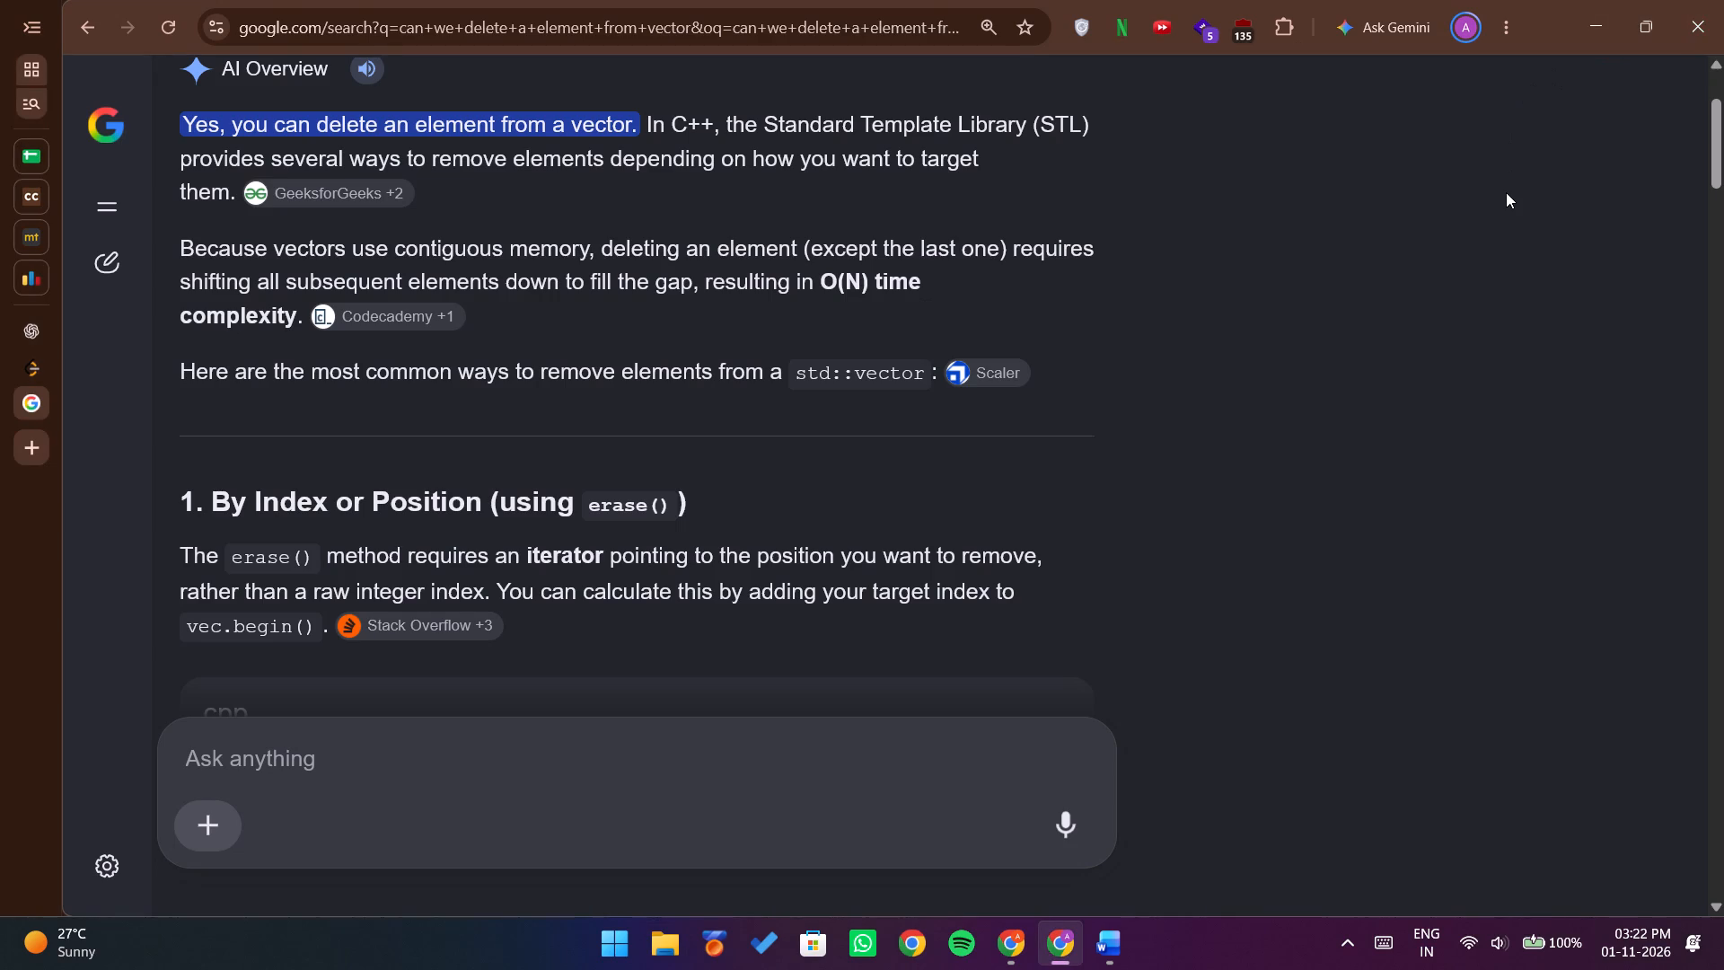
scroll(1506, 192, "up", 3)
scroll(1301, 127, "up", 2)
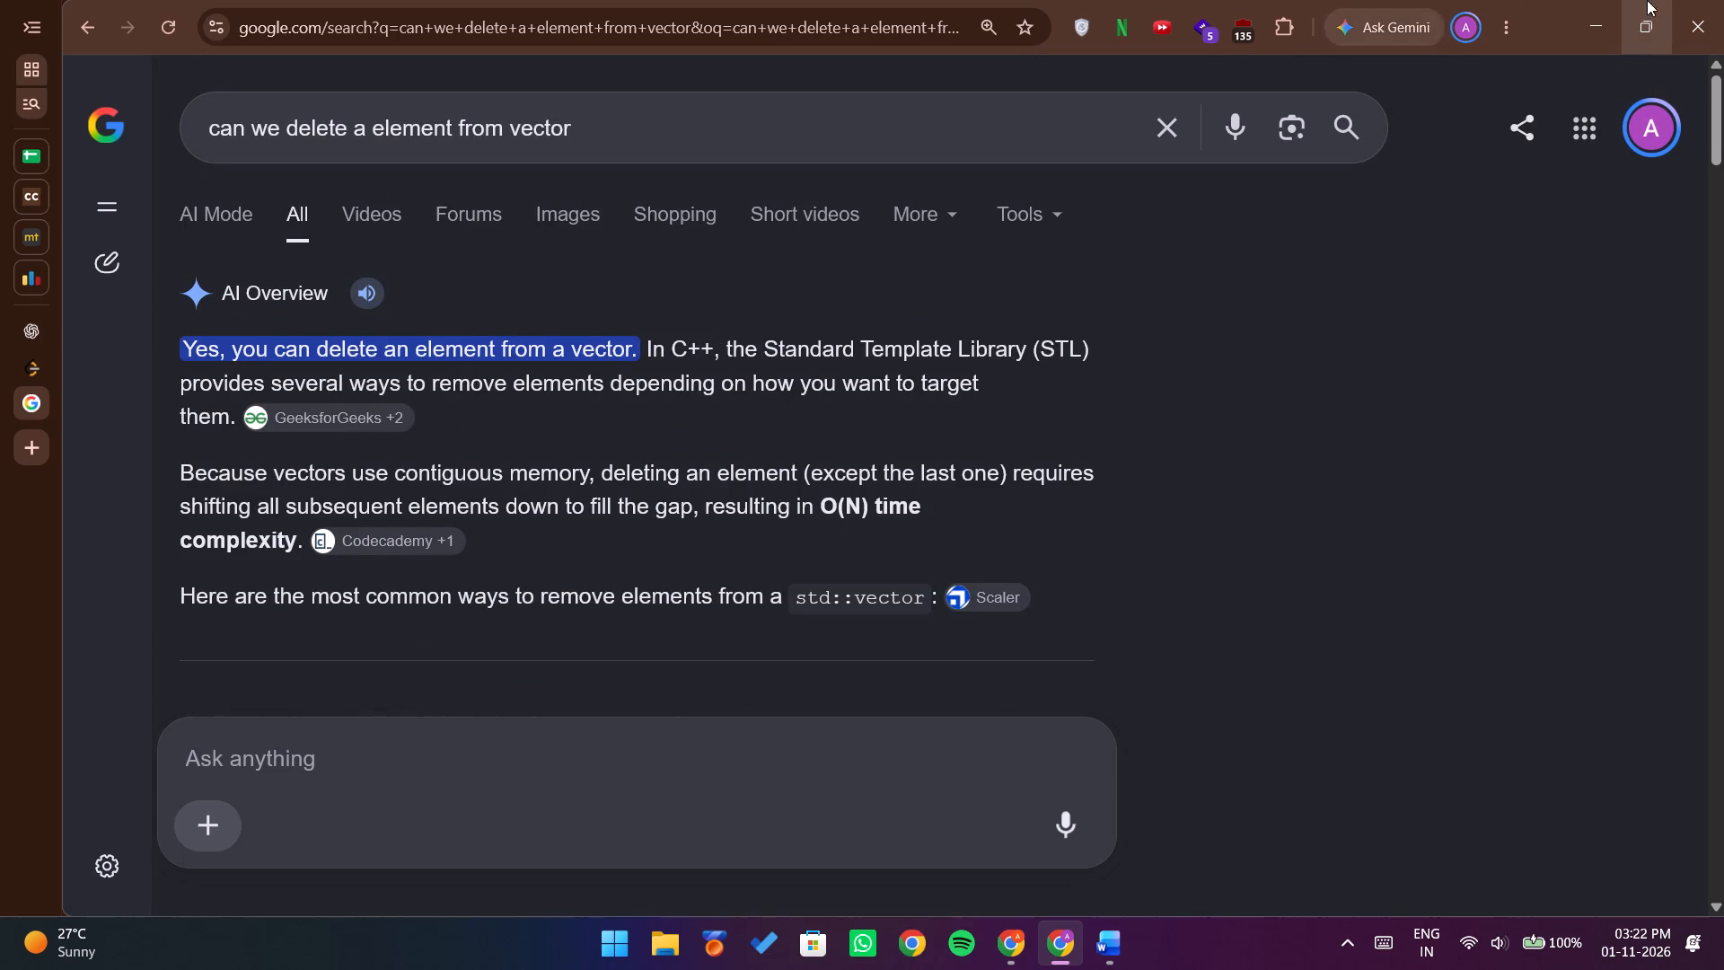
left_click(1607, 5)
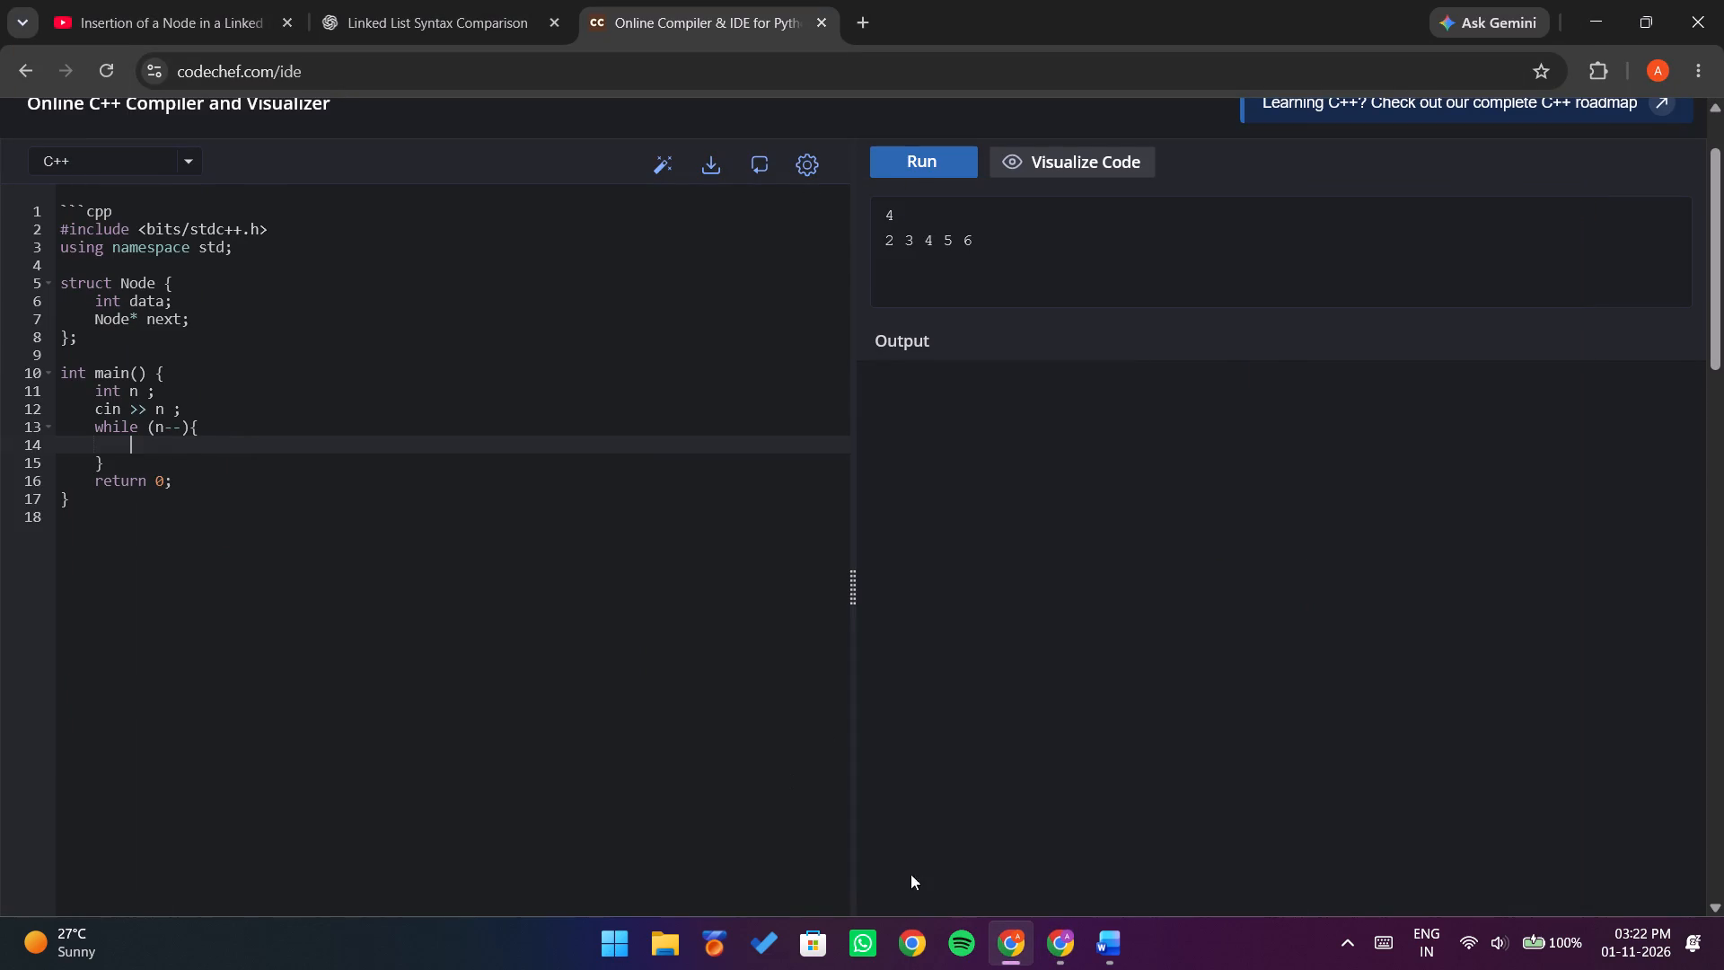
Switch to Word and look through This PC's Documents folder for the document to open.
left_click(1104, 939)
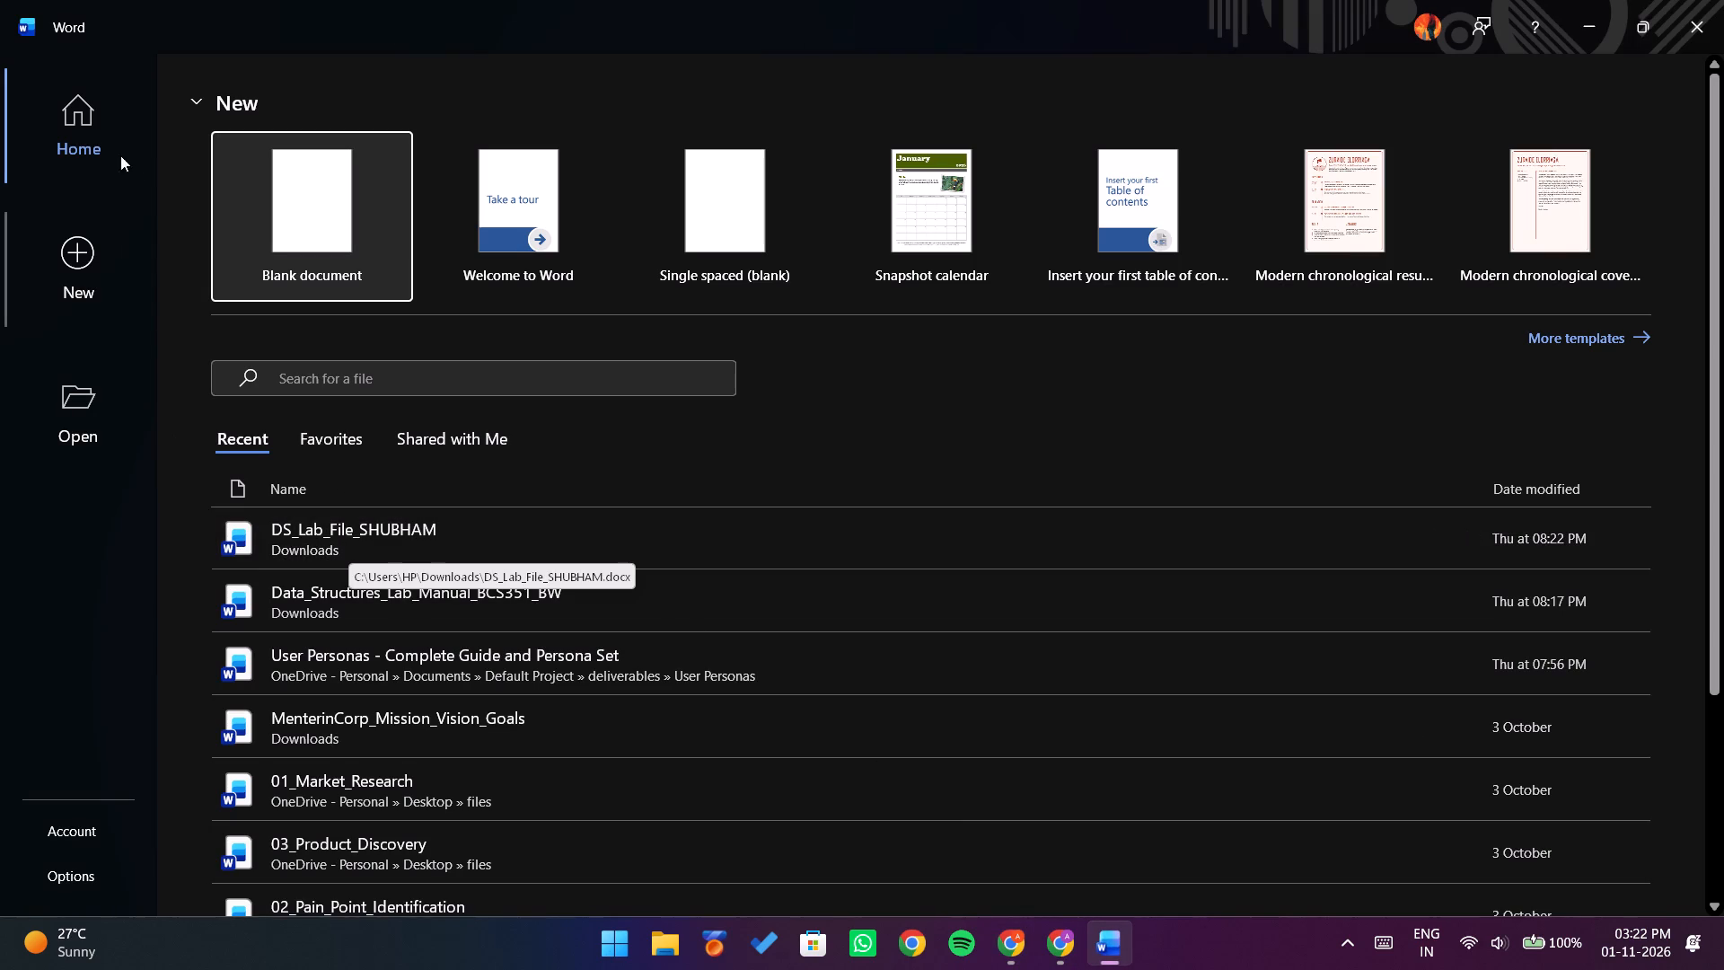
left_click(85, 134)
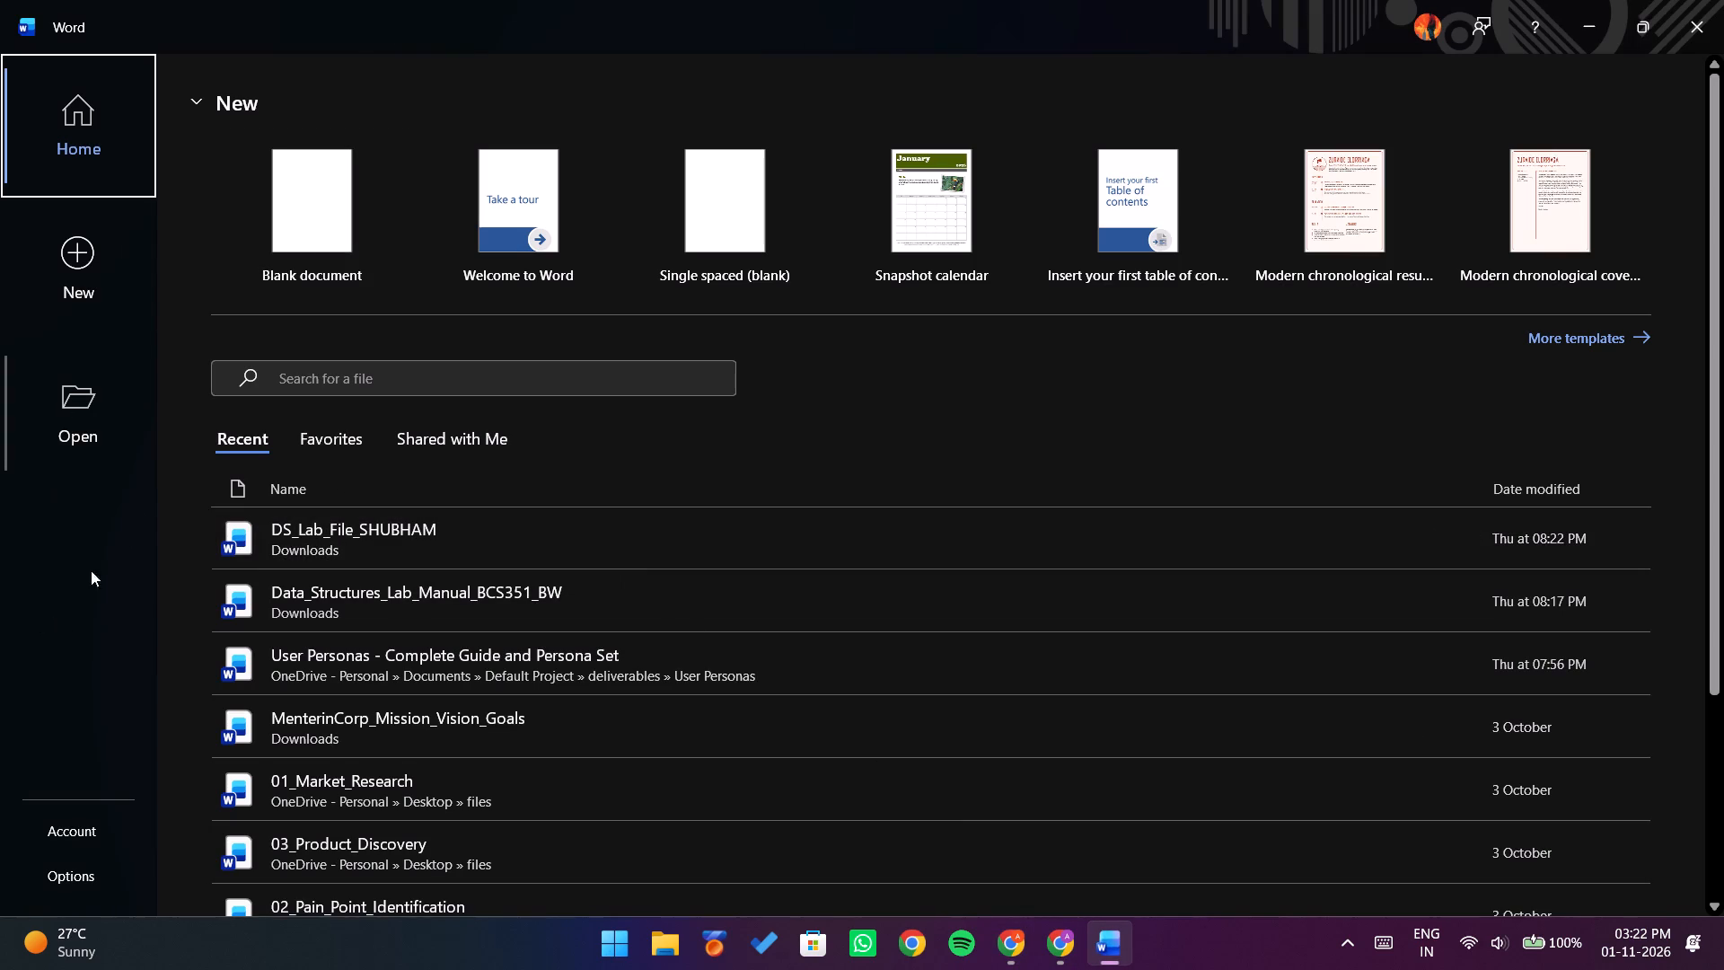
left_click(82, 413)
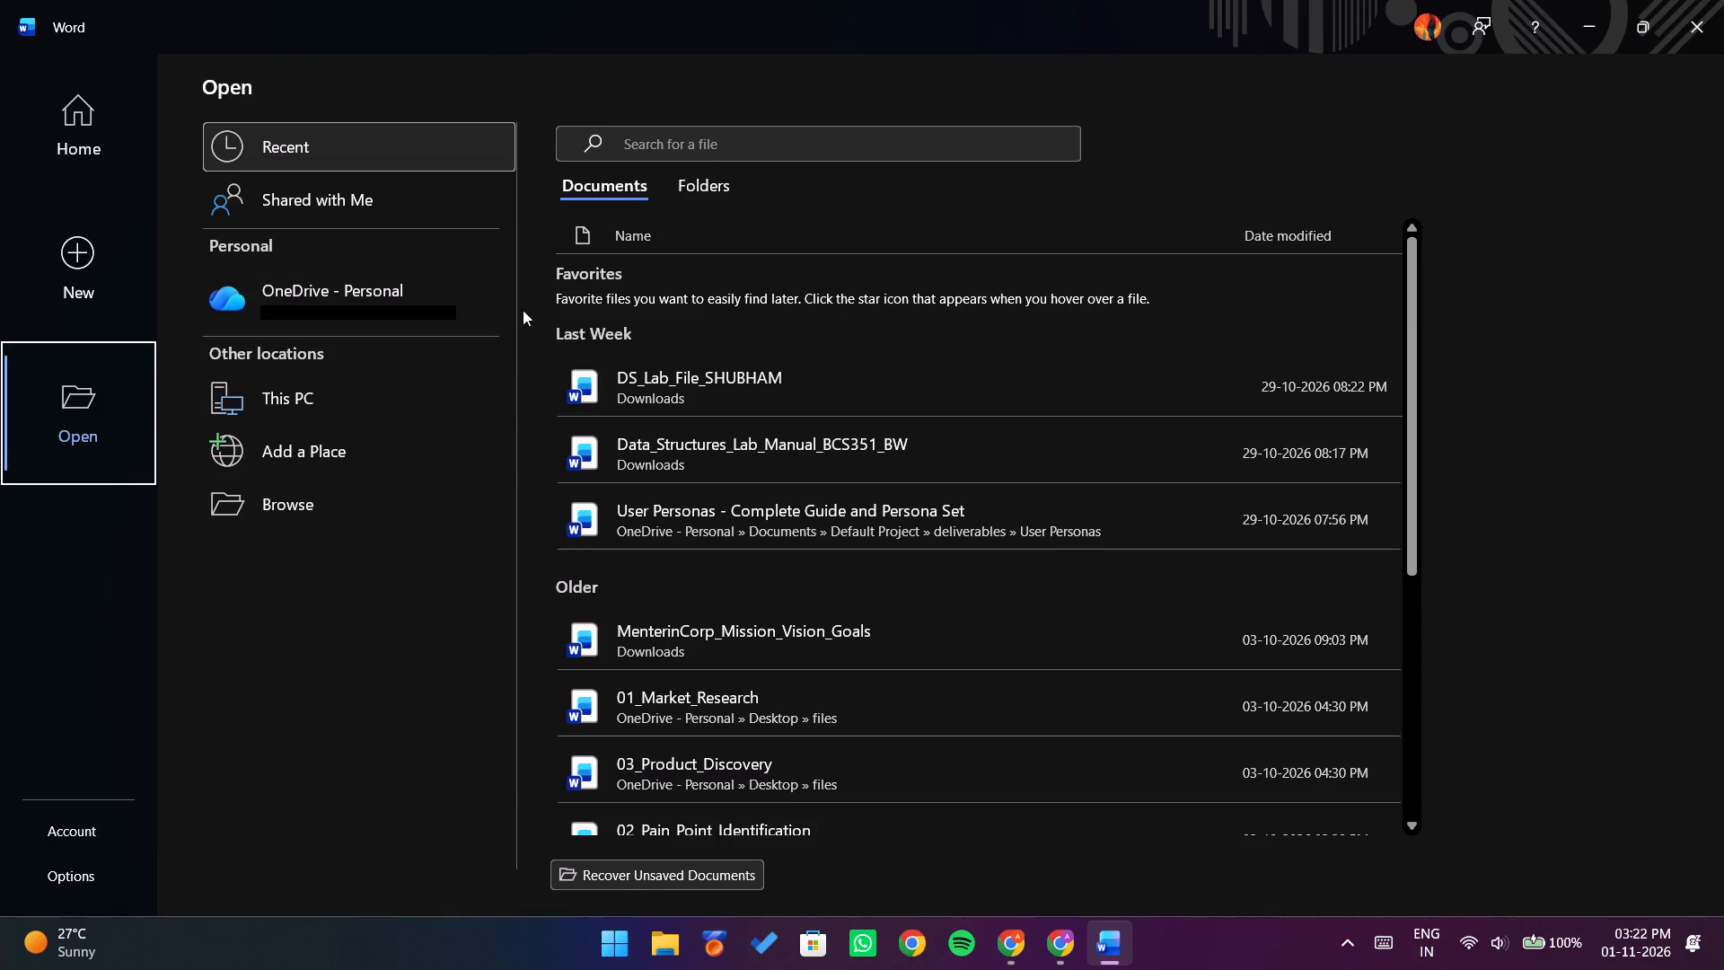
left_click(323, 393)
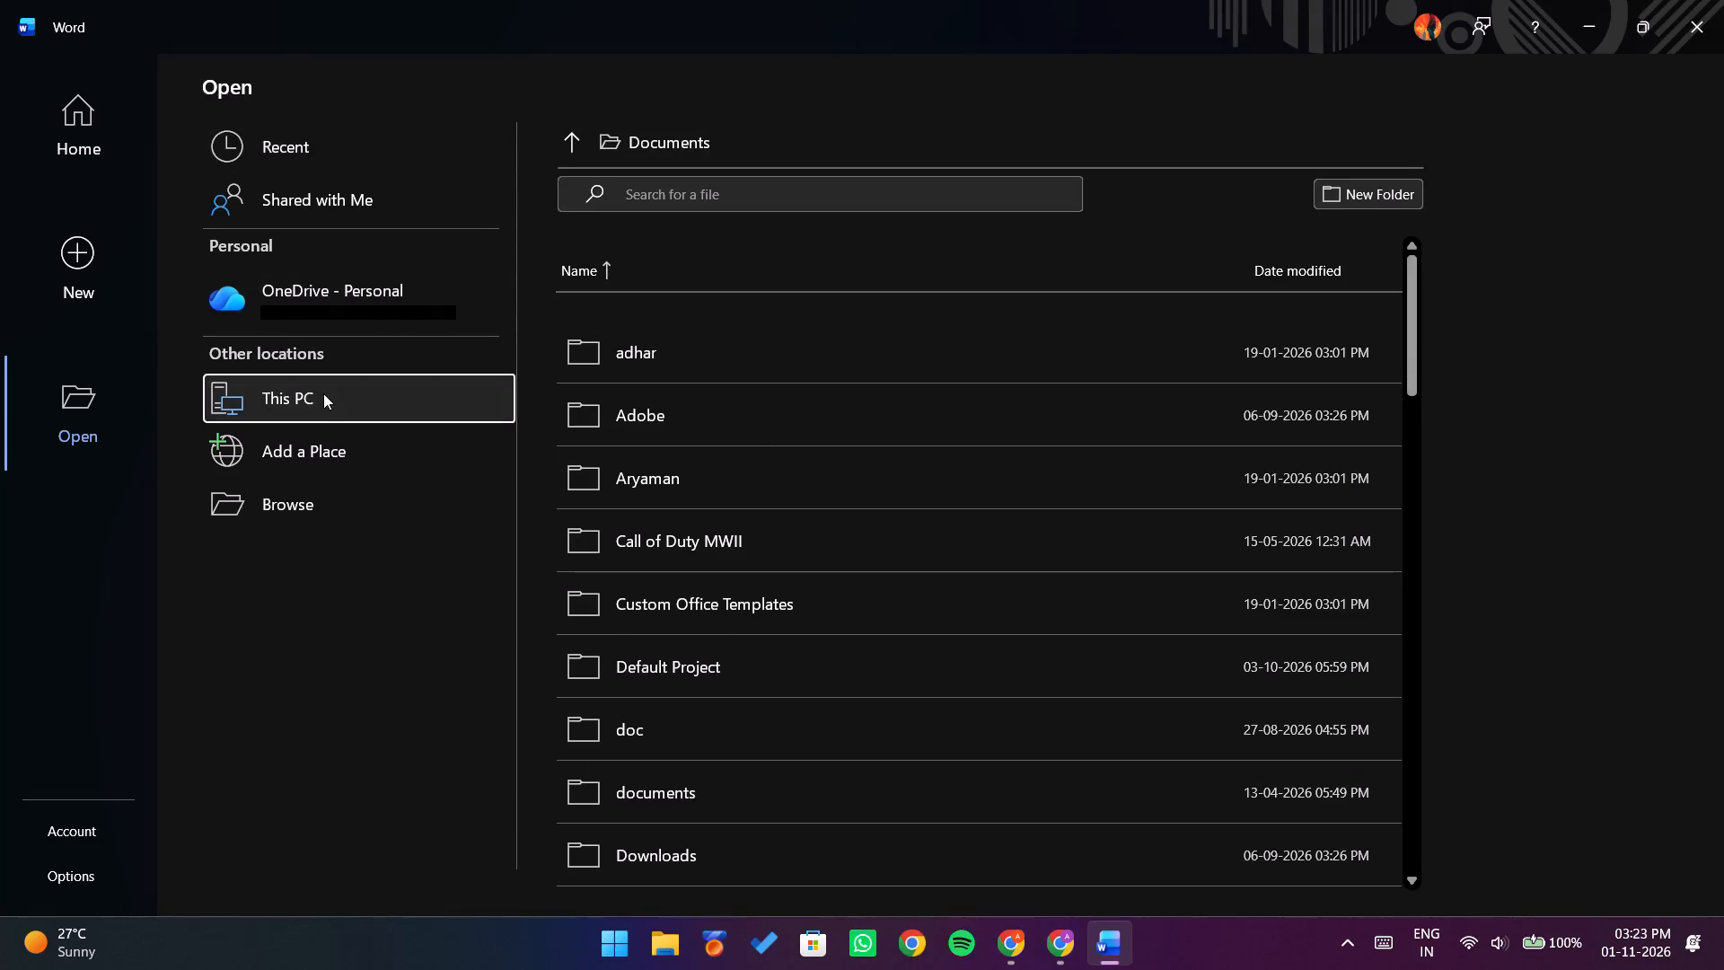
scroll(673, 535, "down", 3)
scroll(647, 626, "down", 13)
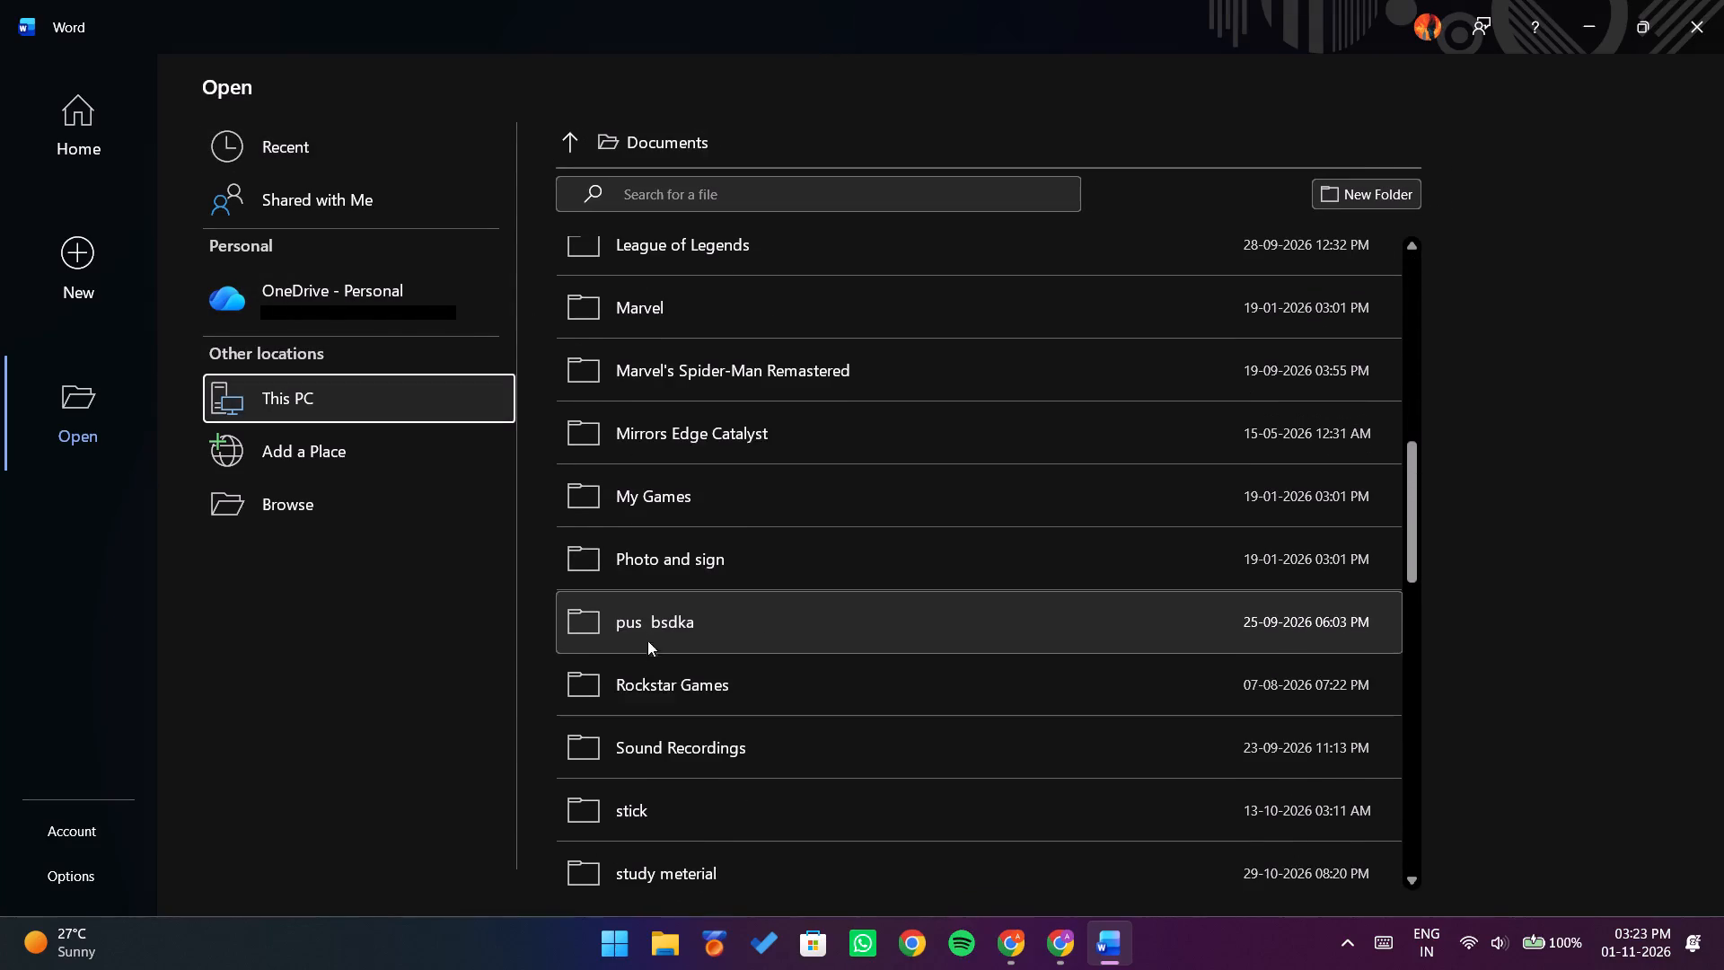
Browse to the Desktop folder and open the Word document WD file.pdf.
left_click(310, 490)
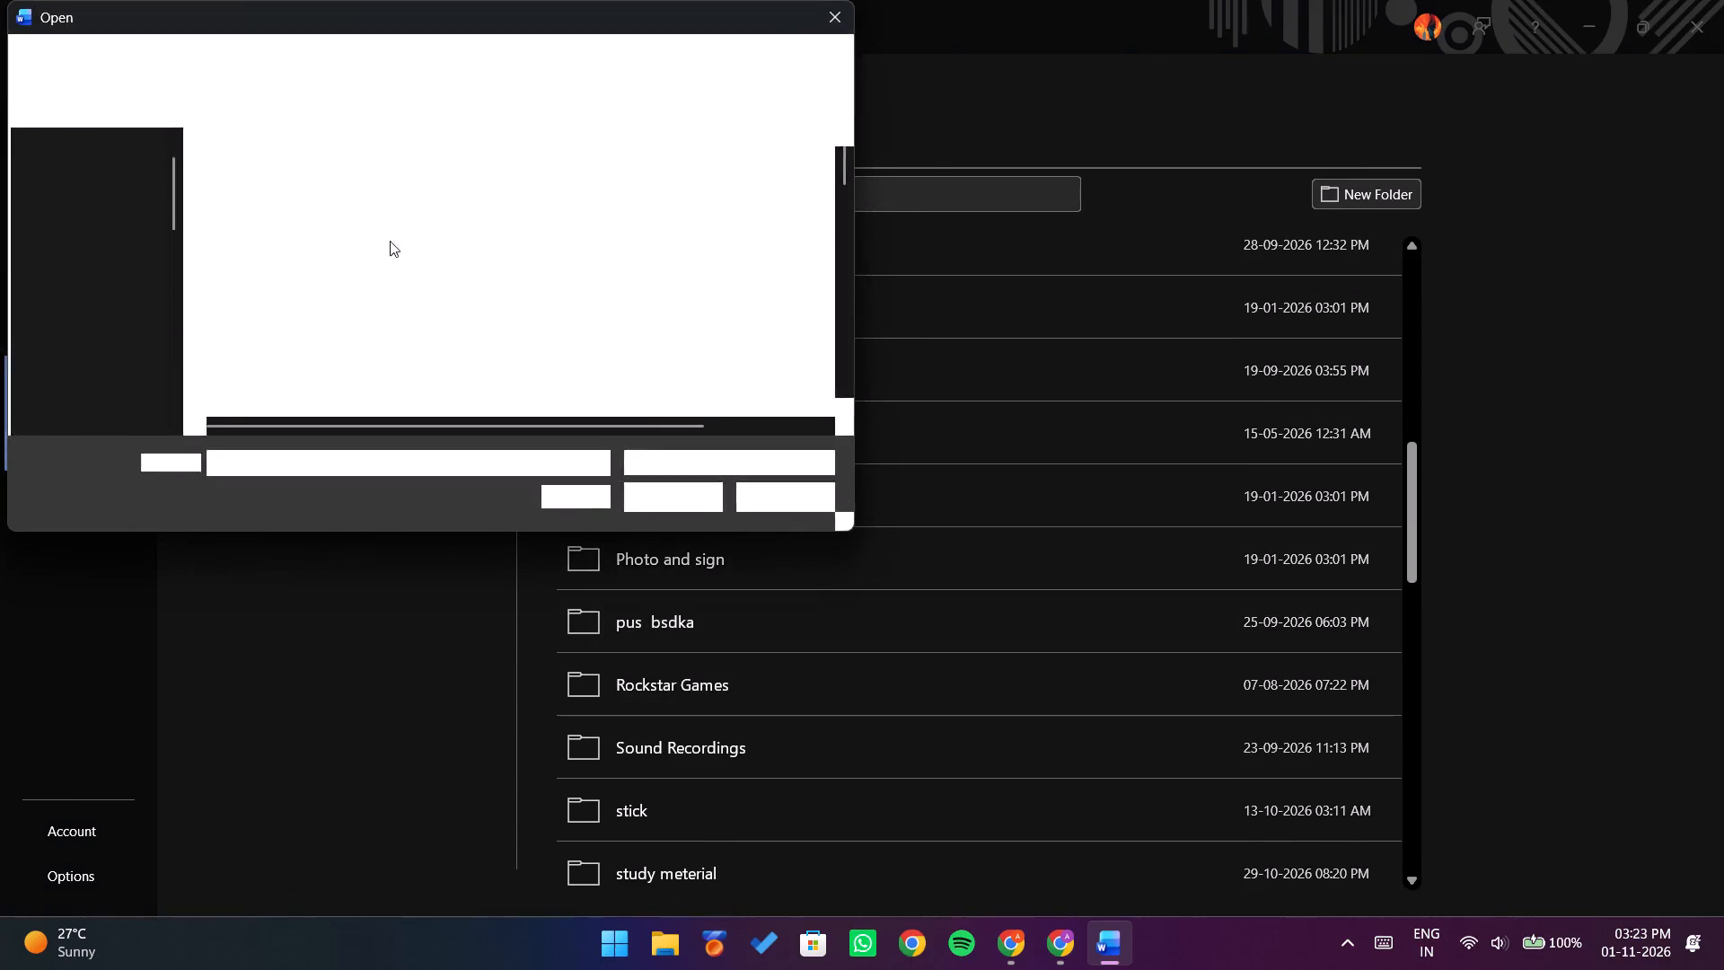
scroll(56, 234, "down", 2)
scroll(88, 345, "down", 2)
scroll(88, 346, "up", 4)
scroll(88, 346, "down", 2)
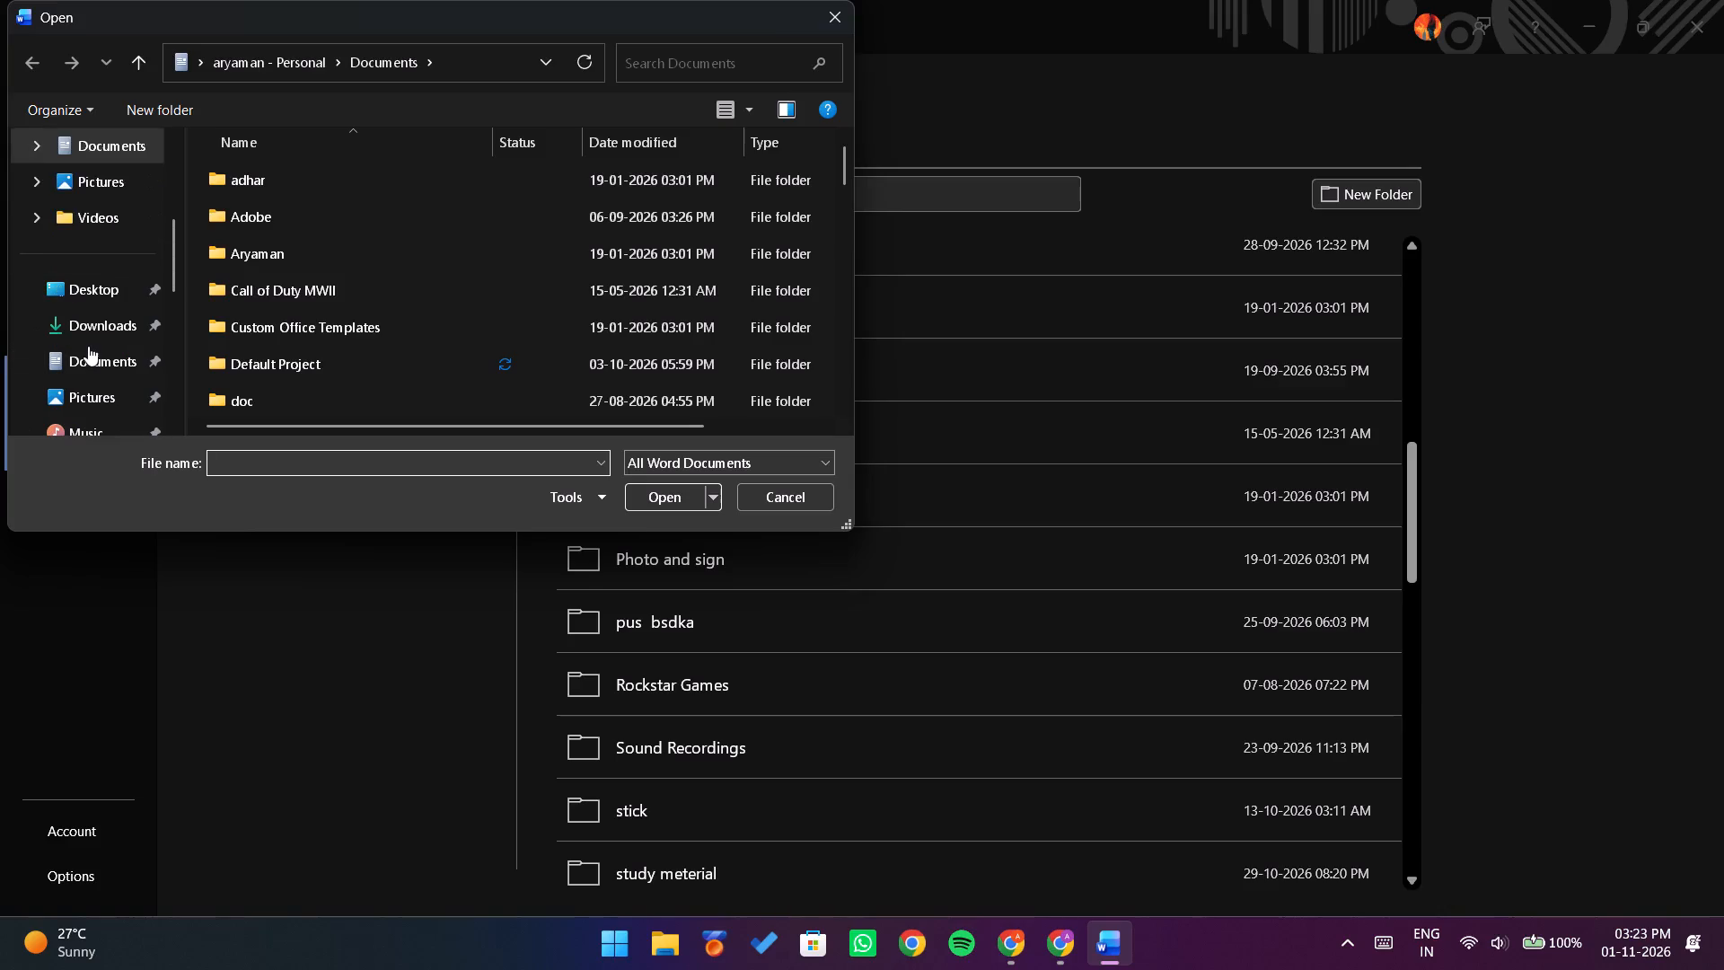
scroll(88, 346, "down", 1)
scroll(88, 346, "up", 1)
left_click(99, 300)
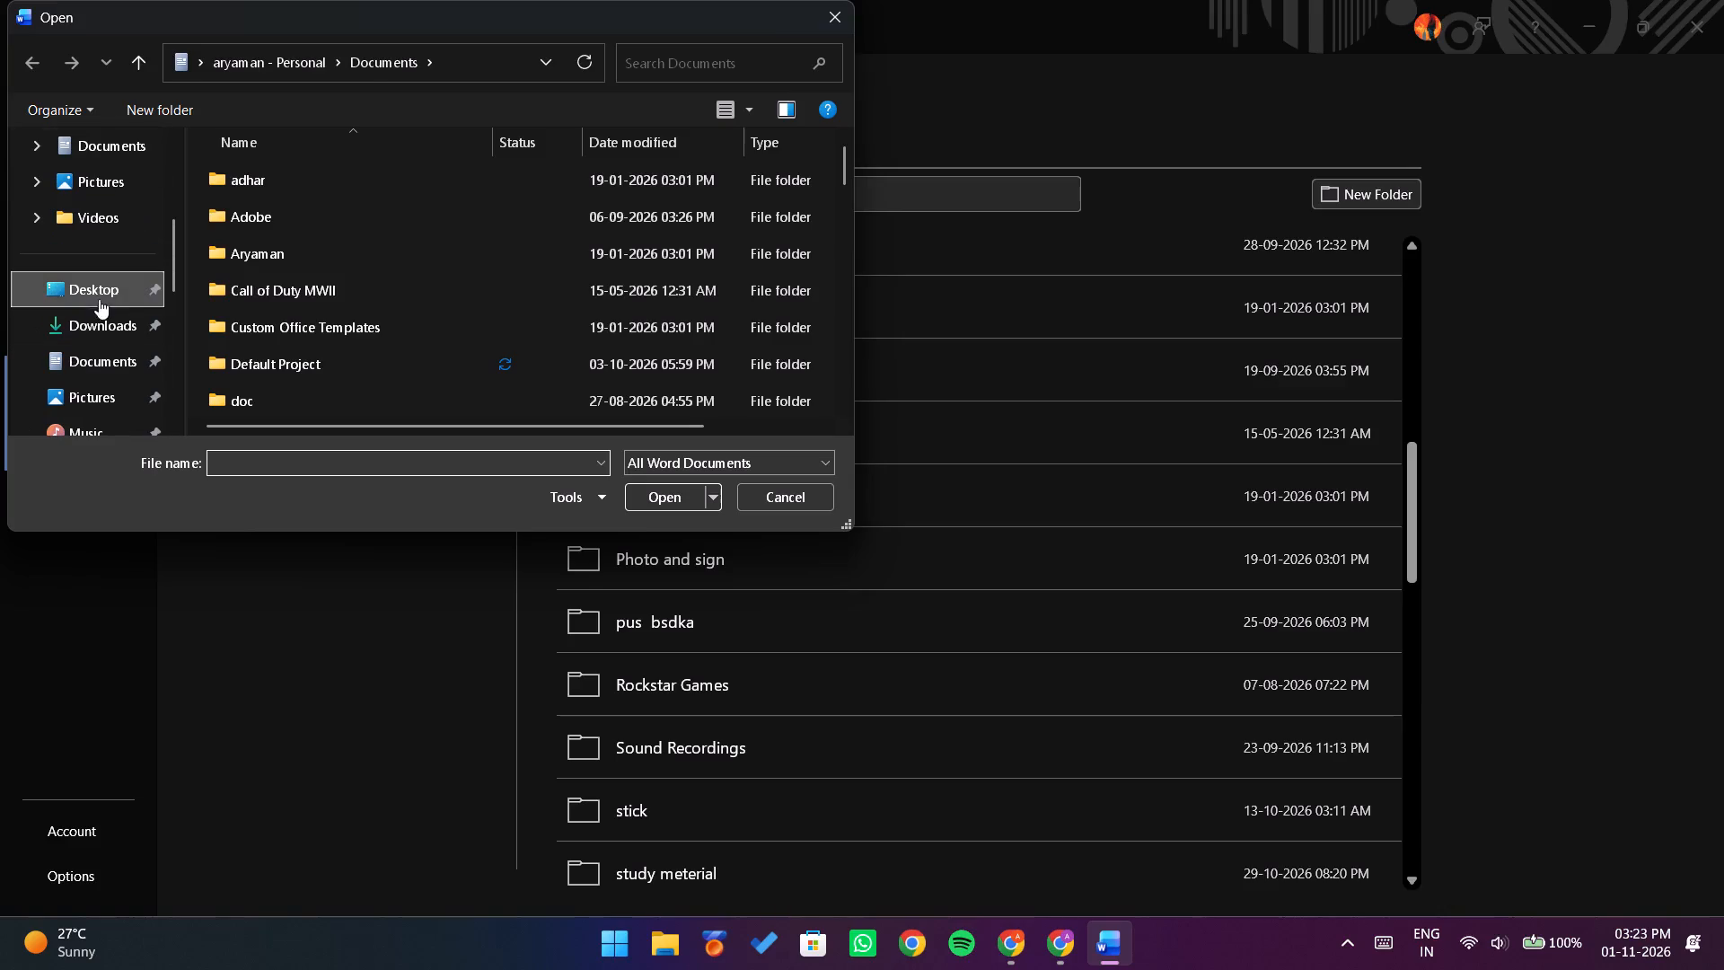
left_click(355, 343)
left_click(399, 325)
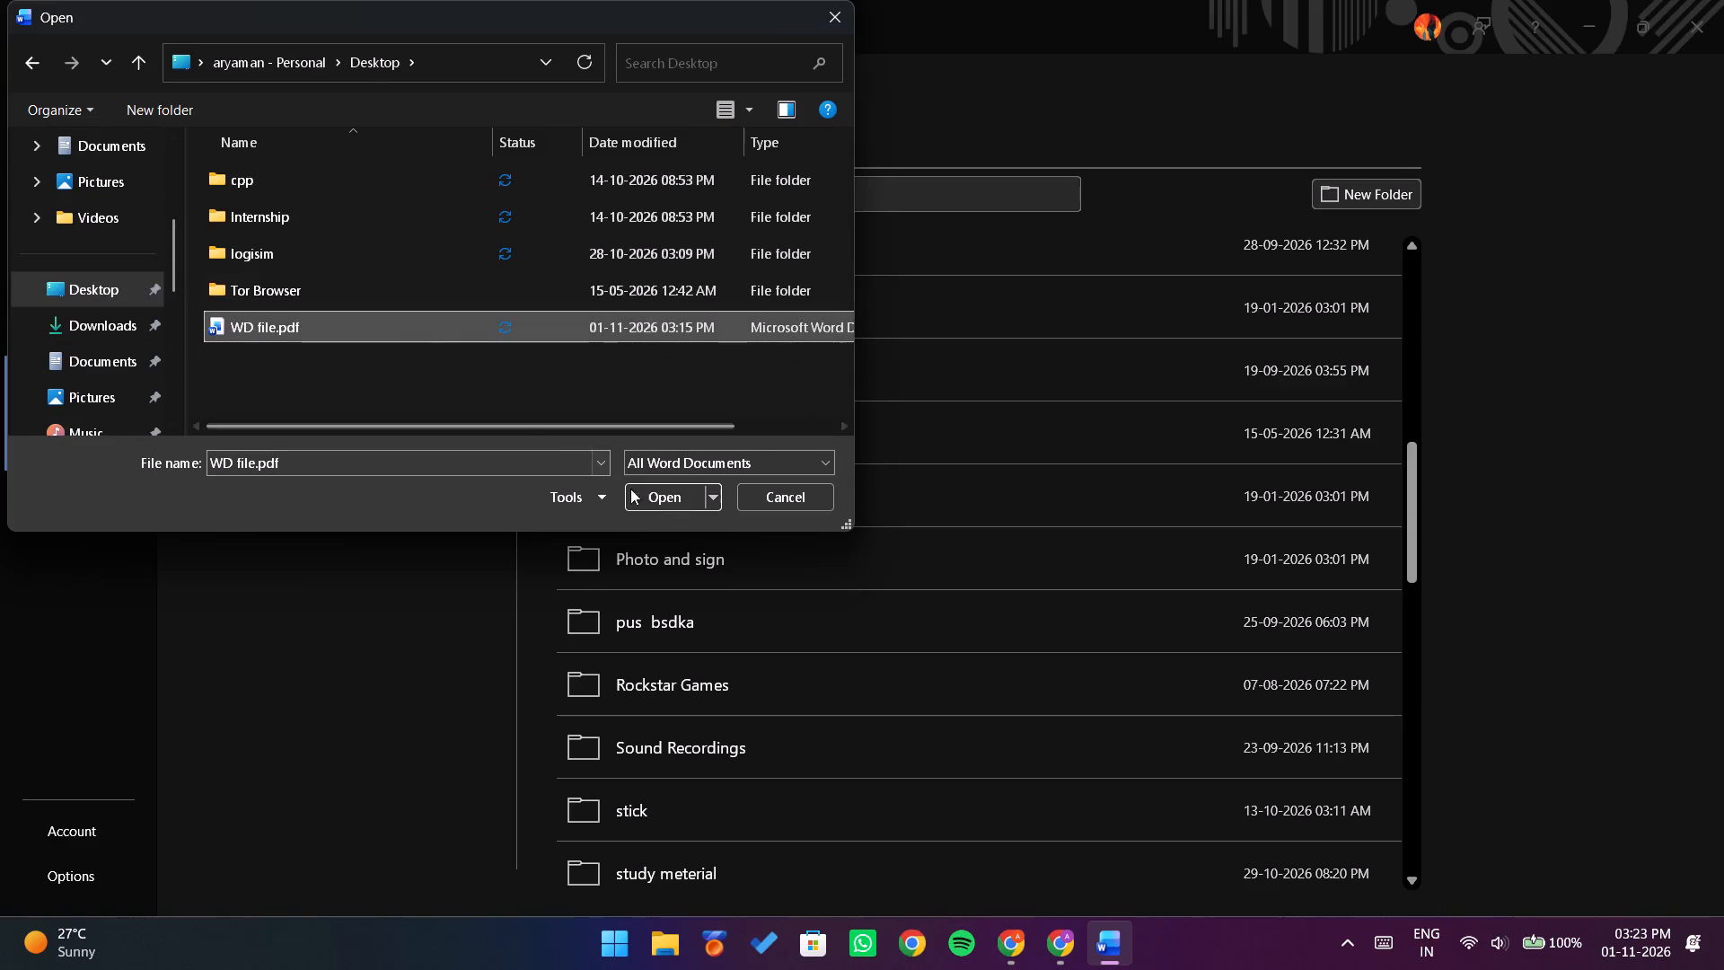
left_click(648, 505)
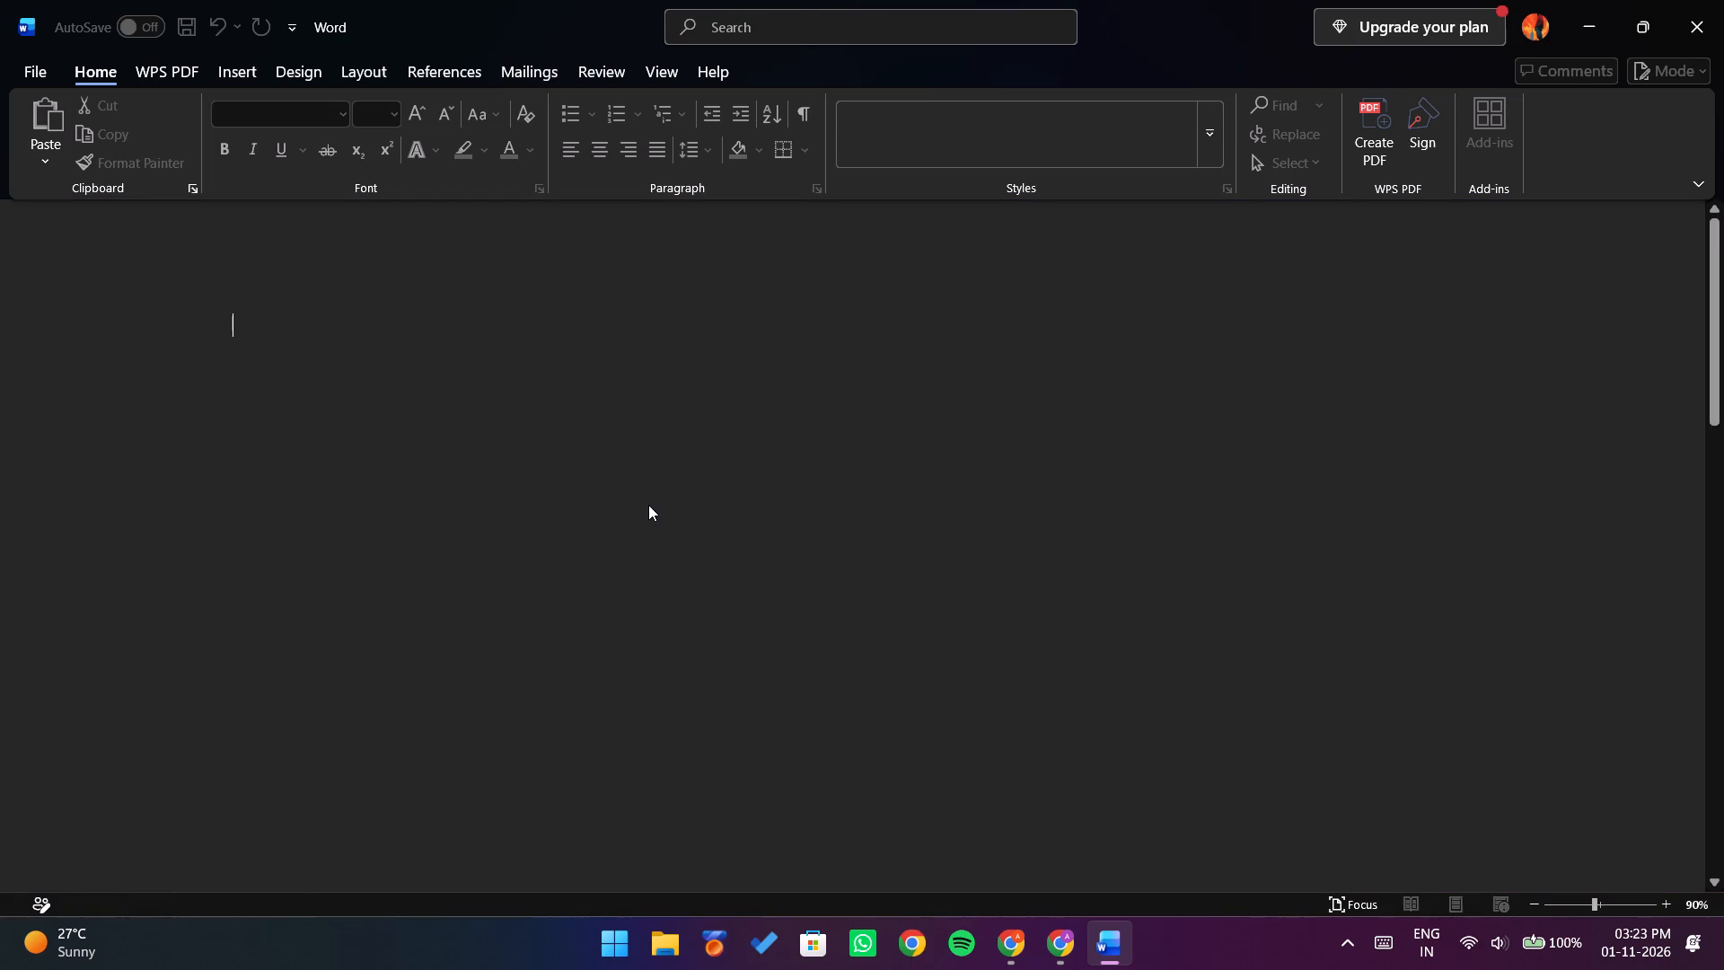
Look through the pages of WD file.pdf to examine its index table, experiment code and output images.
scroll(649, 506, "down", 3)
scroll(649, 506, "up", 5)
scroll(649, 506, "down", 3)
scroll(649, 506, "up", 4)
scroll(1216, 615, "down", 2)
left_click(1209, 598)
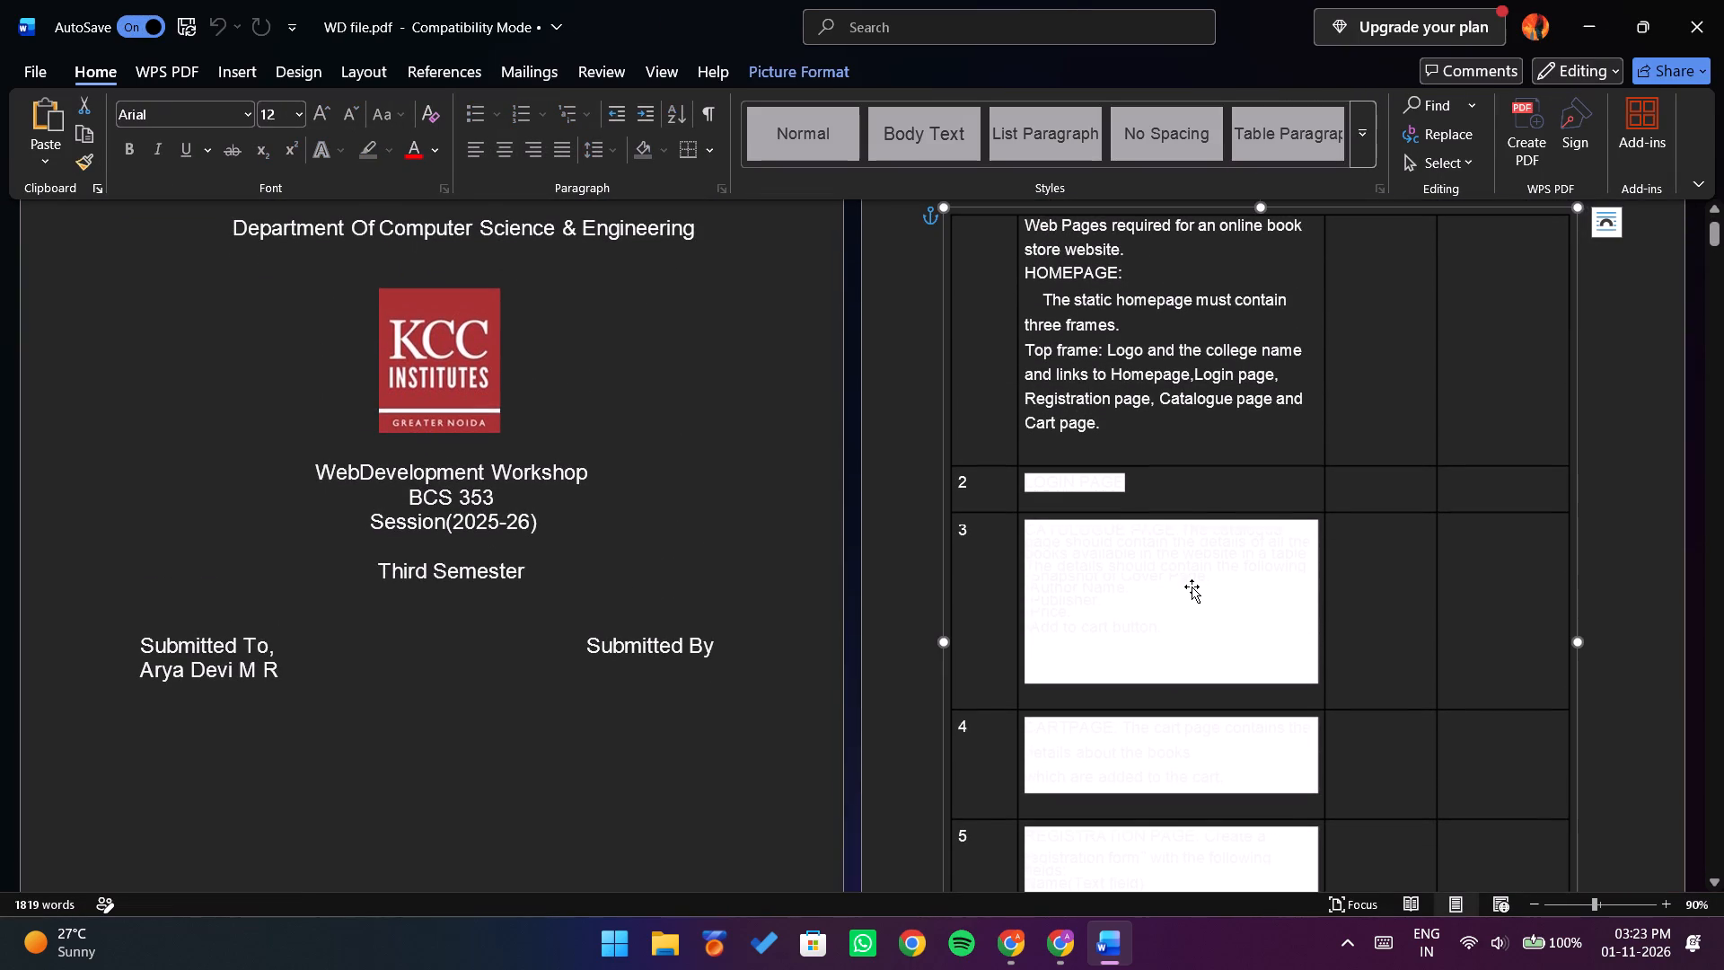
scroll(1192, 586, "down", 19)
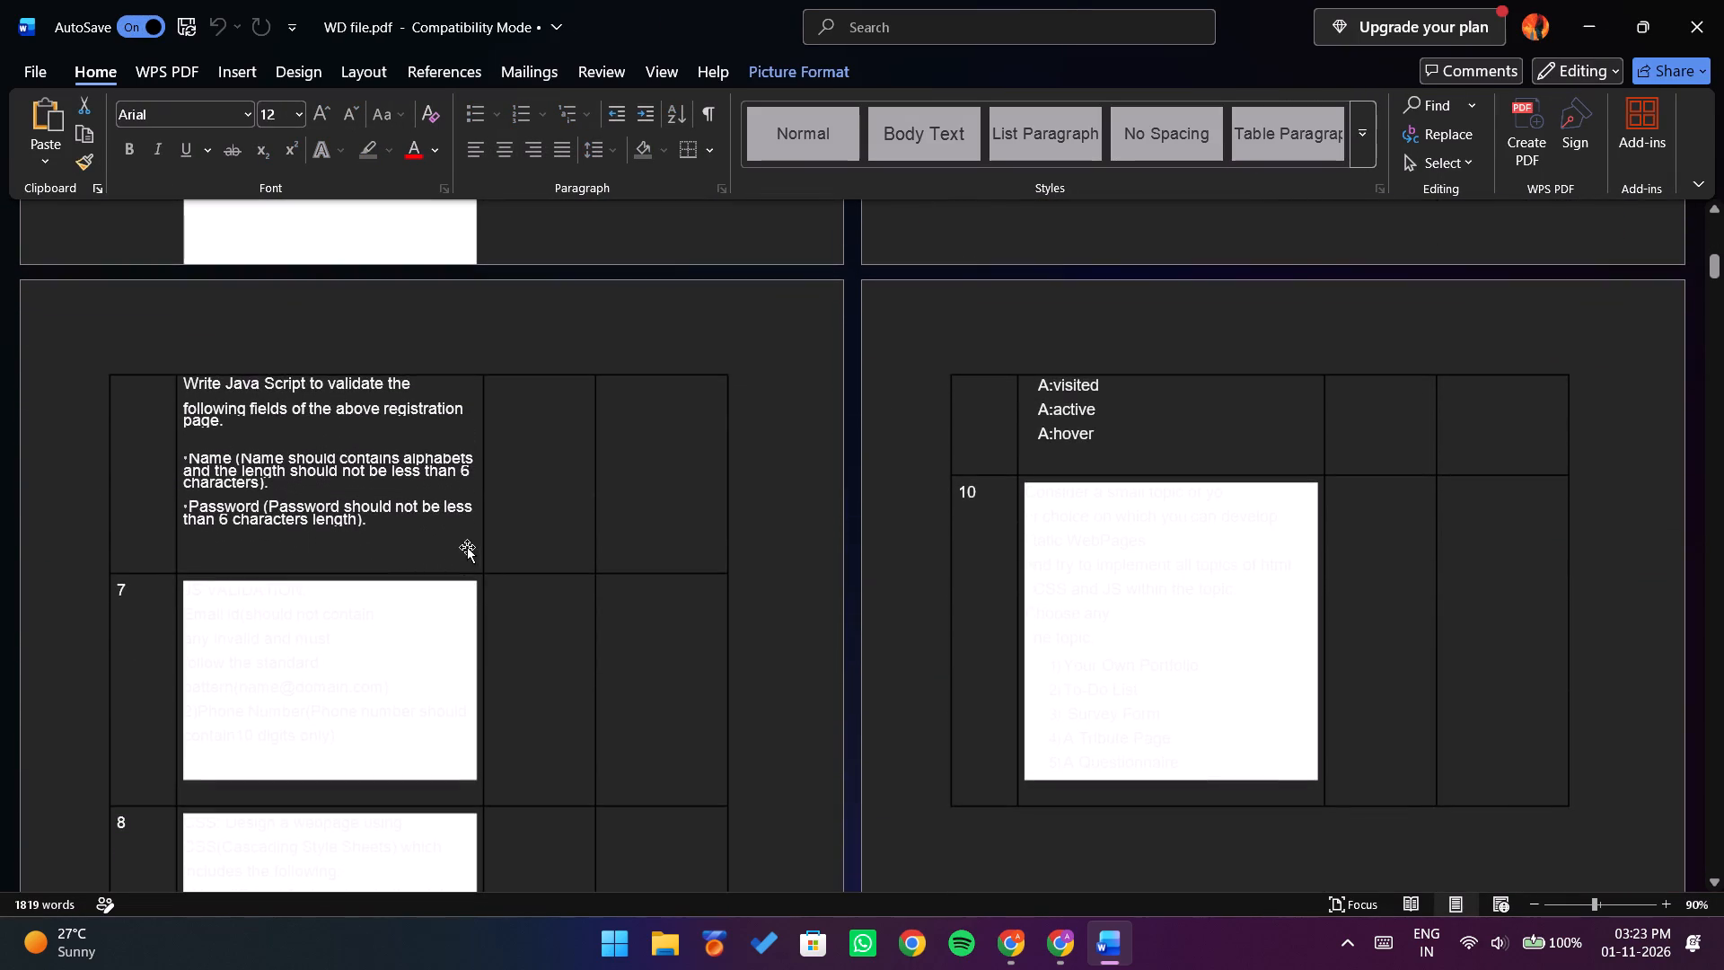
scroll(453, 563, "down", 20)
scroll(453, 563, "down", 18)
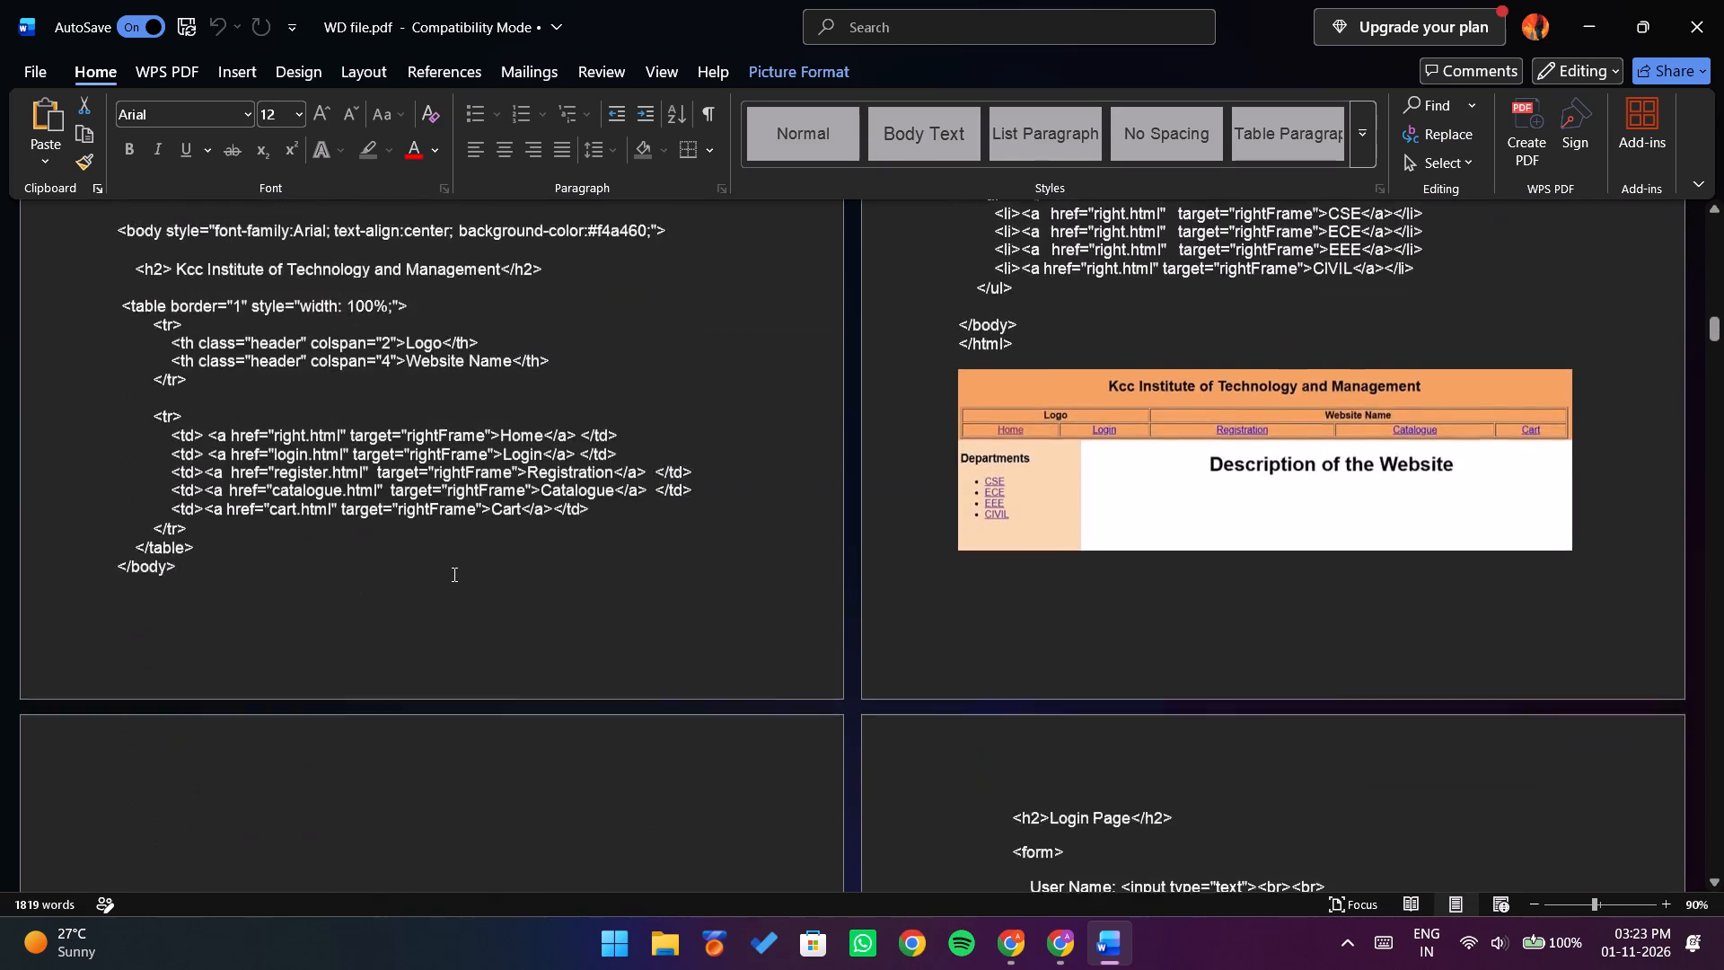
scroll(453, 574, "down", 7)
scroll(453, 574, "down", 19)
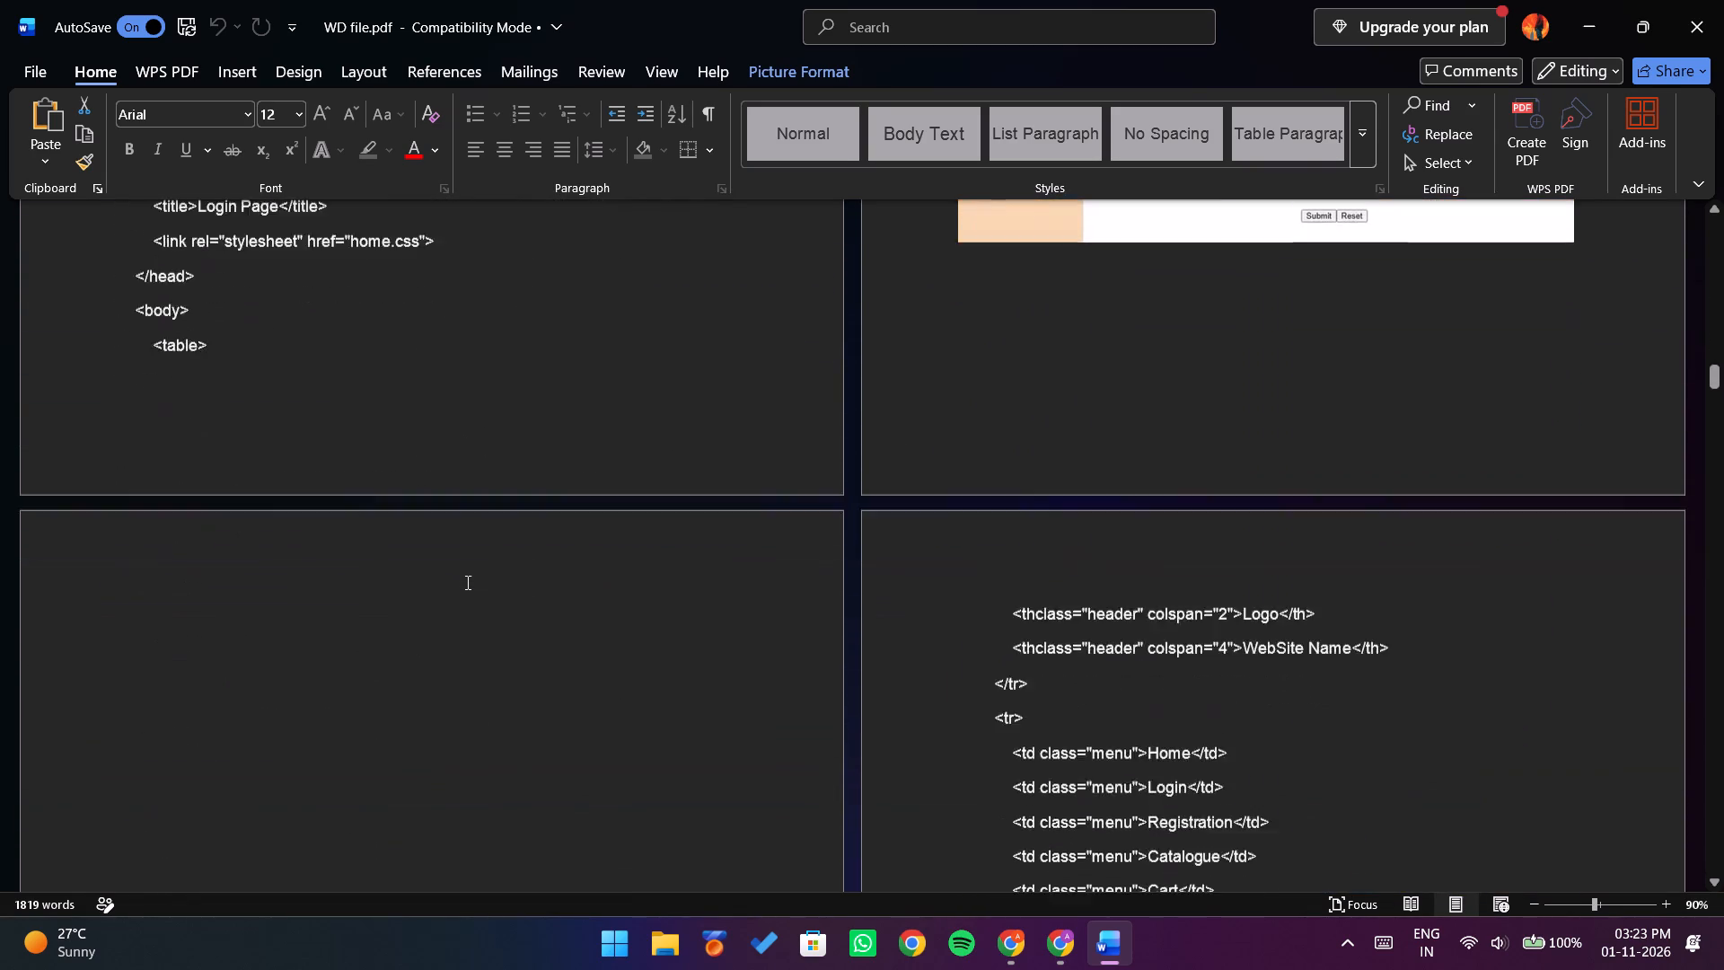
scroll(466, 582, "down", 14)
scroll(477, 588, "down", 12)
scroll(477, 588, "up", 1)
scroll(477, 588, "down", 3)
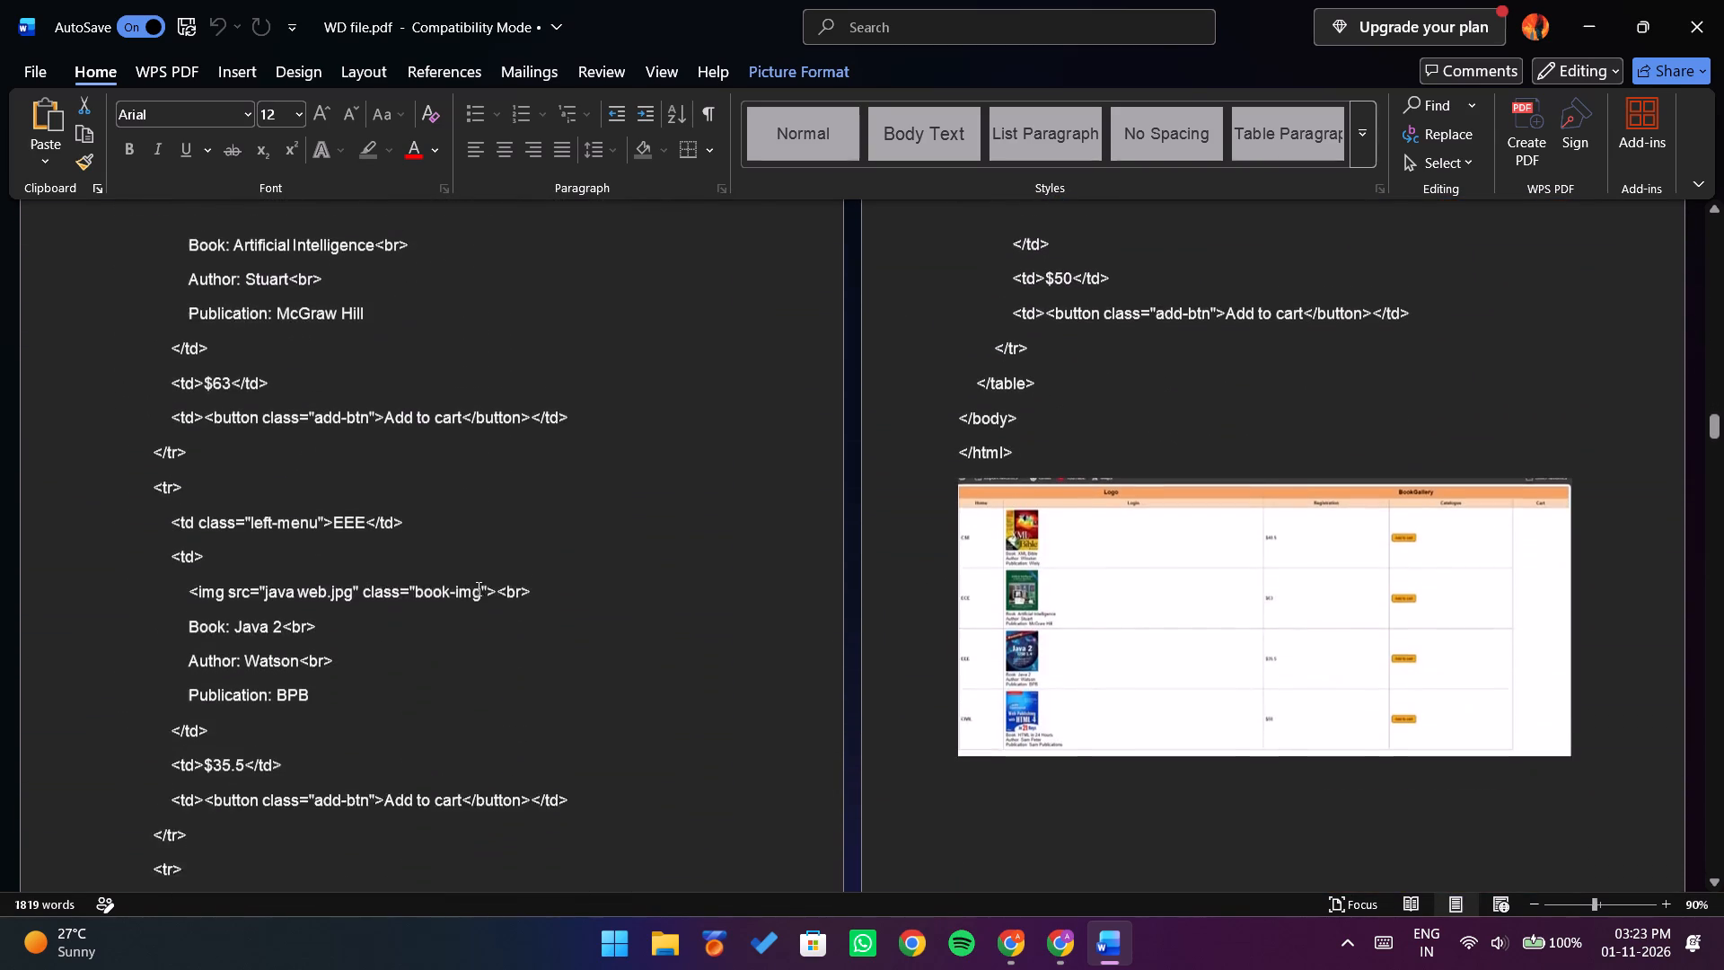
scroll(477, 588, "down", 11)
scroll(490, 596, "down", 16)
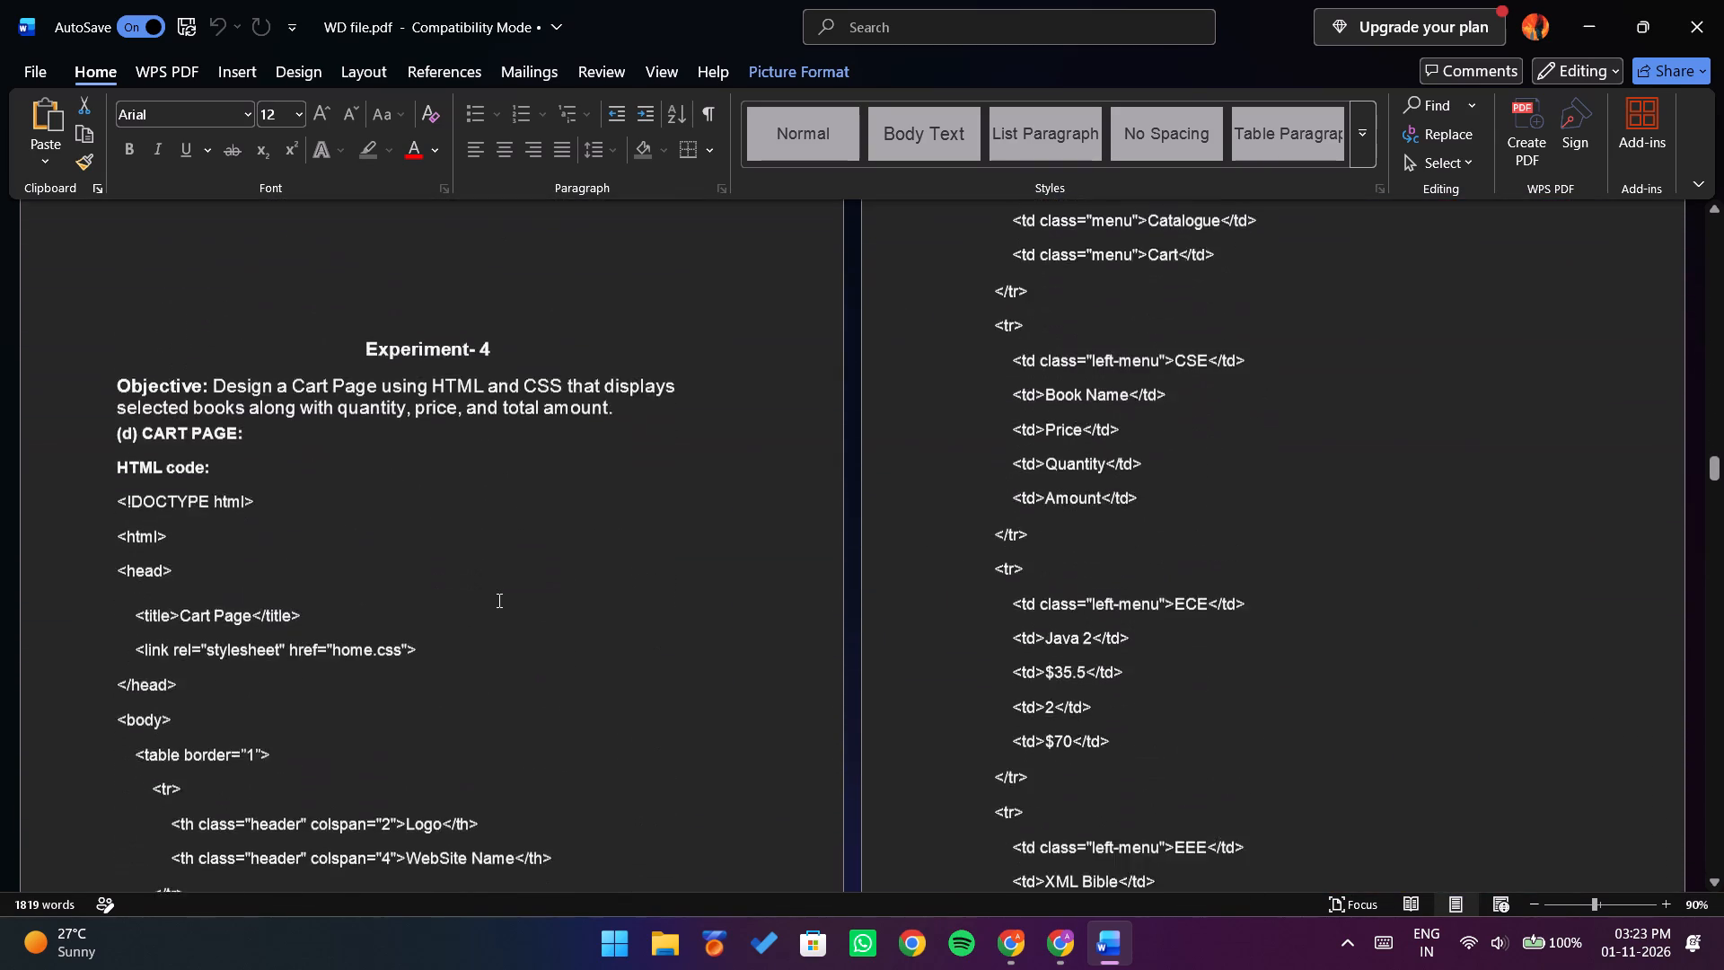
scroll(497, 600, "down", 3)
scroll(497, 600, "down", 20)
scroll(497, 600, "down", 6)
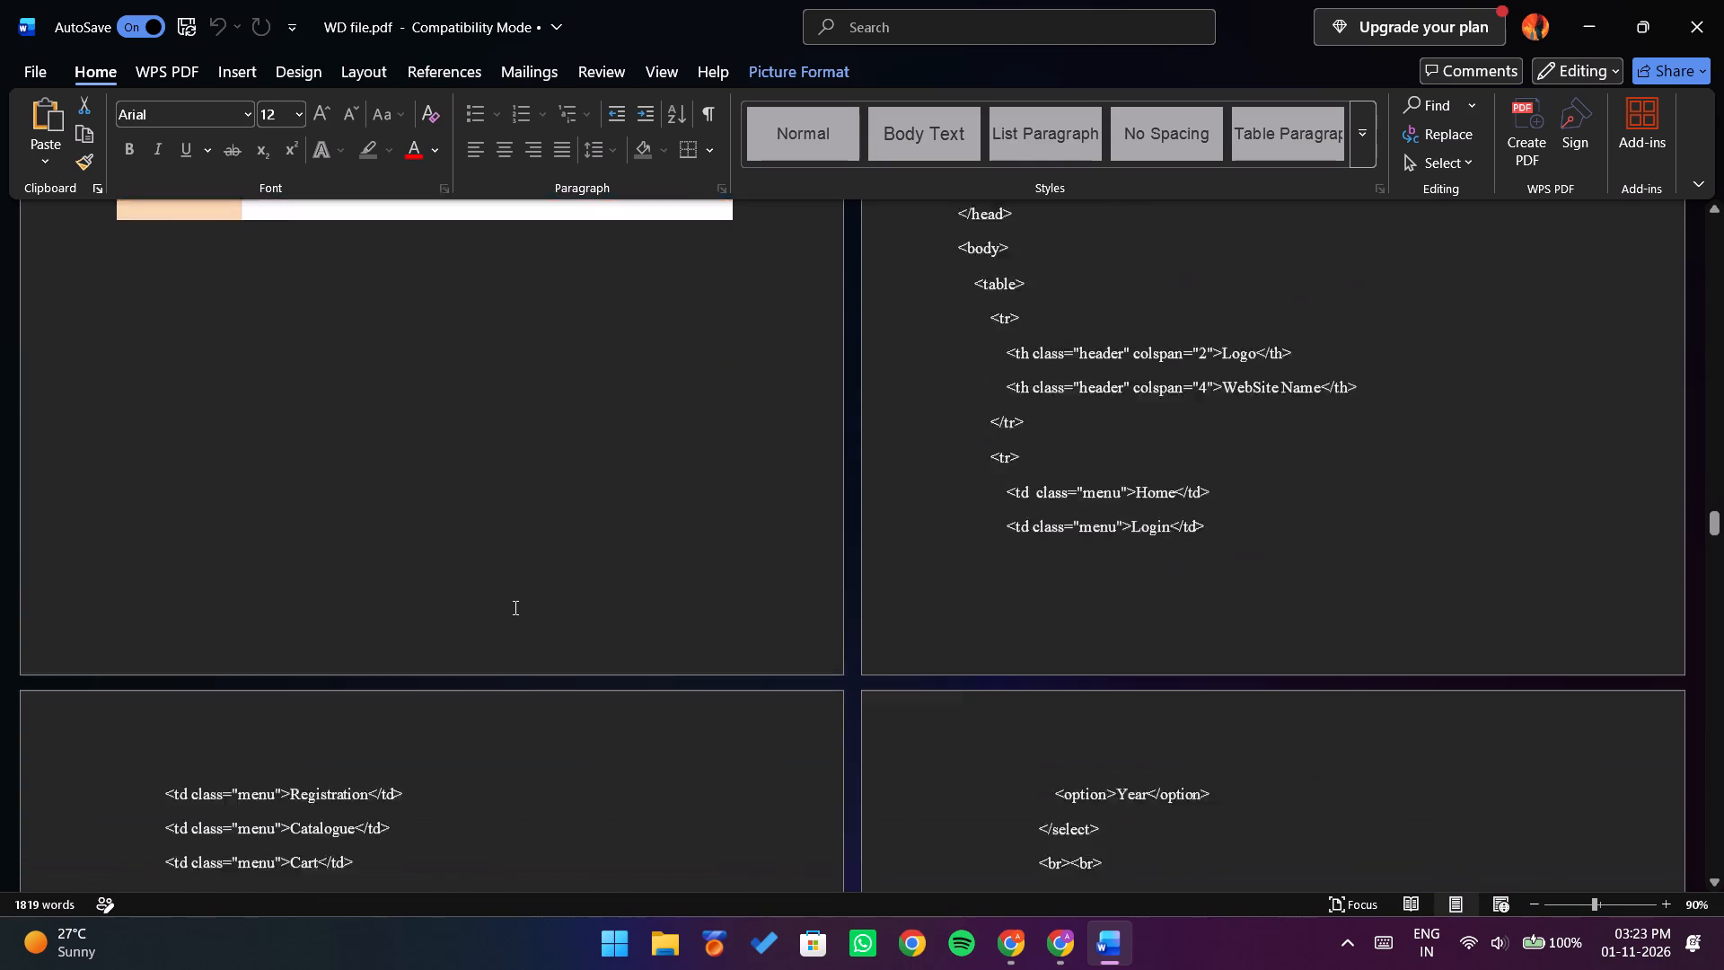
scroll(514, 607, "down", 6)
scroll(772, 763, "down", 12)
scroll(796, 769, "up", 4)
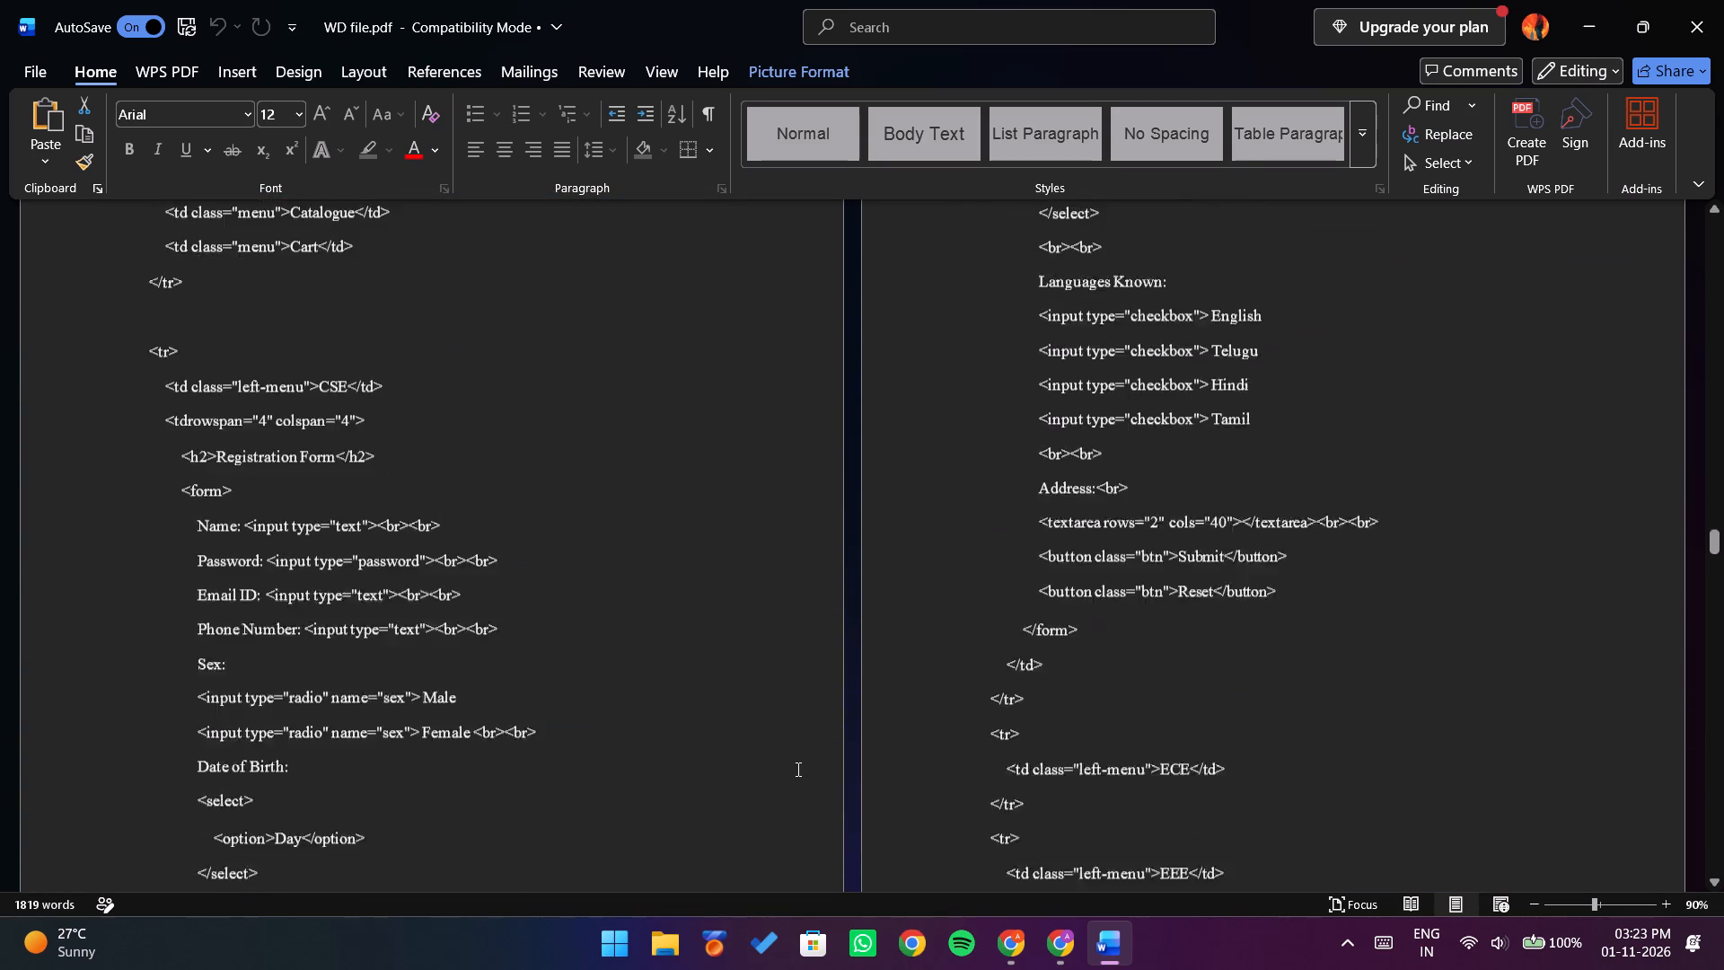
scroll(796, 769, "up", 10)
Return to the index table on page 2 and try to select the whited-out text in row 3.
left_click_drag(1718, 523, 1710, 498)
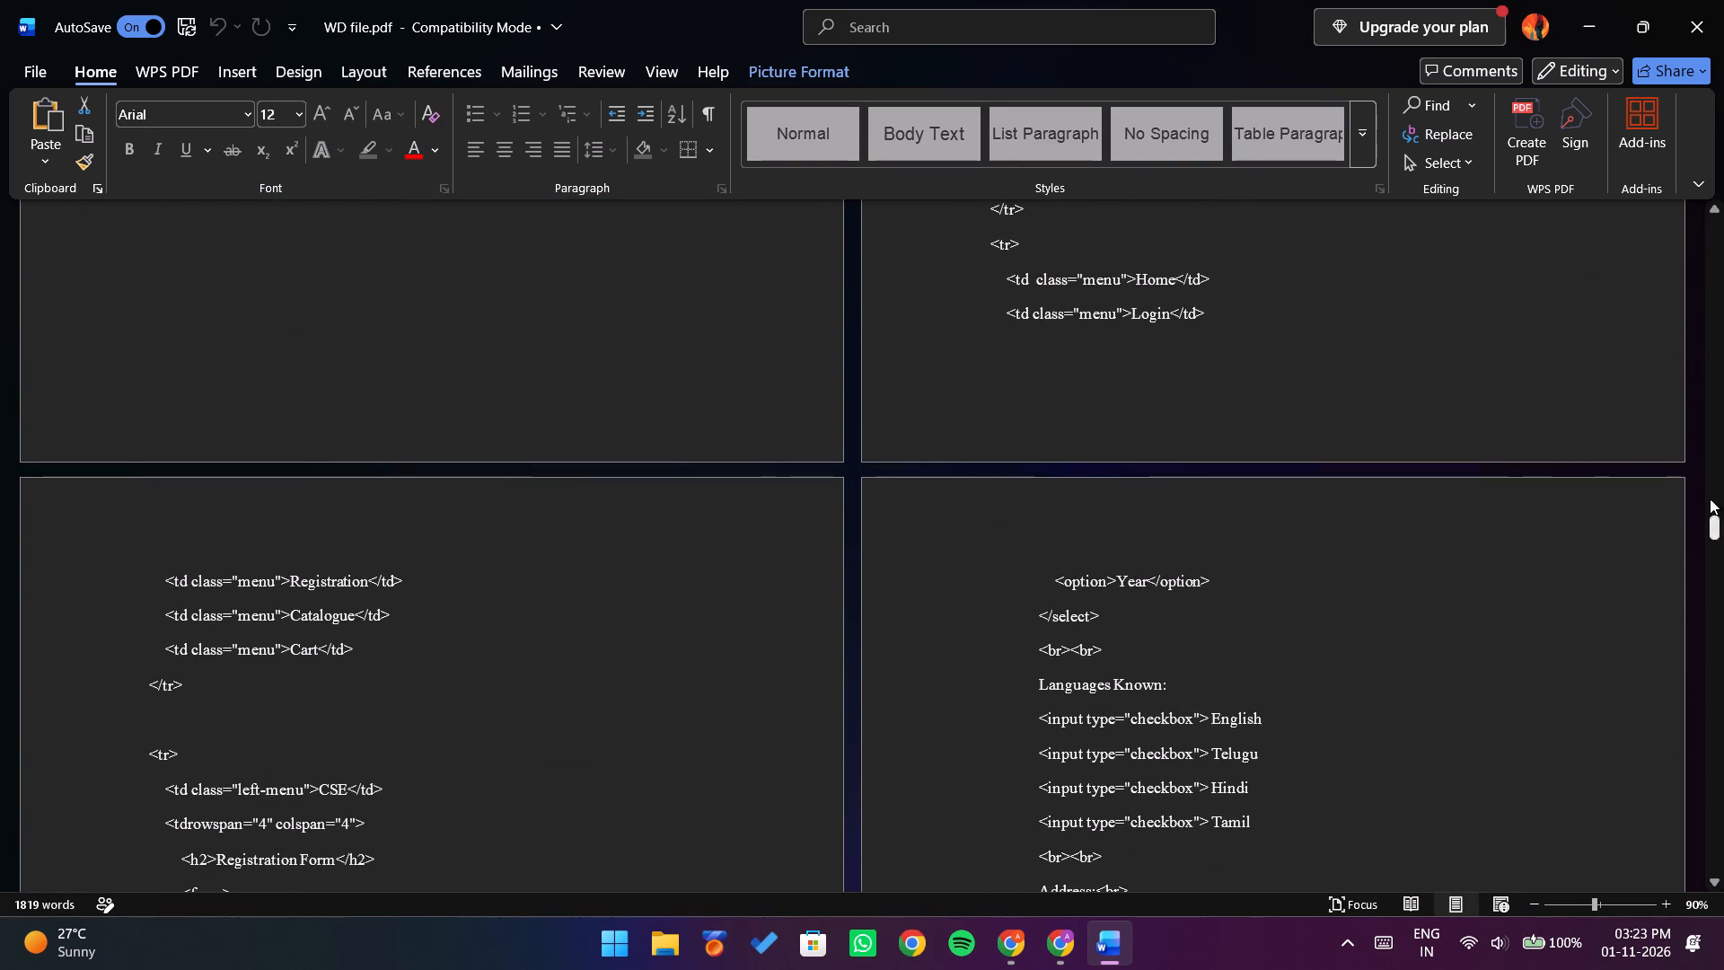
left_click_drag(1710, 498, 1723, 181)
left_click(1080, 653)
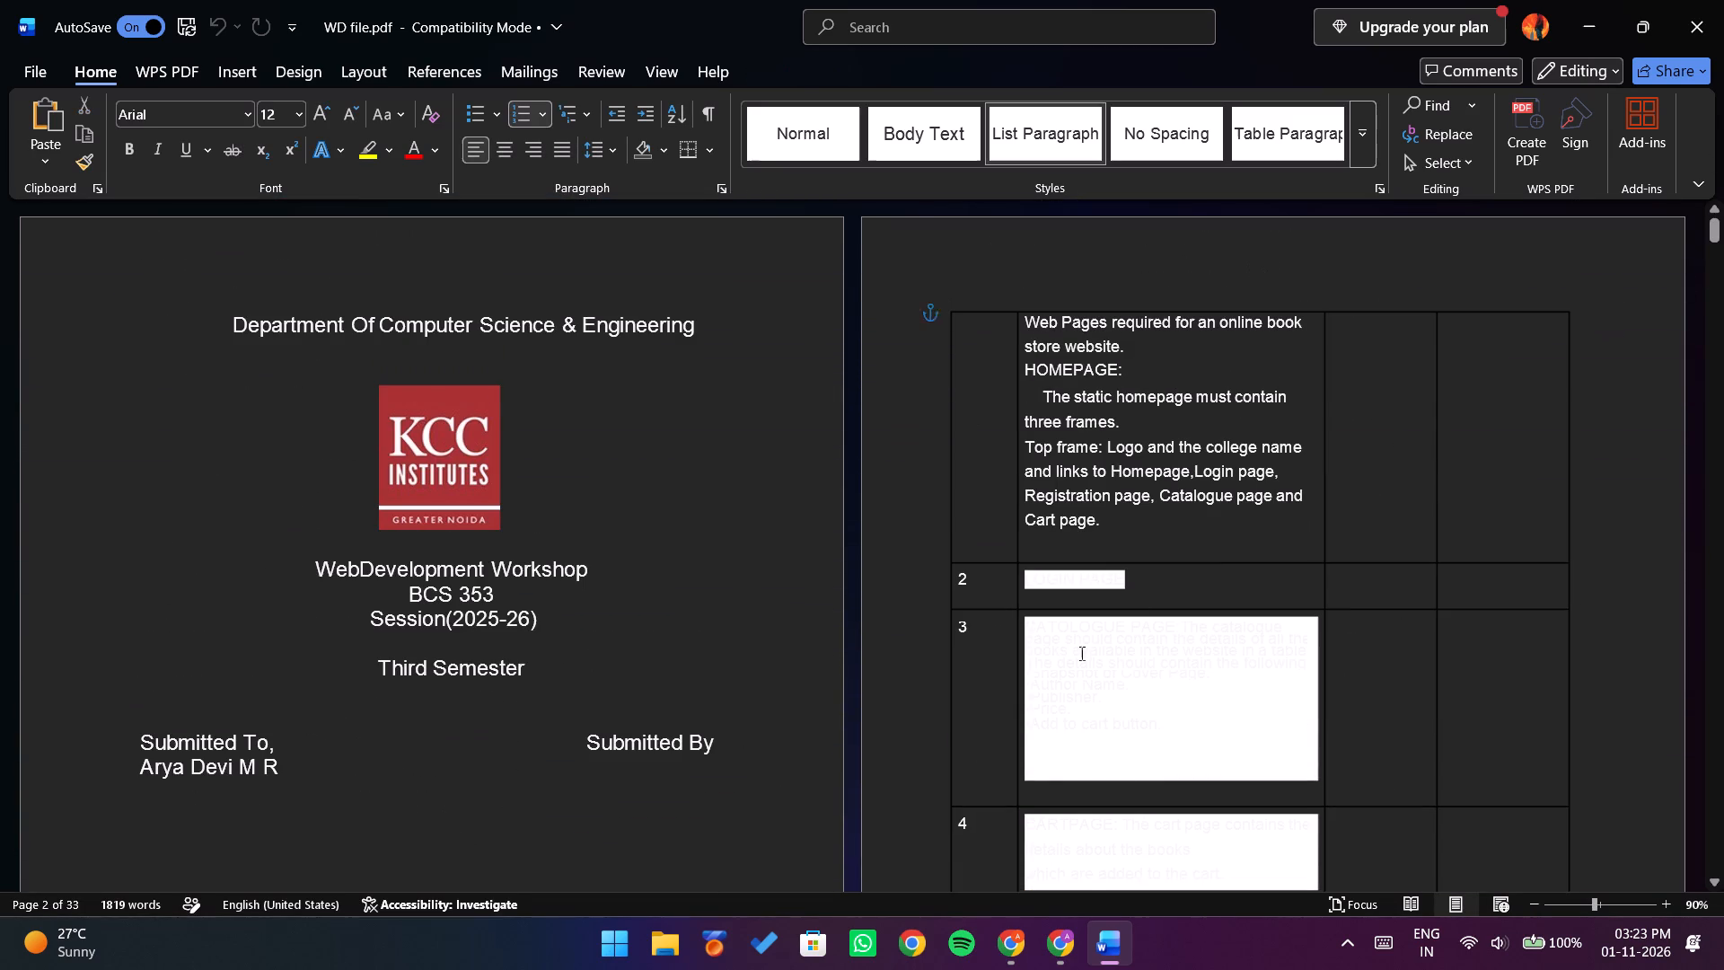
left_click(1175, 662)
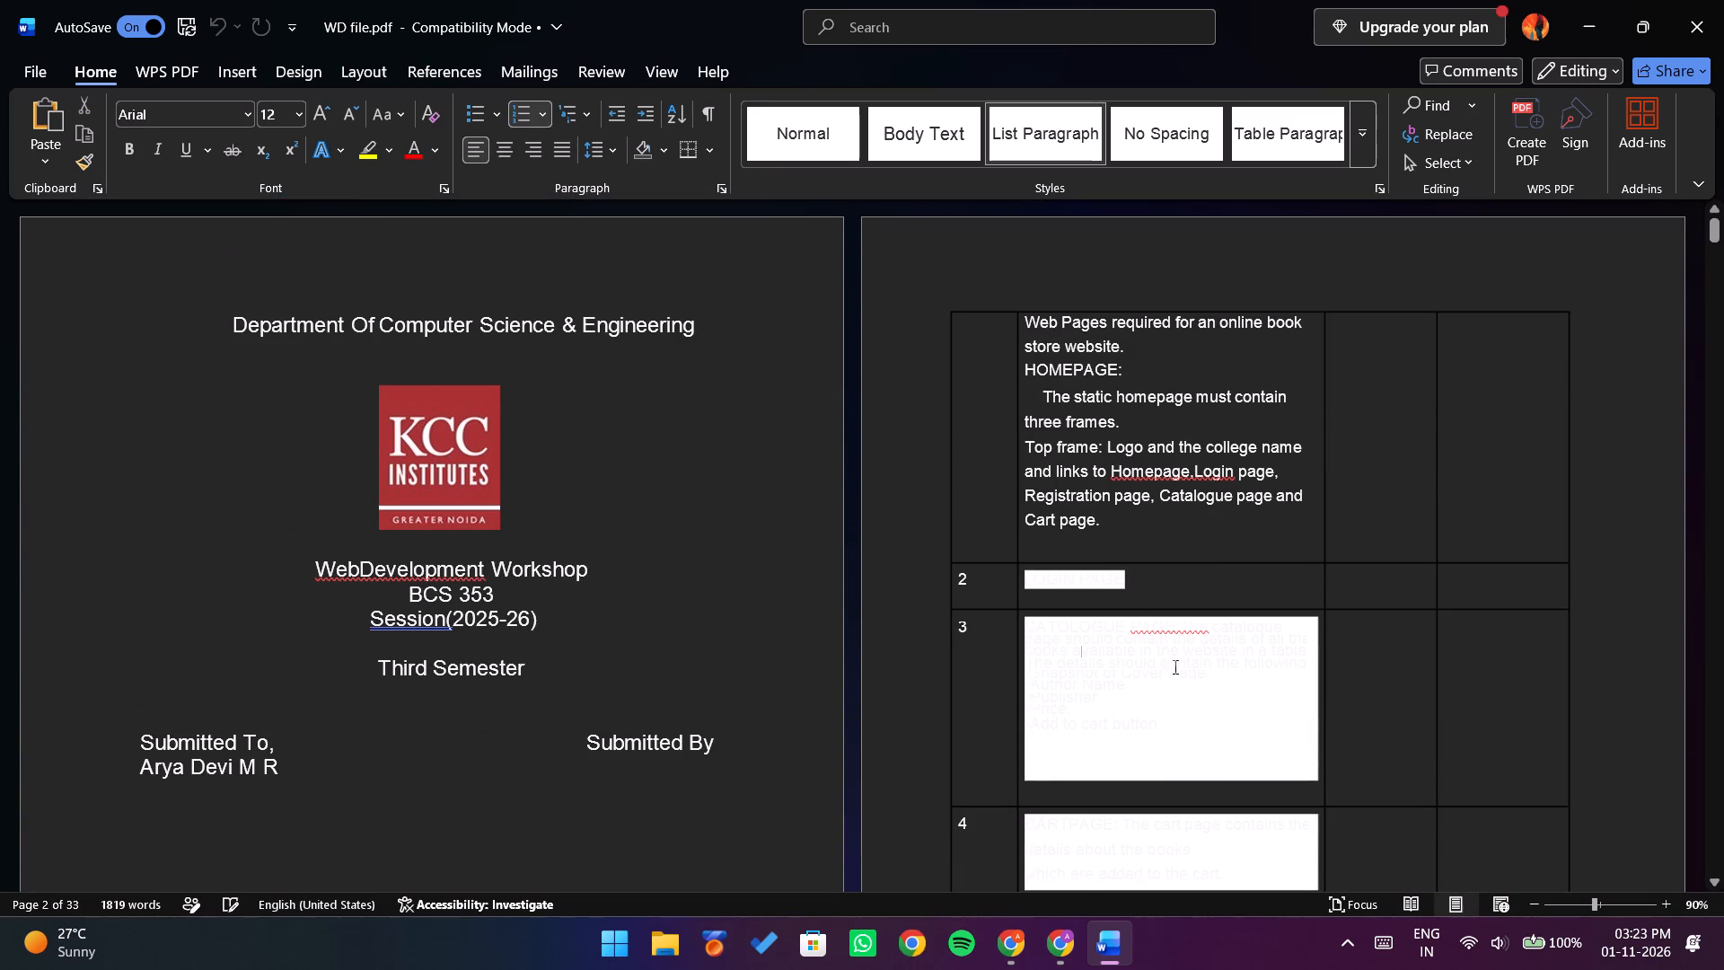
left_click(1155, 681)
double_click(1152, 681)
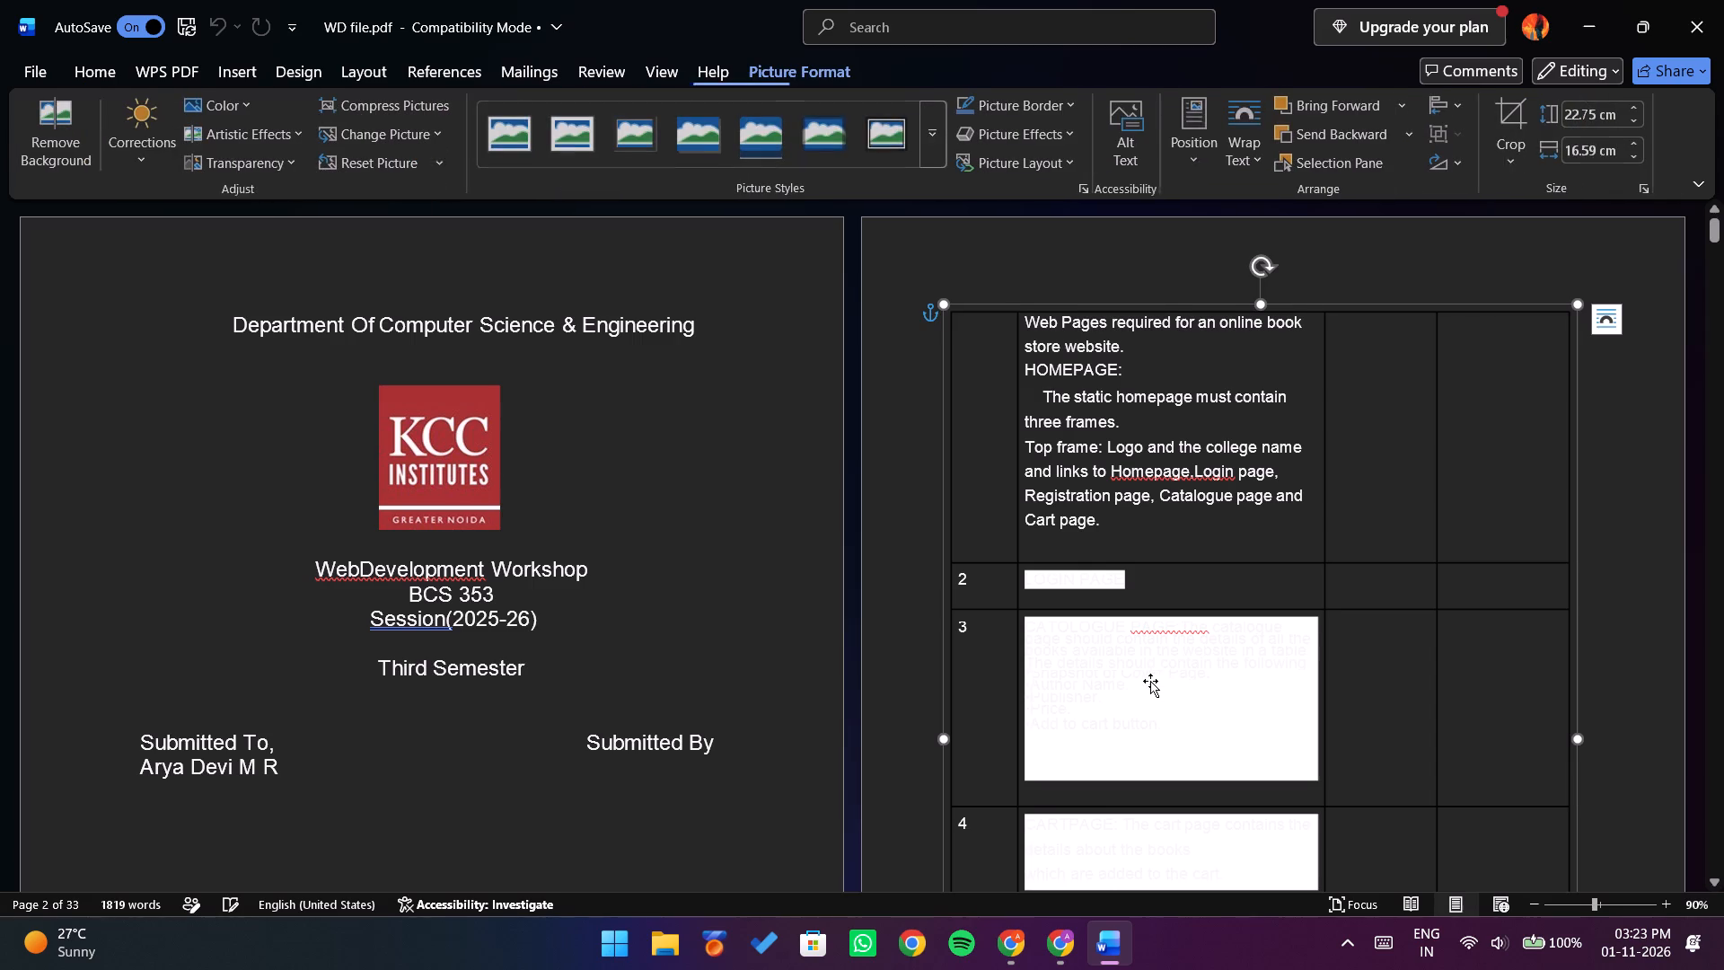
Copy the whited-out text in row 2 of the index table and paste it into a new Chrome tab's address bar to read it.
scroll(1039, 635, "down", 1)
triple_click(1087, 535)
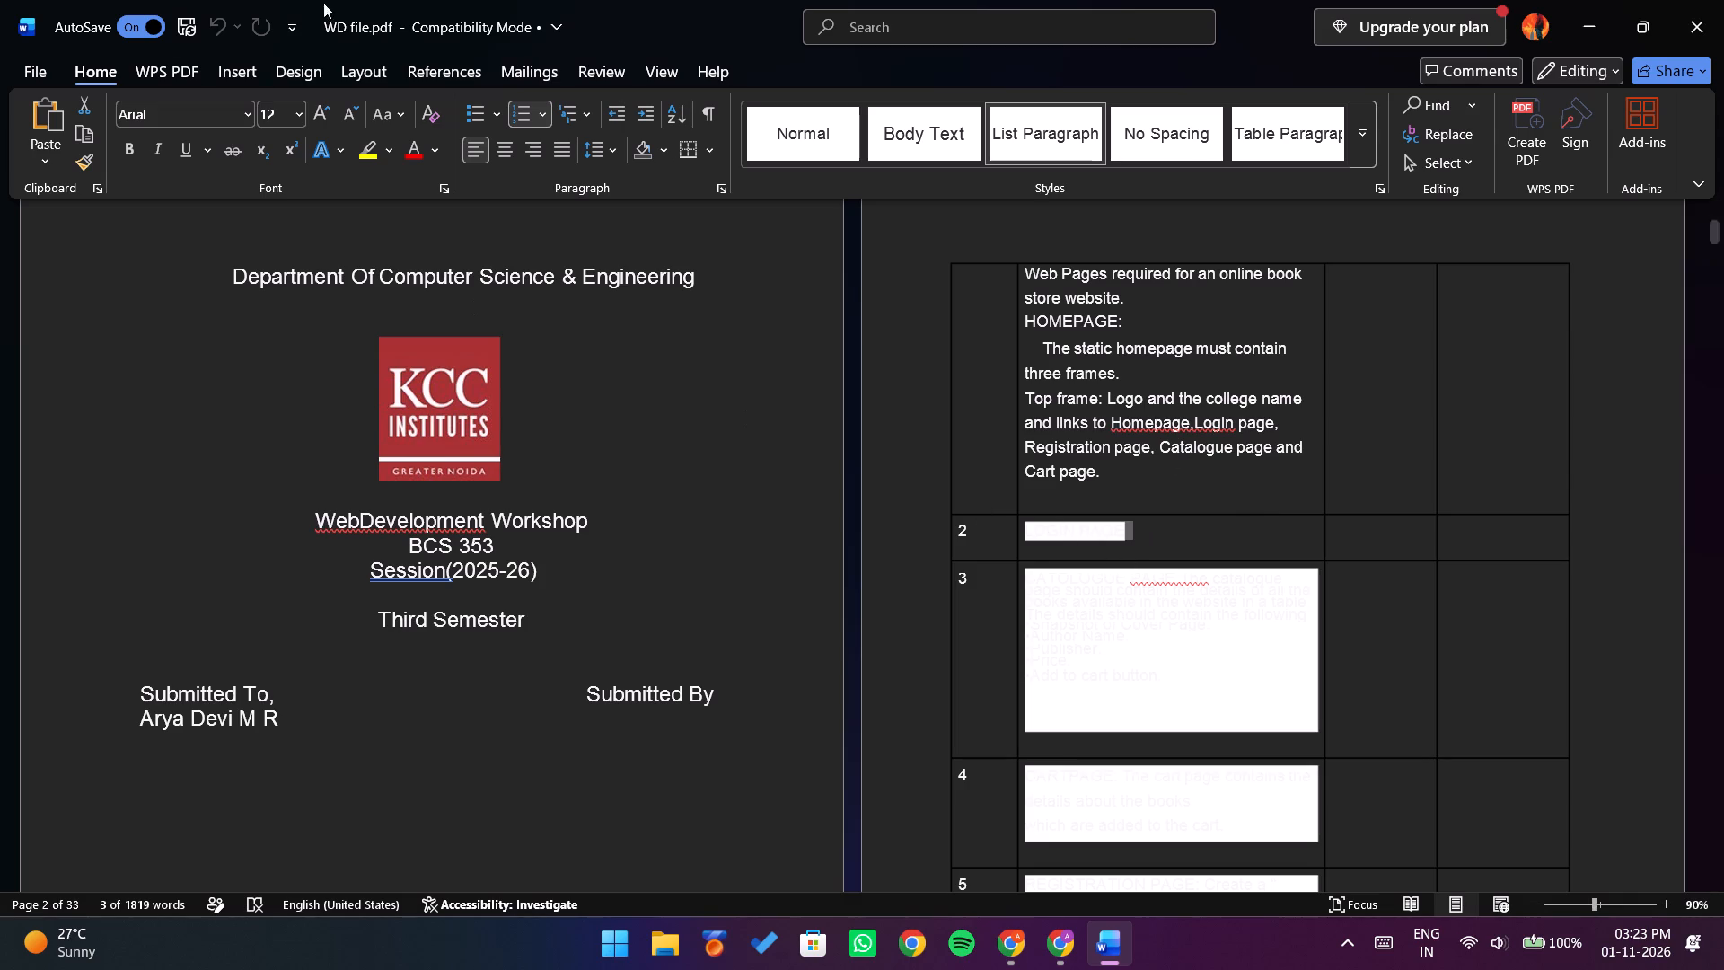
left_click(1150, 525)
left_click(1134, 530)
double_click(1113, 529)
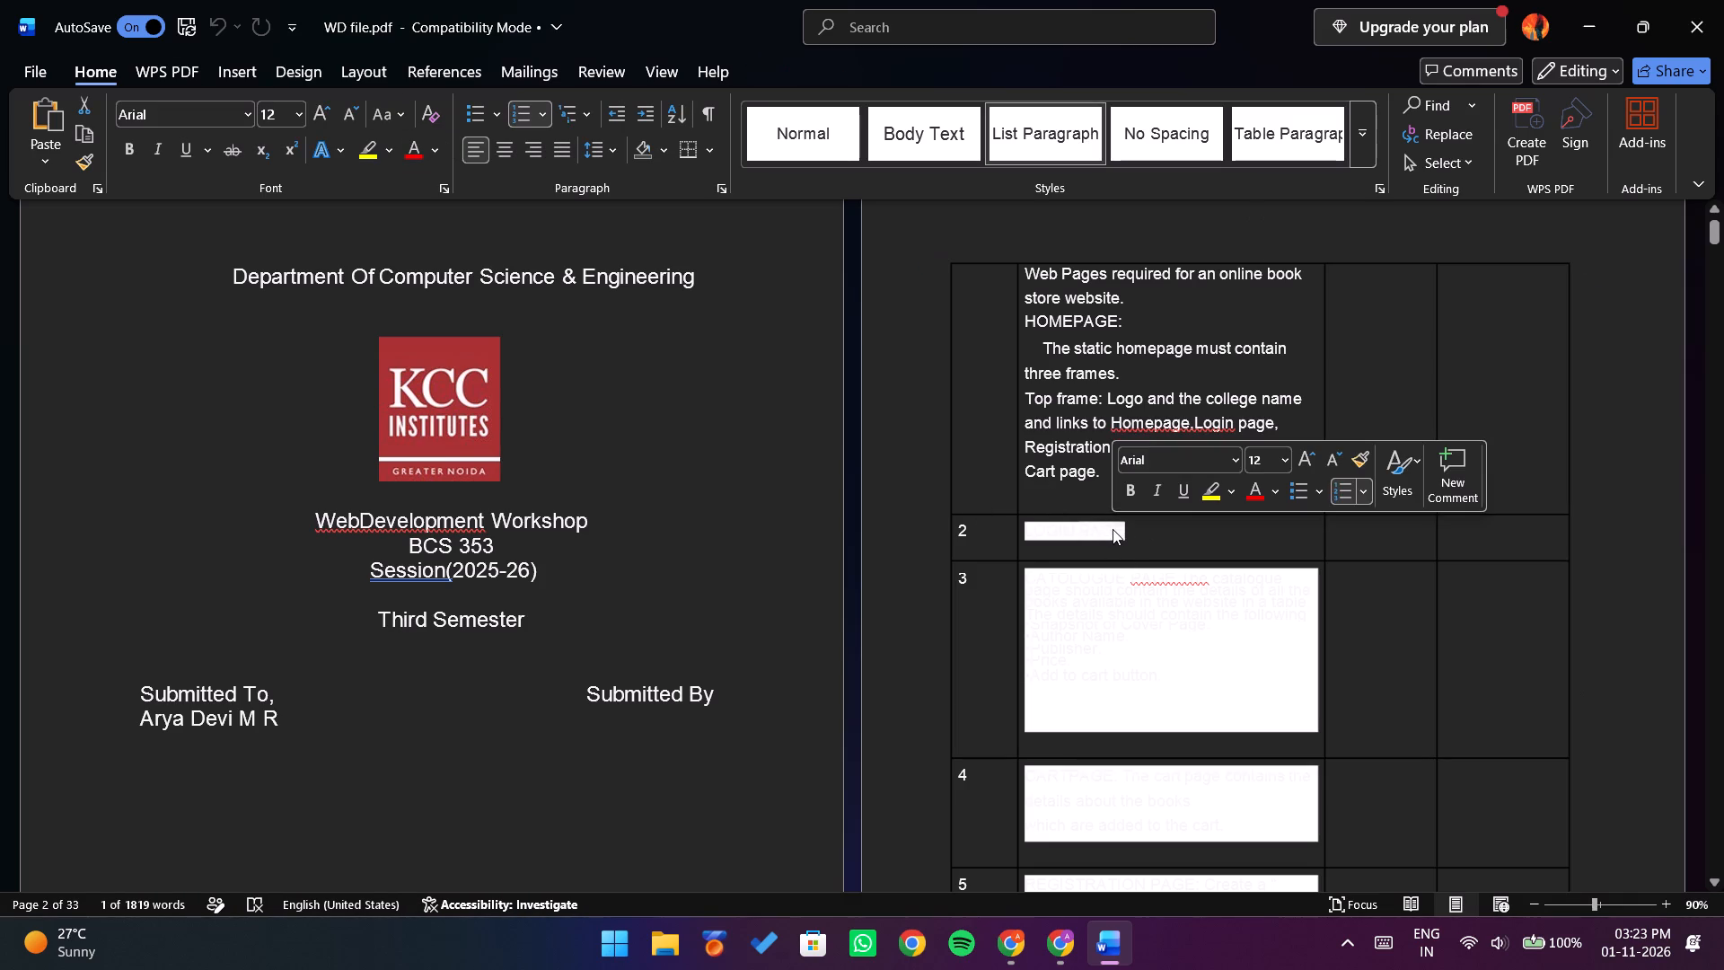
key("ctrl+a")
double_click(1113, 529)
left_click_drag(1131, 533, 1026, 525)
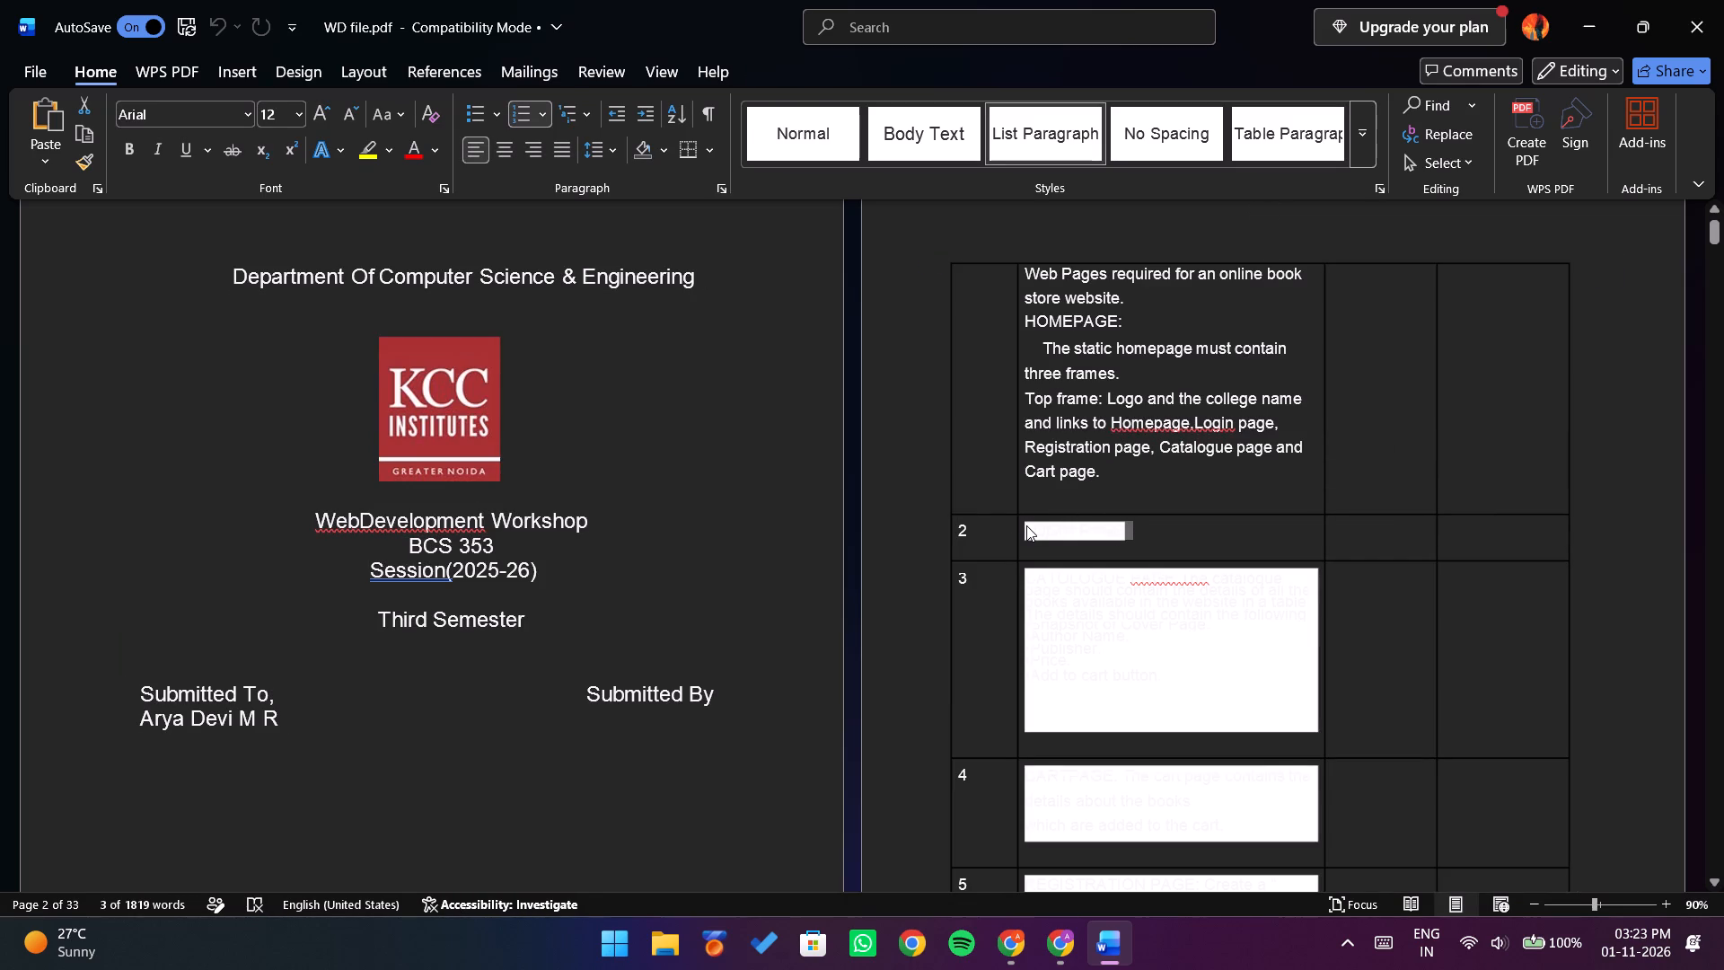
key("ctrl+c")
left_click(1017, 930)
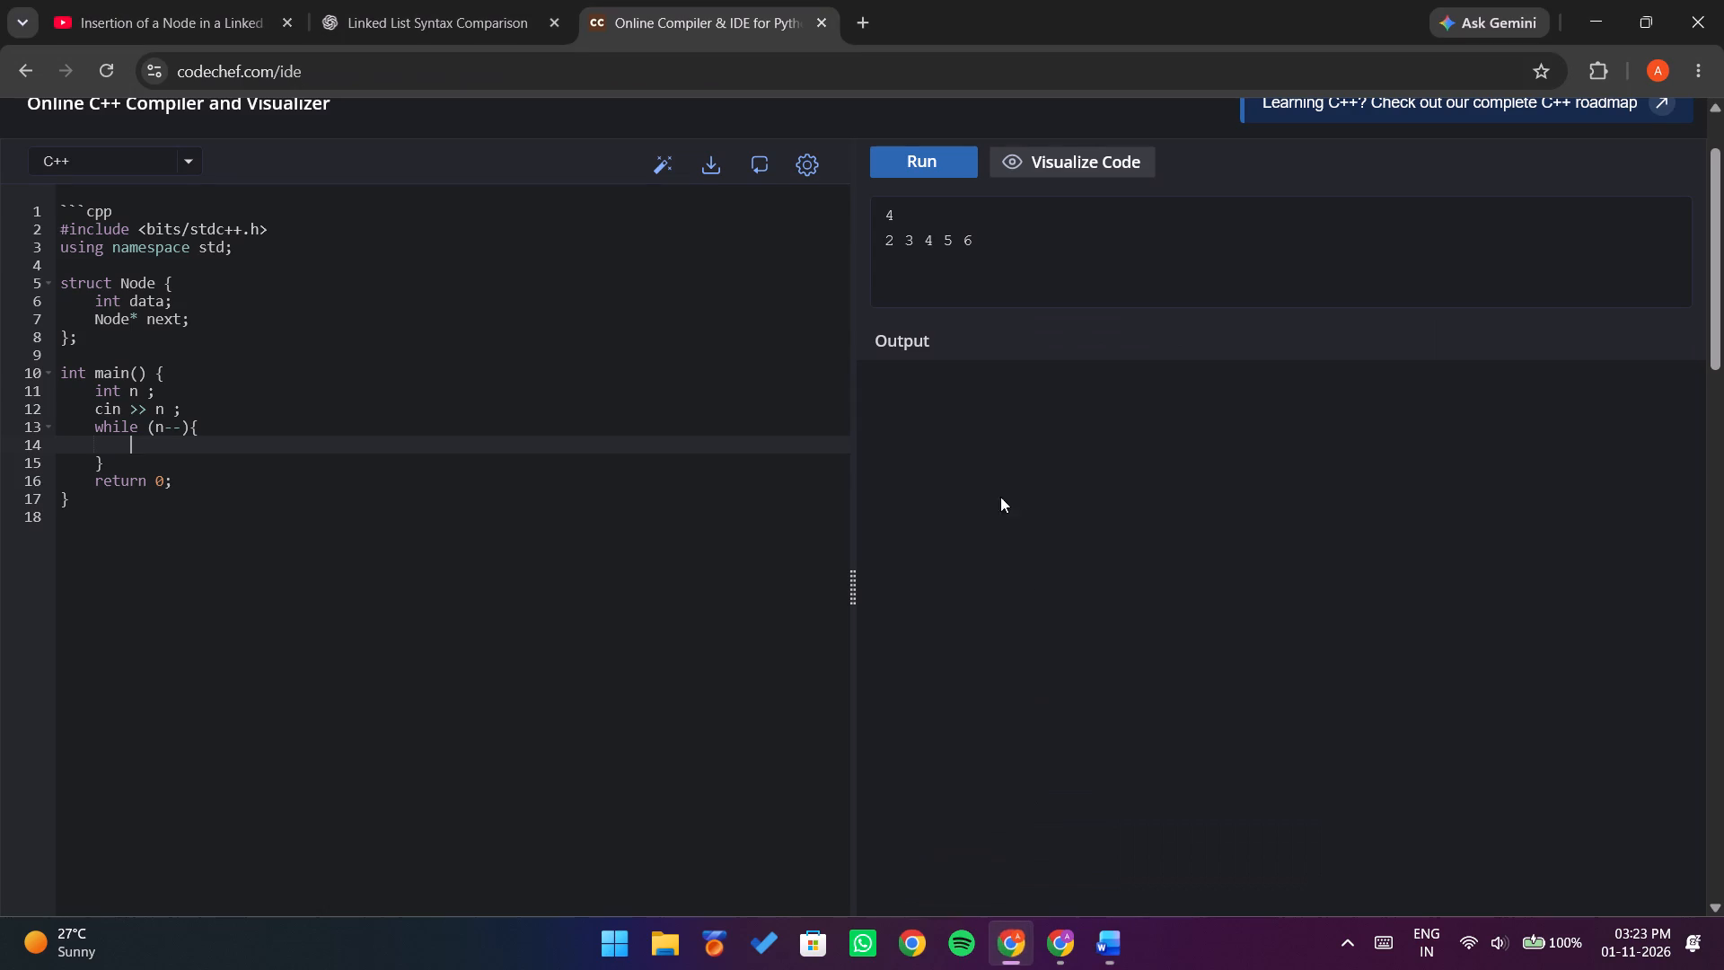
left_click(868, 21)
key("ctrl+v")
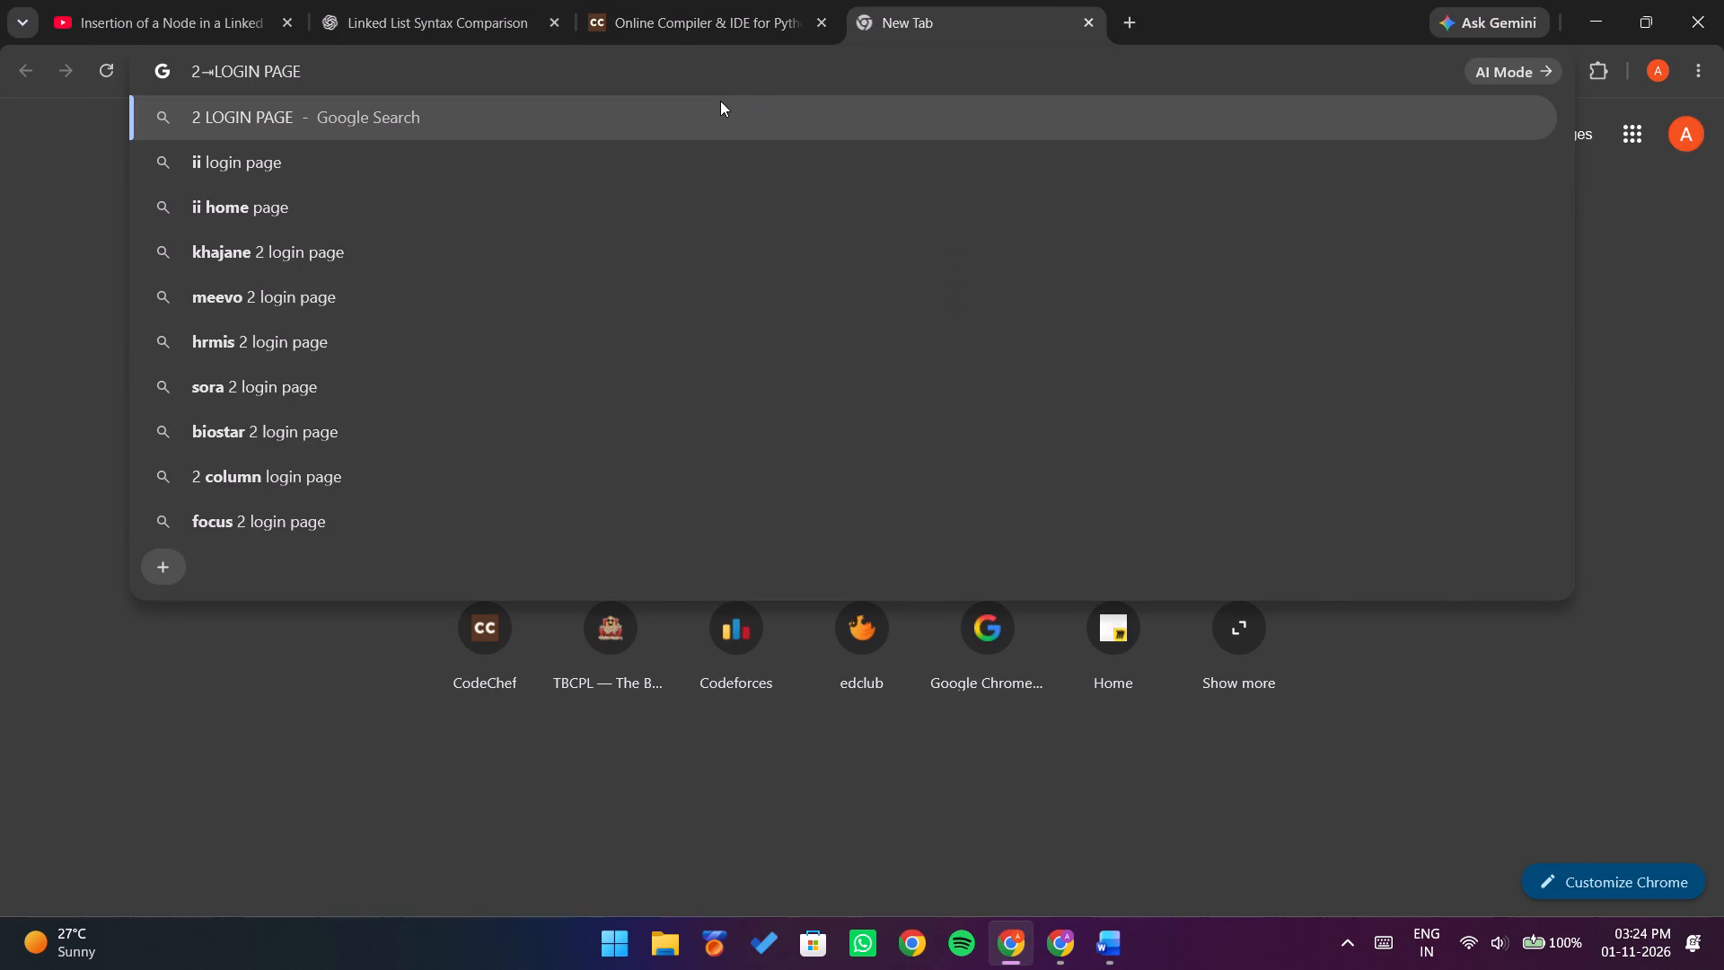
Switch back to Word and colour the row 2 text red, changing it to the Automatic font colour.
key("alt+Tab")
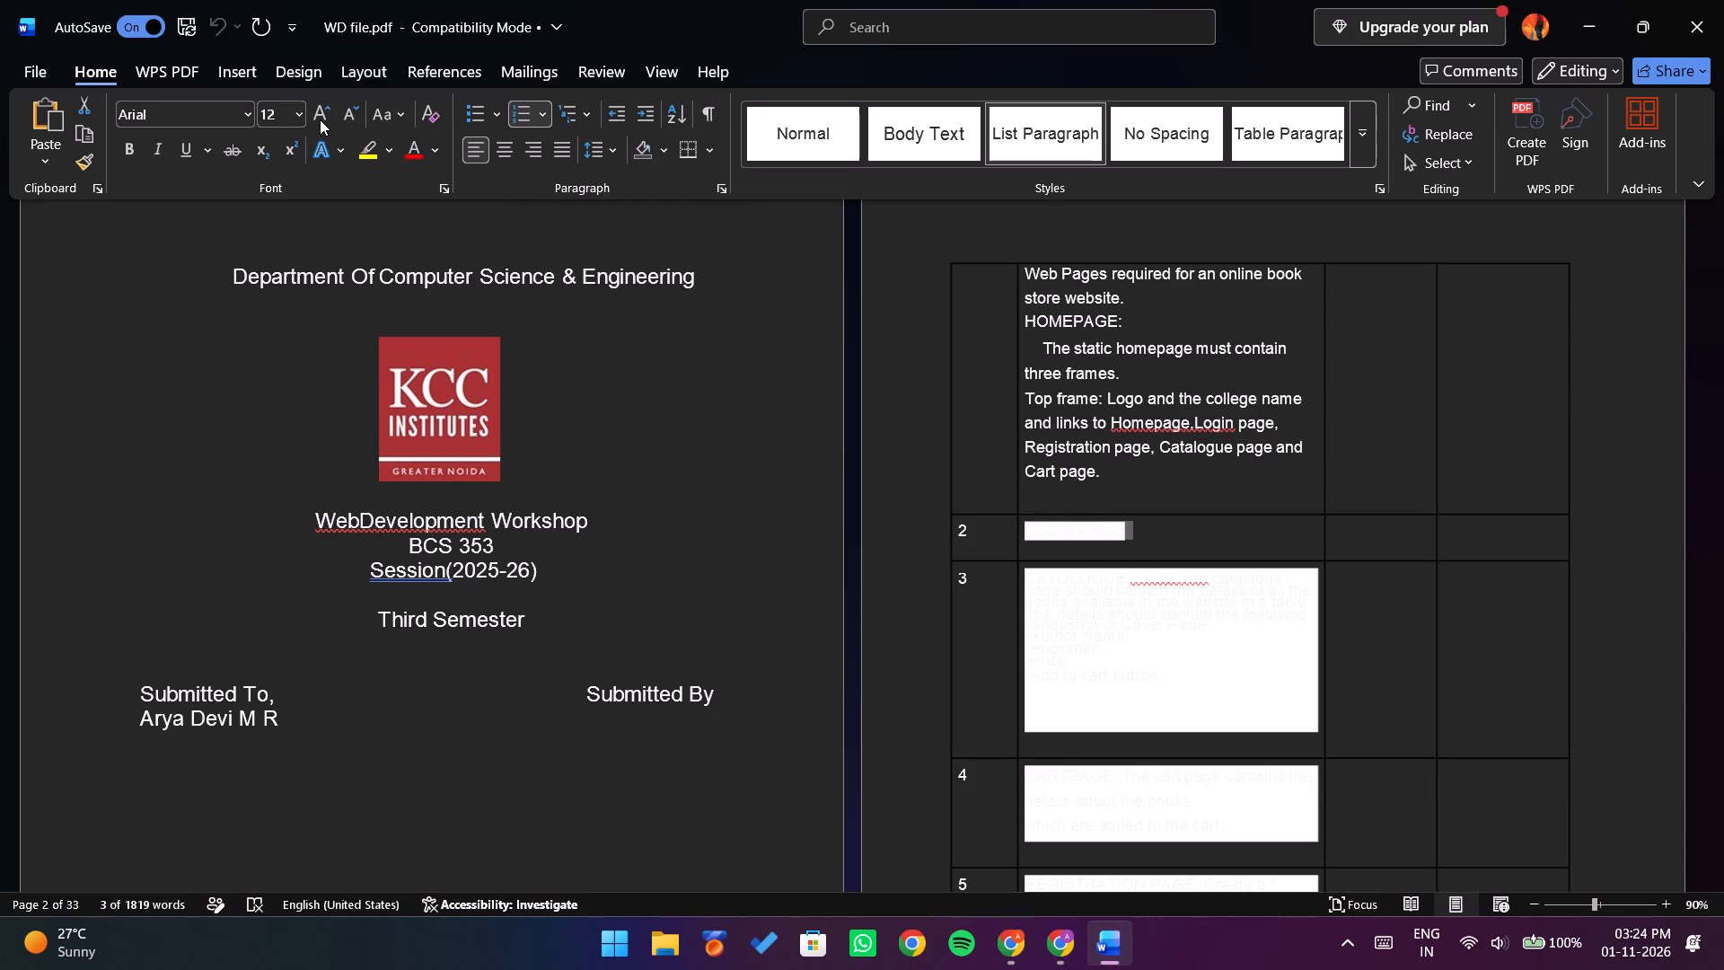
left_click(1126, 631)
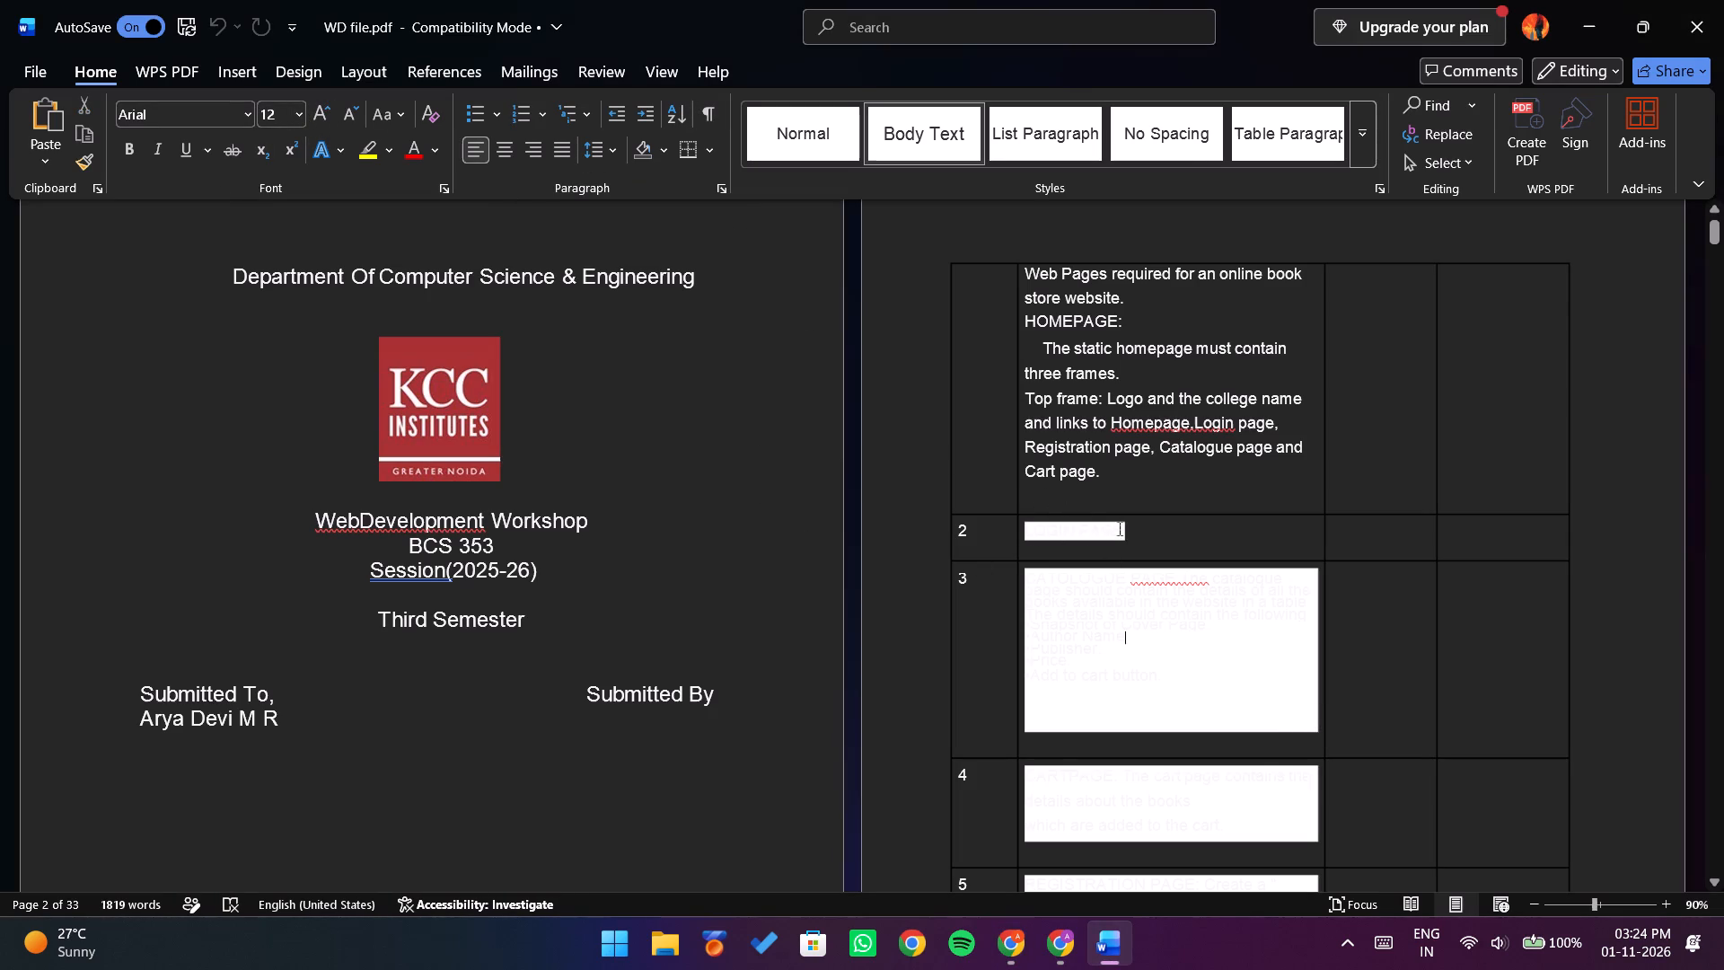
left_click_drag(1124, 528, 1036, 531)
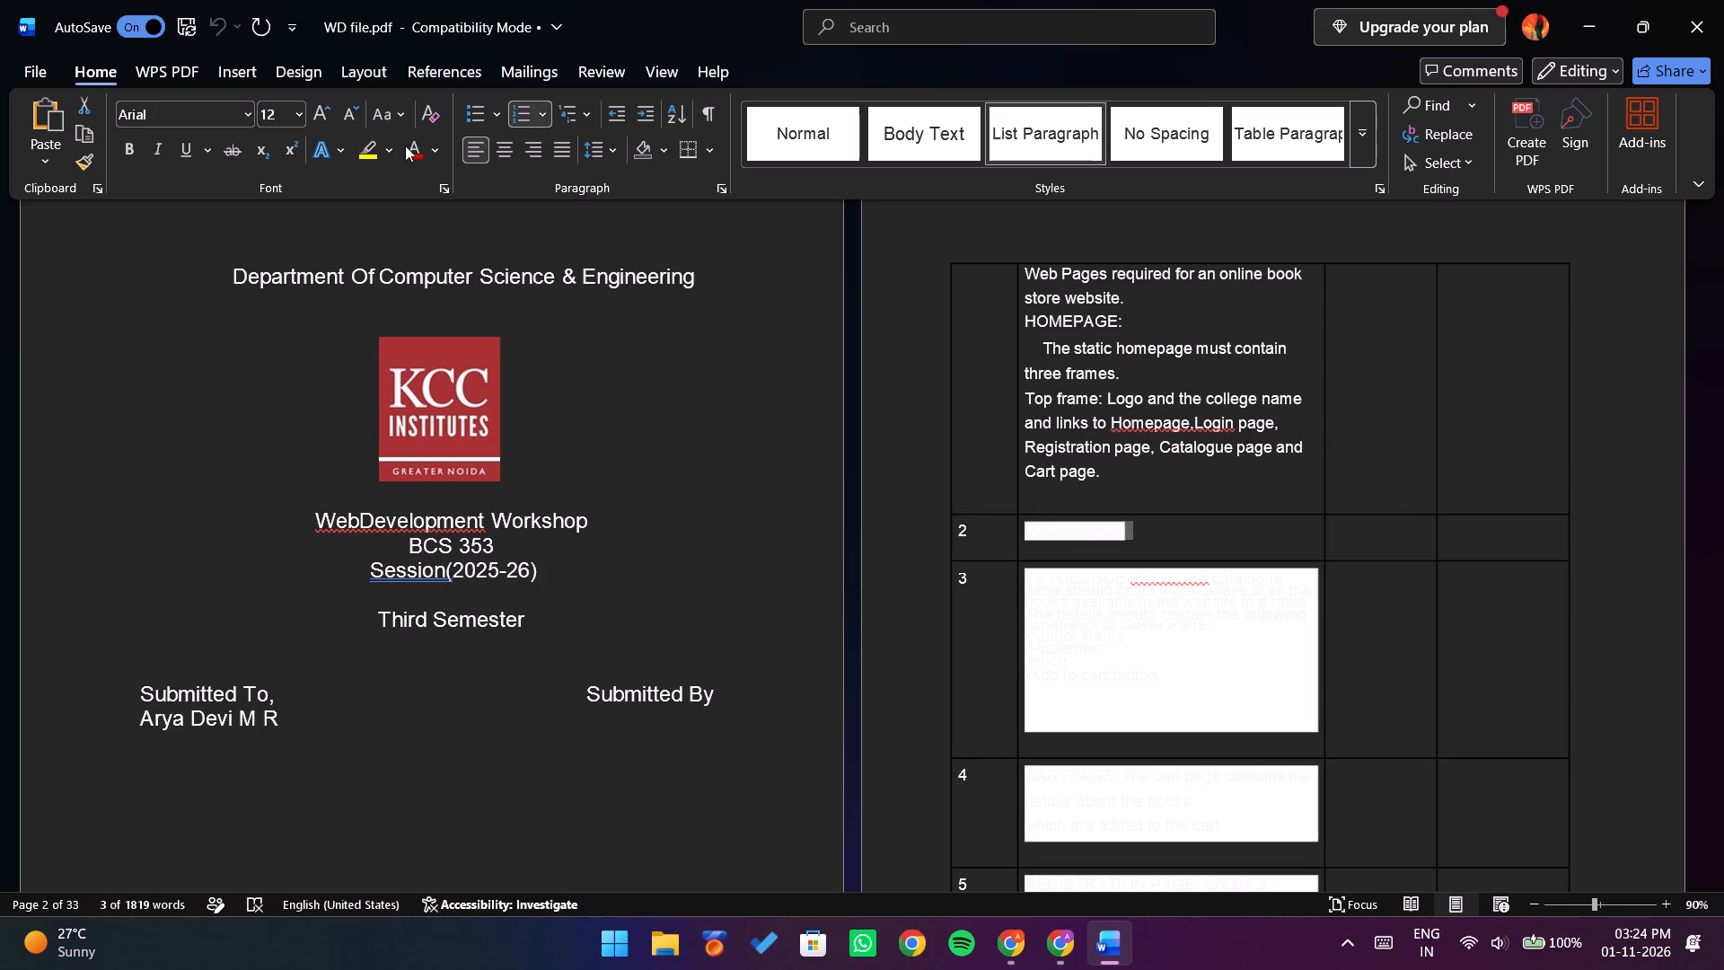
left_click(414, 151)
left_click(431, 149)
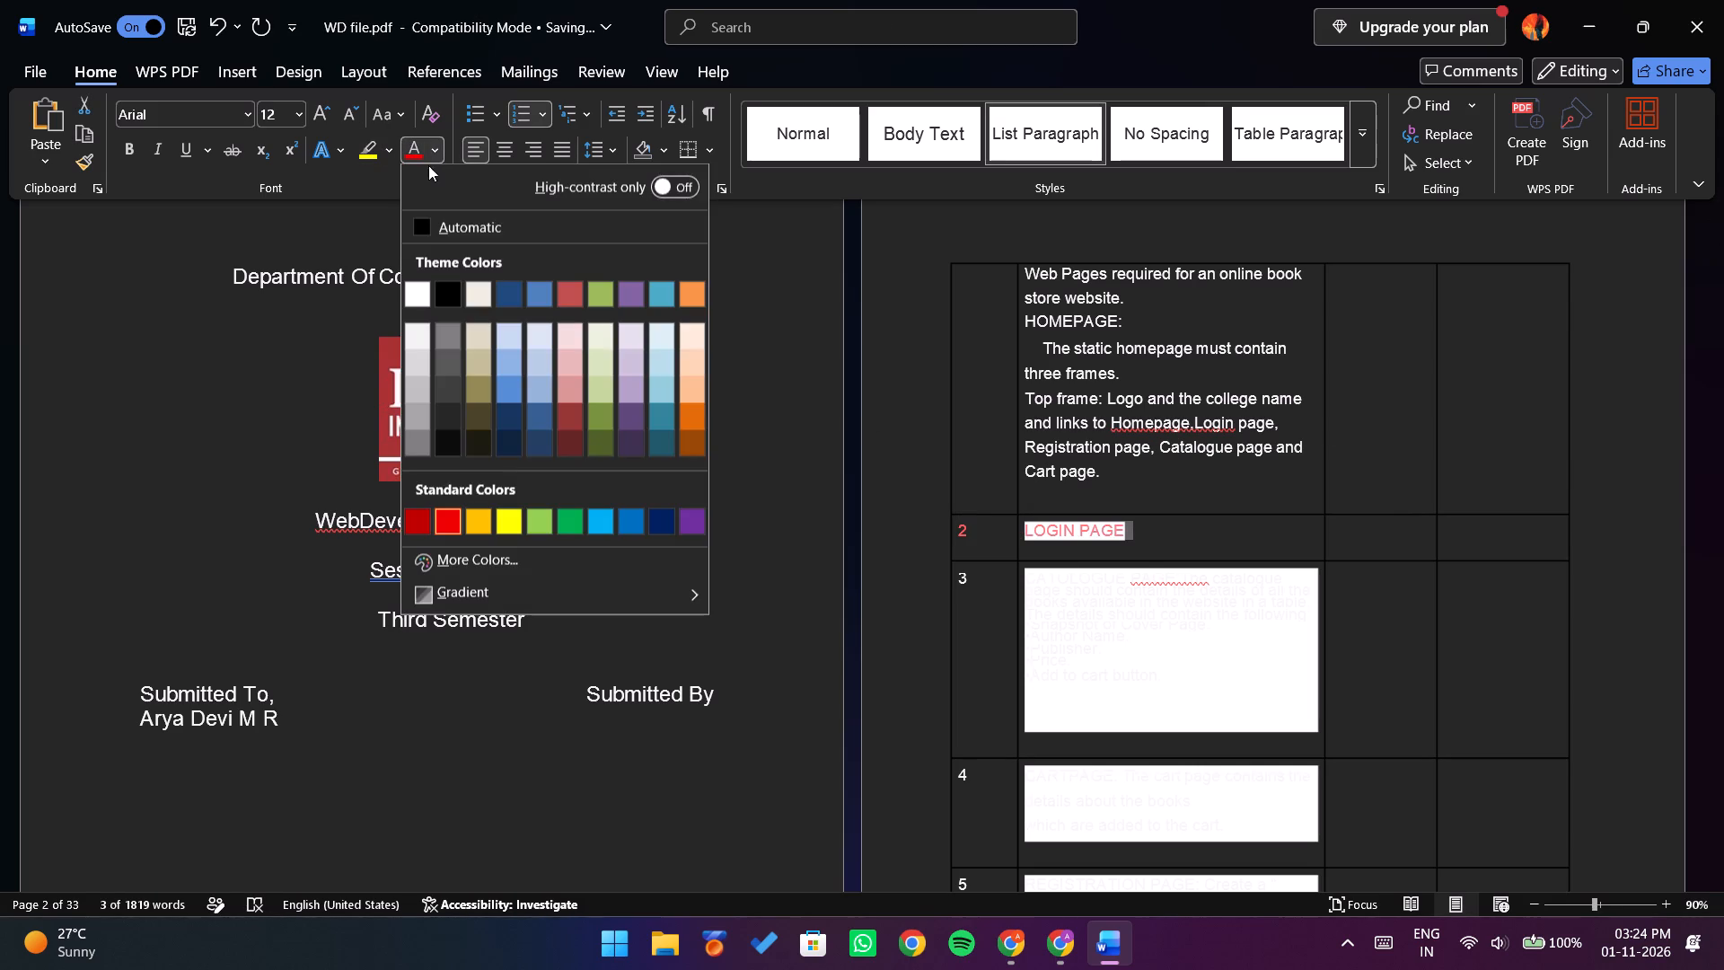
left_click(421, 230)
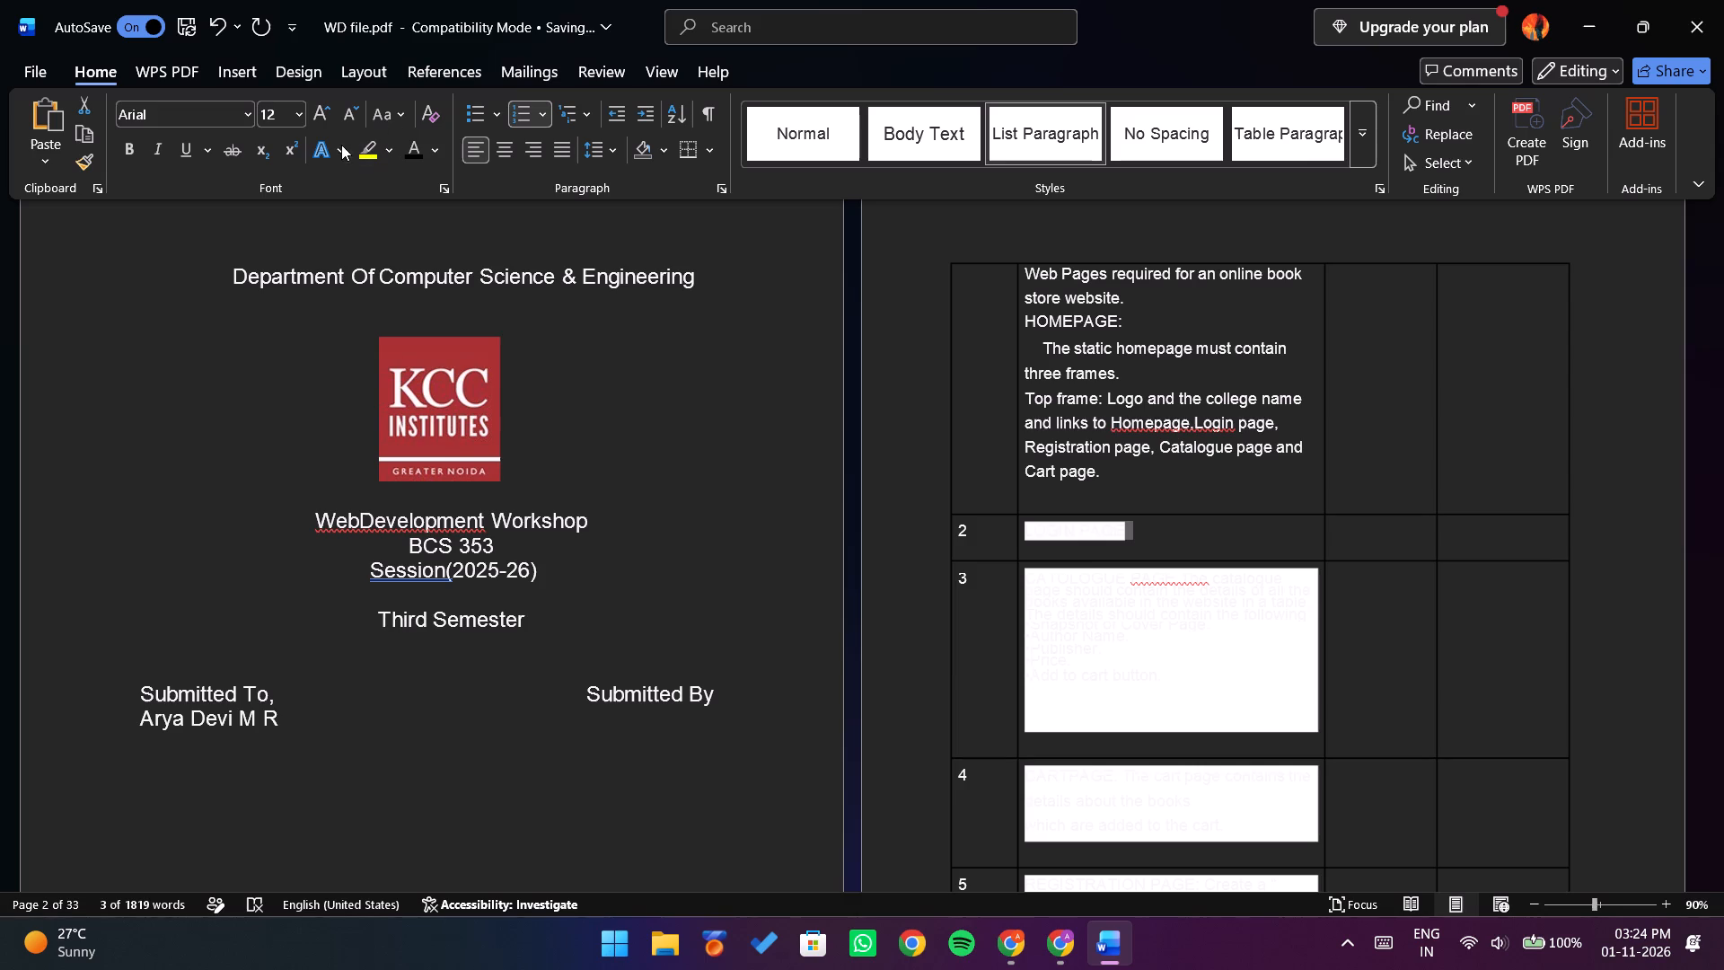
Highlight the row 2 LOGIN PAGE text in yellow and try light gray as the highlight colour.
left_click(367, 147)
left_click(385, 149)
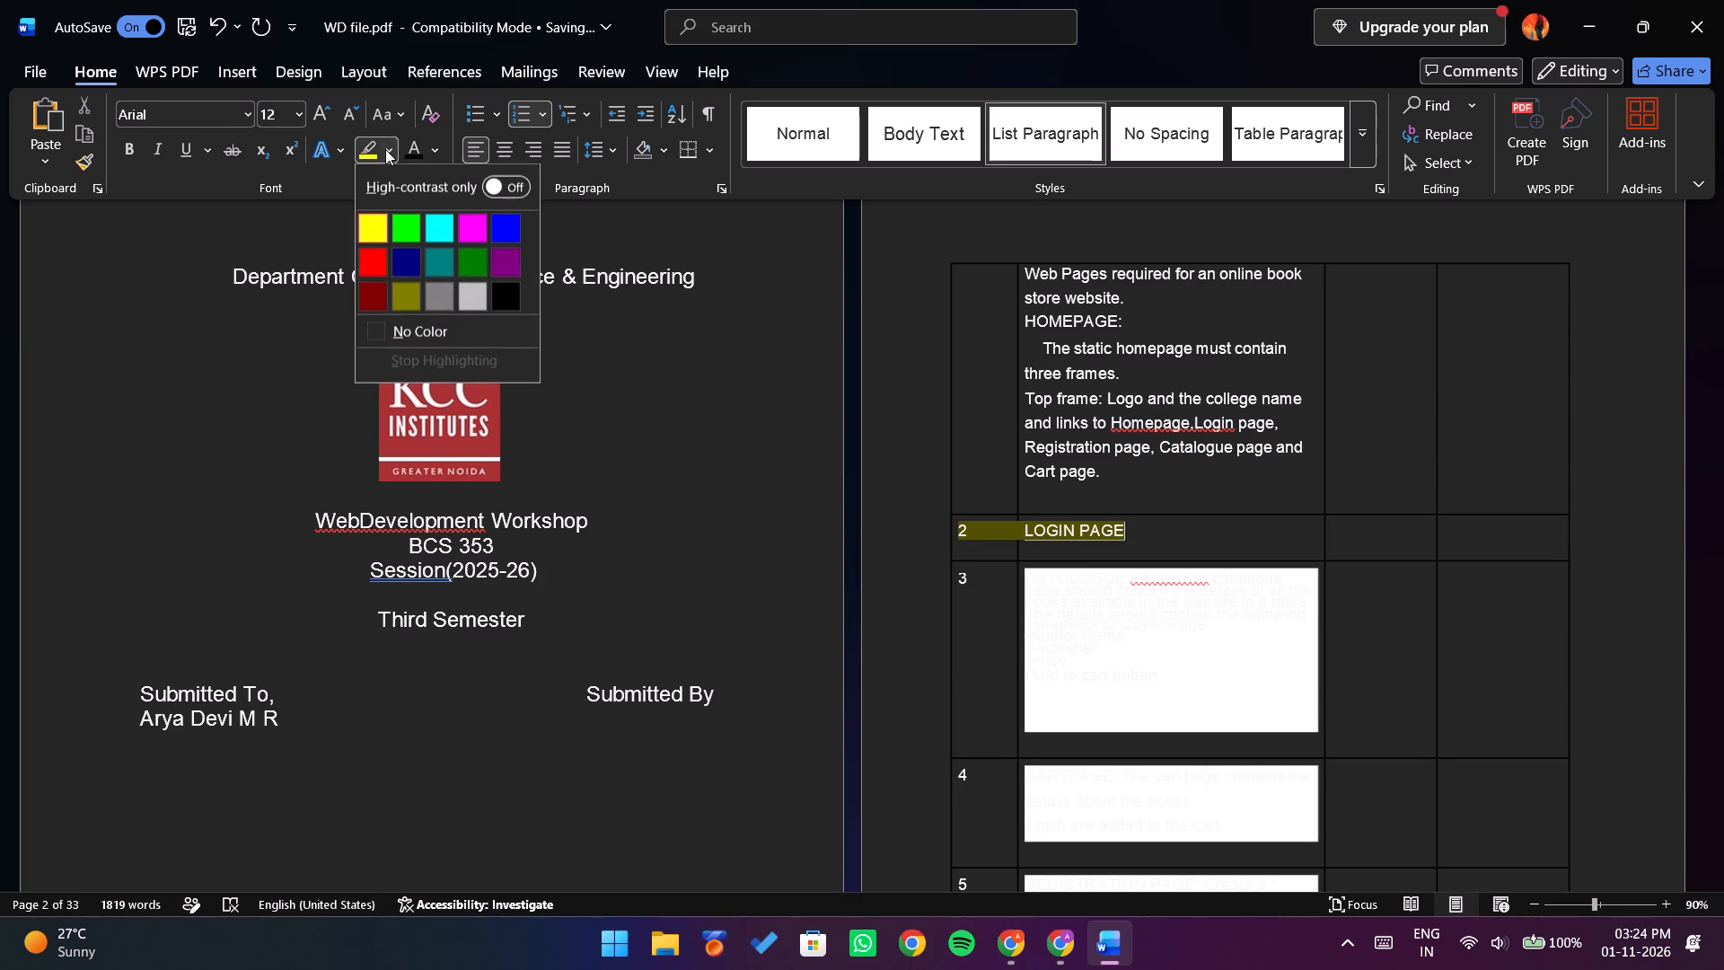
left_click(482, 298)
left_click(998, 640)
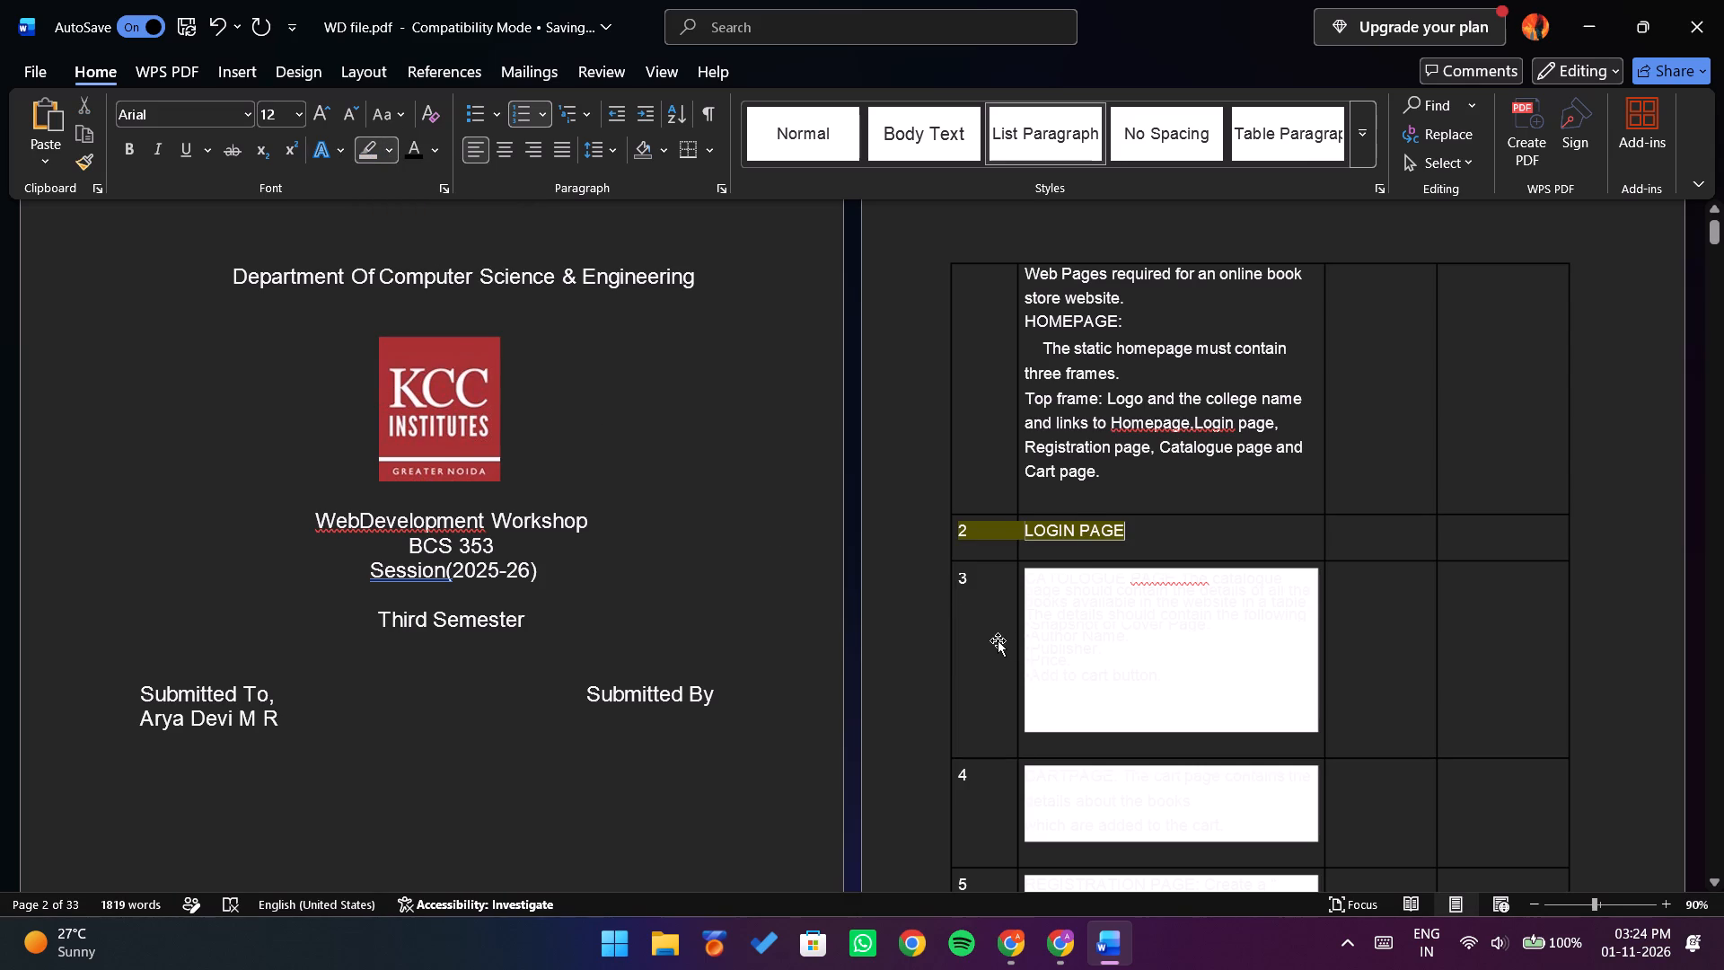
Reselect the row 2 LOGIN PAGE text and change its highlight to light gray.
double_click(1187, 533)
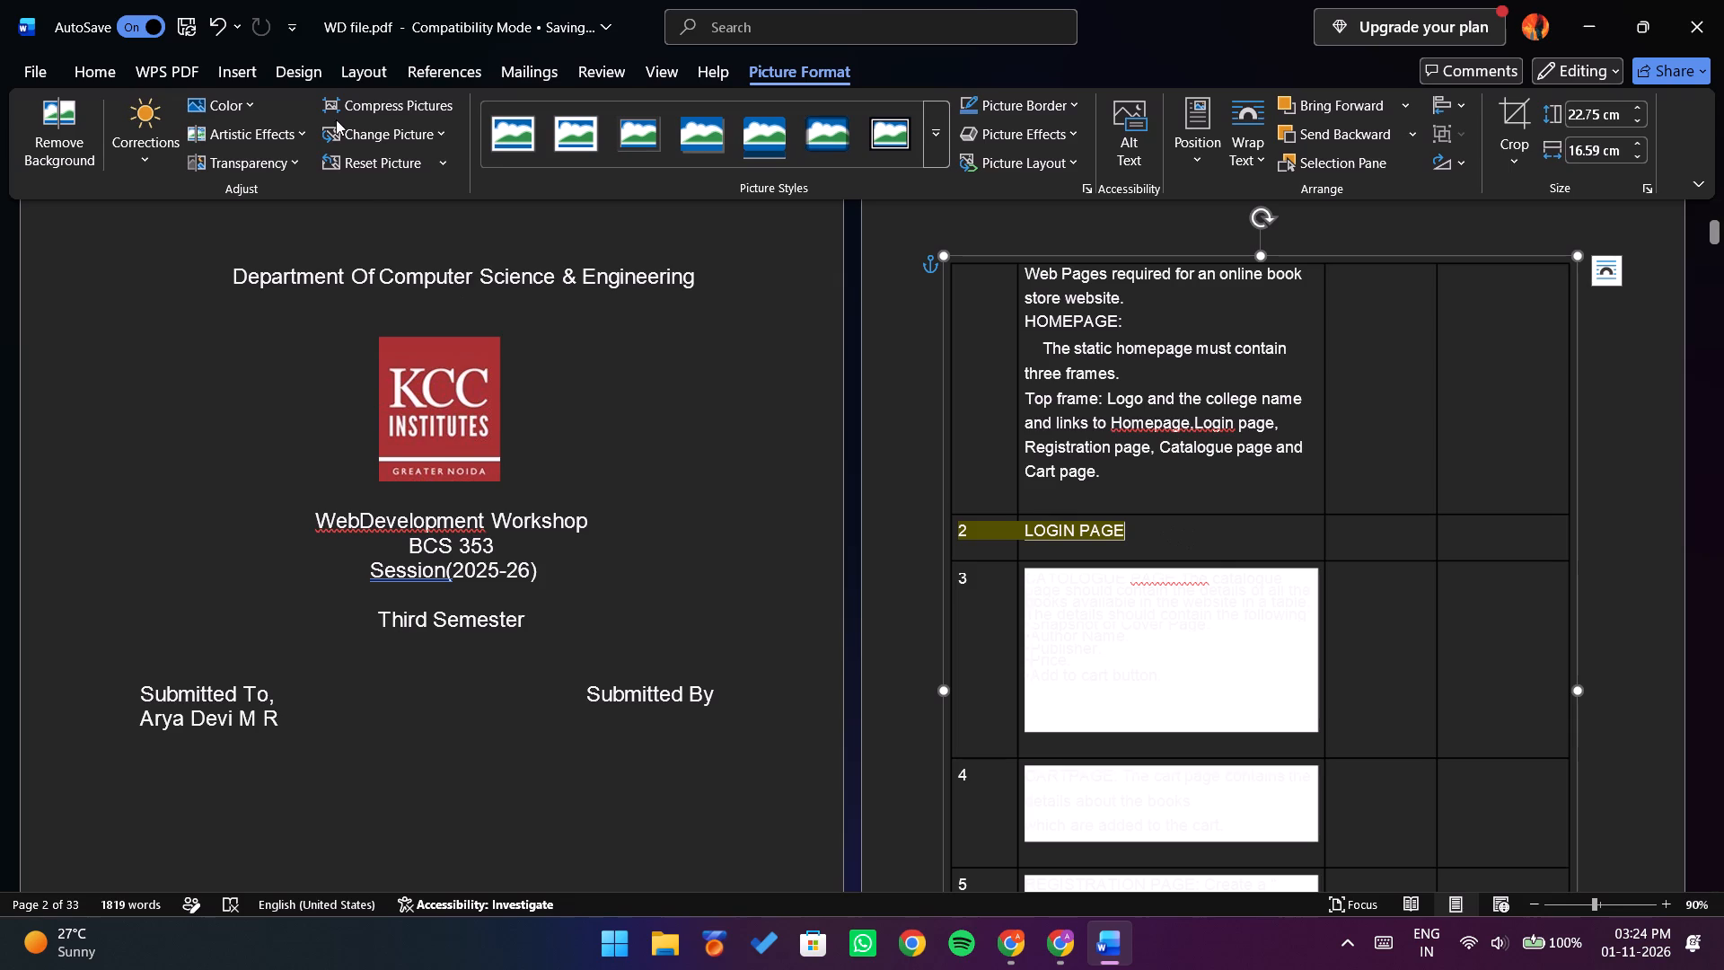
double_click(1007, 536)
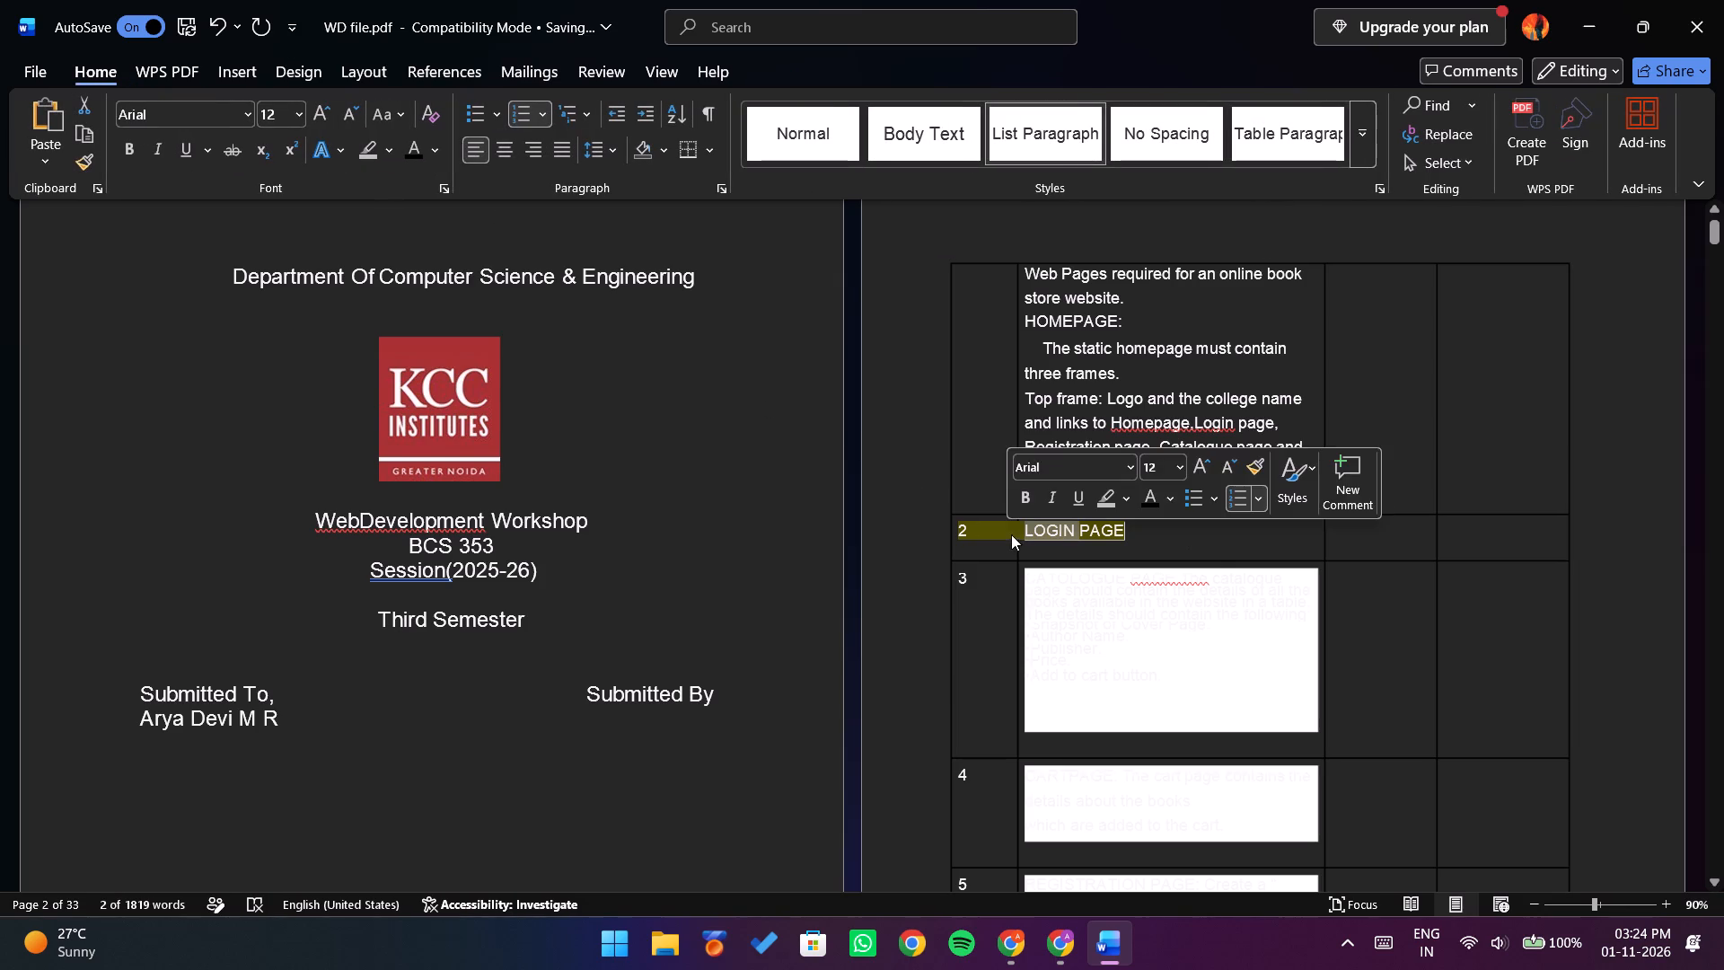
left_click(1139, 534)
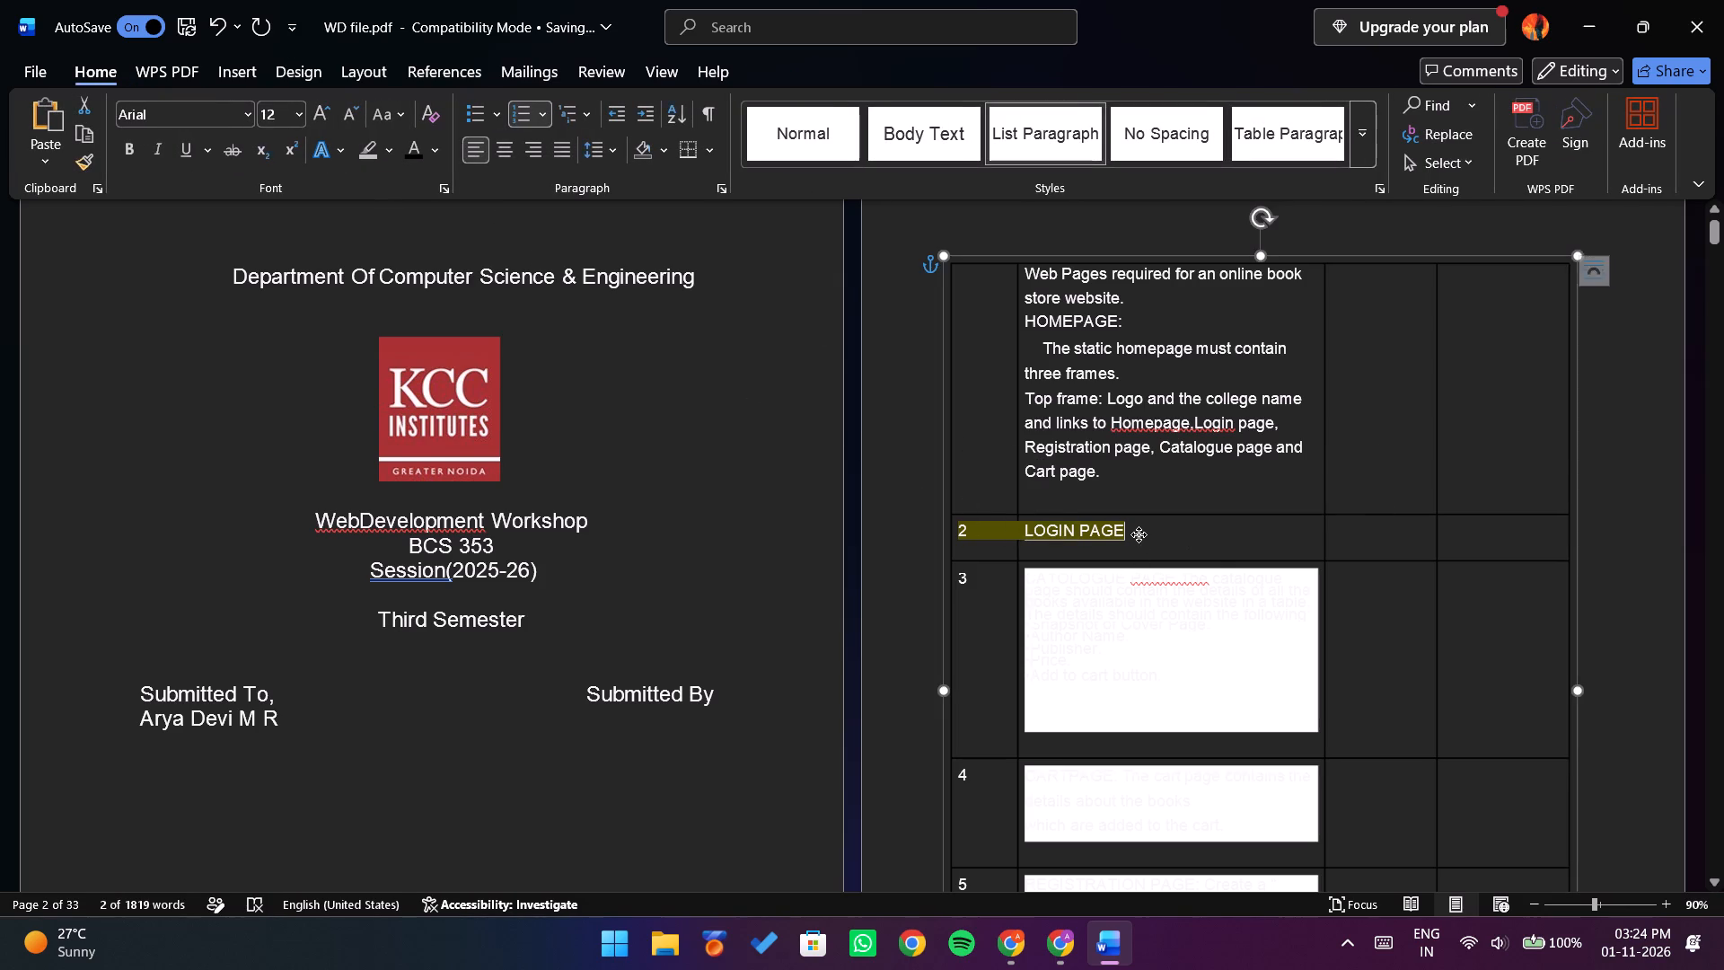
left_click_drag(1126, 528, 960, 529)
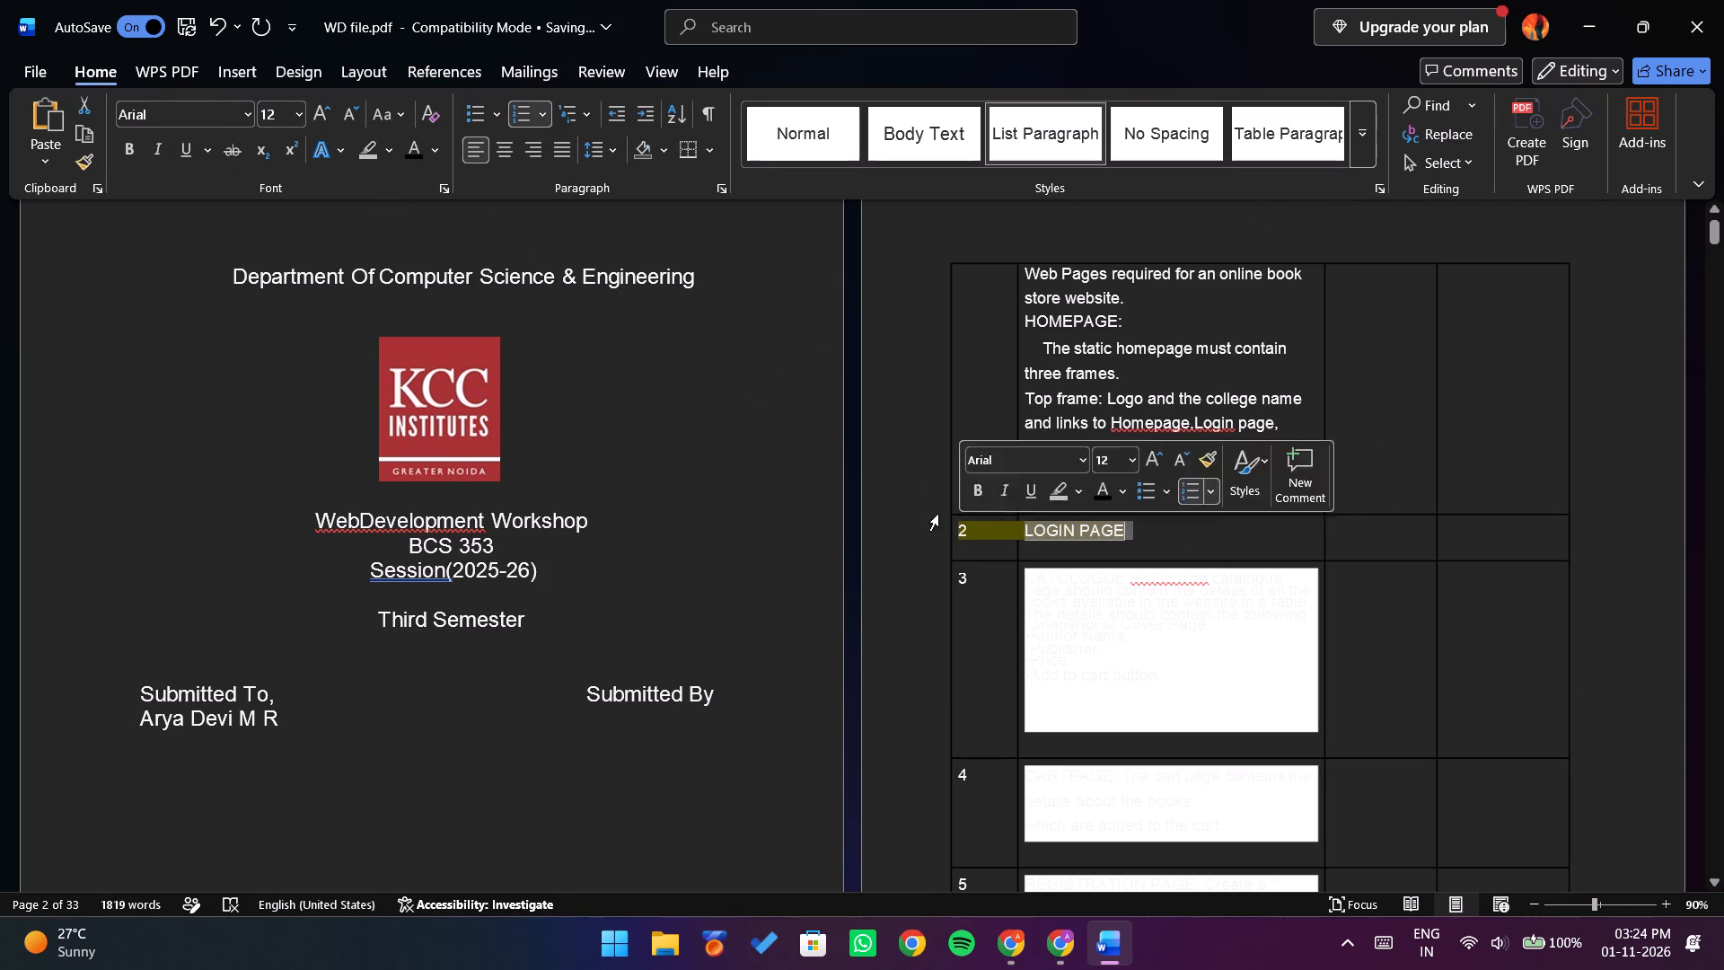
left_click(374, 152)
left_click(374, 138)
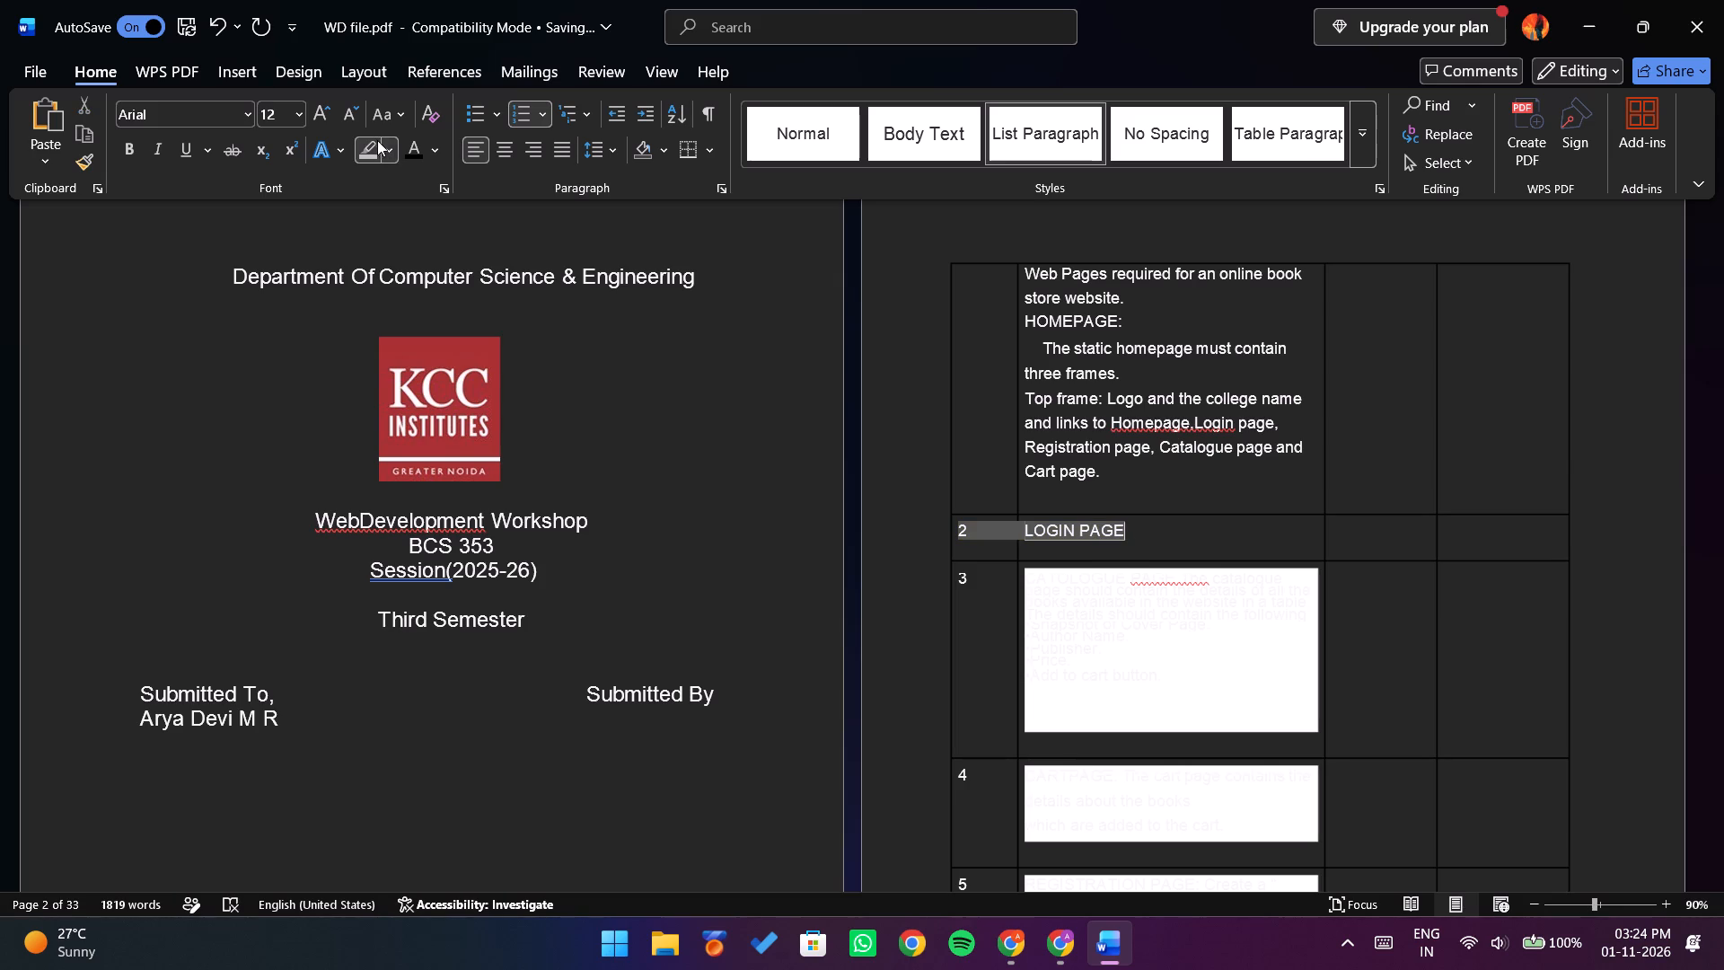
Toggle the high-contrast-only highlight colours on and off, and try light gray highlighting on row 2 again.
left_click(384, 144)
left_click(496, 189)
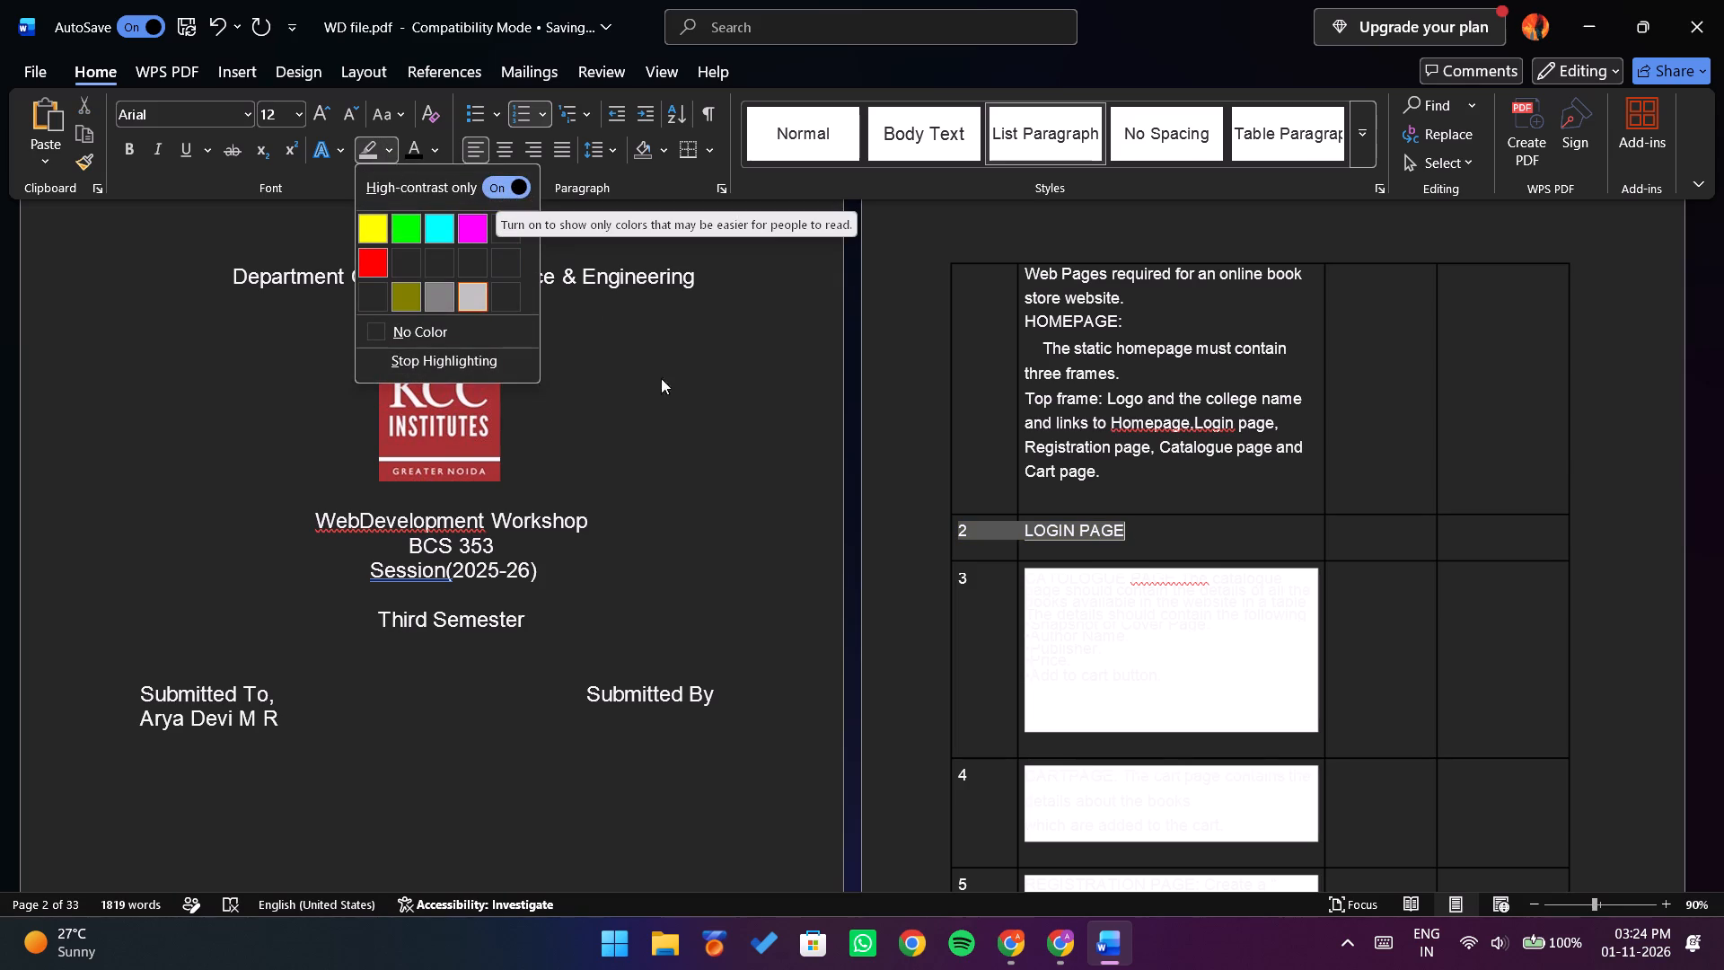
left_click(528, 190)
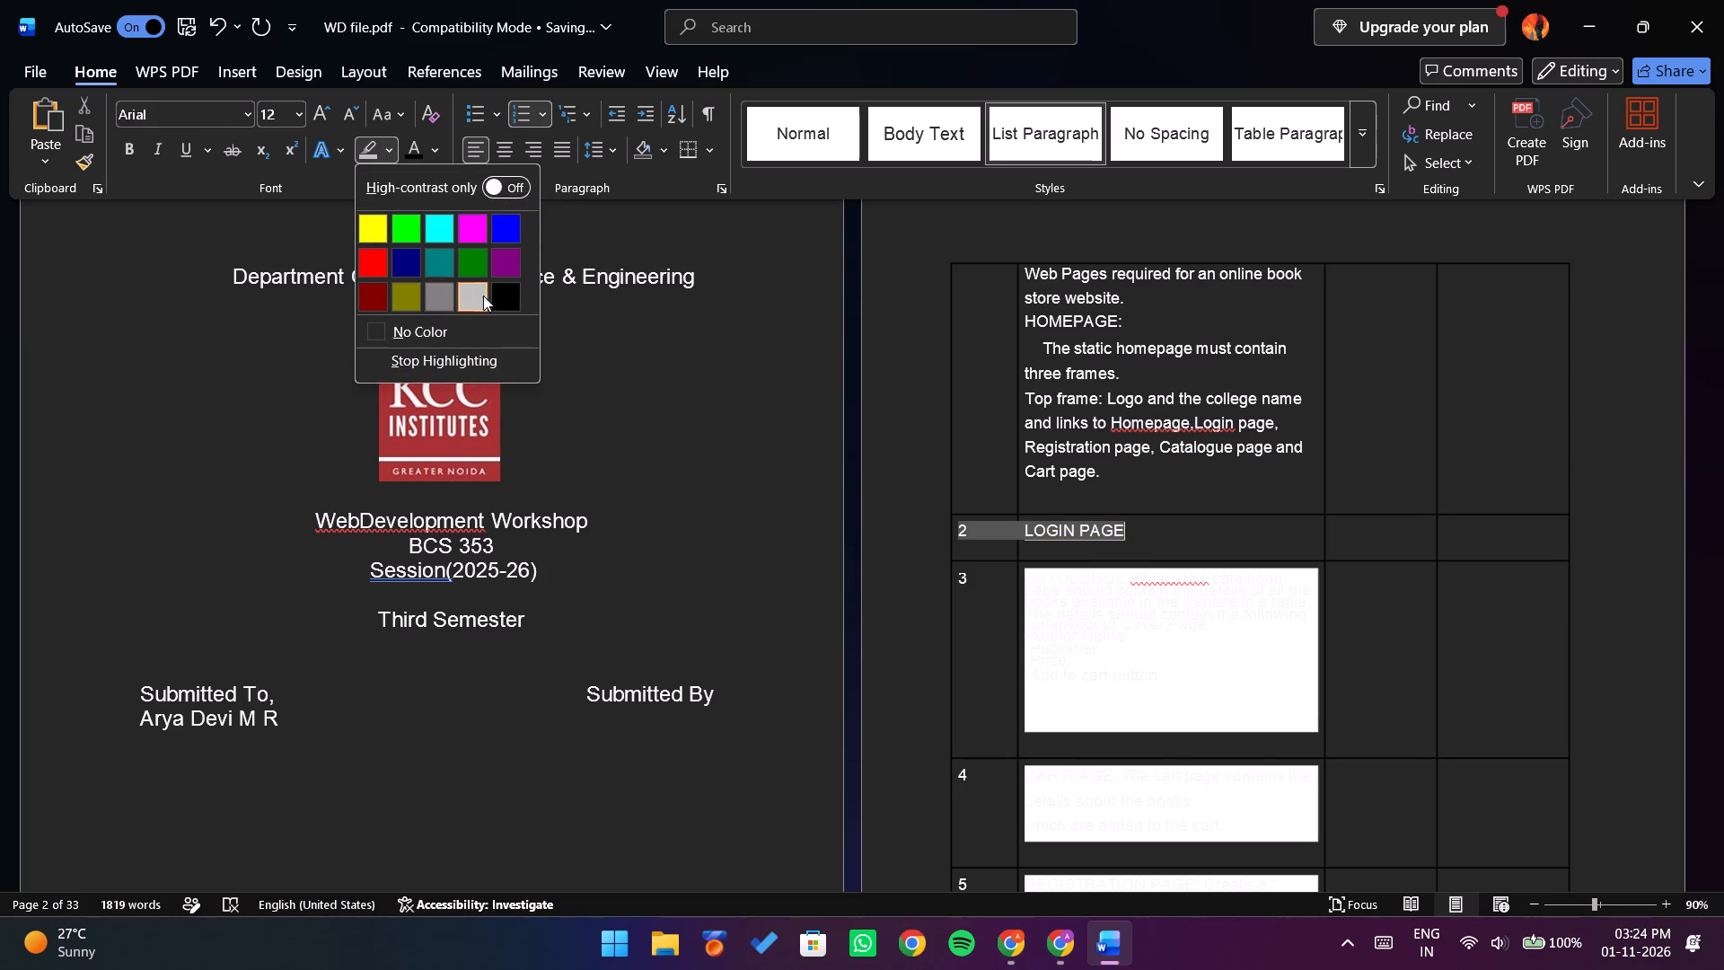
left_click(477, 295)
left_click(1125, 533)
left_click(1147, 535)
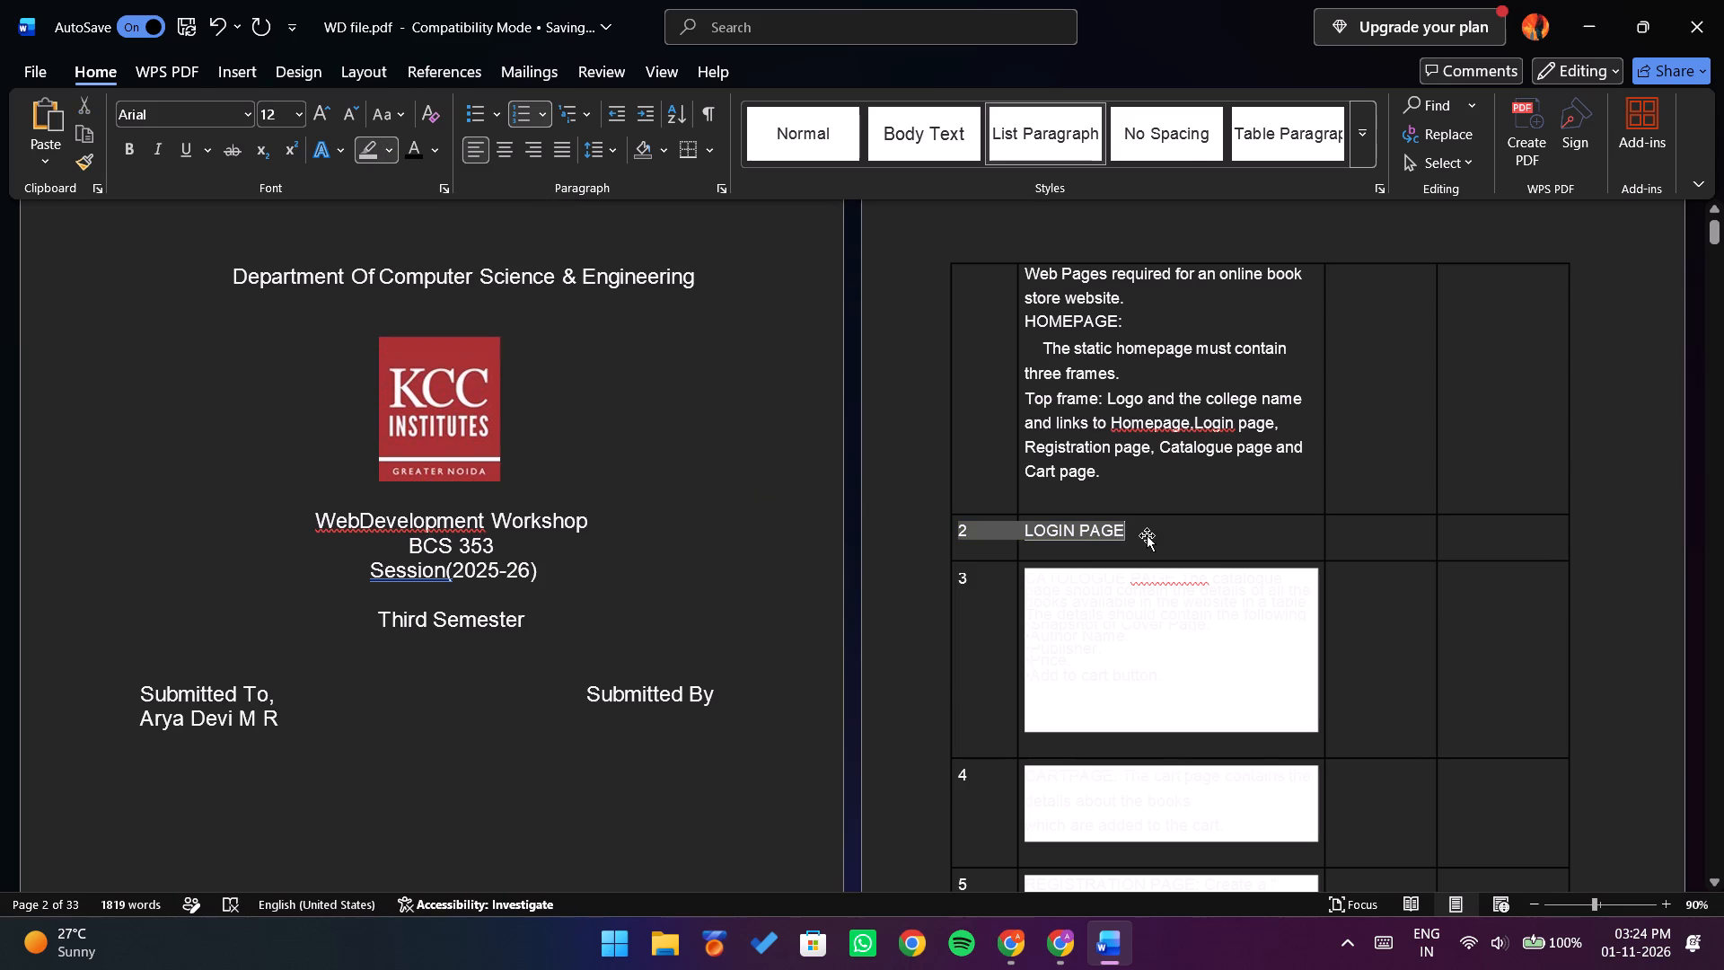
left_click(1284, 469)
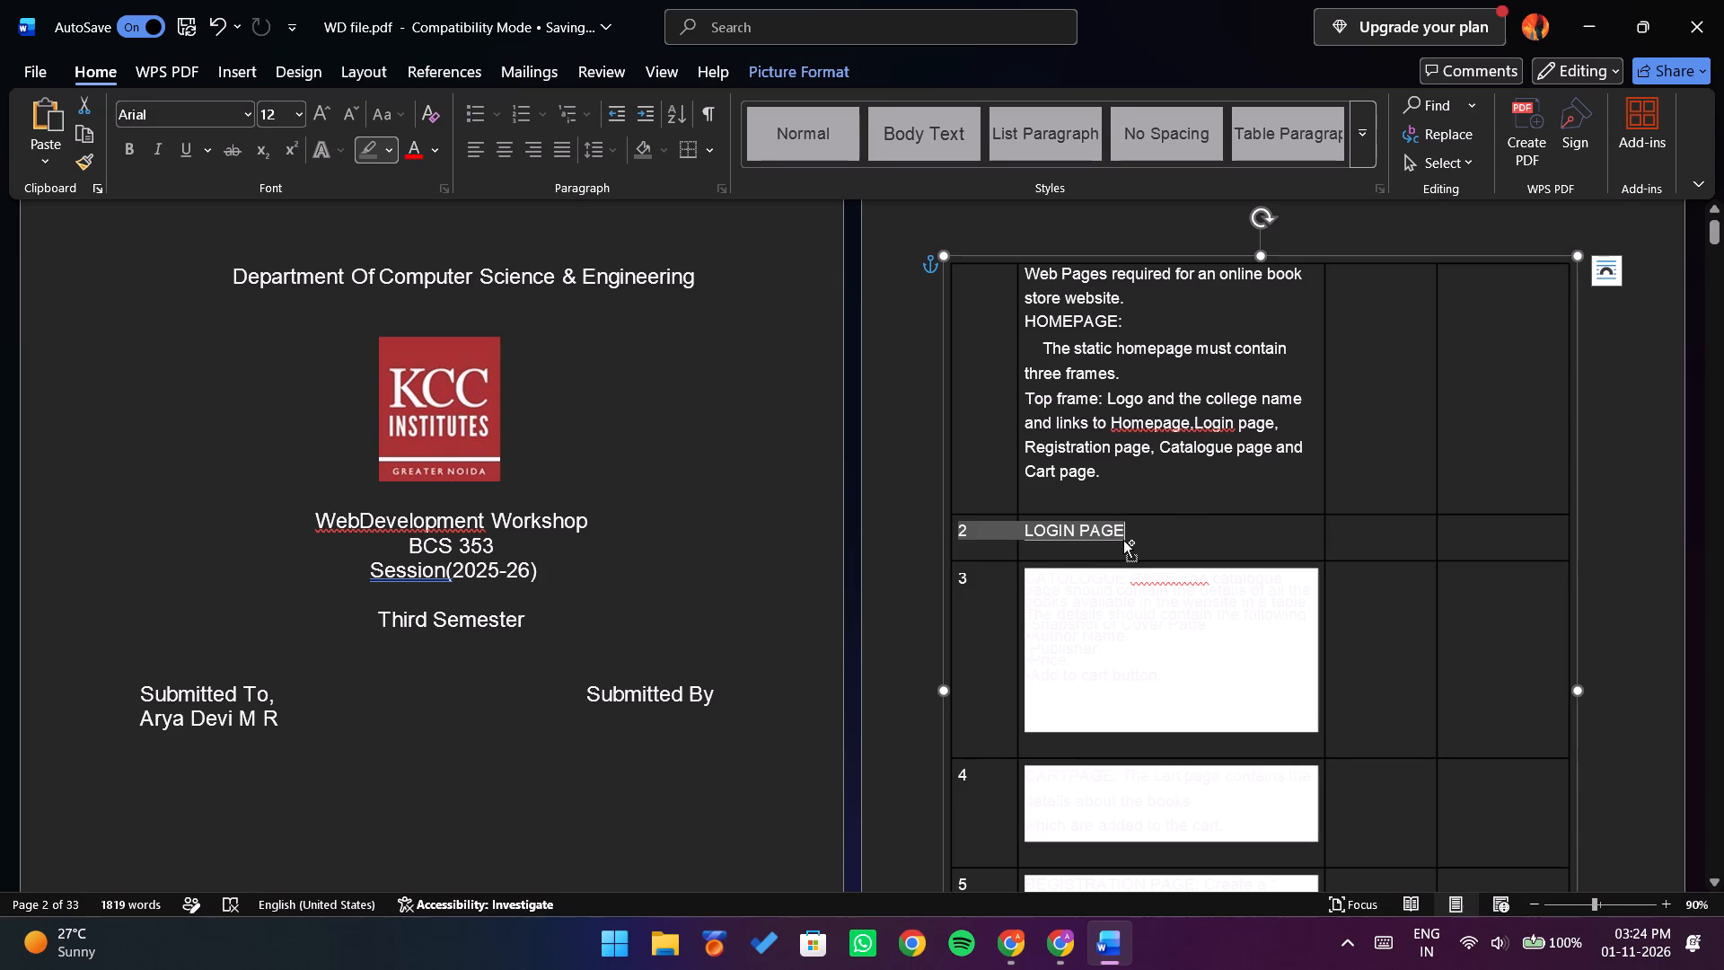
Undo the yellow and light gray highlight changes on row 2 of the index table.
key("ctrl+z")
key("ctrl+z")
Set the font colour of the LOGIN PAGE text in row 2 of the index table to white.
left_click(1157, 526)
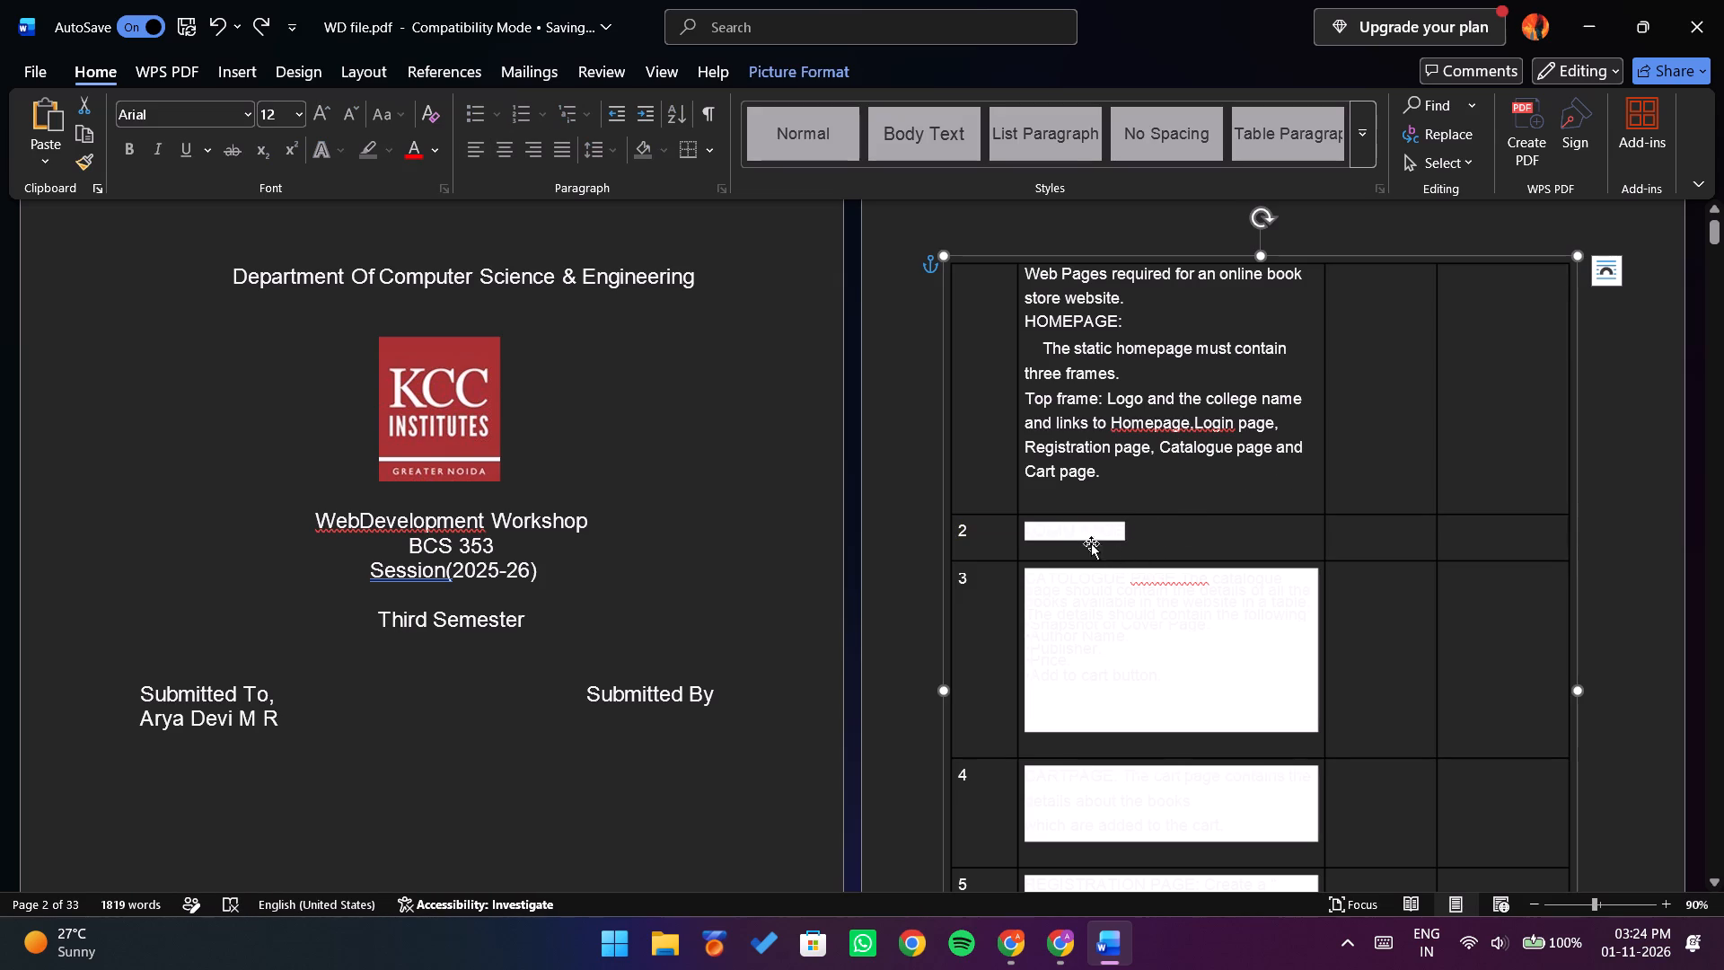
left_click_drag(1132, 535, 1023, 531)
left_click(388, 153)
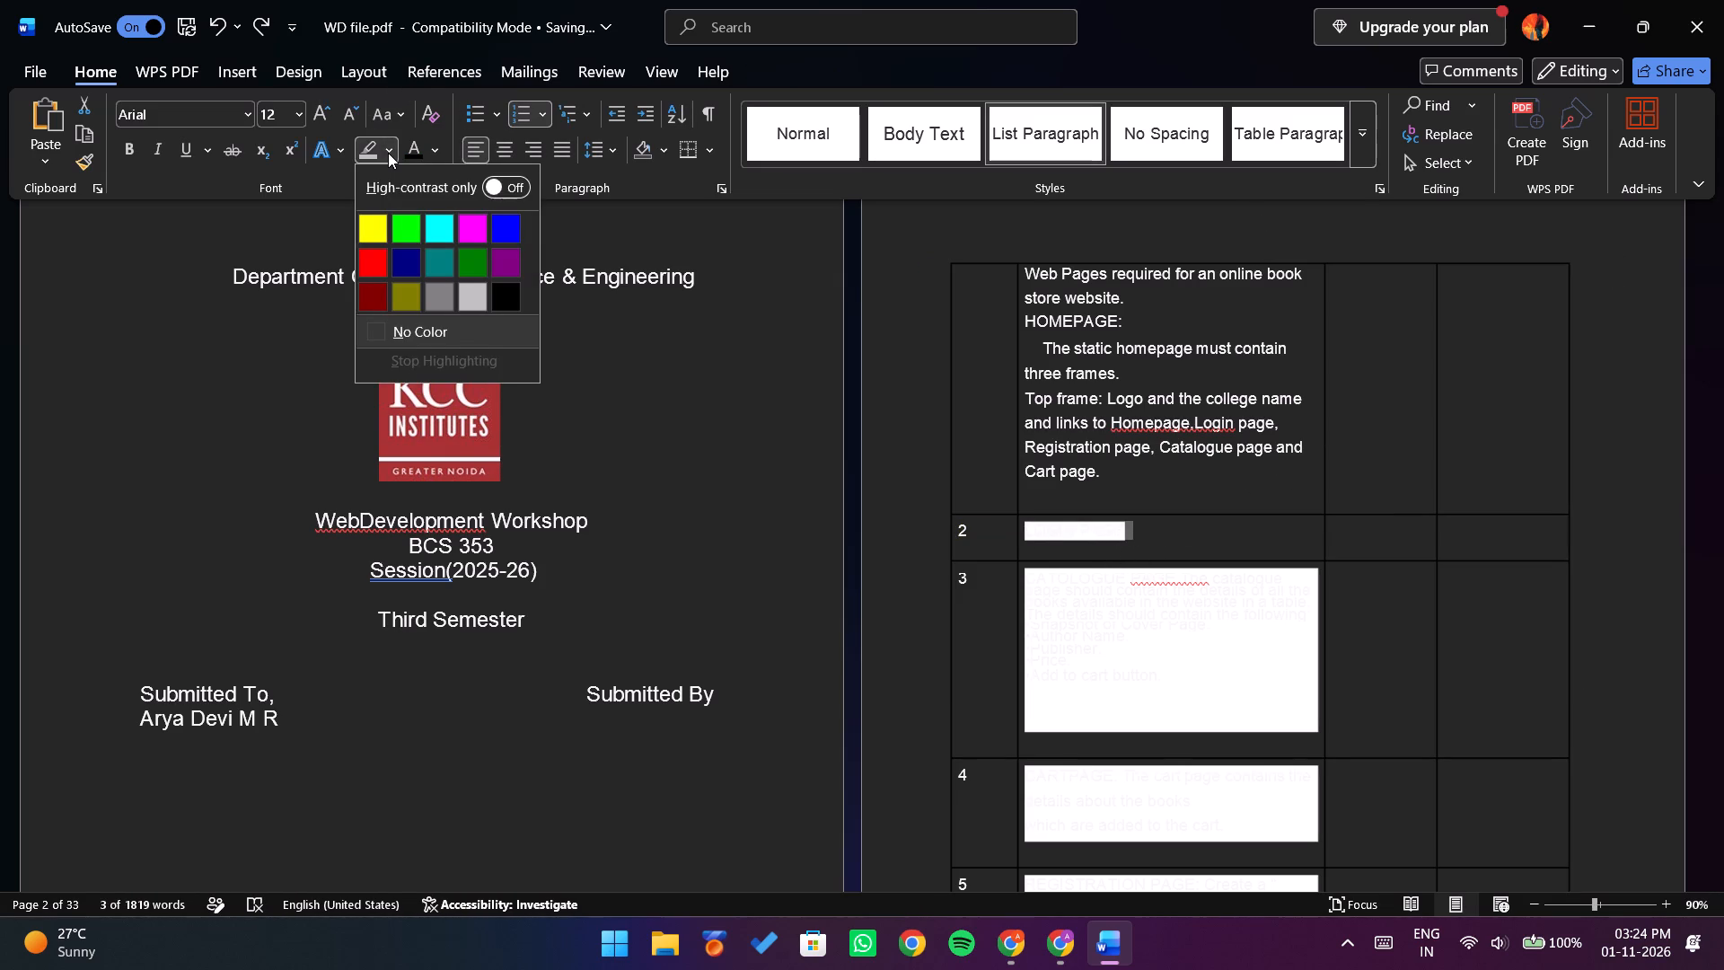
left_click(388, 153)
left_click(343, 152)
left_click(343, 152)
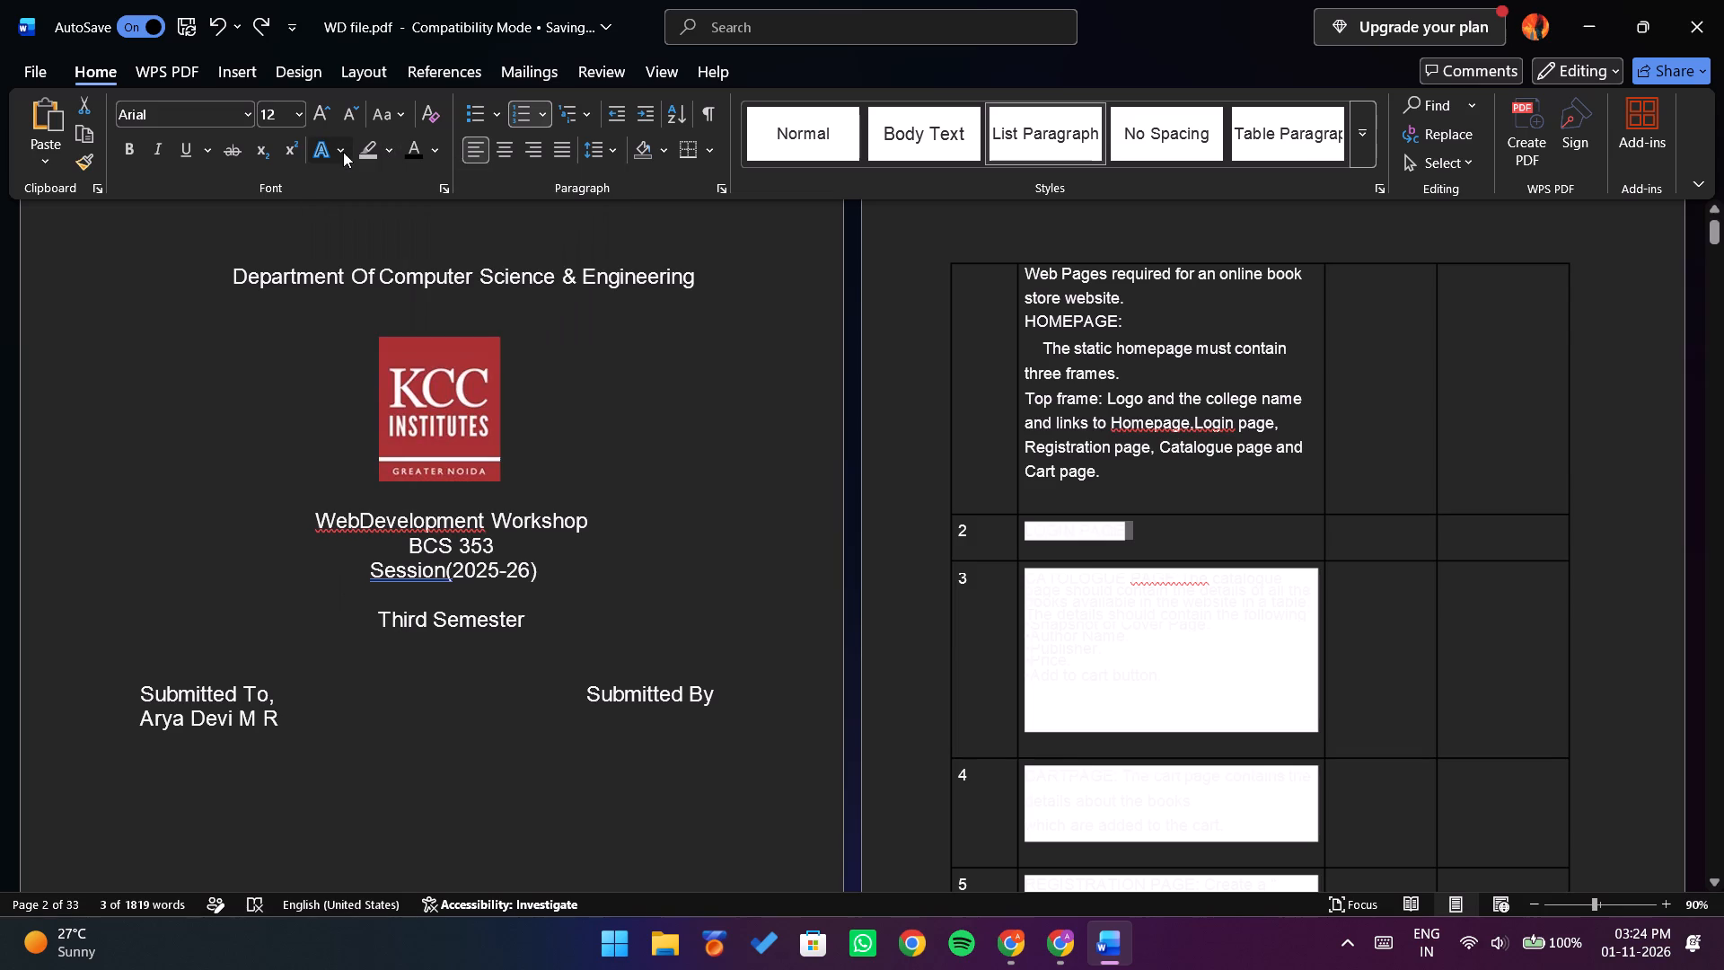
left_click(388, 144)
left_click(388, 144)
left_click(391, 155)
left_click(391, 155)
left_click(430, 143)
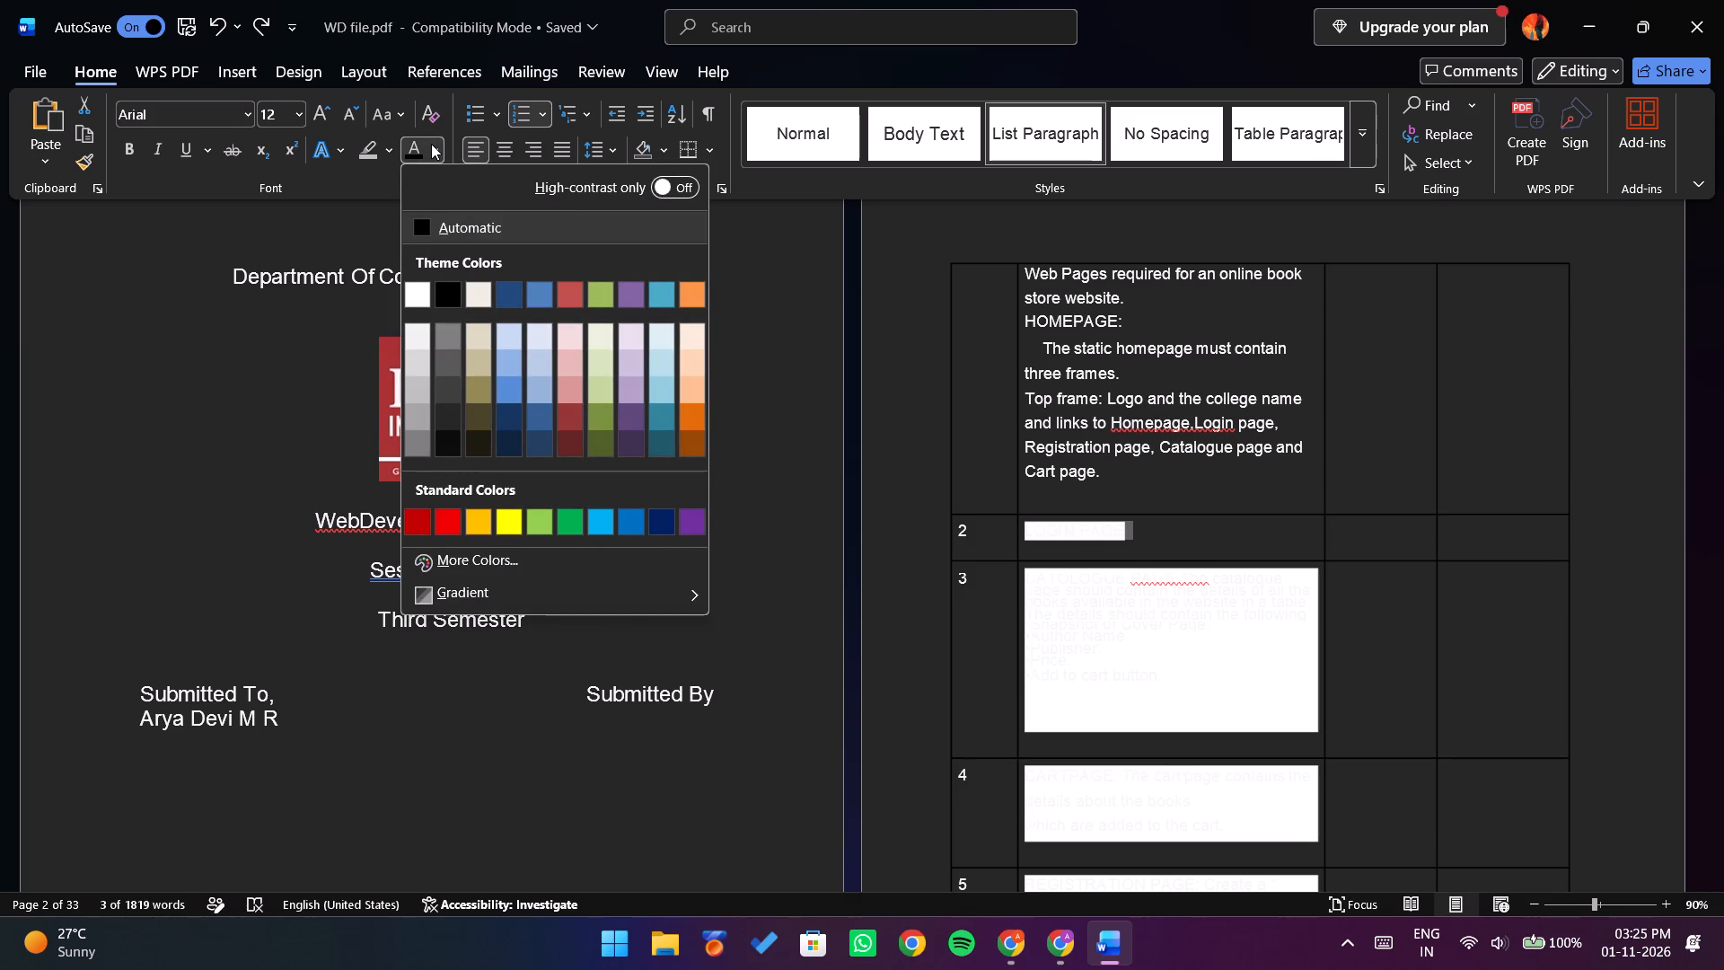
left_click(424, 290)
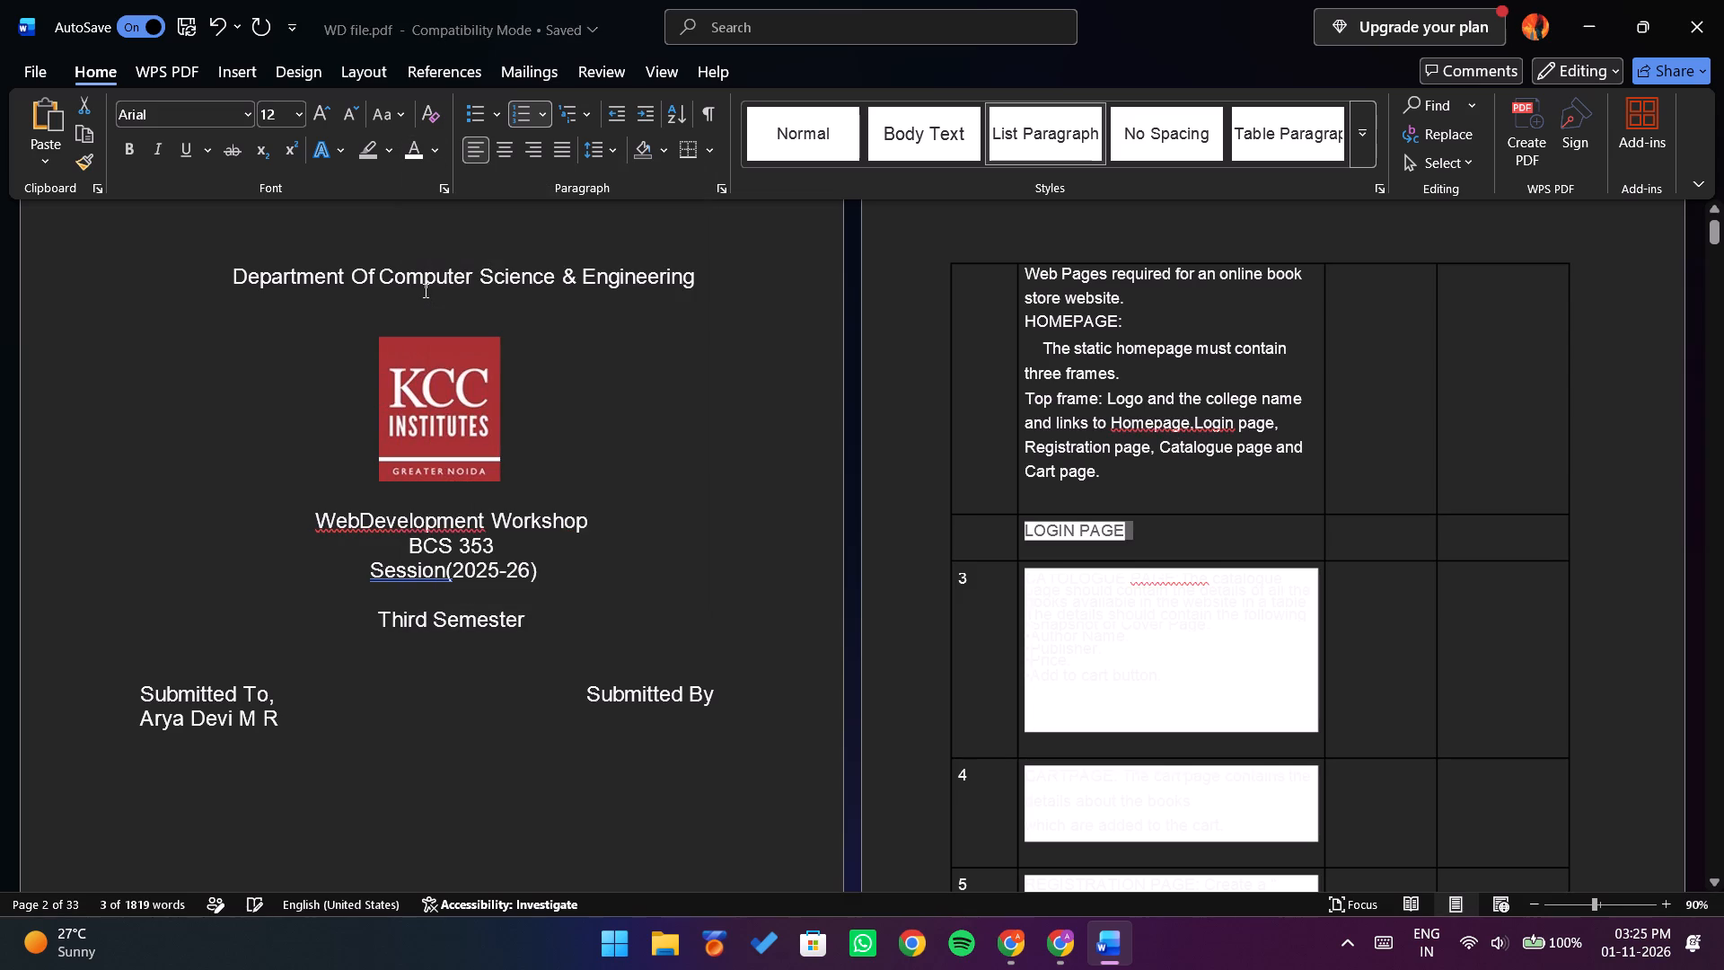
left_click(1009, 505)
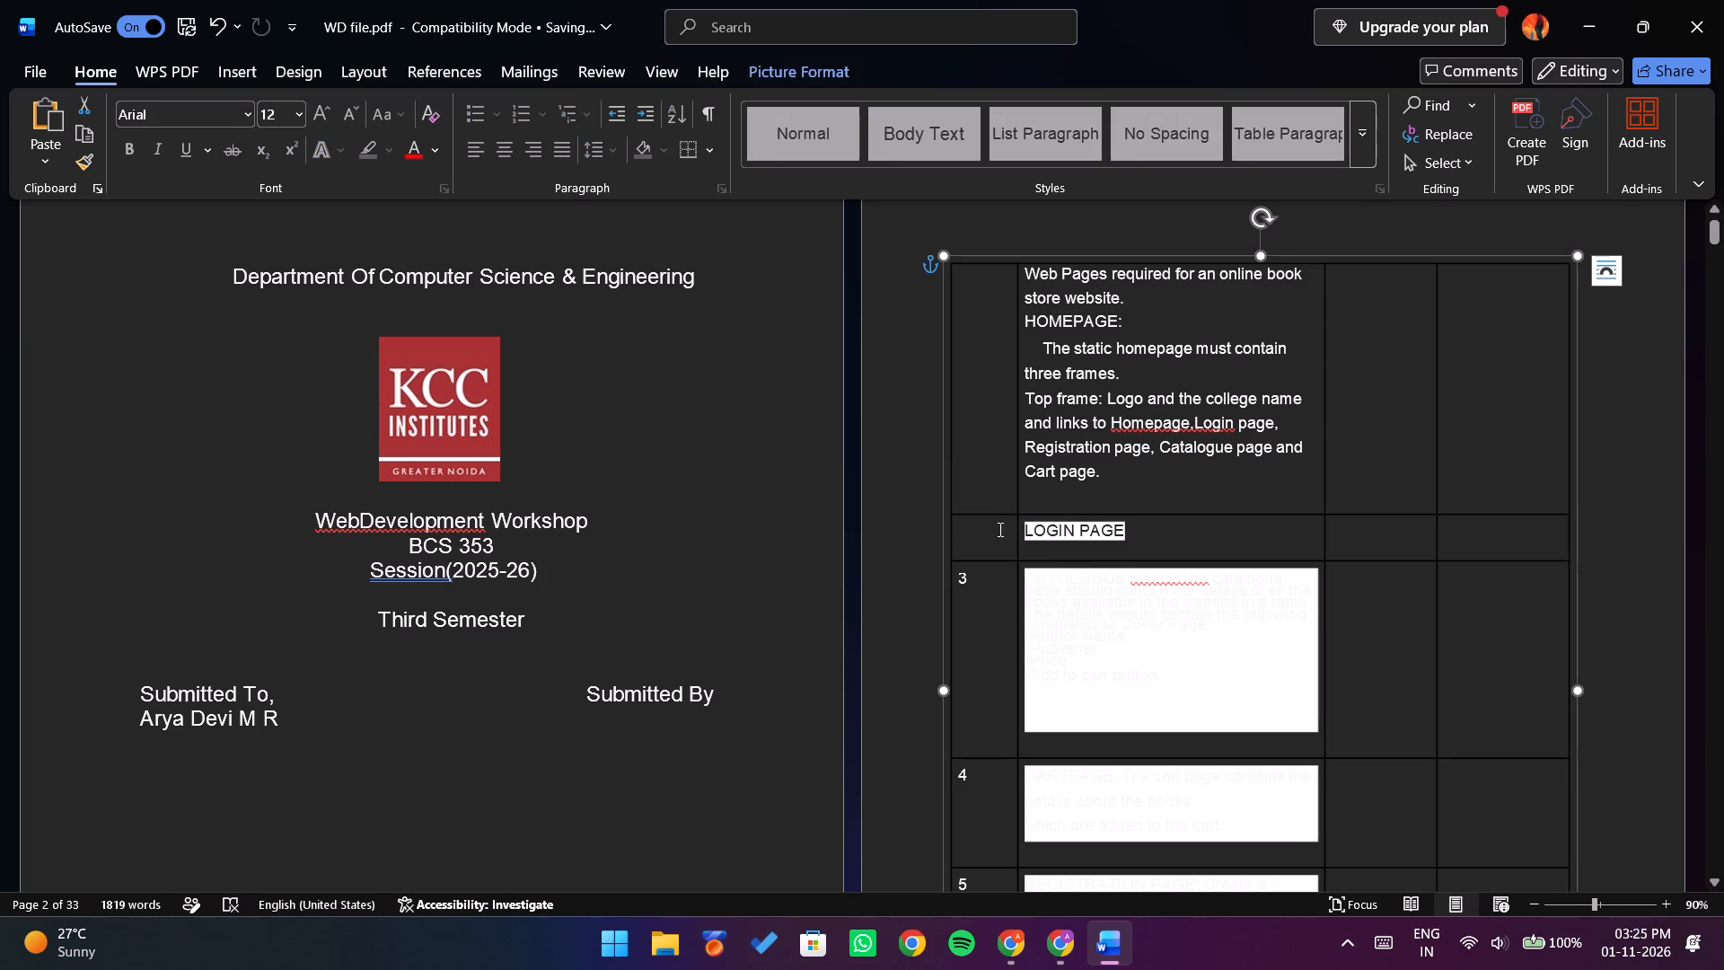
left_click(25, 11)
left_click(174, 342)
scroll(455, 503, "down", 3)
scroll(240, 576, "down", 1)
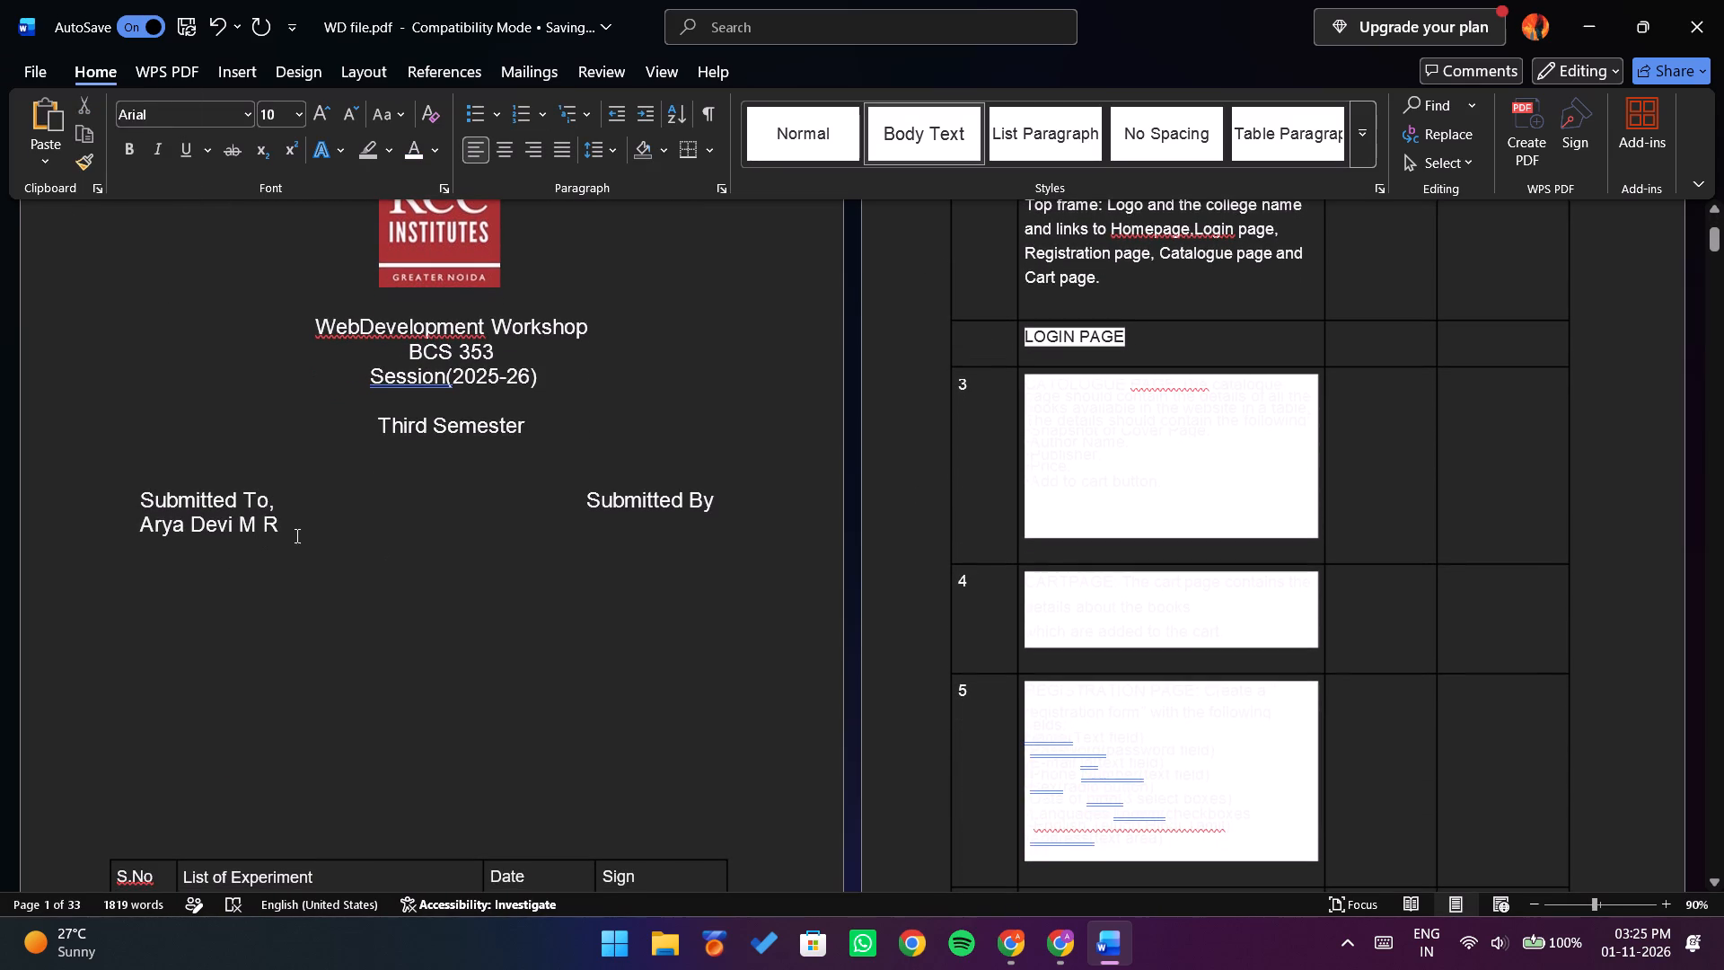
Try to push the index table on page 1 down by inserting five blank lines above it.
left_click_drag(286, 527, 148, 532)
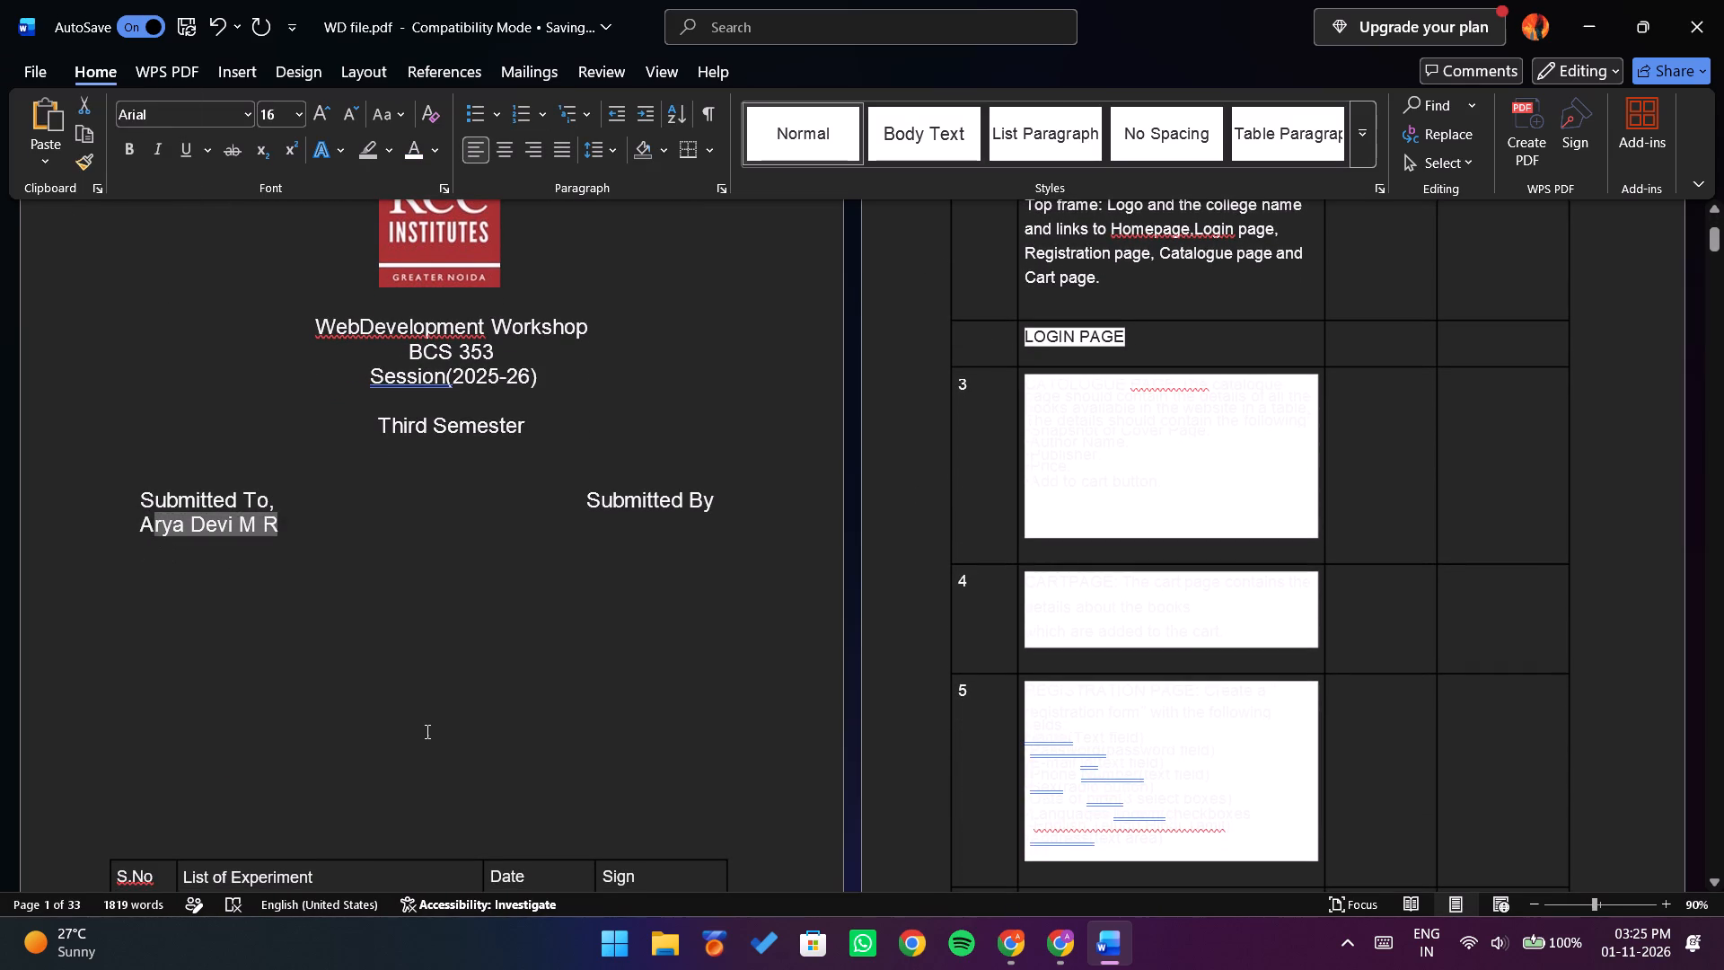
left_click(427, 733)
scroll(427, 733, "up", 6)
scroll(367, 701, "down", 12)
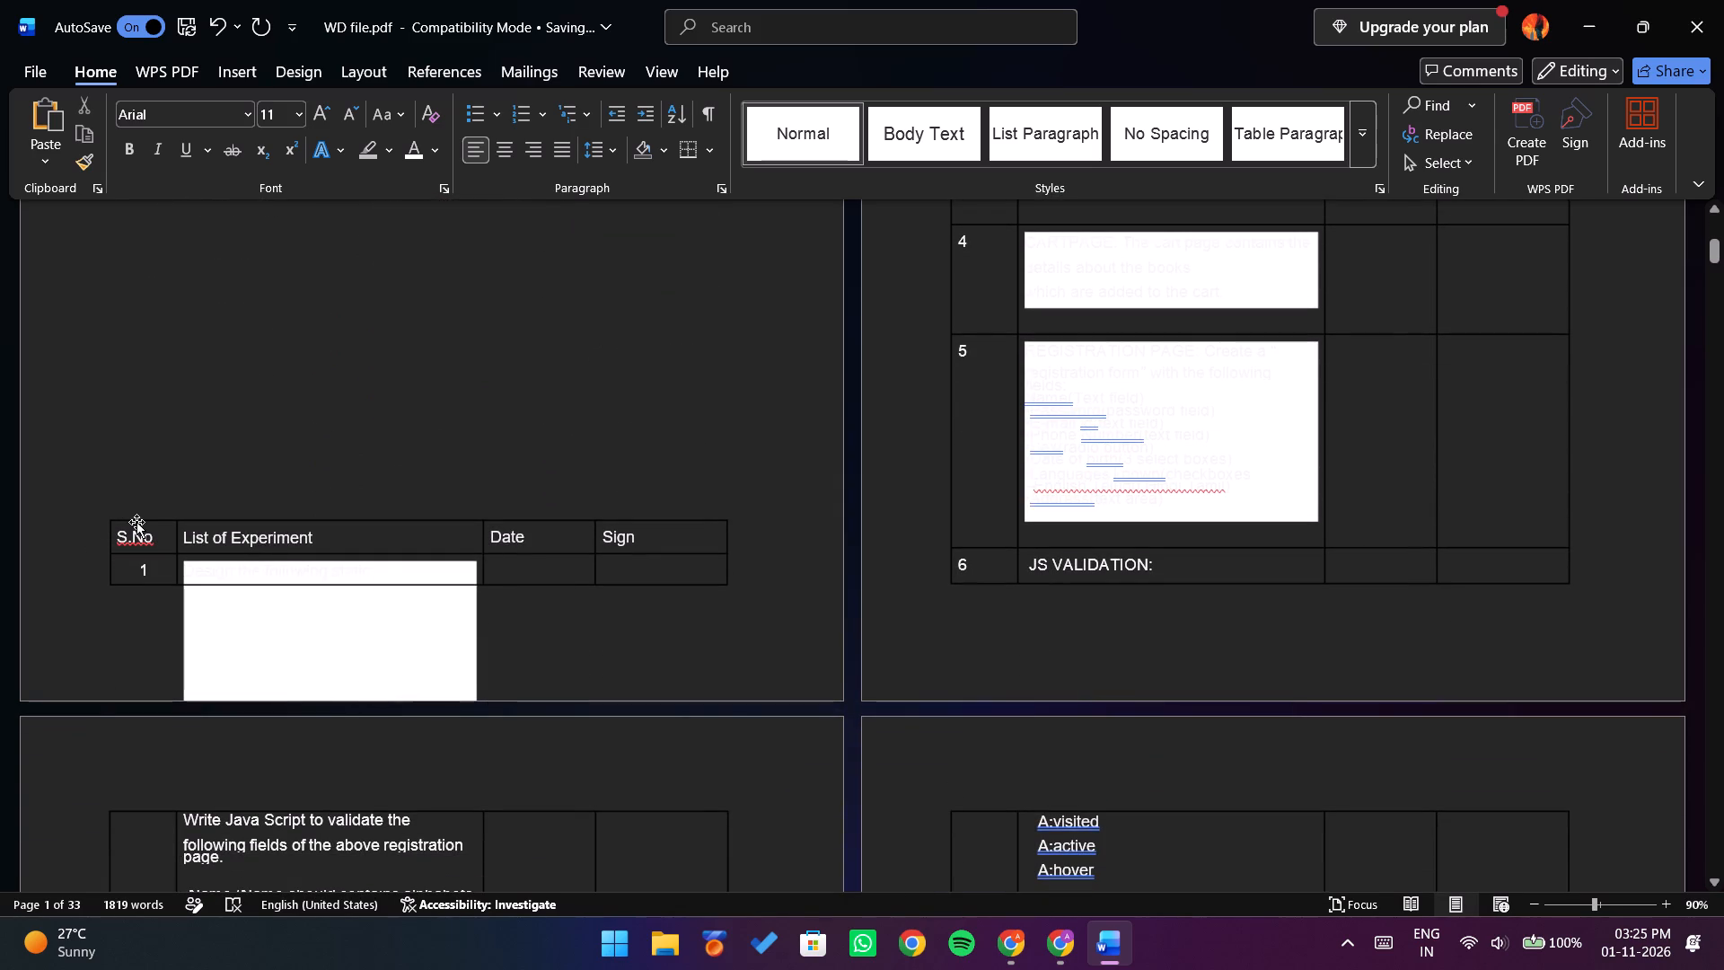
left_click(154, 439)
left_click(115, 503)
left_click(127, 503)
key("Return")
key("Return")
key("Return")
key("Return")
key("Return")
Move the index table's header and row 1 block from page 1 to the top of page 2.
scroll(145, 510, "up", 2)
left_click(224, 627)
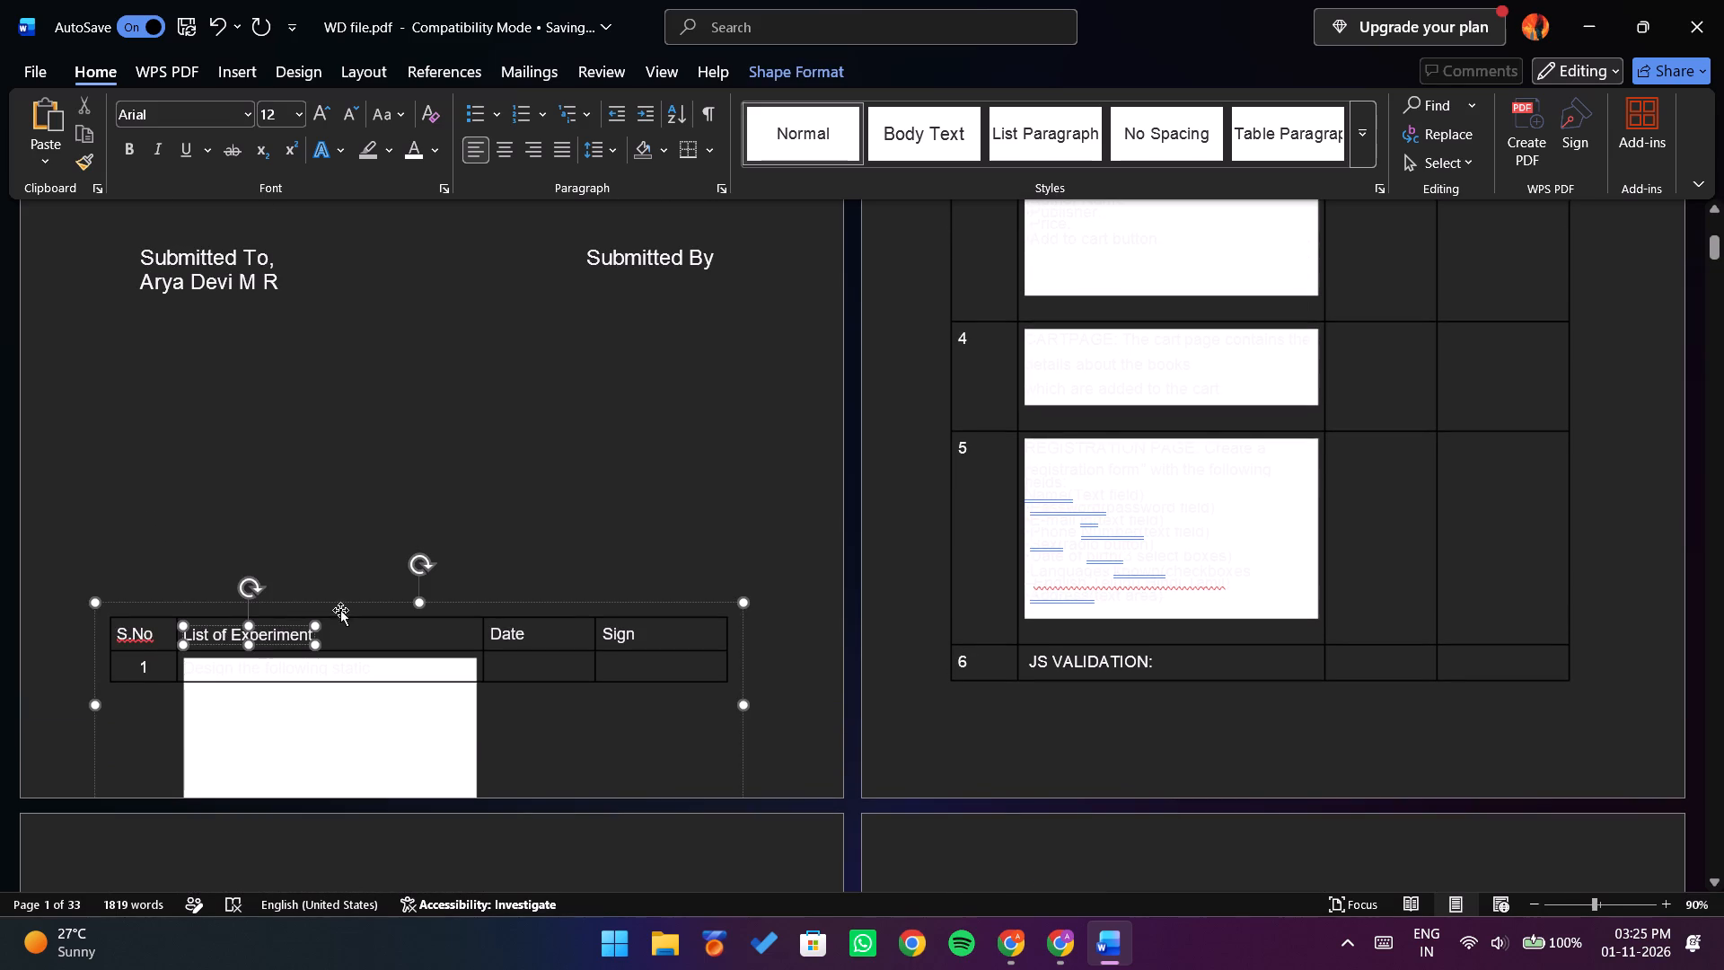
left_click_drag(341, 604, 351, 823)
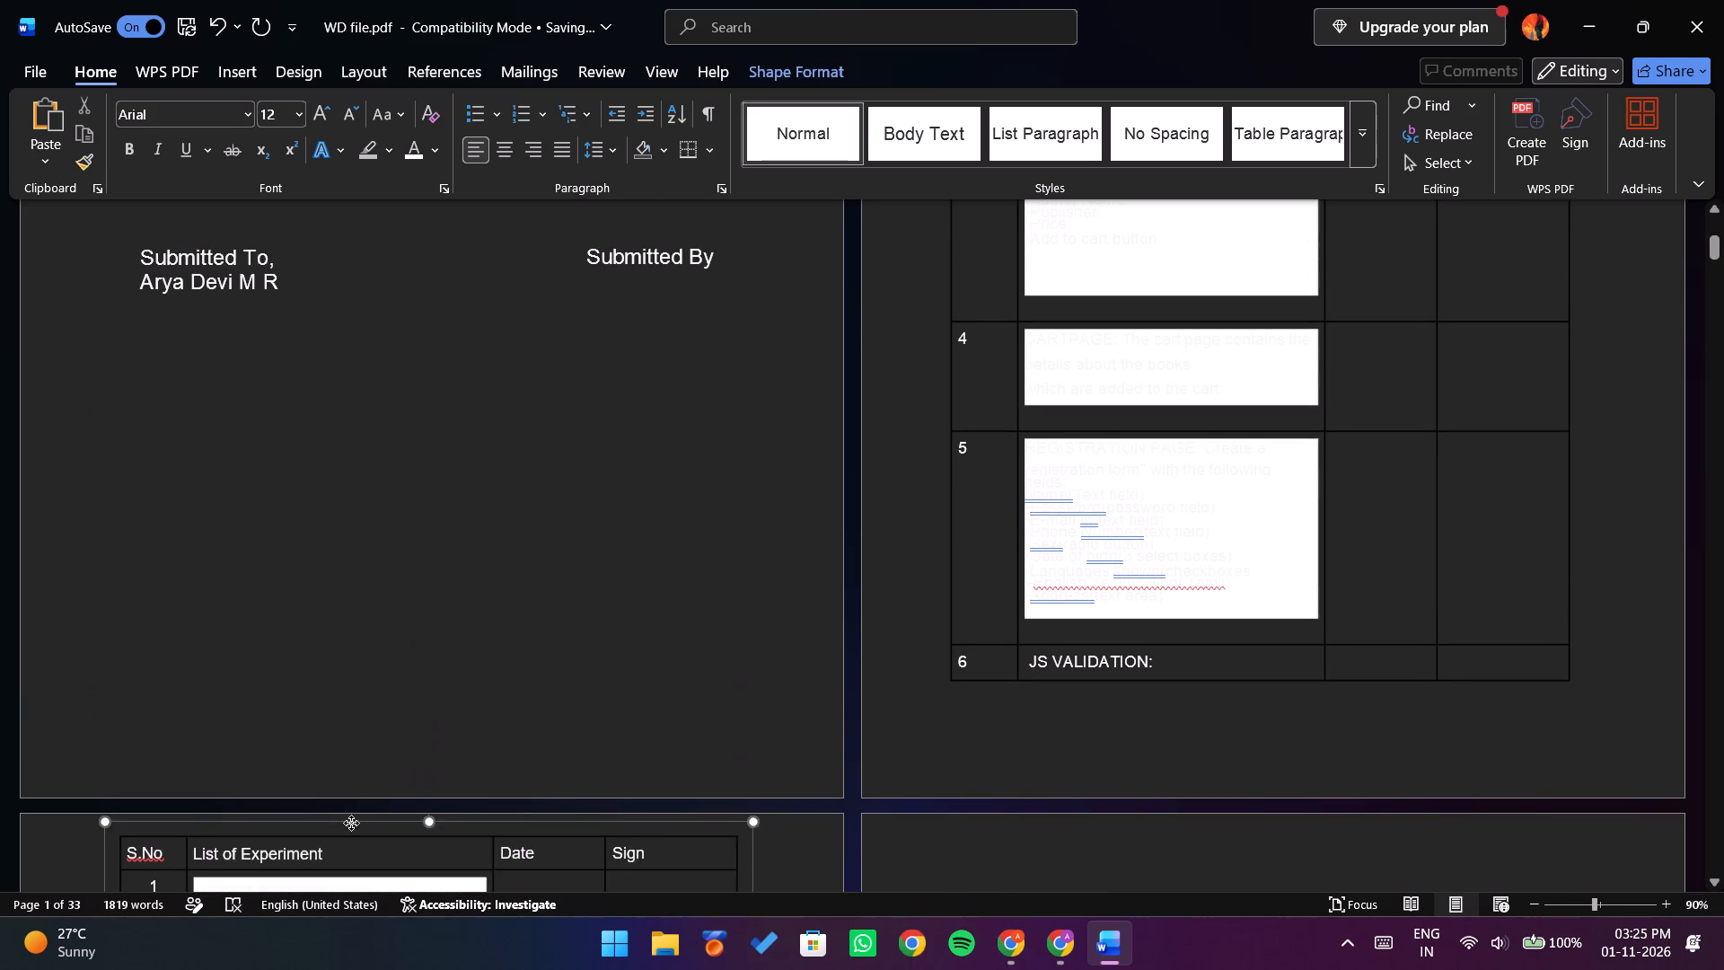
left_click_drag(351, 823, 1352, 211)
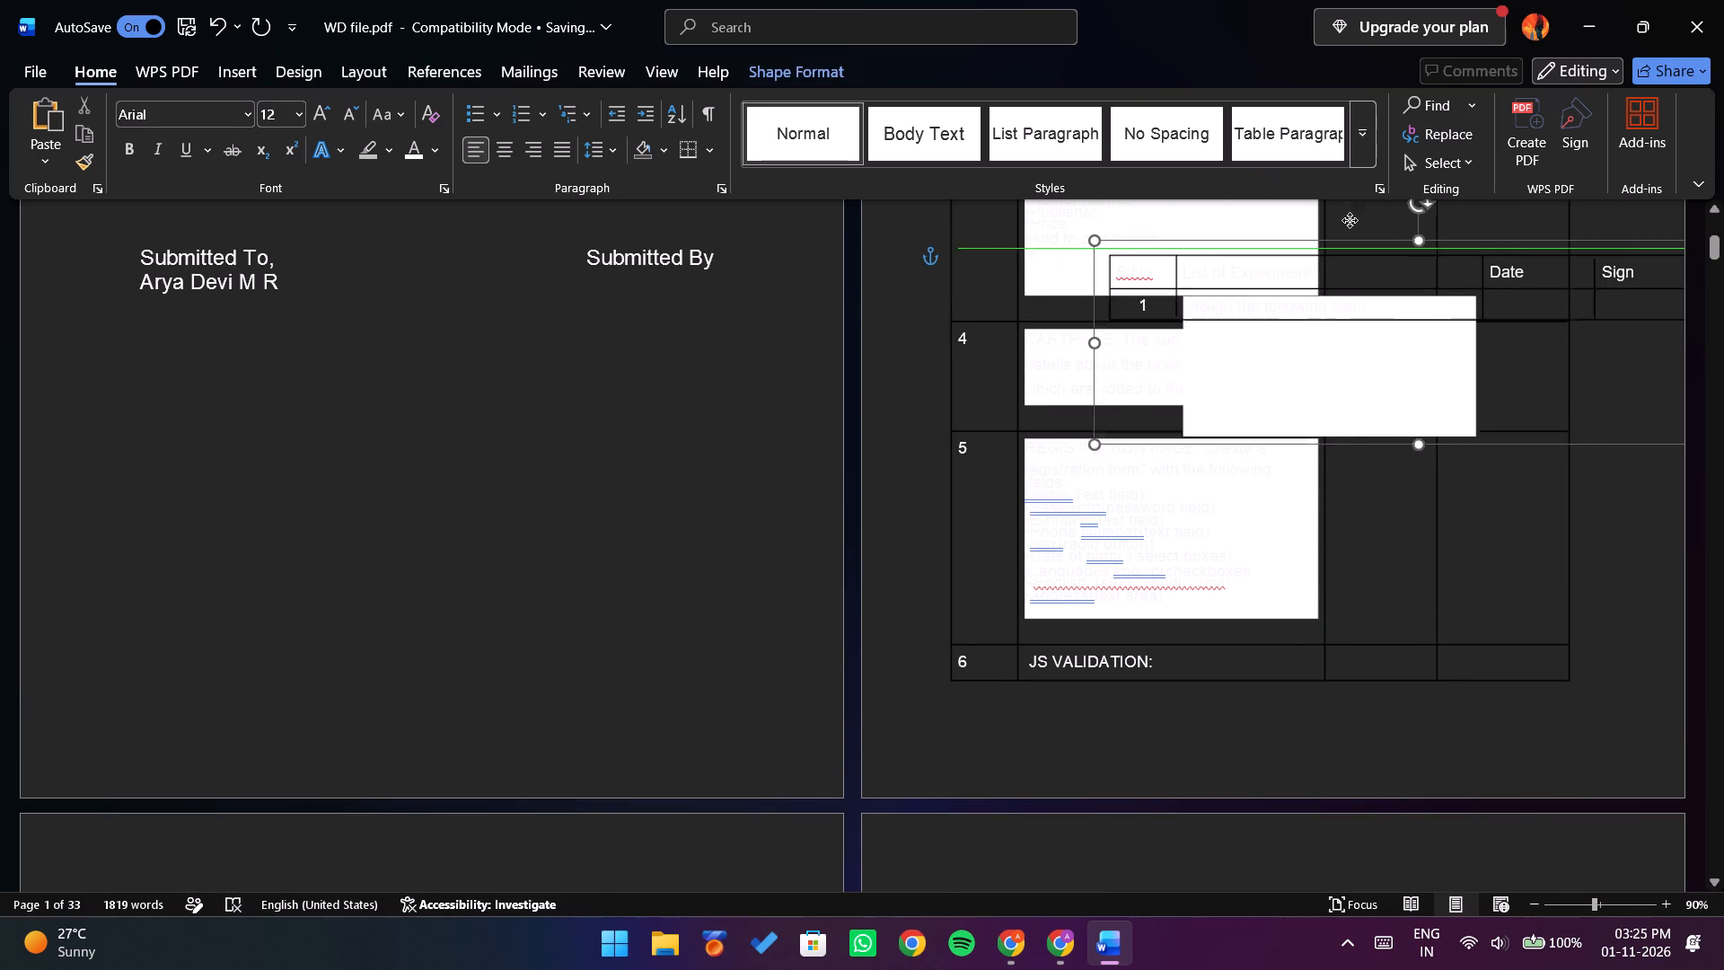
left_click_drag(1352, 211, 1345, 253)
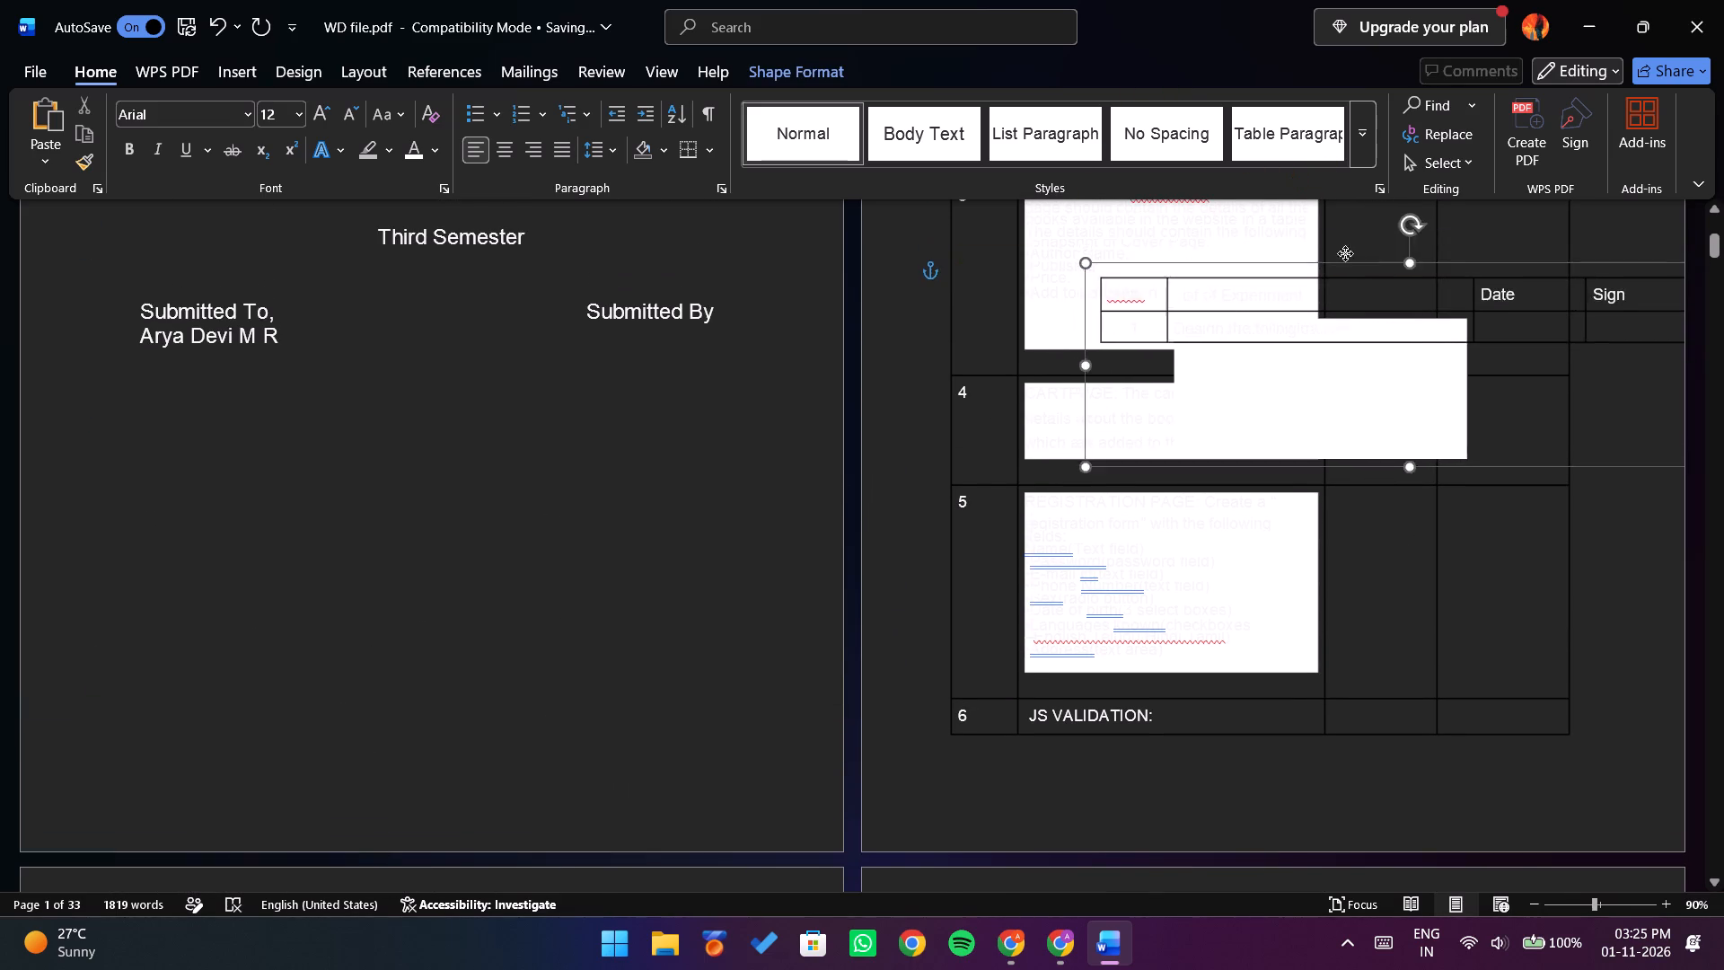
left_click_drag(1345, 253, 1454, 201)
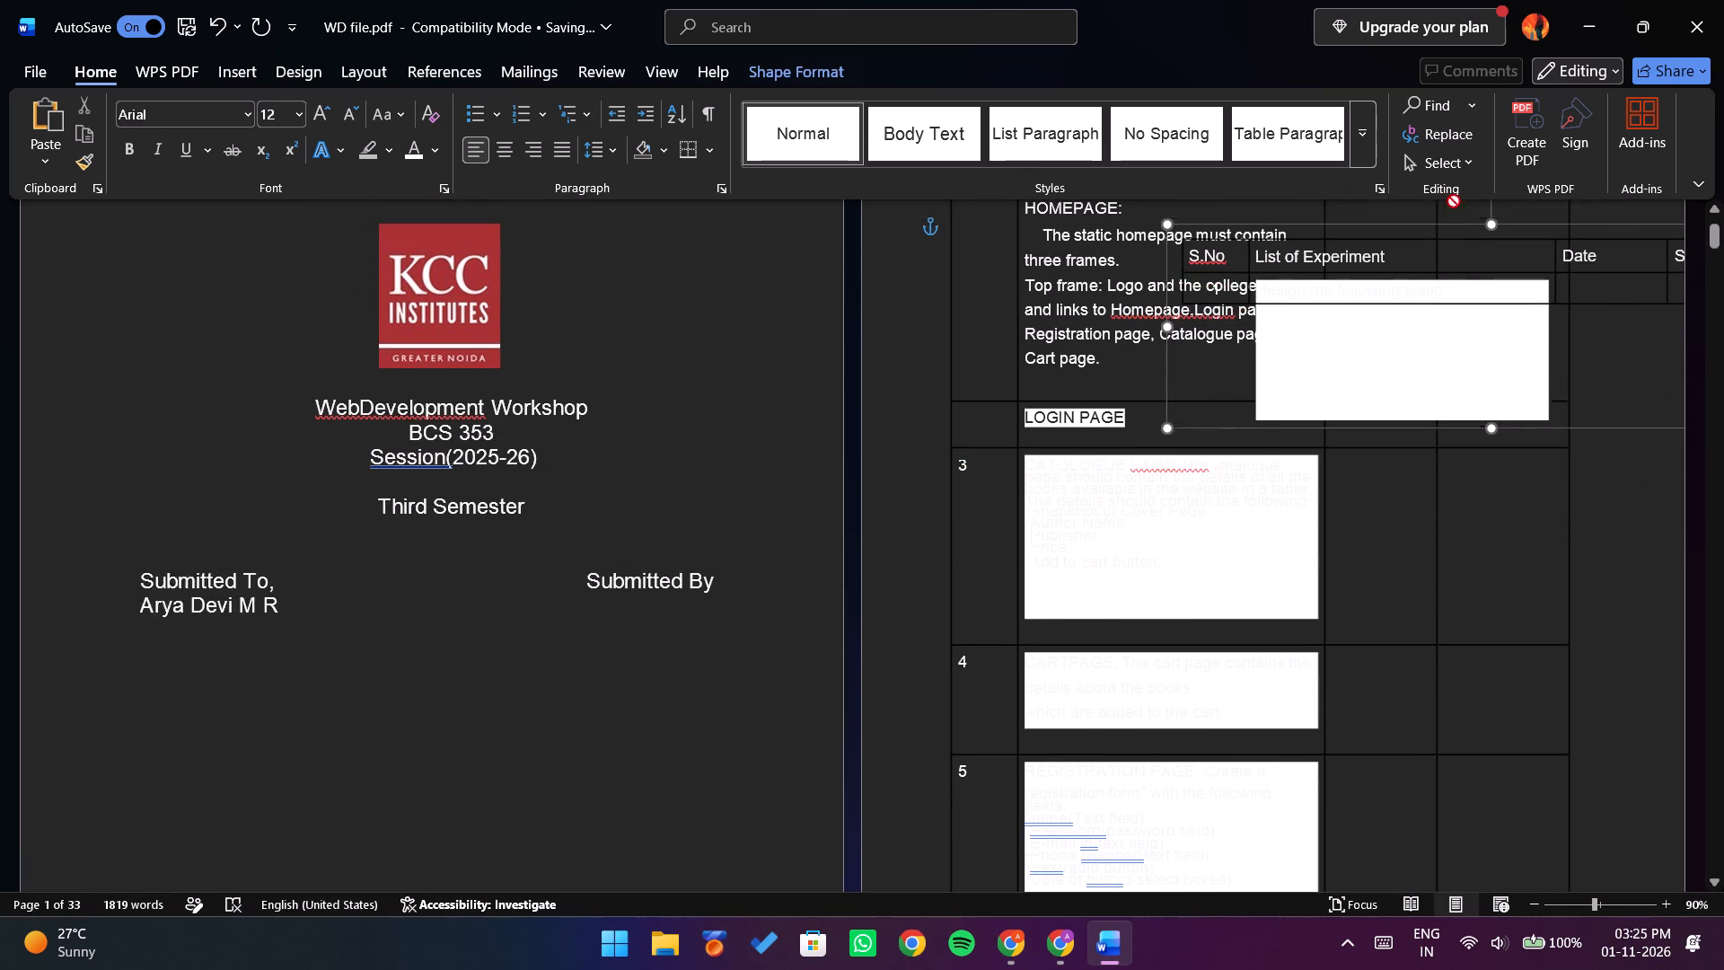
left_click_drag(1454, 201, 1294, 186)
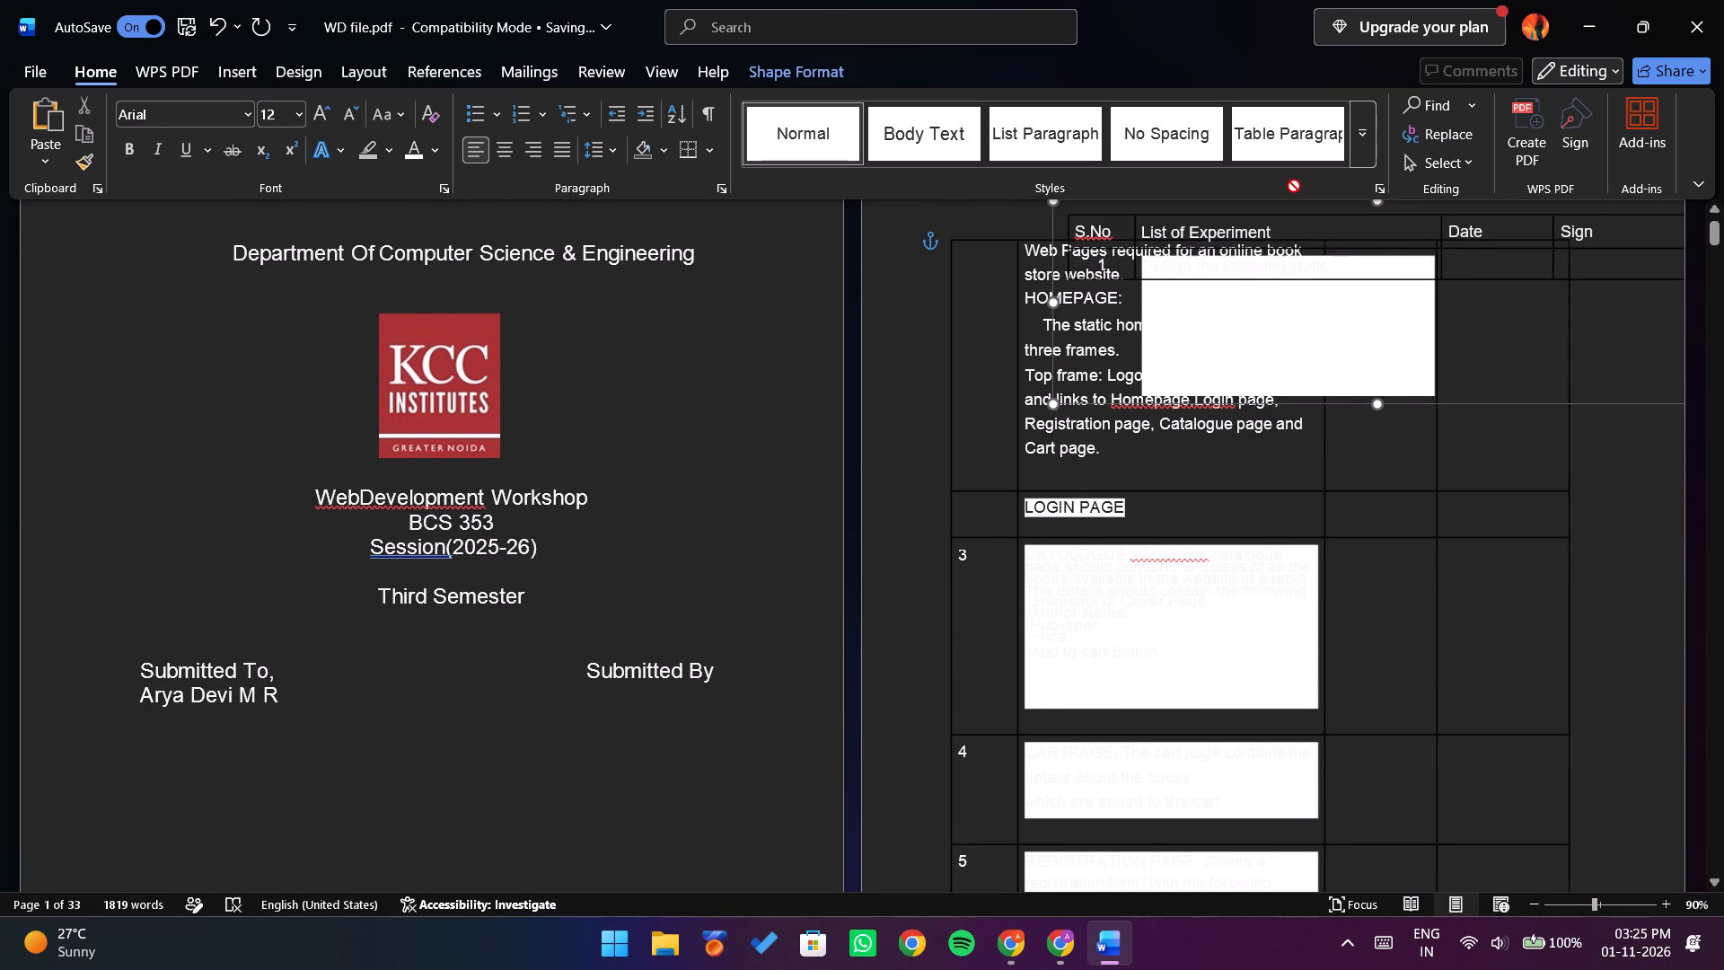
left_click_drag(1294, 186, 1190, 218)
Move the grid and white boxes of the page 2 index table down the page.
left_click_drag(978, 477, 983, 519)
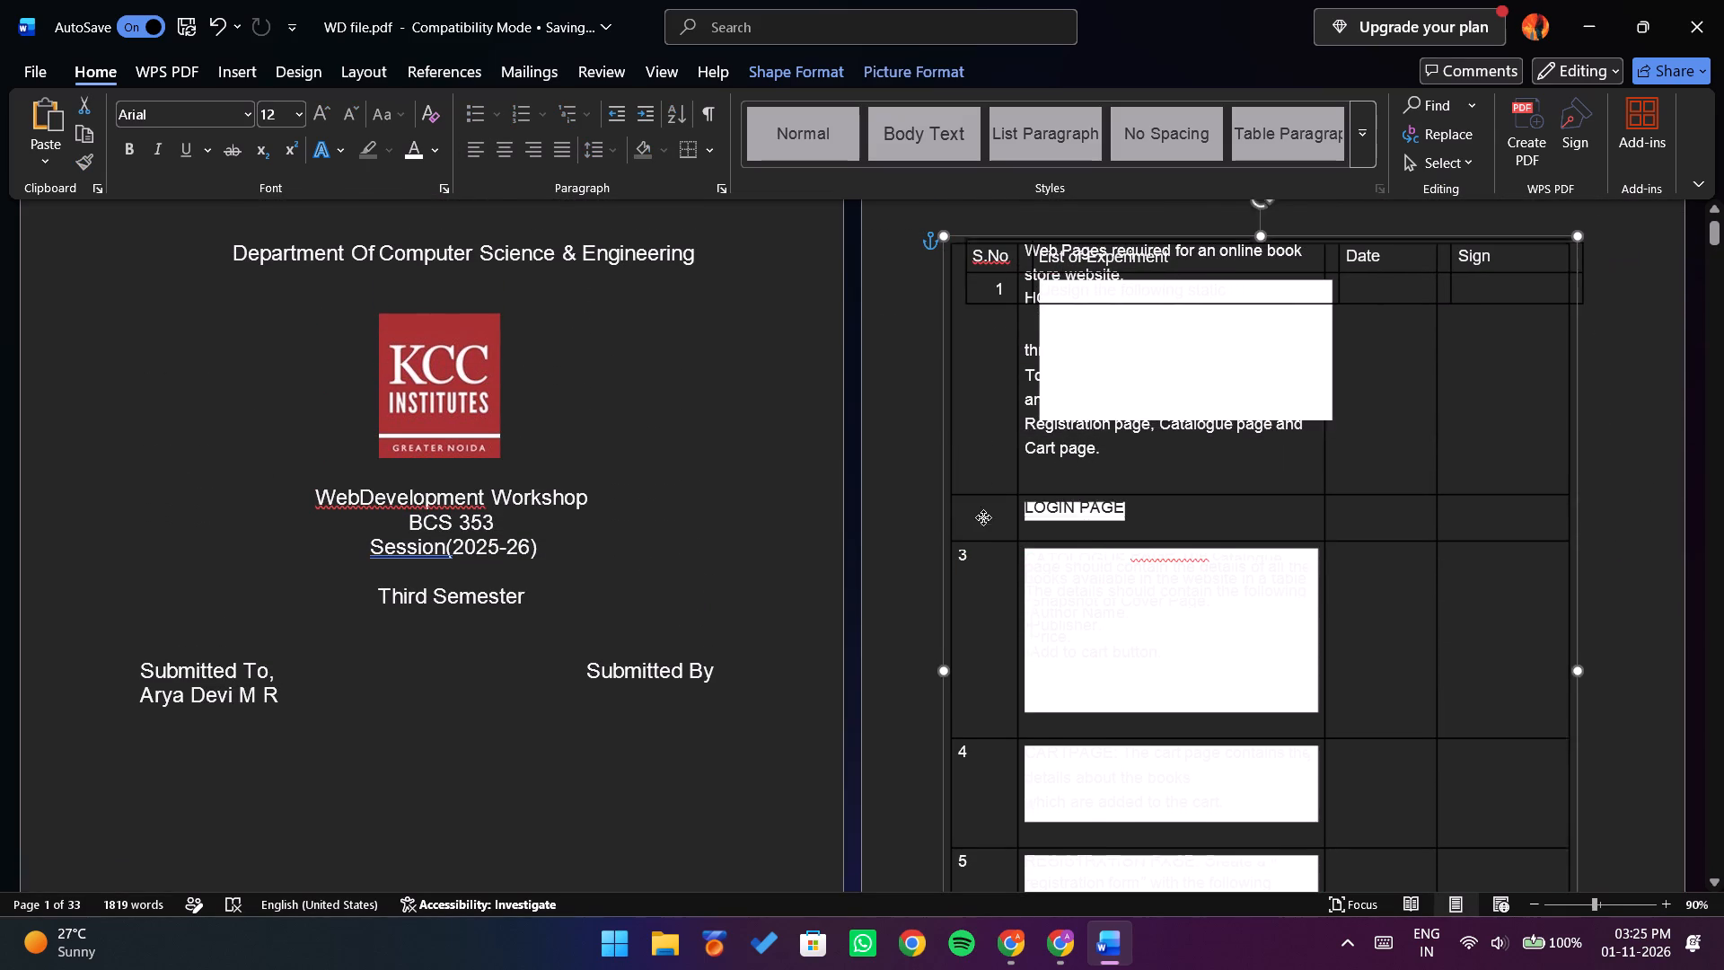
left_click_drag(983, 519, 996, 719)
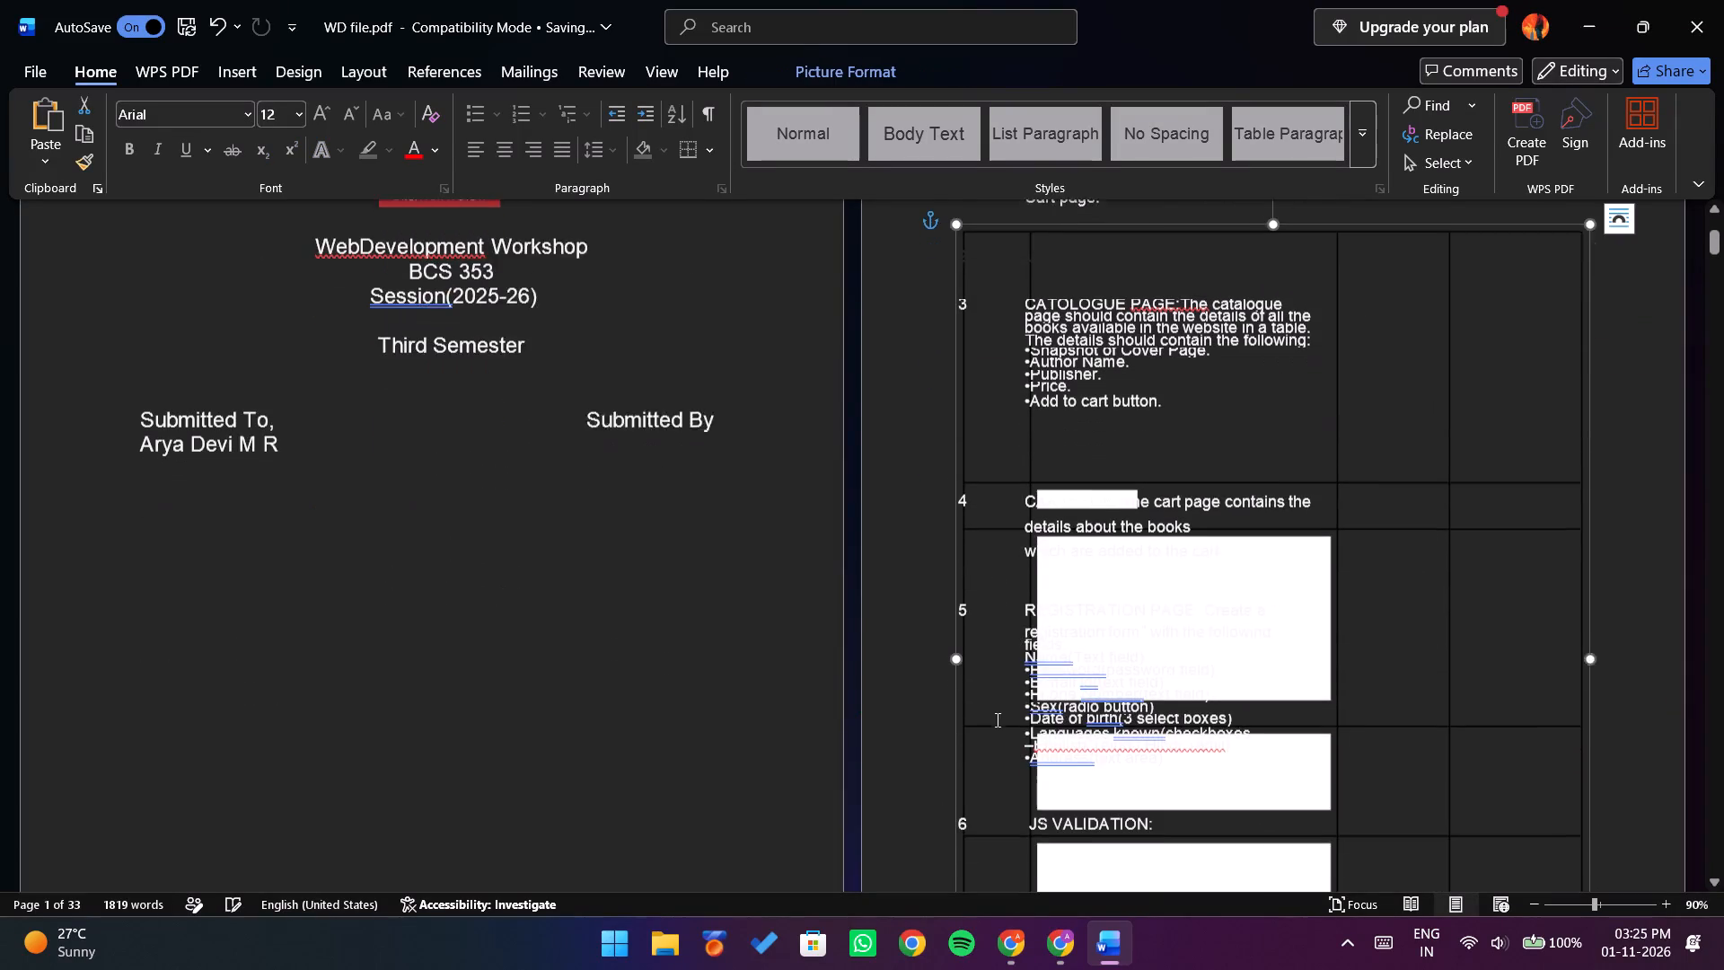
Review the rest of the document, from the remaining index rows through the Experiment-3 catalogue code and its output image.
scroll(1021, 538, "down", 20)
scroll(1021, 538, "down", 2)
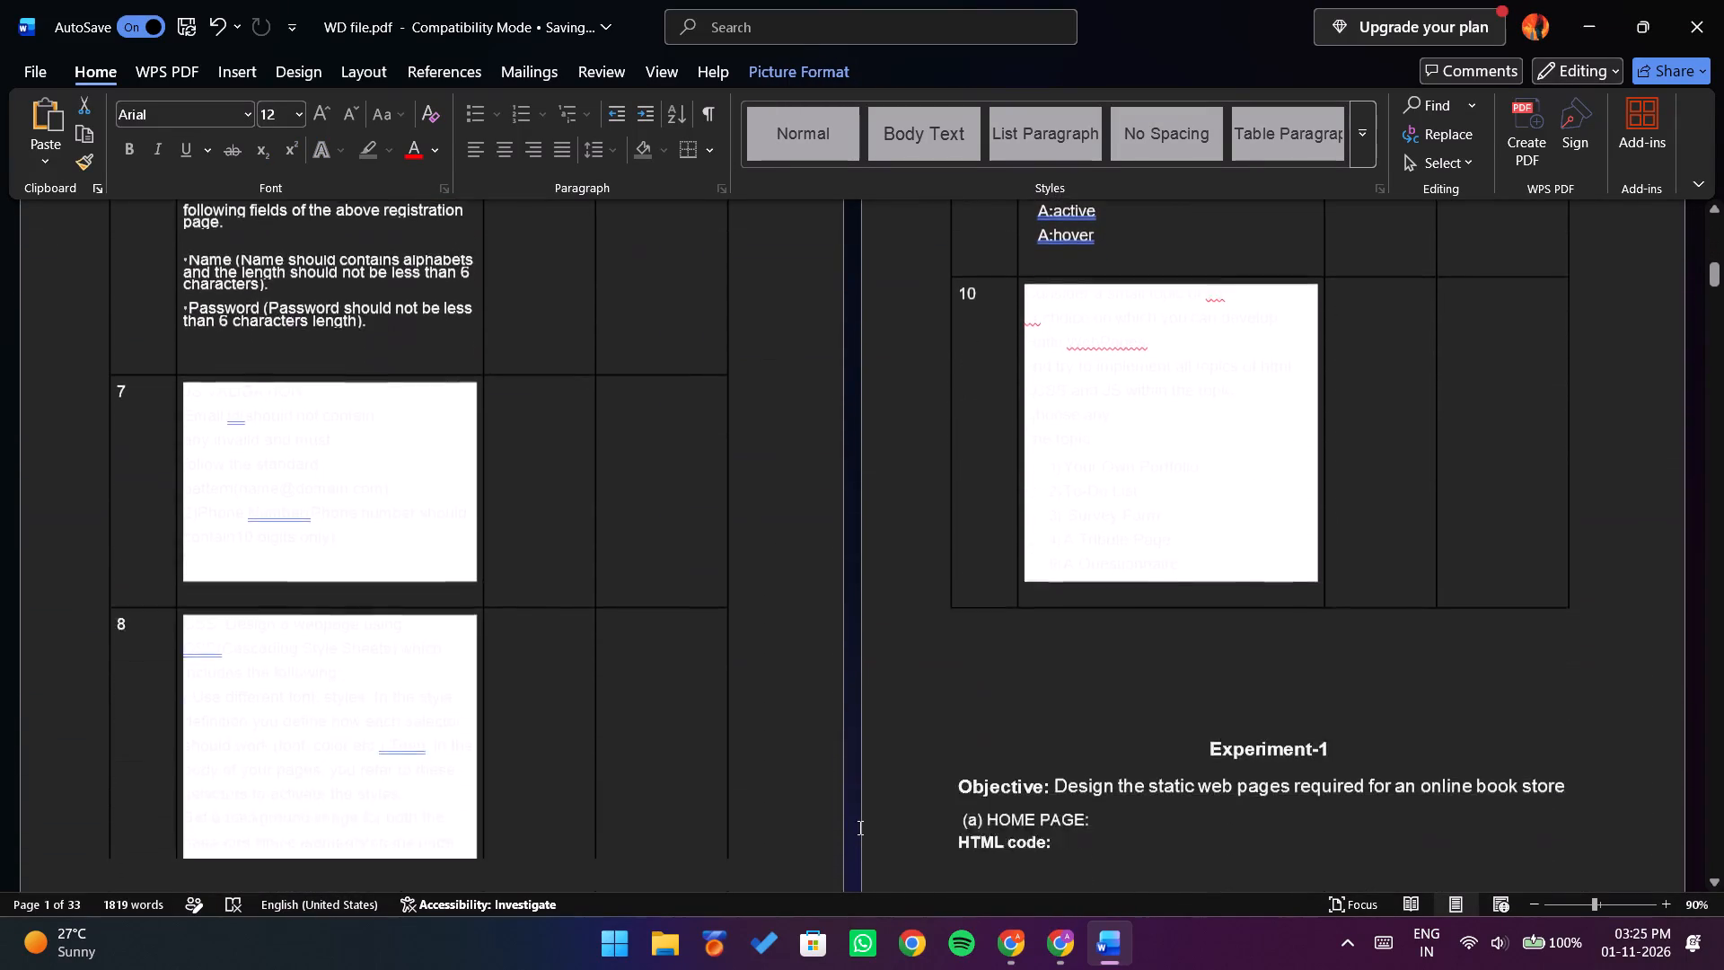
scroll(858, 827, "down", 2)
scroll(858, 827, "up", 1)
scroll(858, 827, "down", 13)
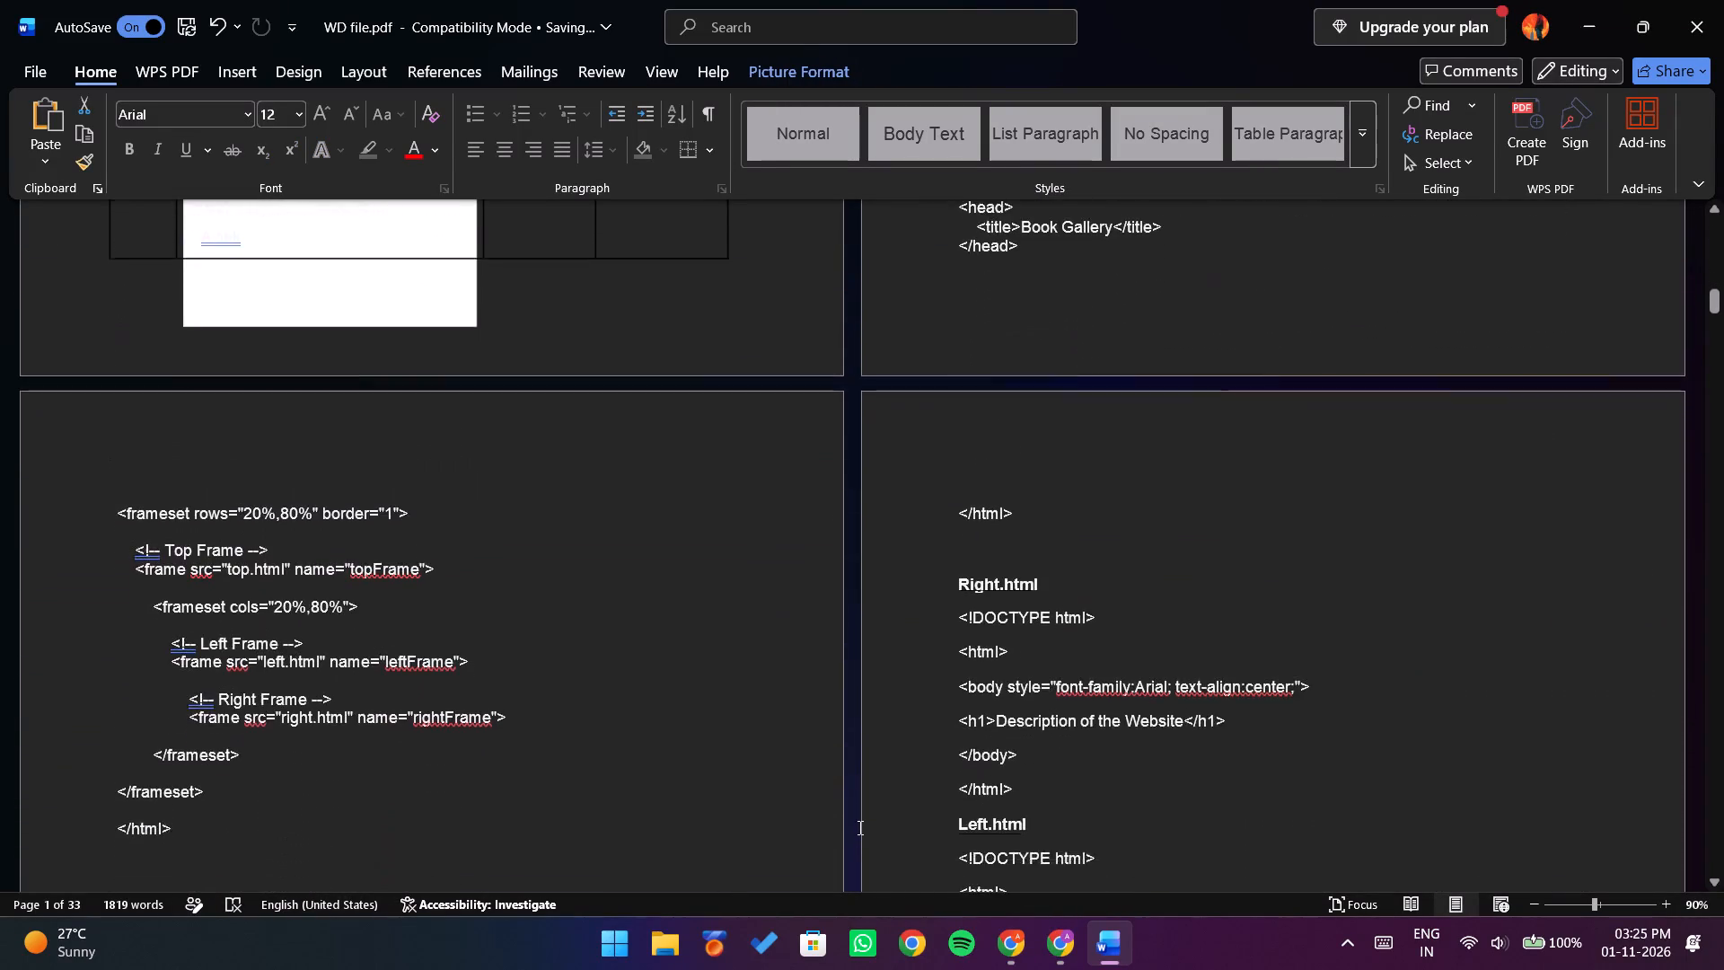
scroll(858, 827, "down", 3)
scroll(862, 830, "up", 1)
scroll(863, 831, "down", 20)
scroll(863, 831, "down", 5)
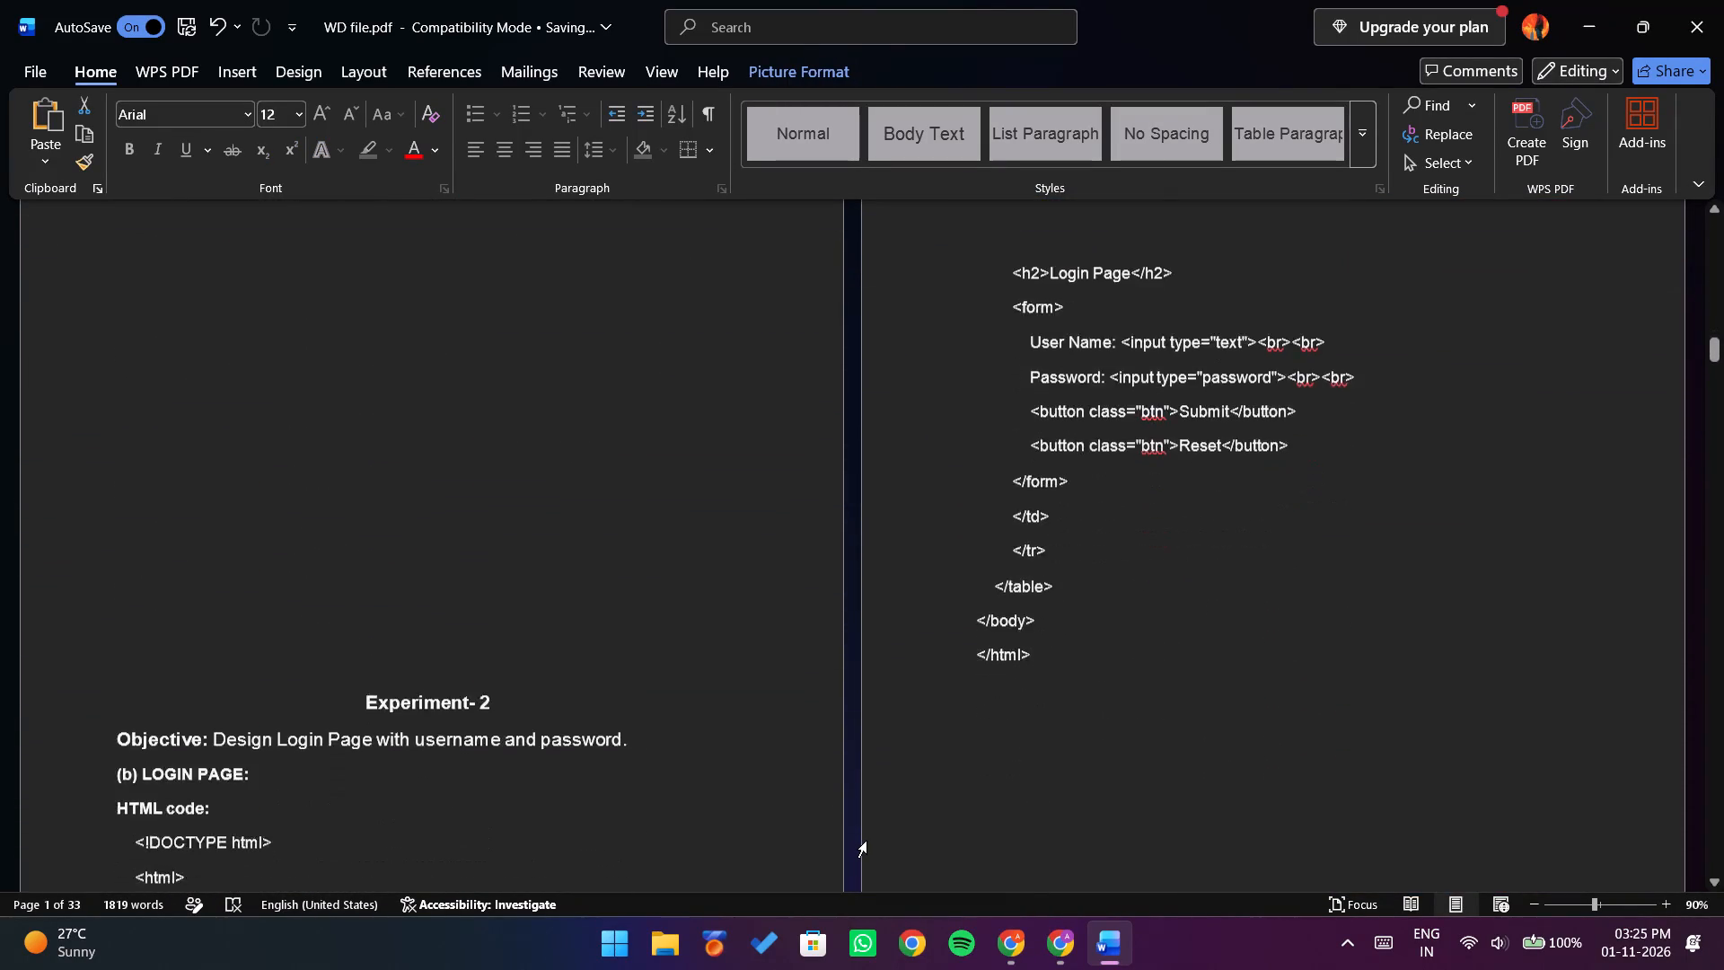
scroll(866, 841, "down", 20)
scroll(866, 841, "down", 10)
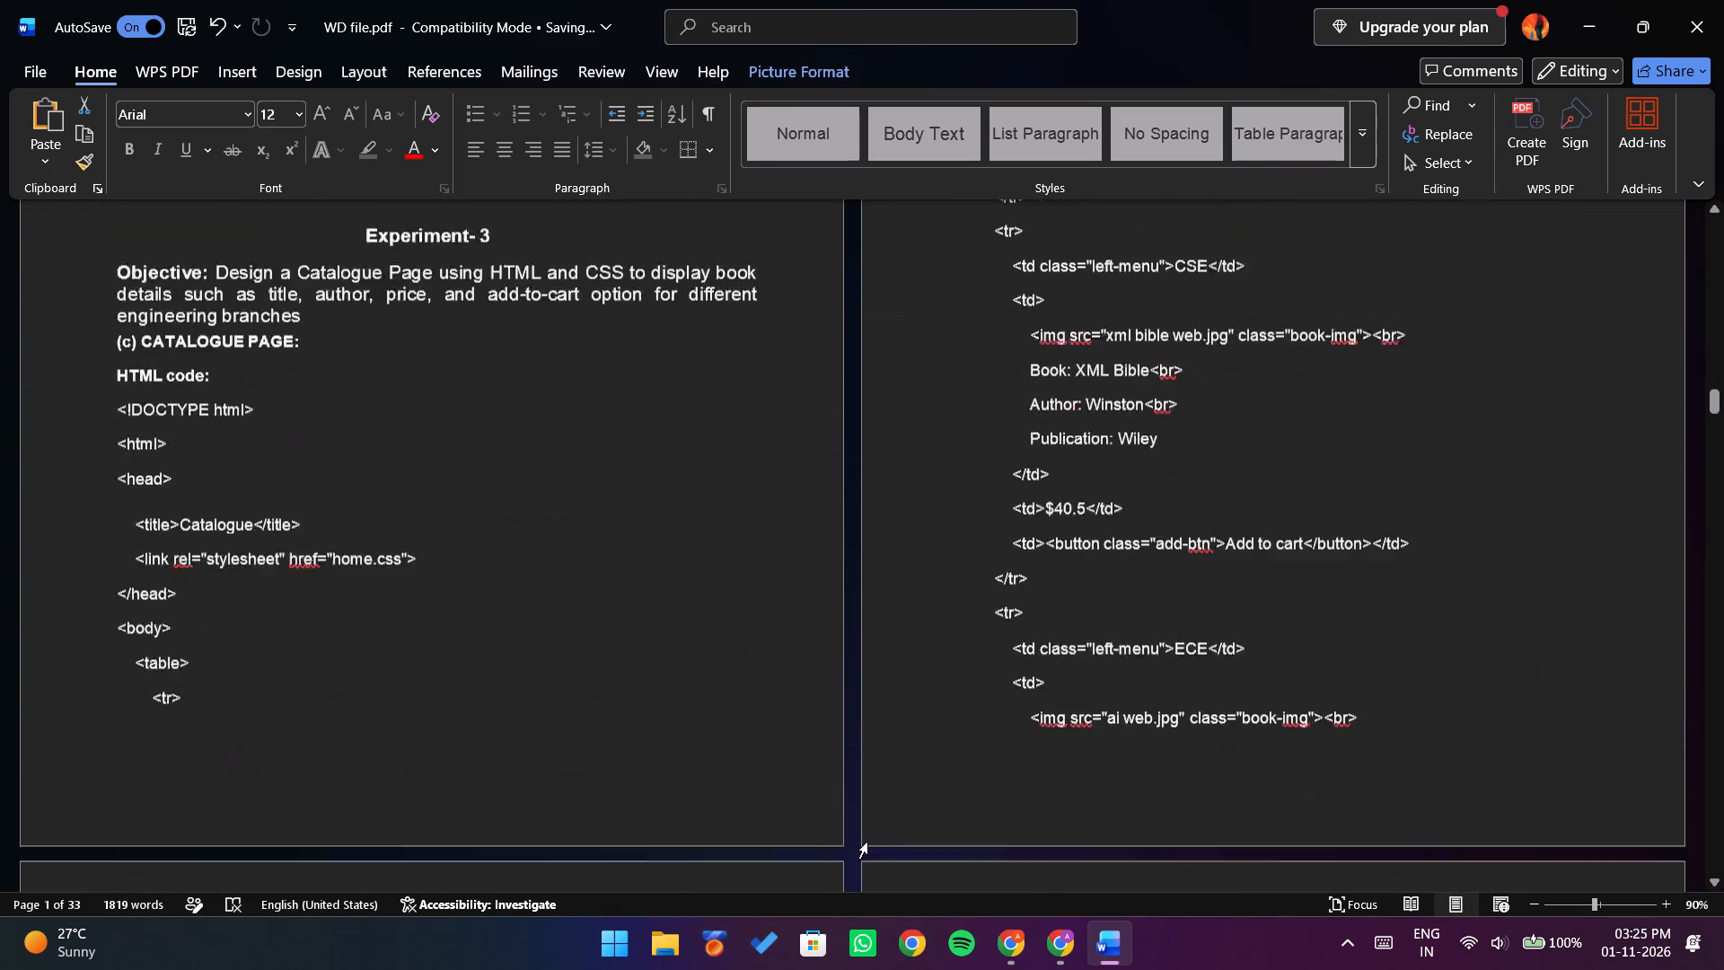
scroll(867, 842, "down", 5)
scroll(869, 843, "down", 16)
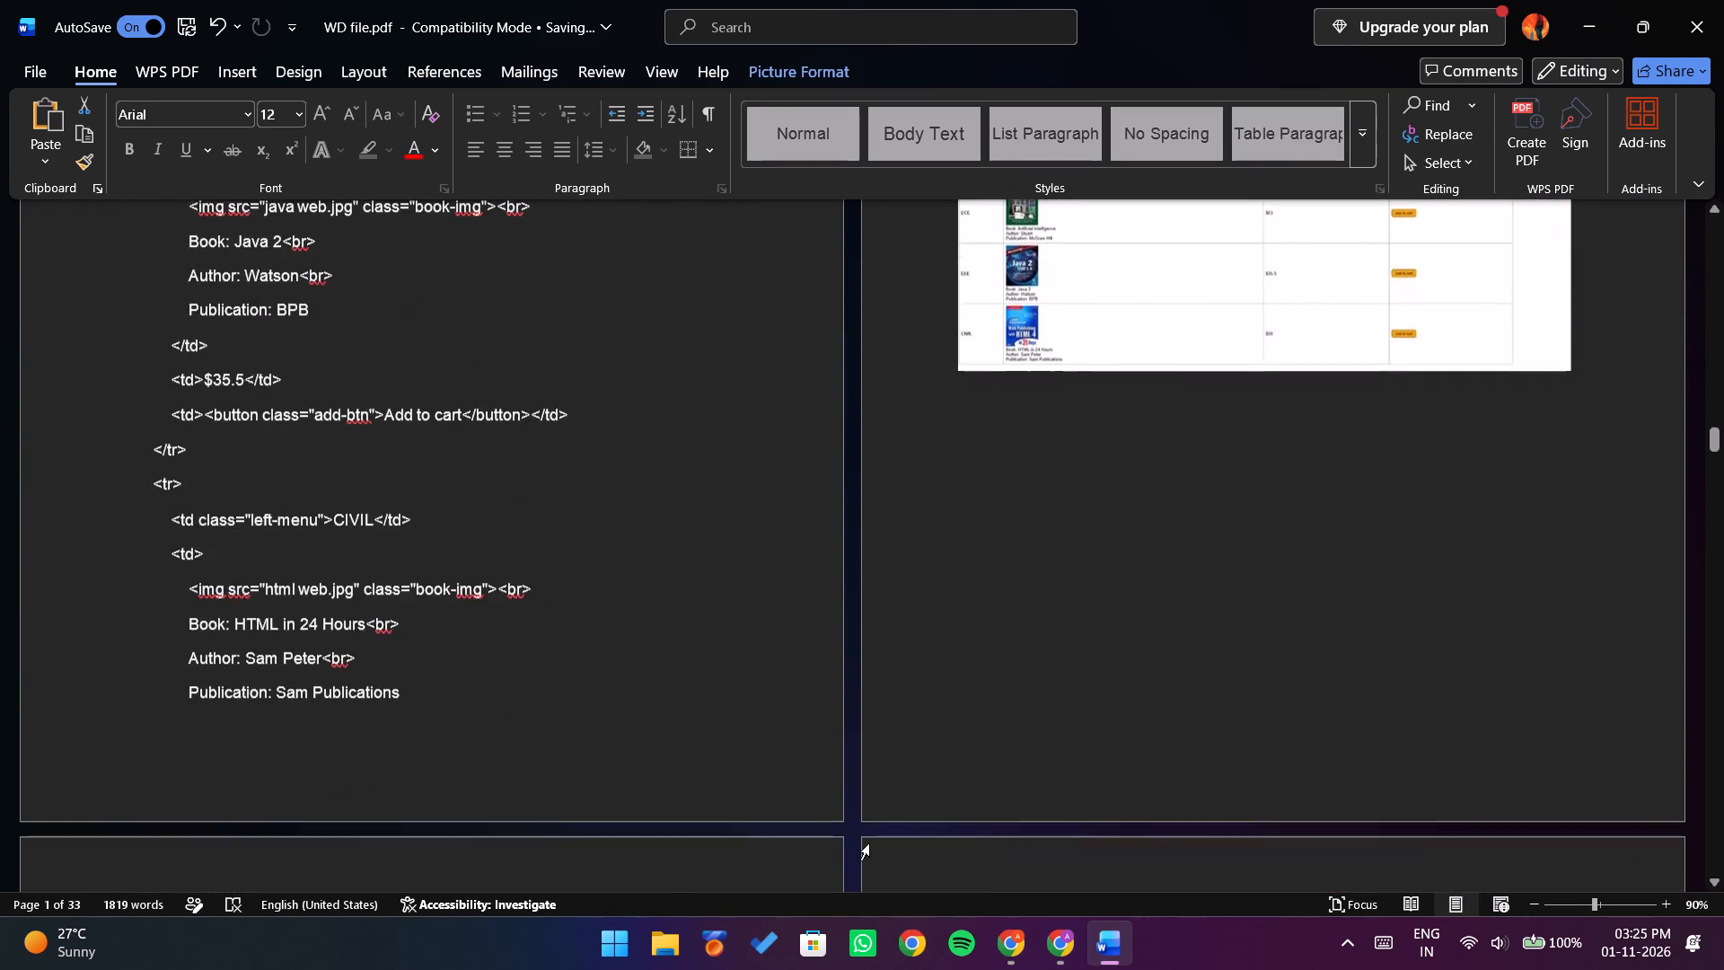
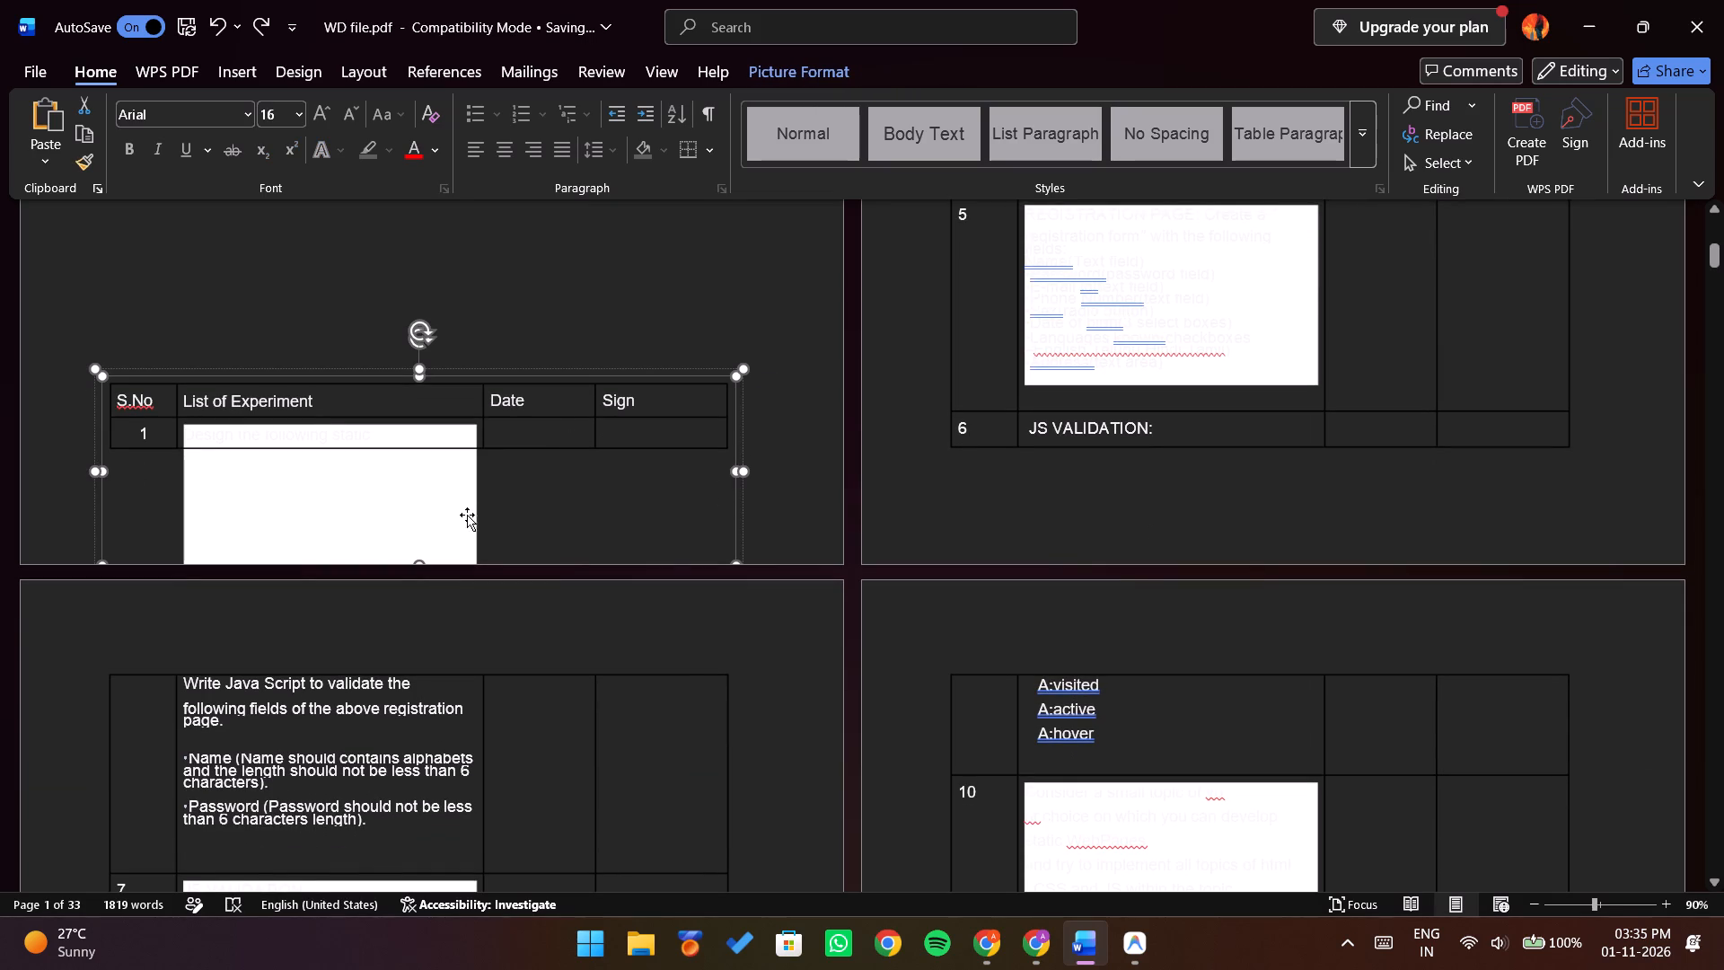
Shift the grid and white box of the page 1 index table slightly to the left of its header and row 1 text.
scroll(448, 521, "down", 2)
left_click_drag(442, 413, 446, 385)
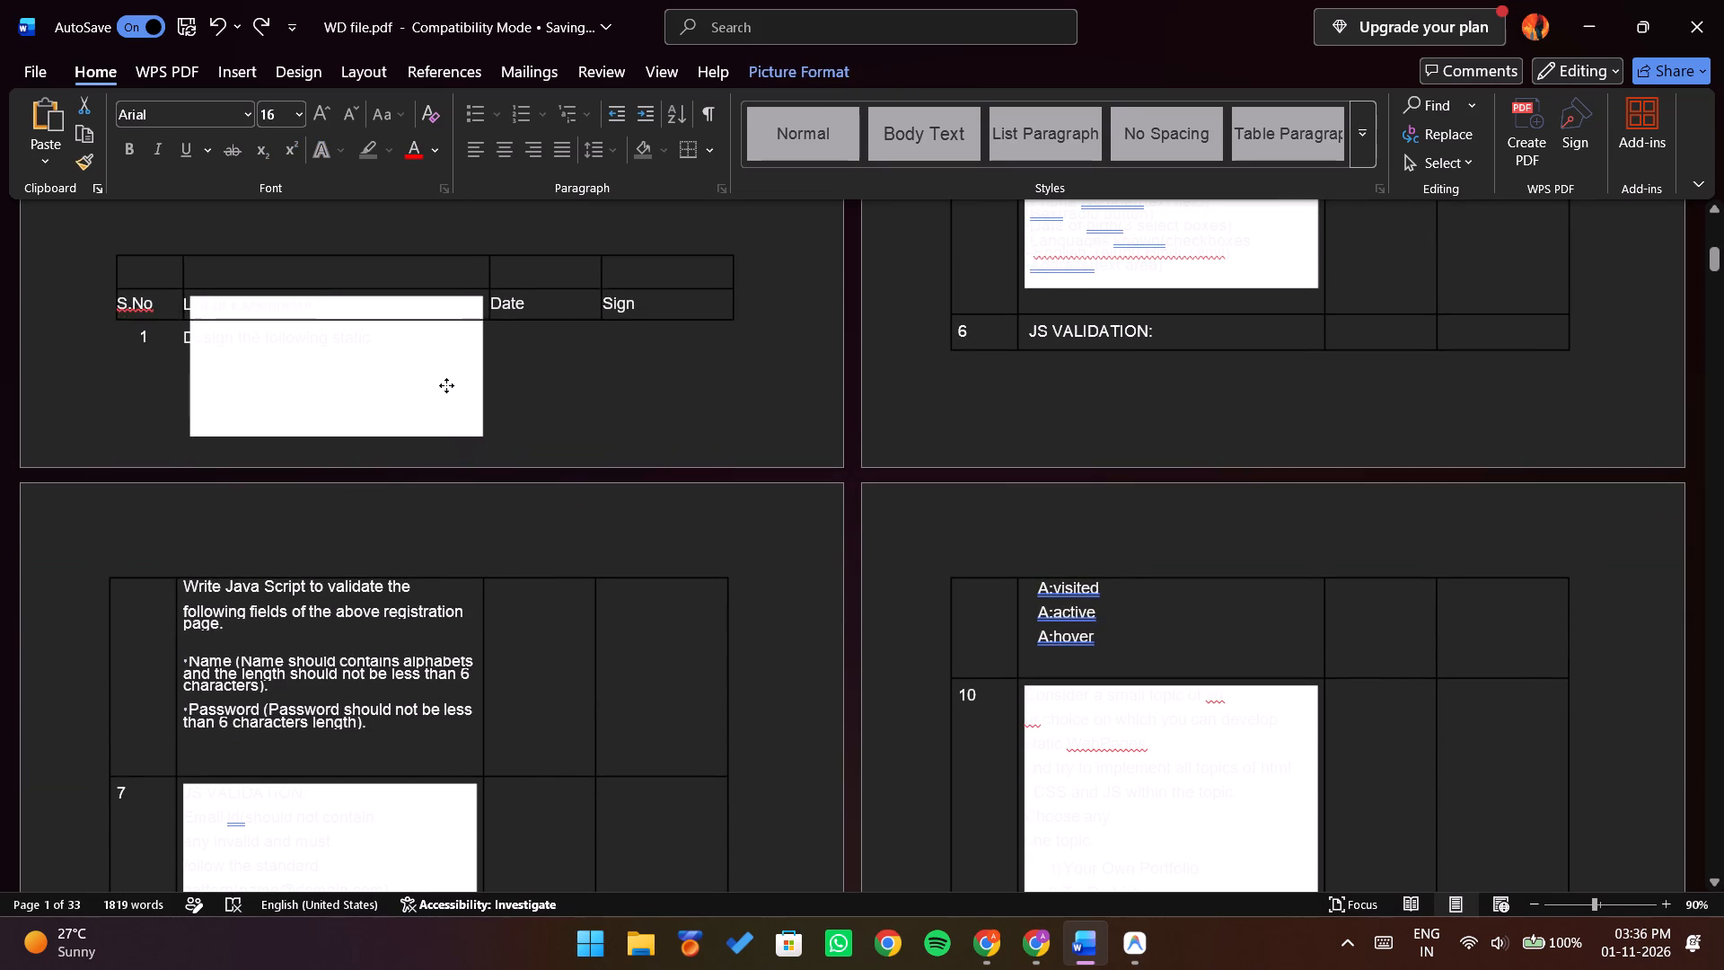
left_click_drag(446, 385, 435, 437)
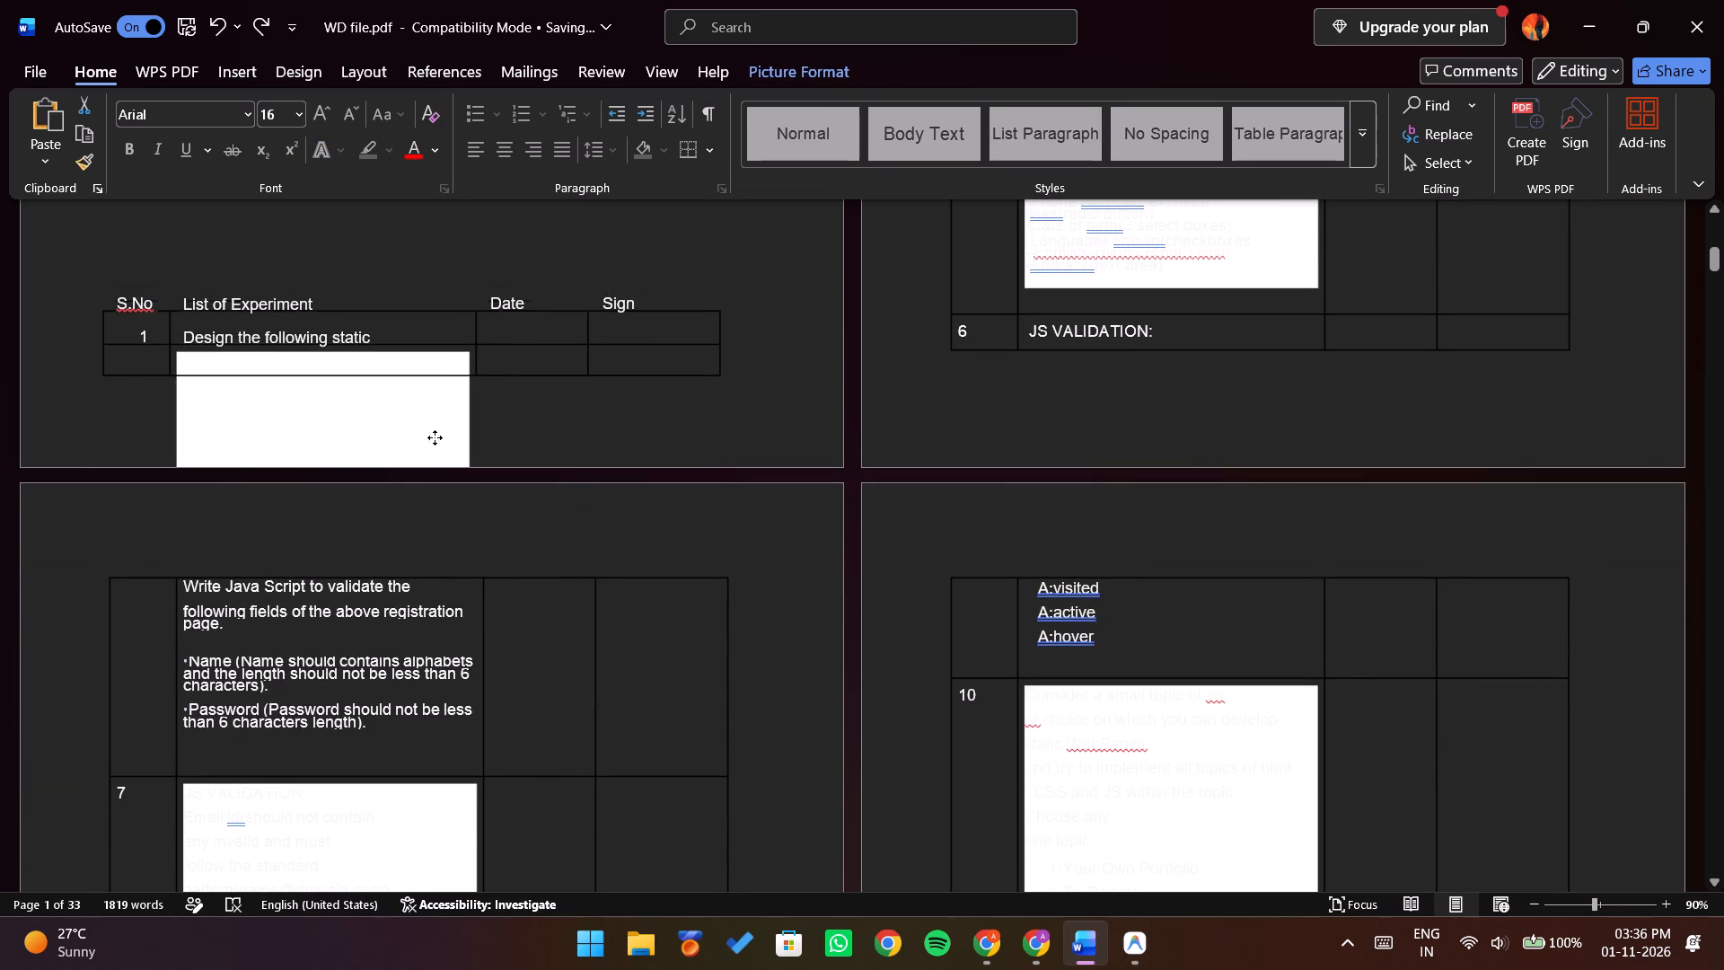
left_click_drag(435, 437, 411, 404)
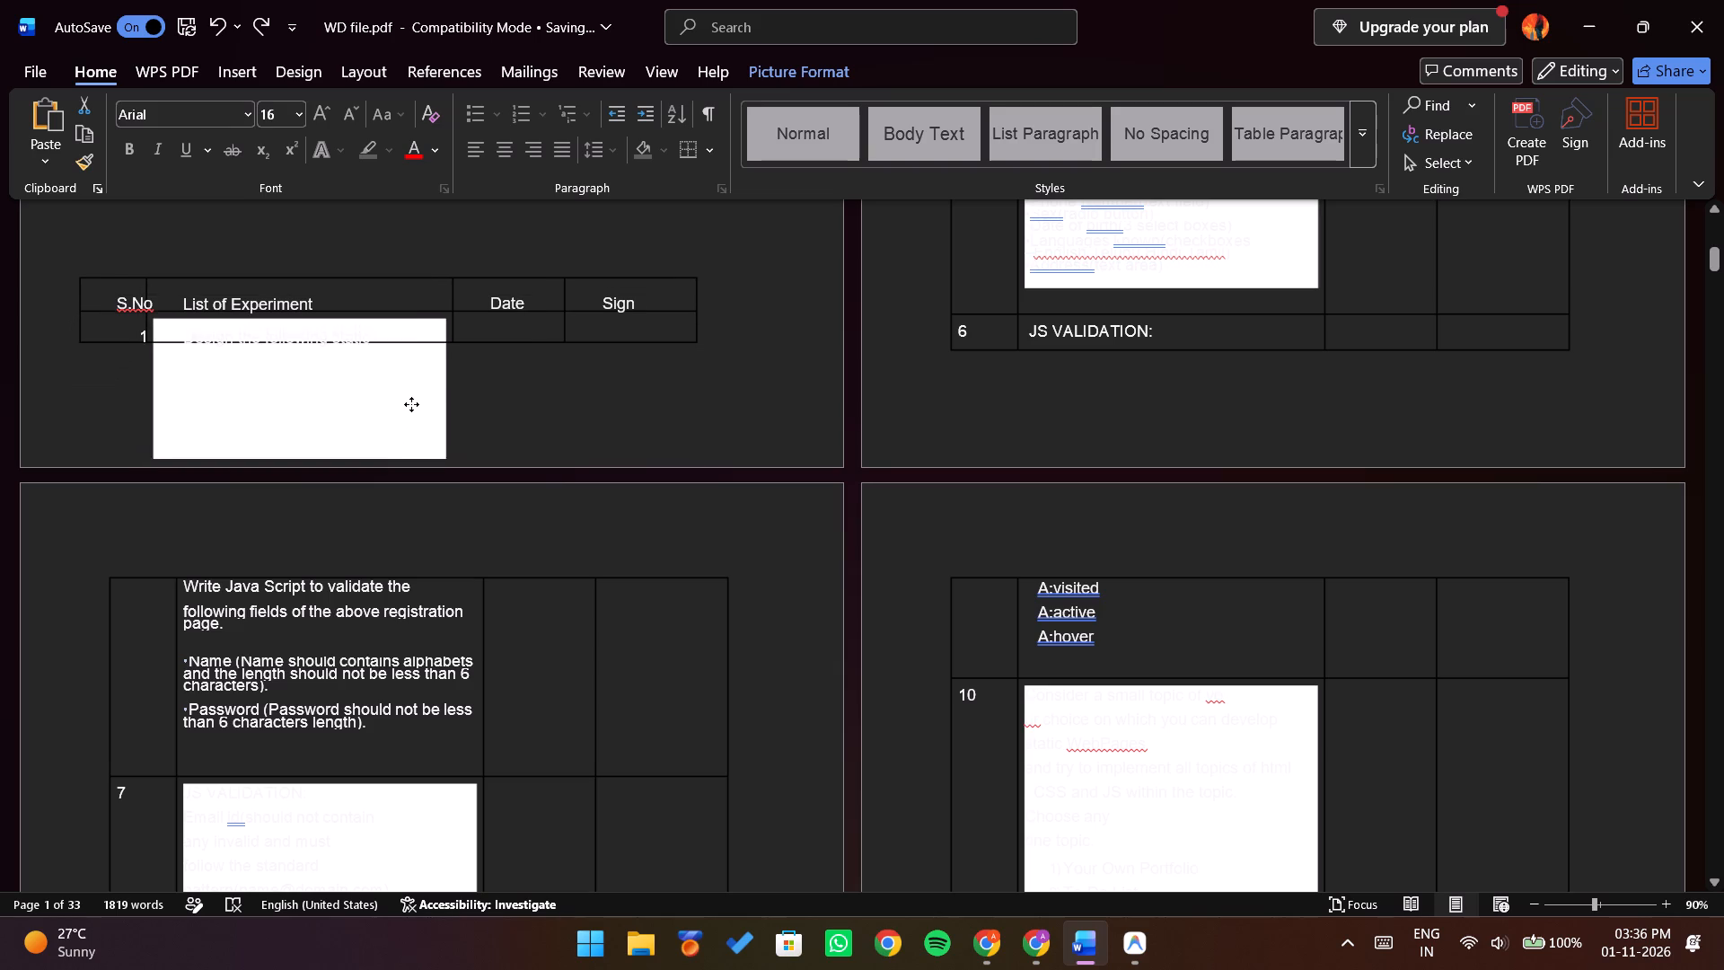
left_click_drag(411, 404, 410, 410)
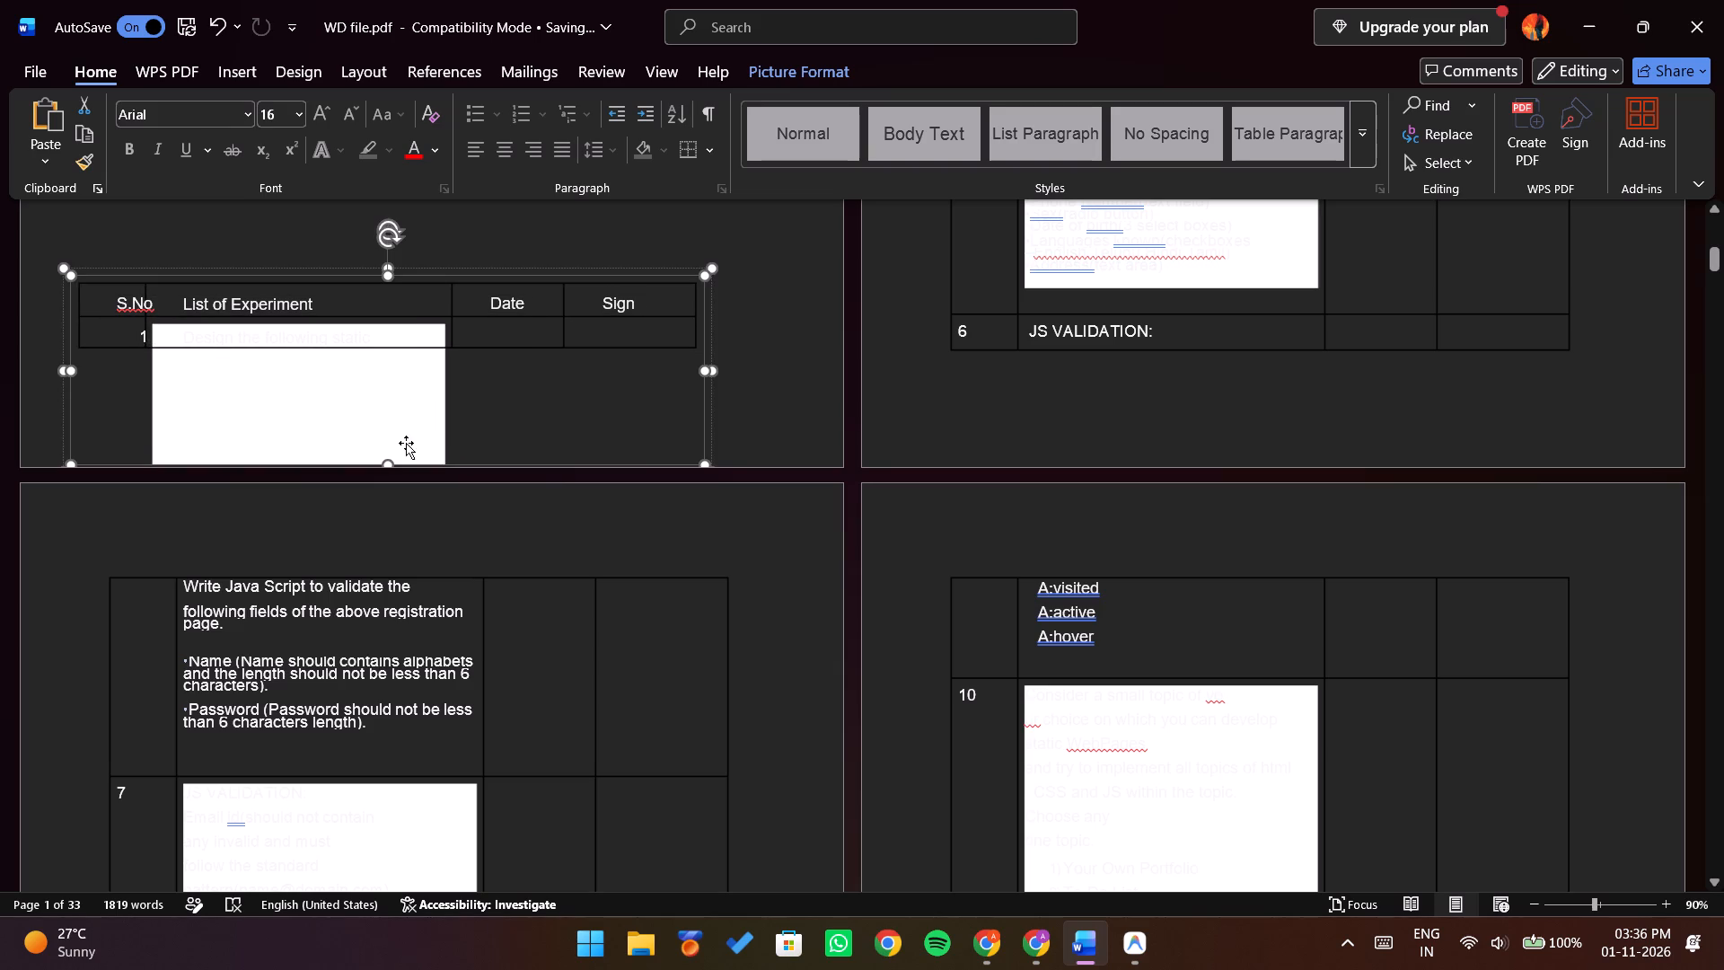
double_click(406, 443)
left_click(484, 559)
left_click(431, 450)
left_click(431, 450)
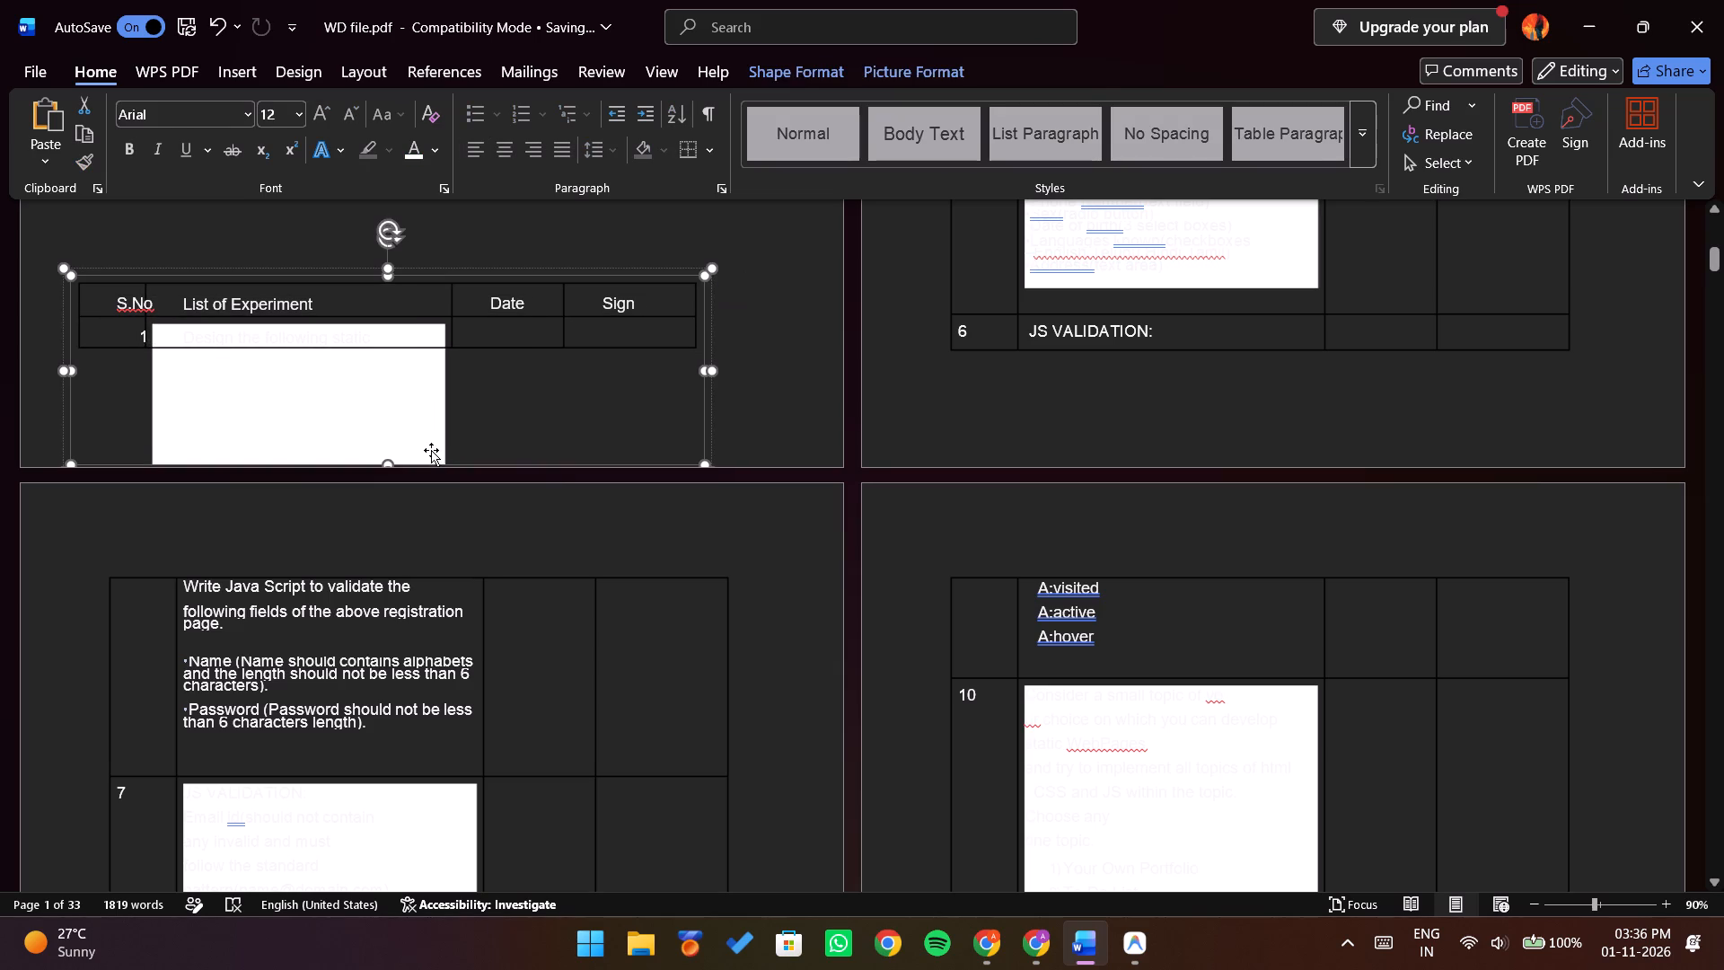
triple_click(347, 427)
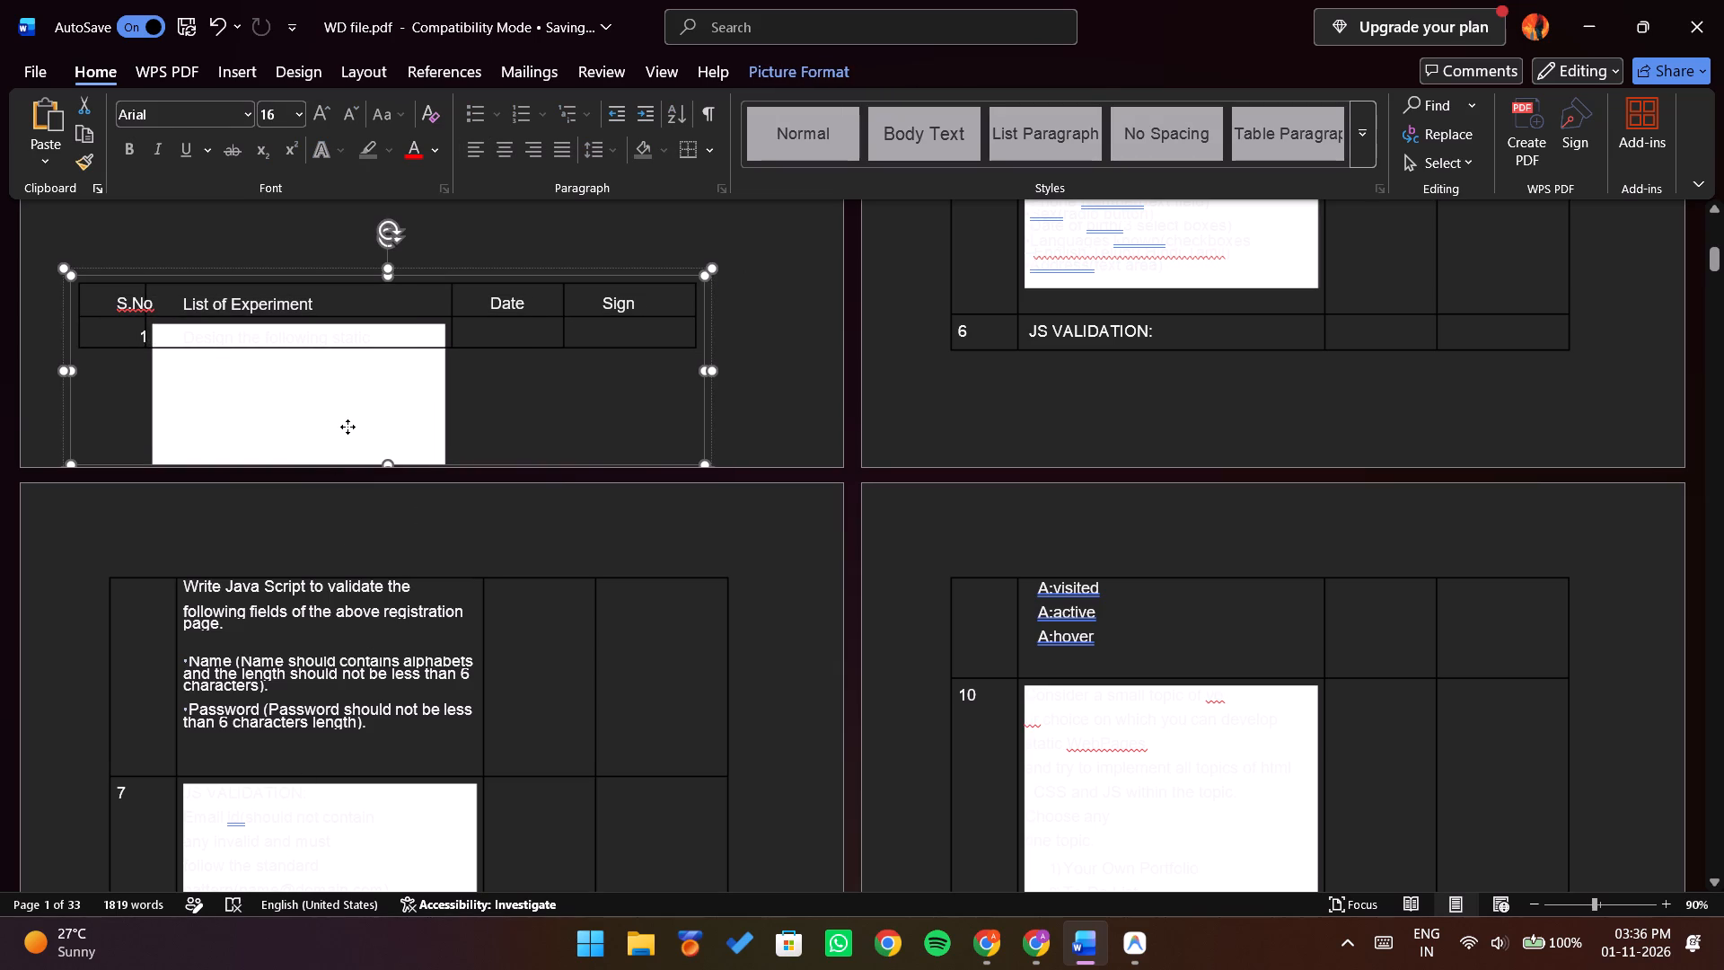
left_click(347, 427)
Move the grid and white boxes of the page 3 index table rightward off the text of rows 7 to 9.
scroll(450, 666, "down", 2)
double_click(358, 746)
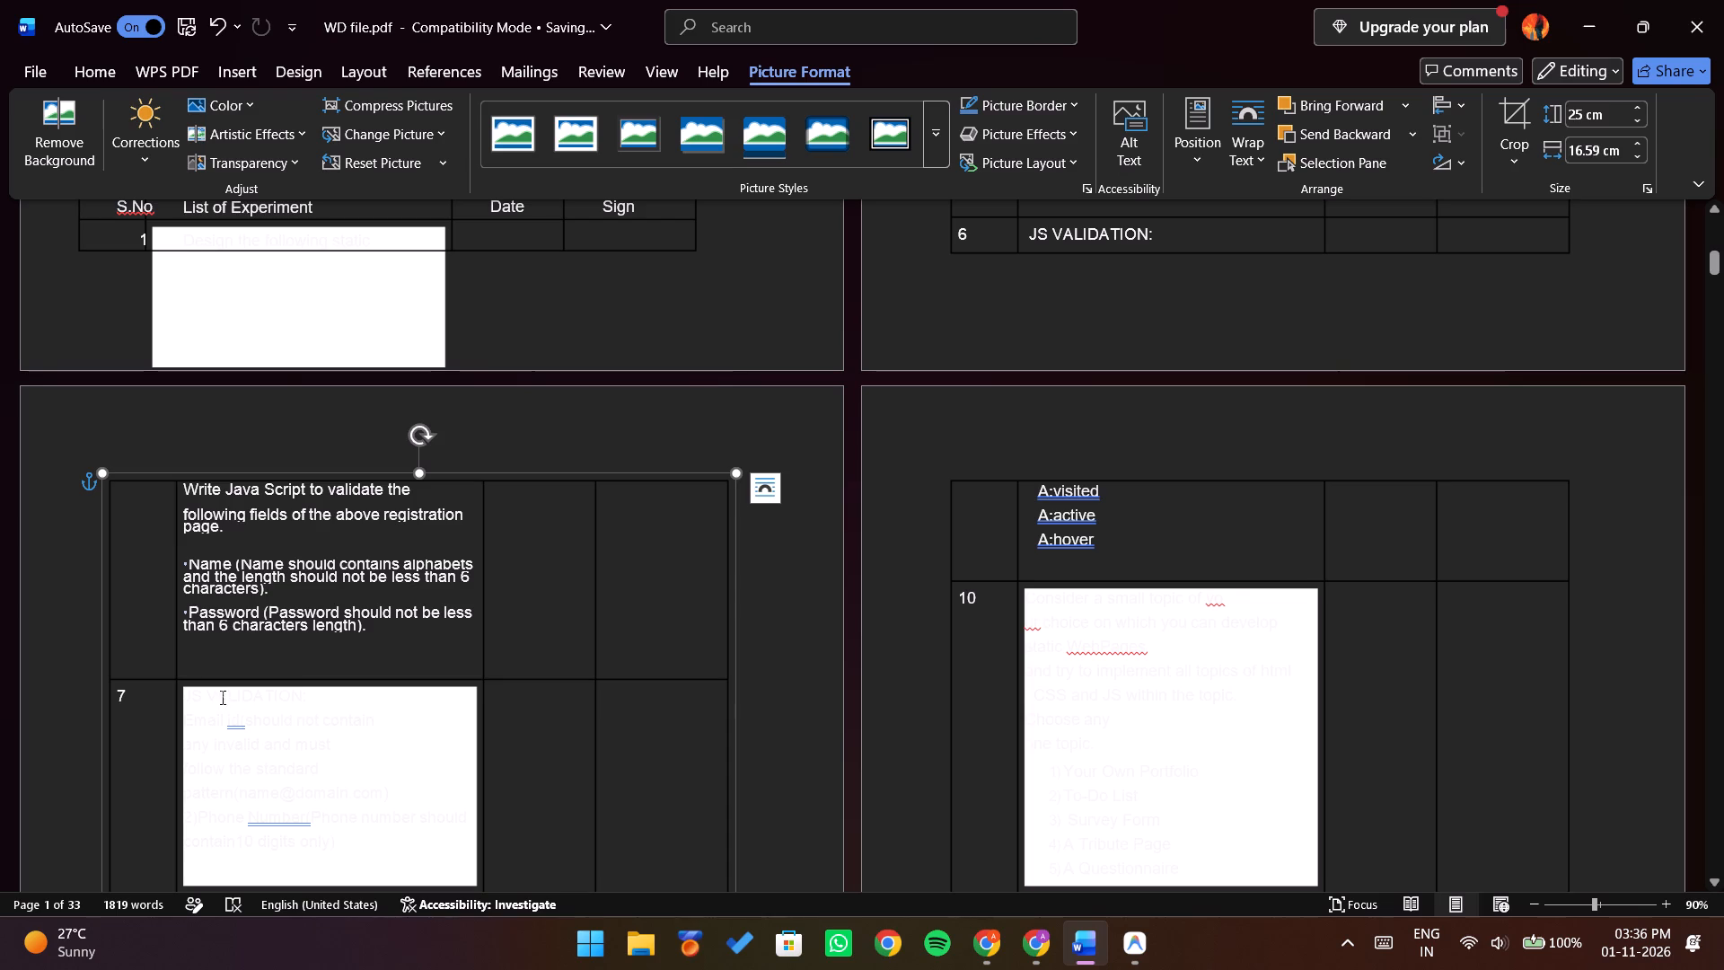
left_click_drag(194, 696, 256, 710)
double_click(394, 736)
left_click_drag(394, 736, 356, 713)
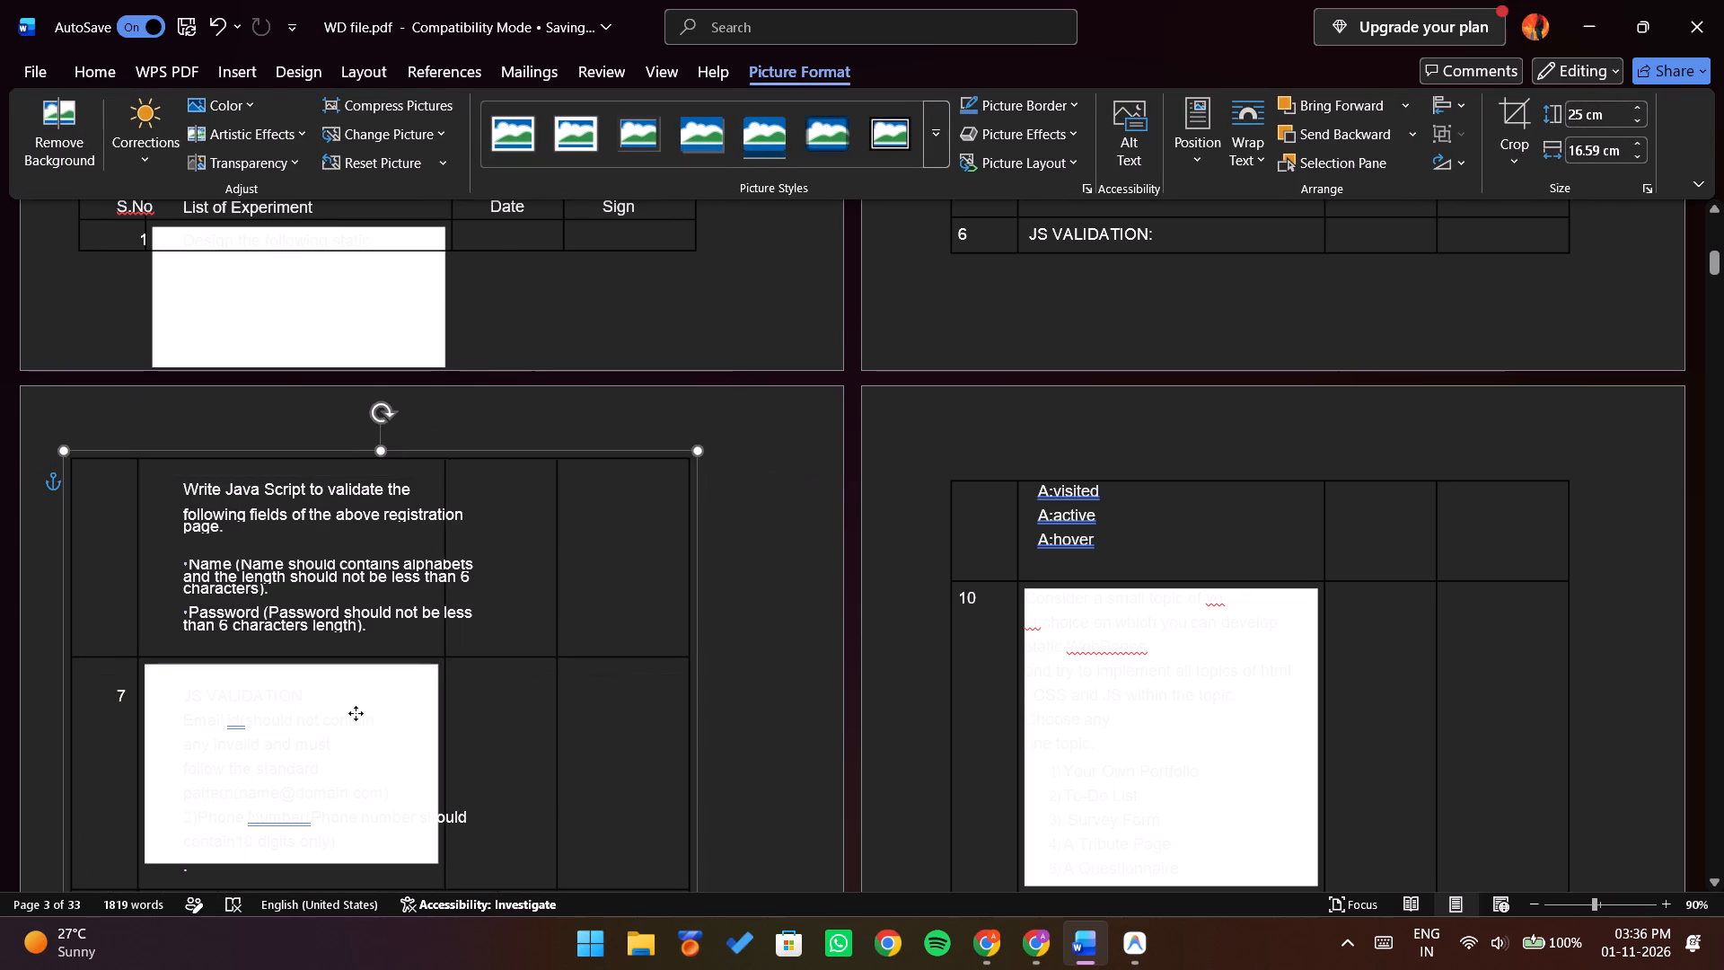
left_click_drag(356, 713, 493, 549)
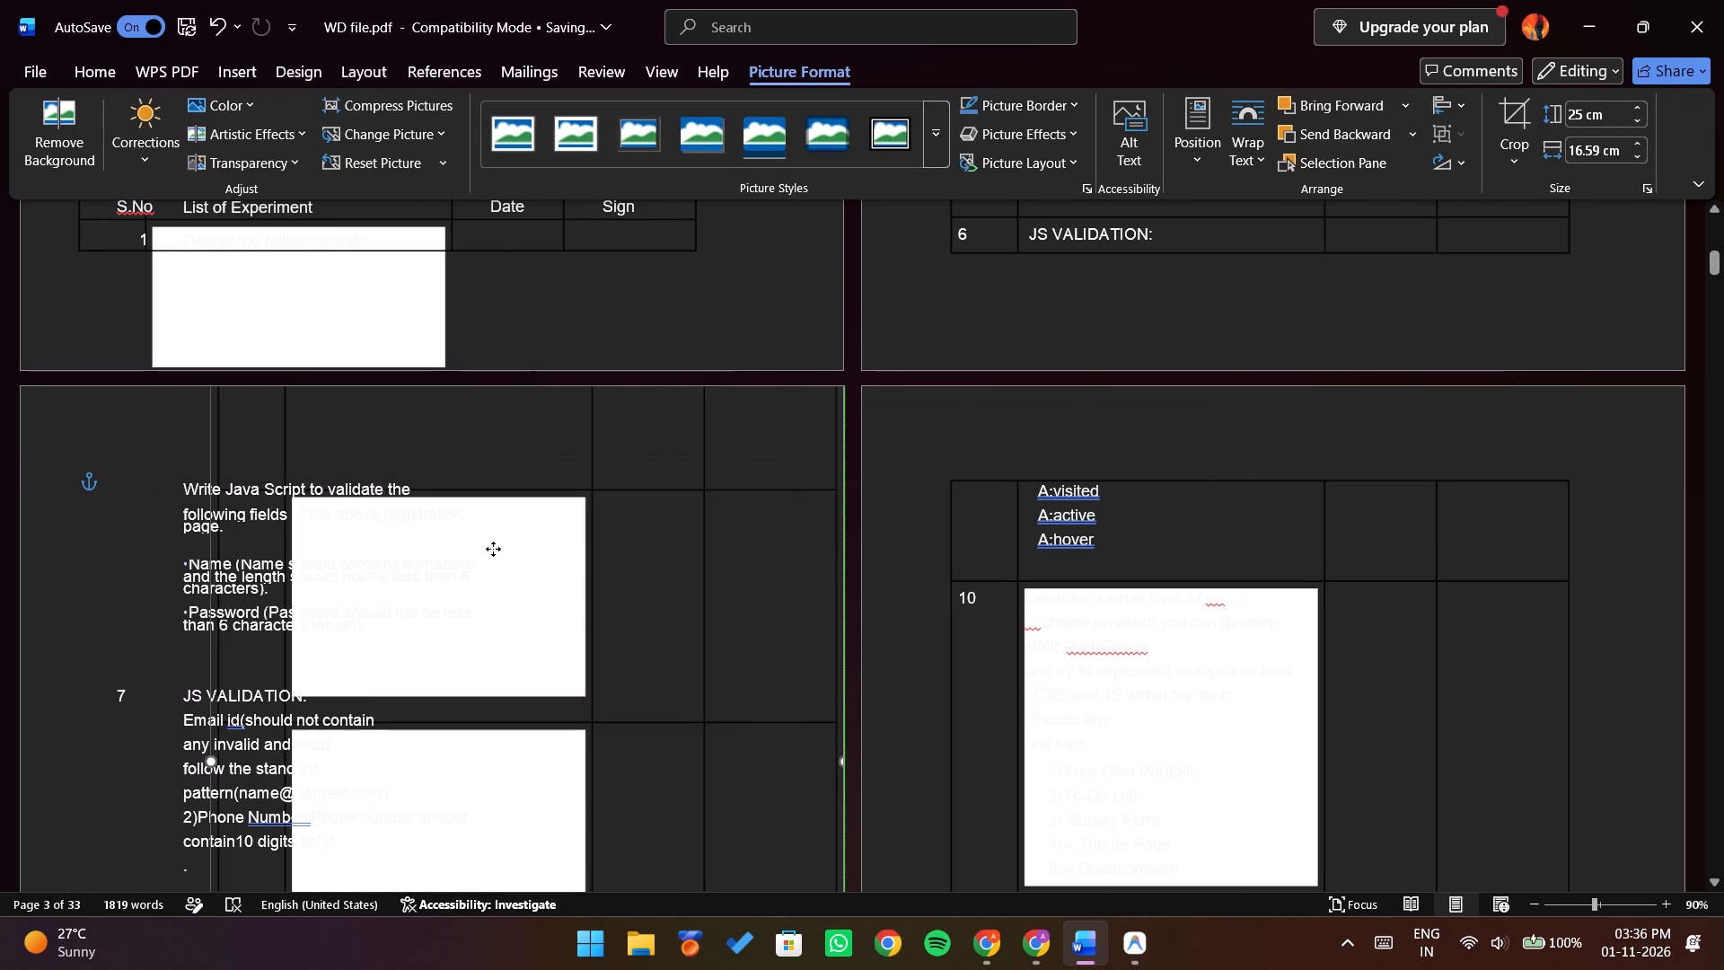
left_click_drag(493, 549, 469, 661)
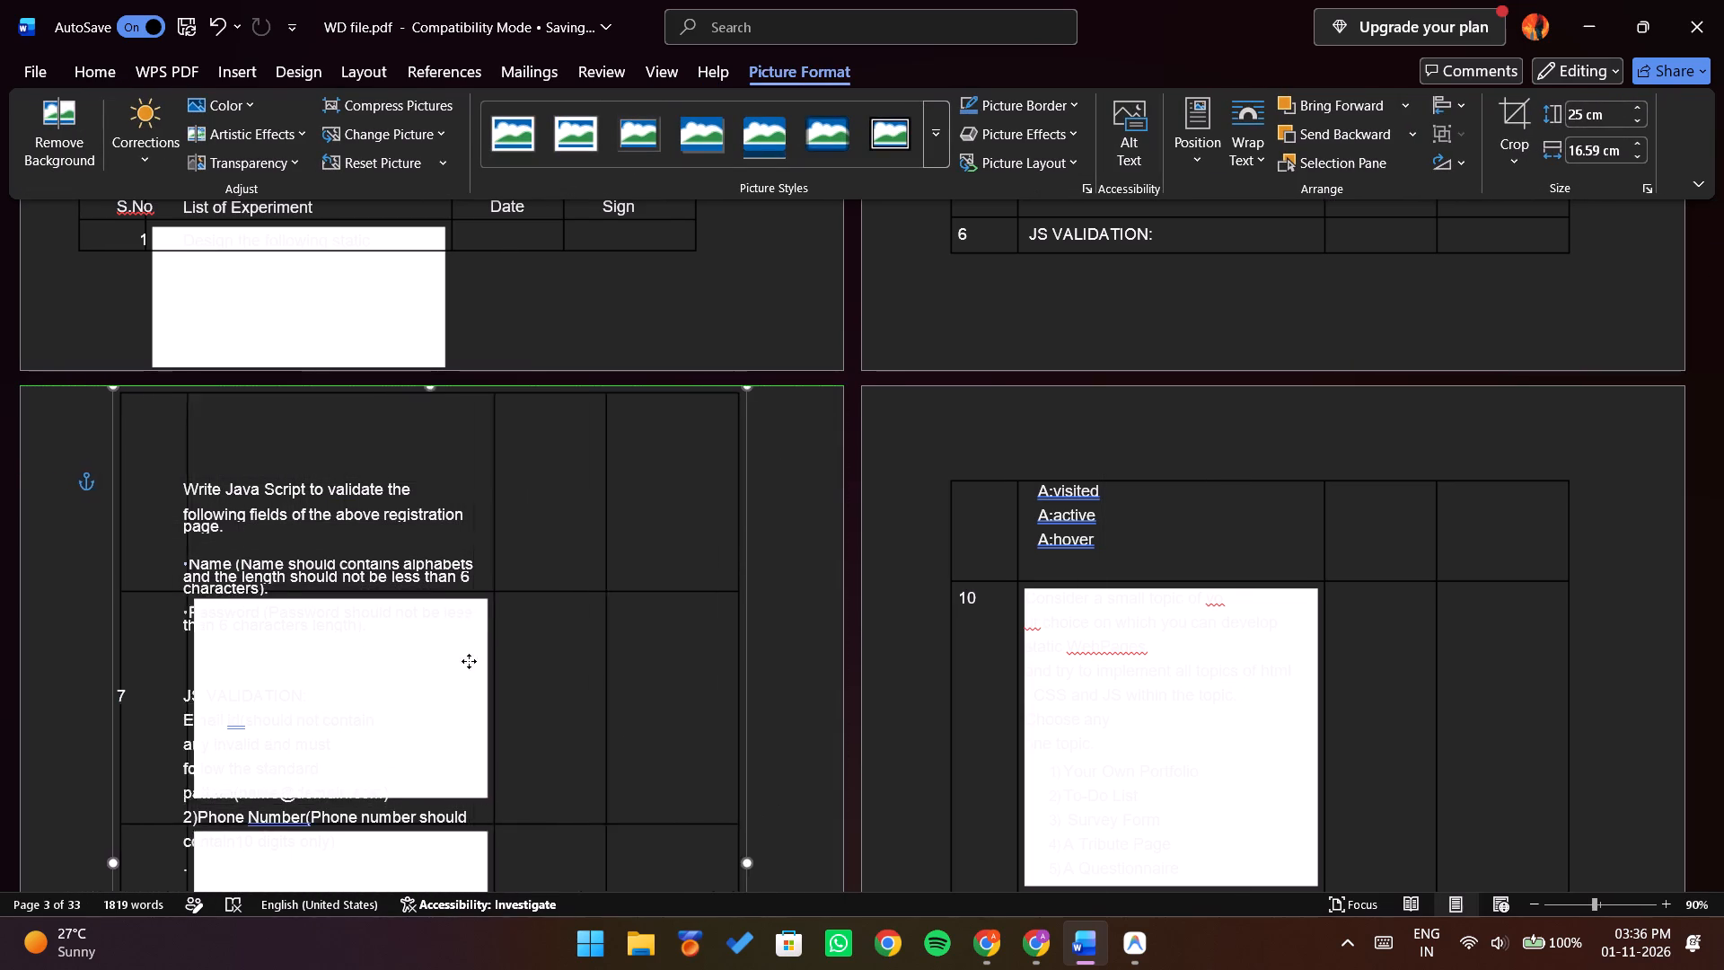
left_click_drag(469, 661, 759, 616)
Delete the continuation of the index table containing row 10 from page 4.
scroll(759, 616, "down", 3, "ctrl")
left_click(732, 601)
scroll(731, 589, "down", 6)
scroll(354, 727, "down", 7)
left_click(305, 717)
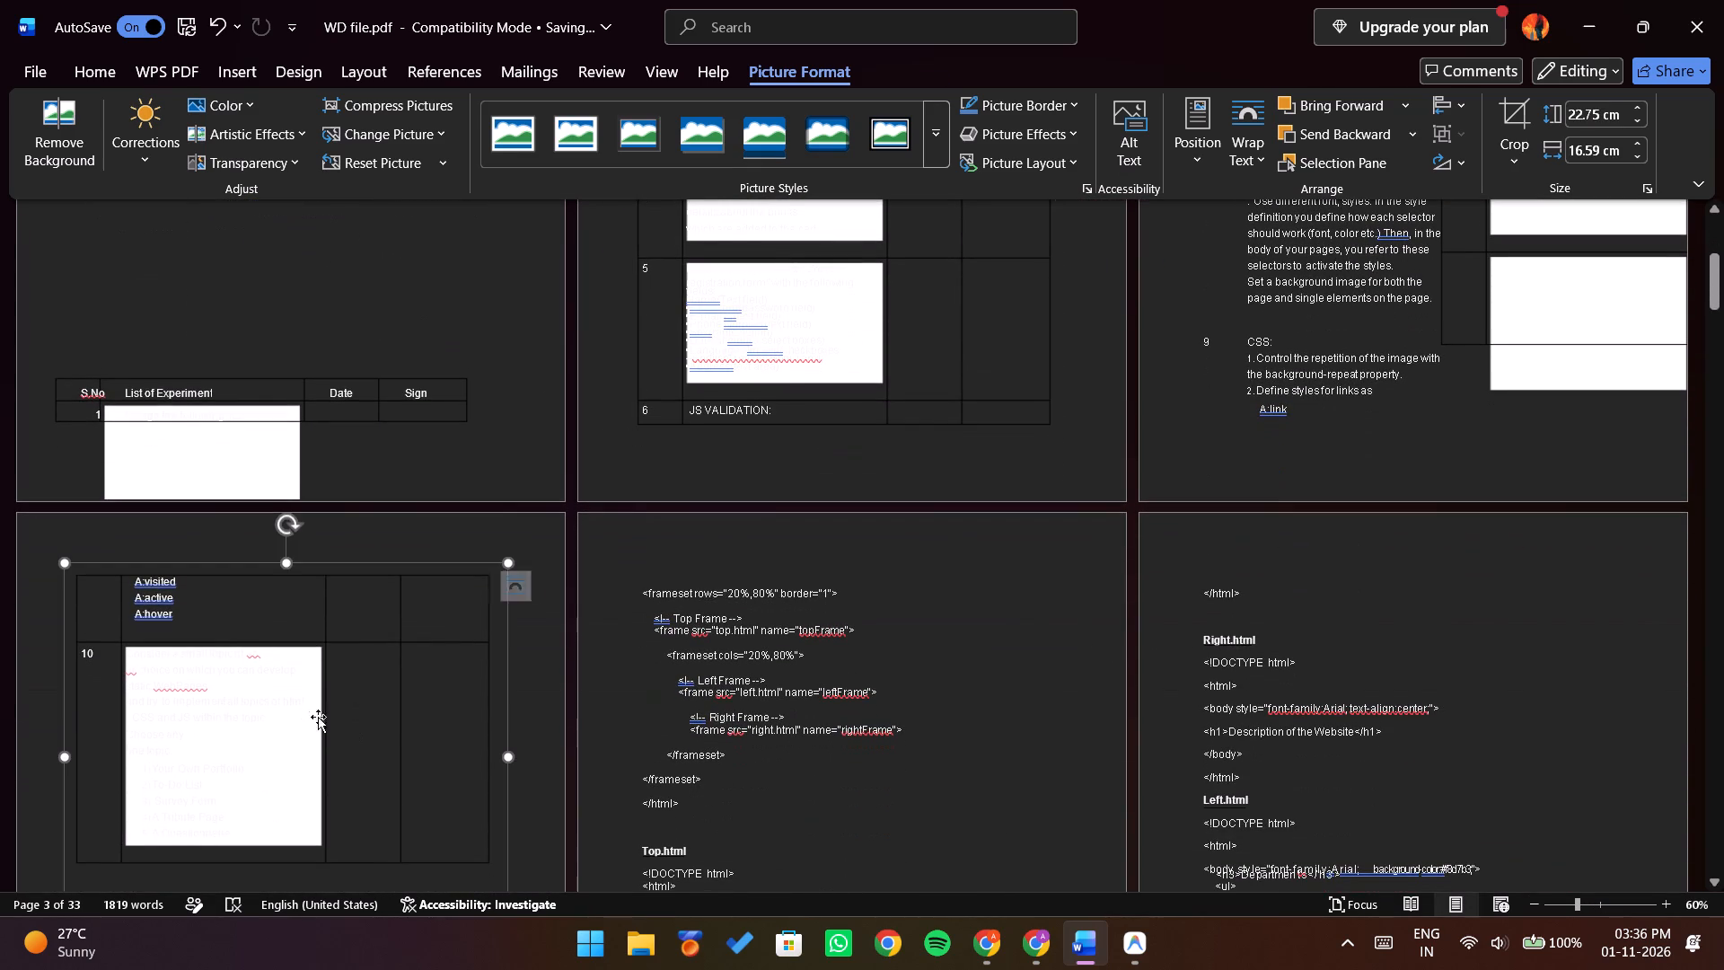
key("Delete")
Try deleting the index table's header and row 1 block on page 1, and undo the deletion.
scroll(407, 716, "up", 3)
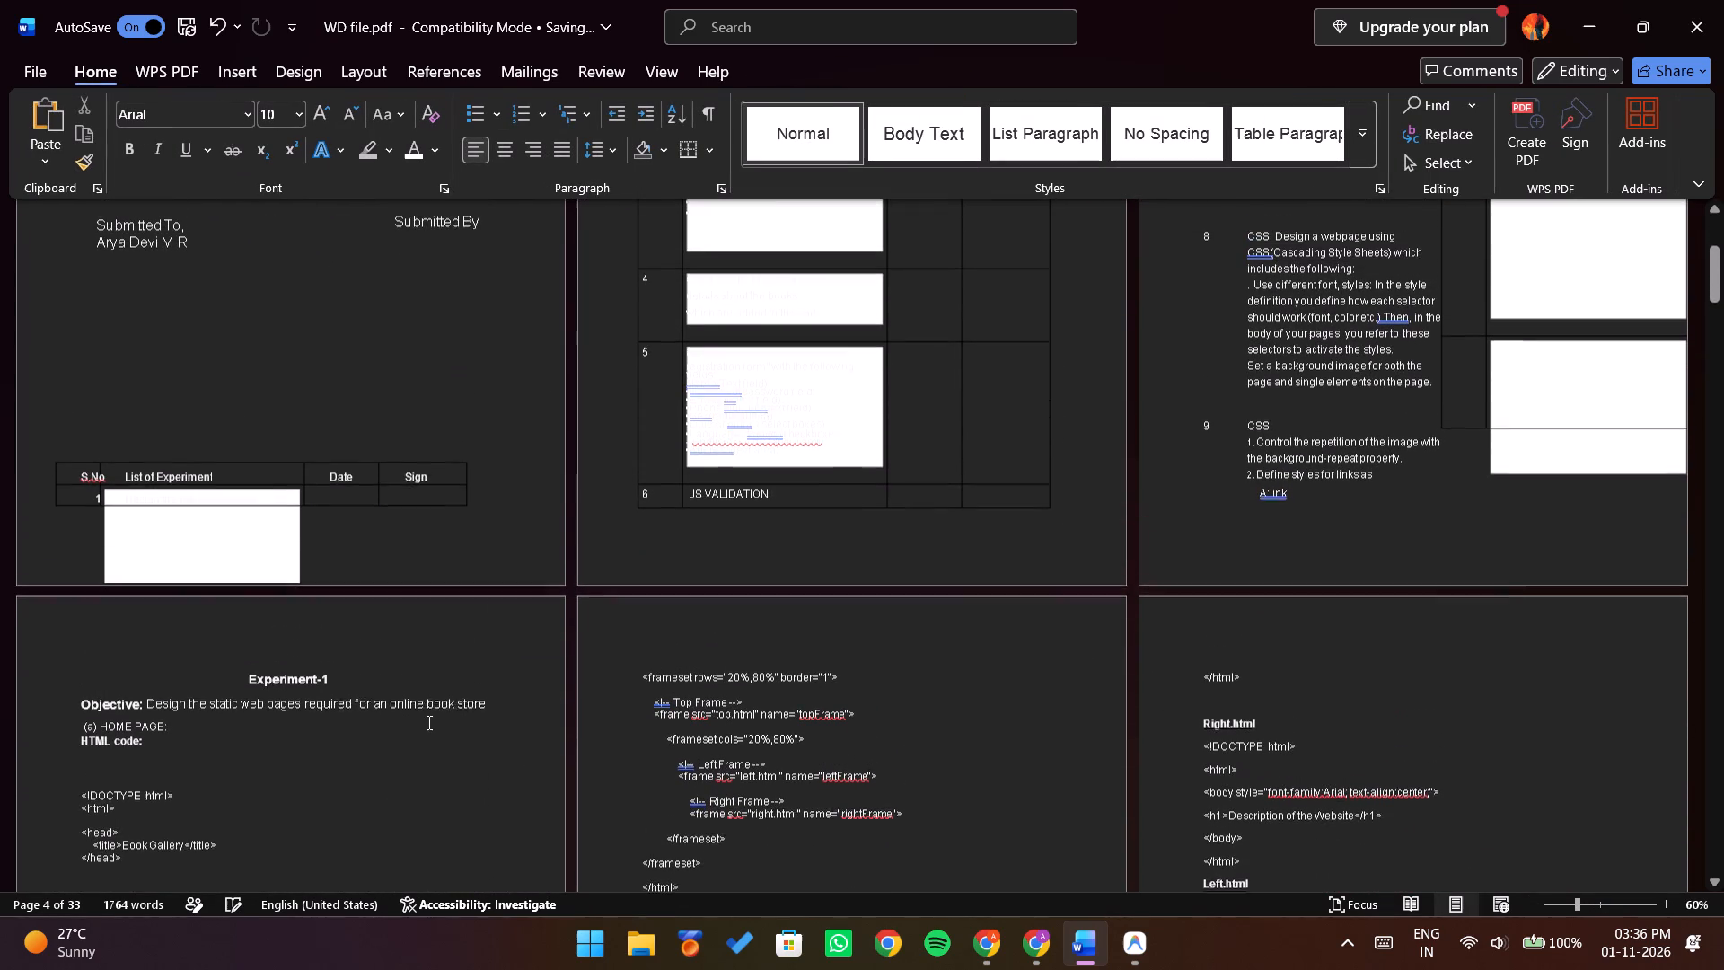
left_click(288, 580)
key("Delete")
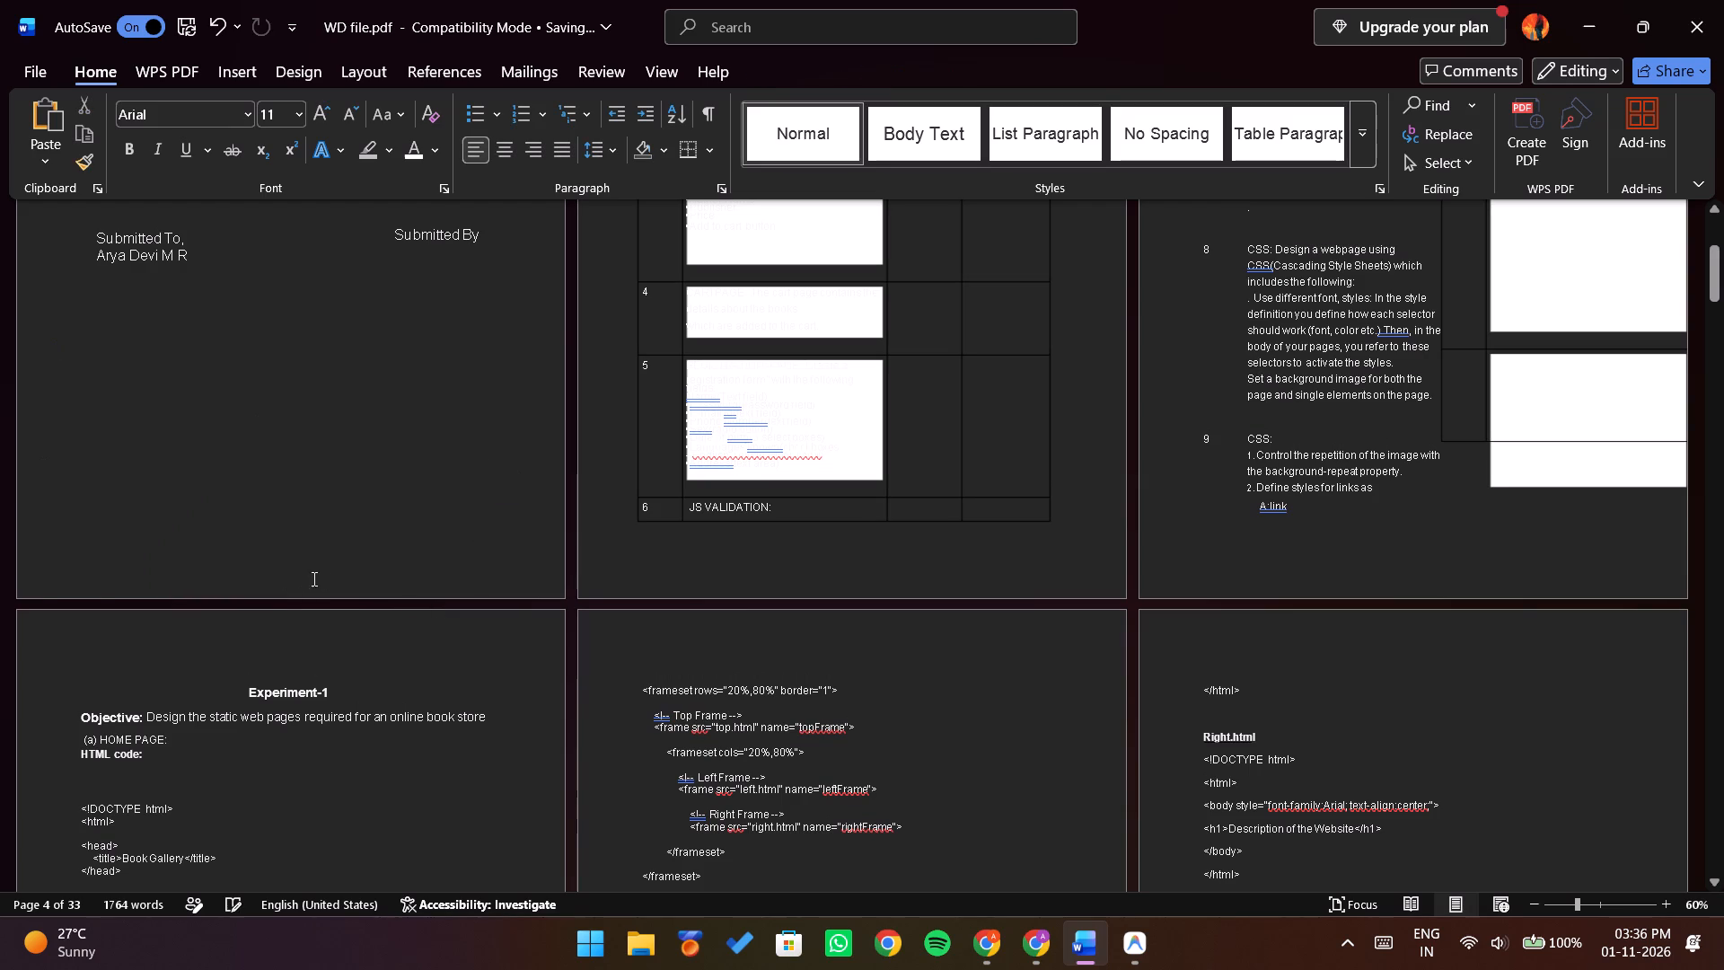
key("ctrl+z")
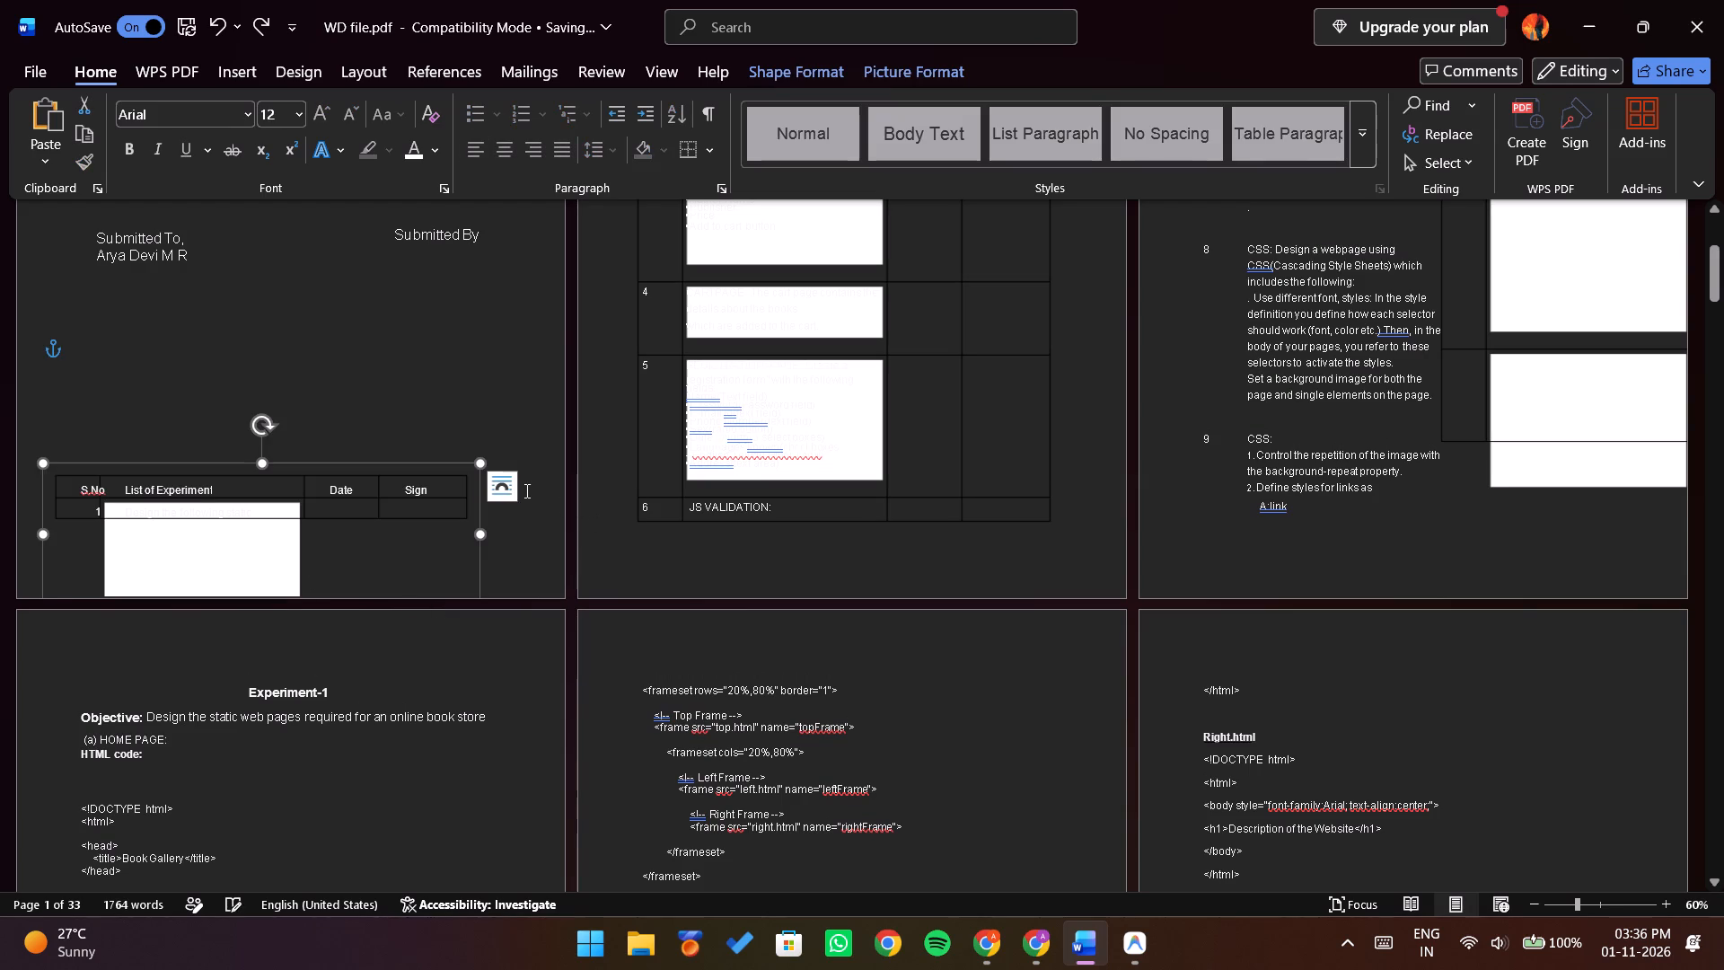
Move the page 1 index block up slightly and shift its grid and white box down off the header and row 1 text.
left_click_drag(422, 554, 435, 507)
left_click(308, 532)
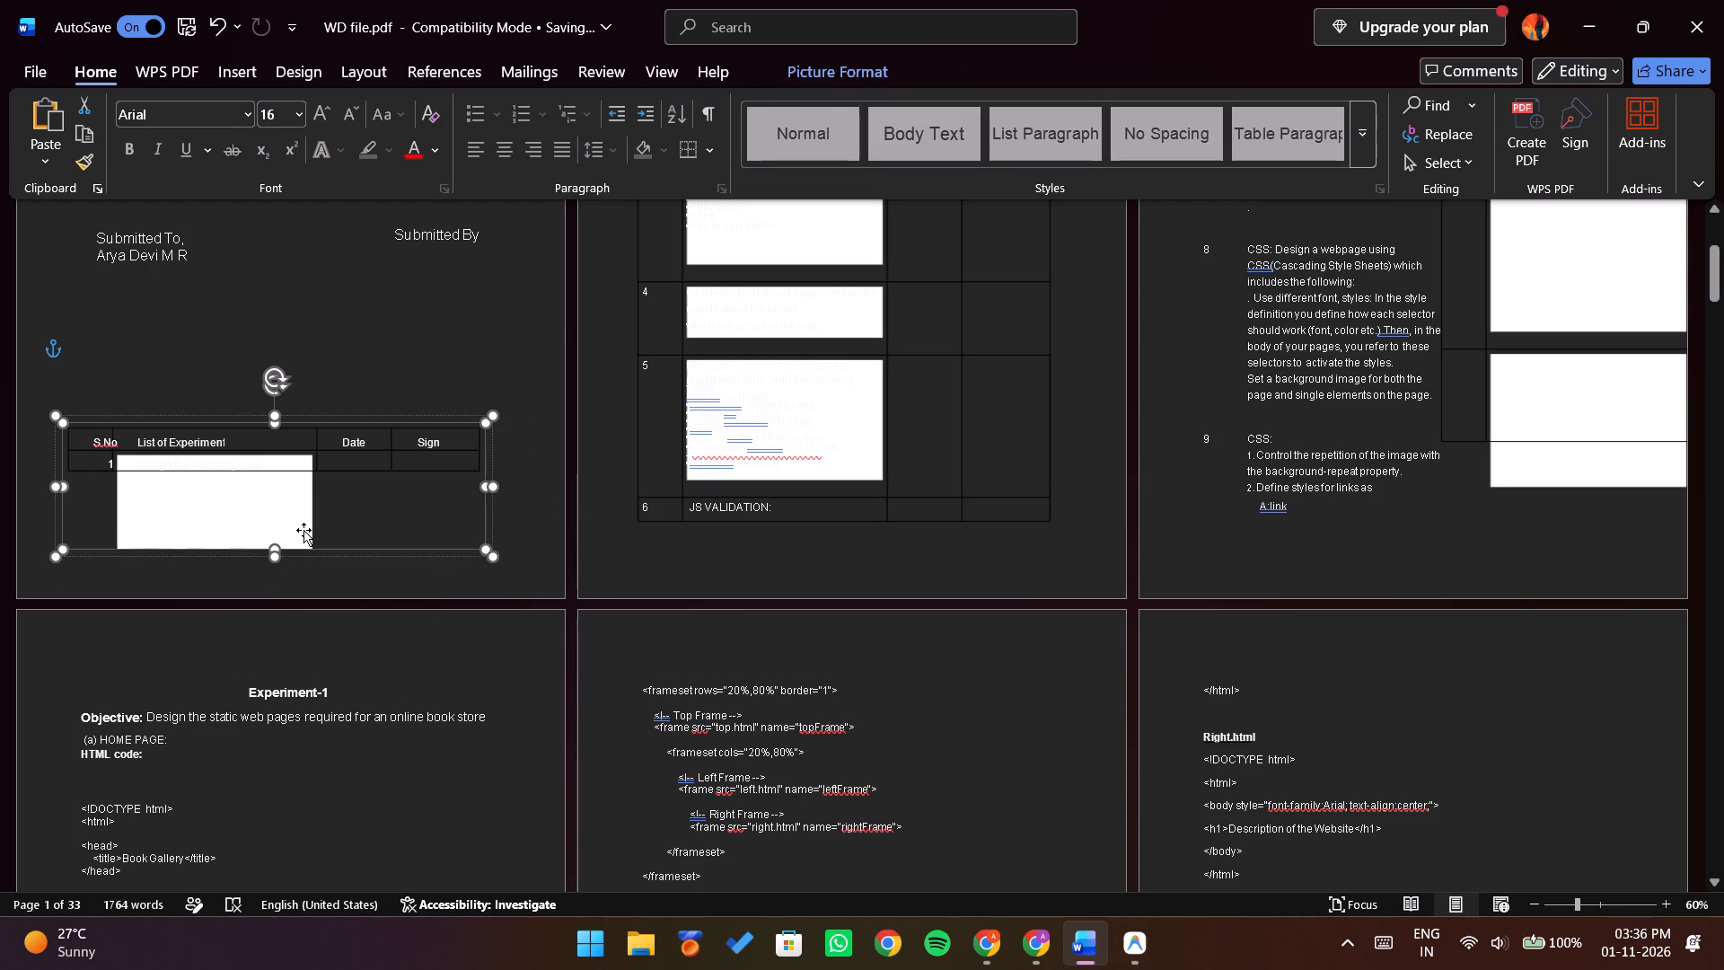
left_click_drag(303, 529, 341, 575)
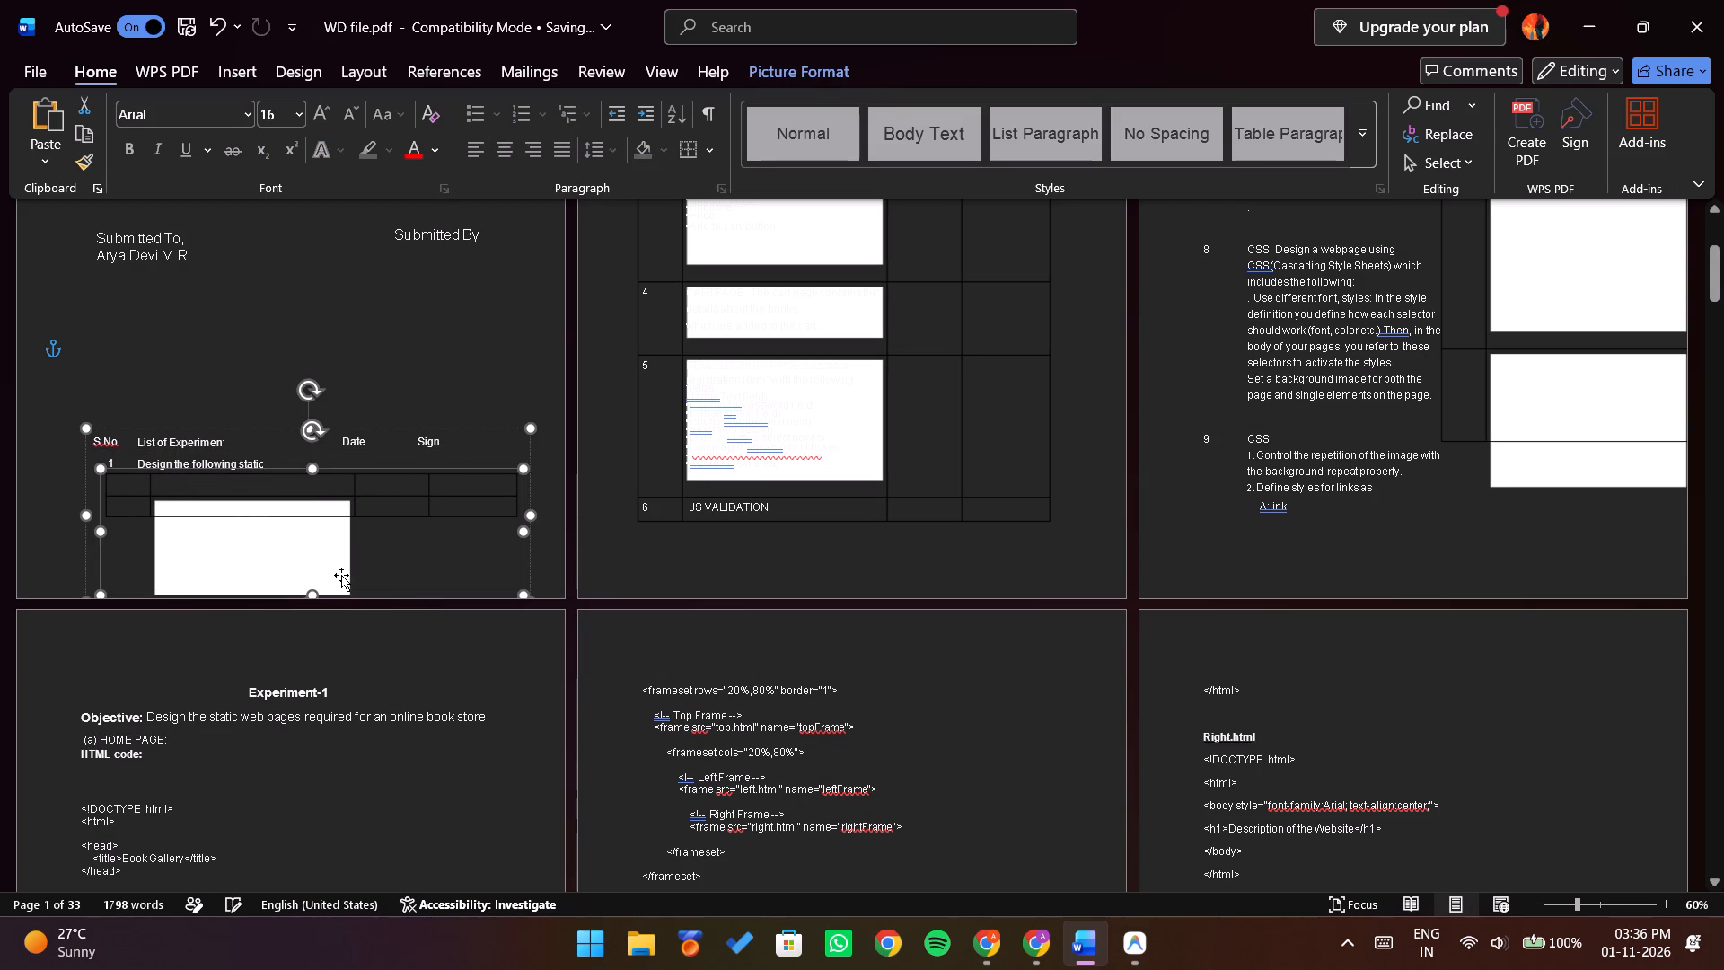
left_click(341, 575)
left_click_drag(323, 567, 323, 632)
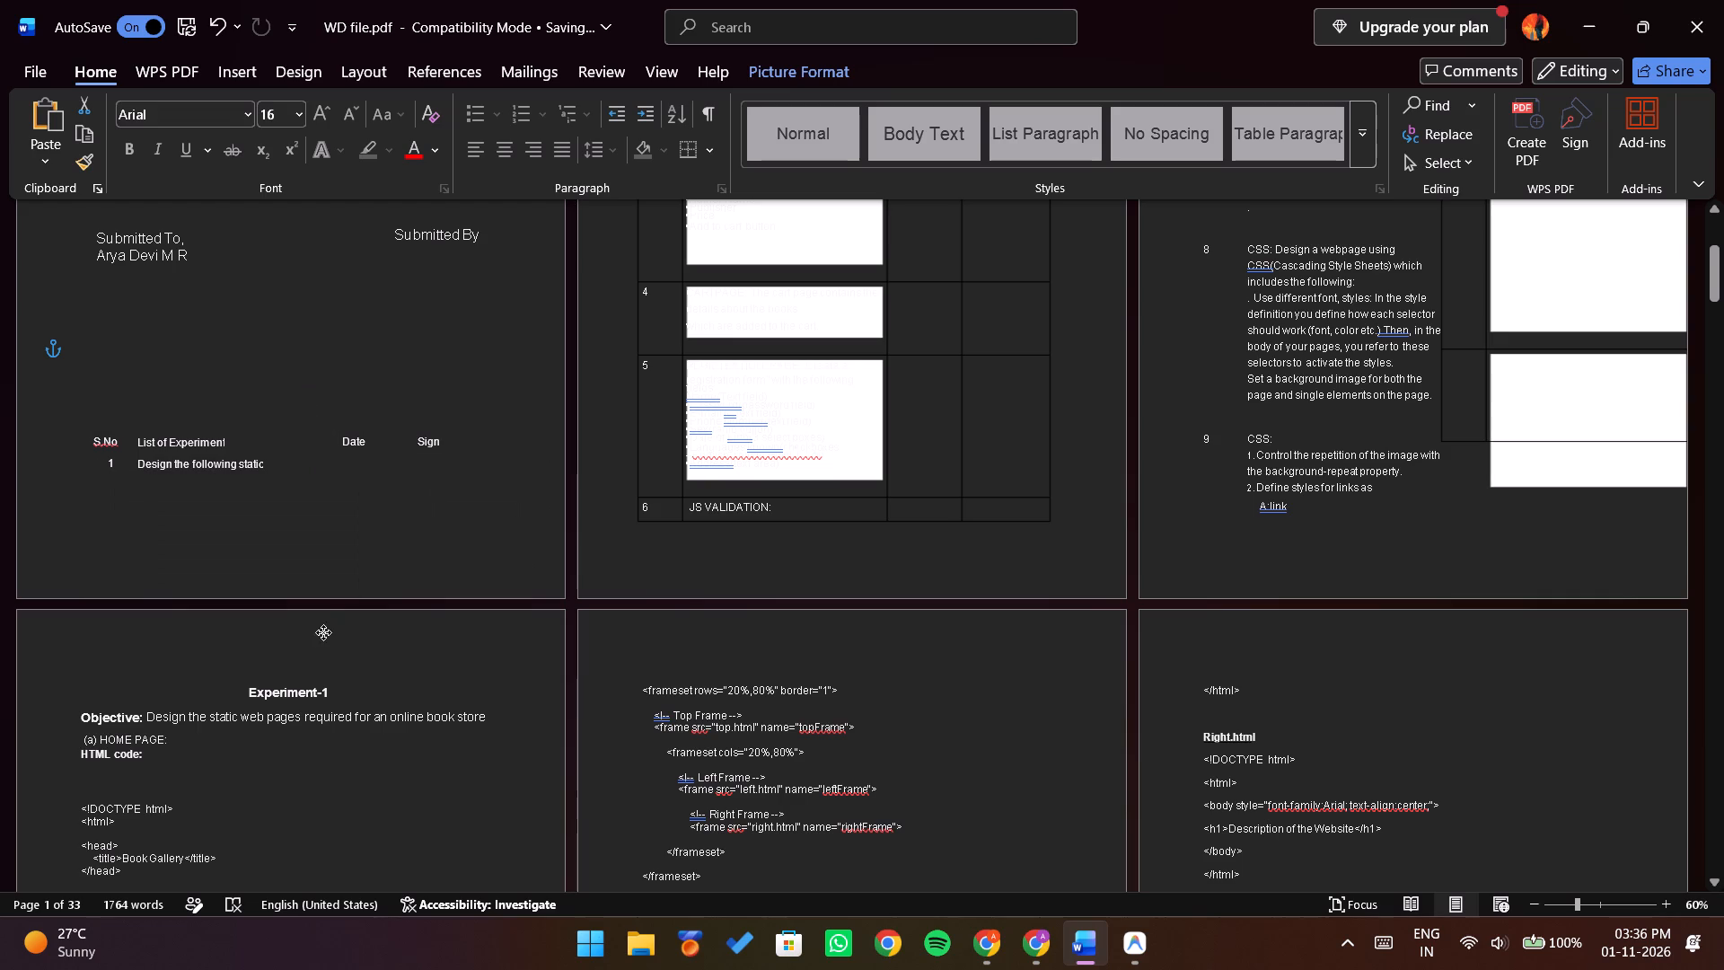
left_click_drag(323, 632, 323, 611)
Review the overall page layout from the cover page and index through the Experiment-3 catalogue pages.
scroll(337, 564, "up", 3)
scroll(865, 490, "up", 2)
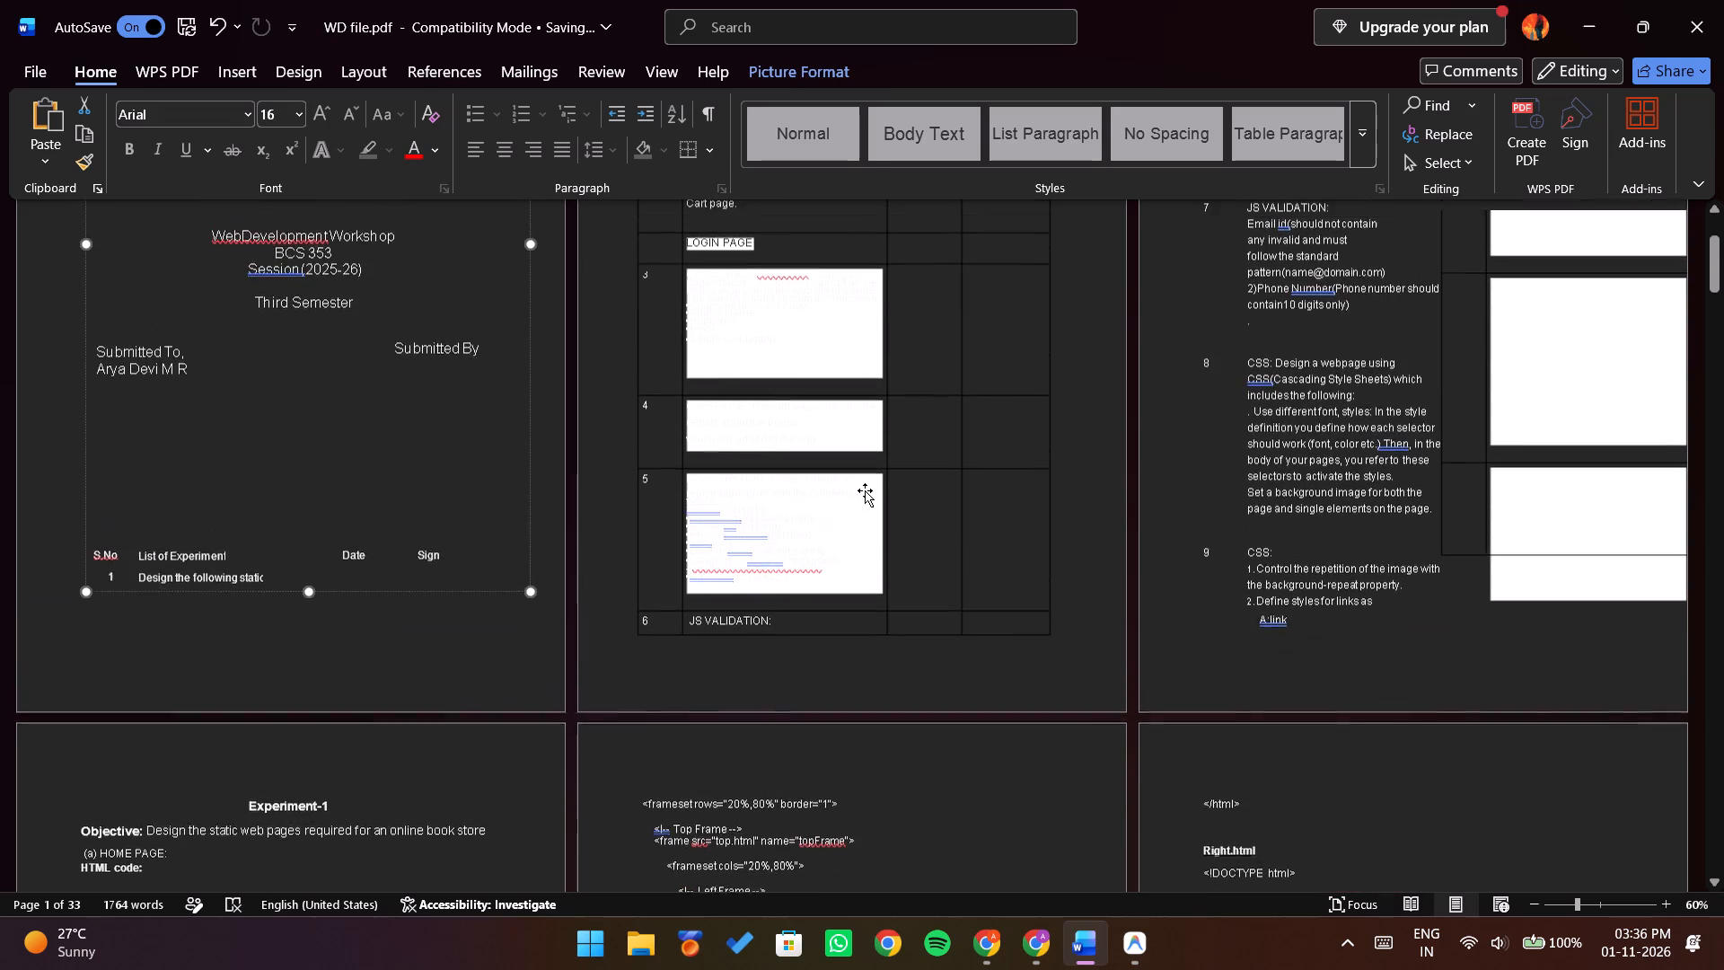
scroll(865, 490, "up", 5)
scroll(981, 544, "down", 6)
scroll(981, 544, "up", 4)
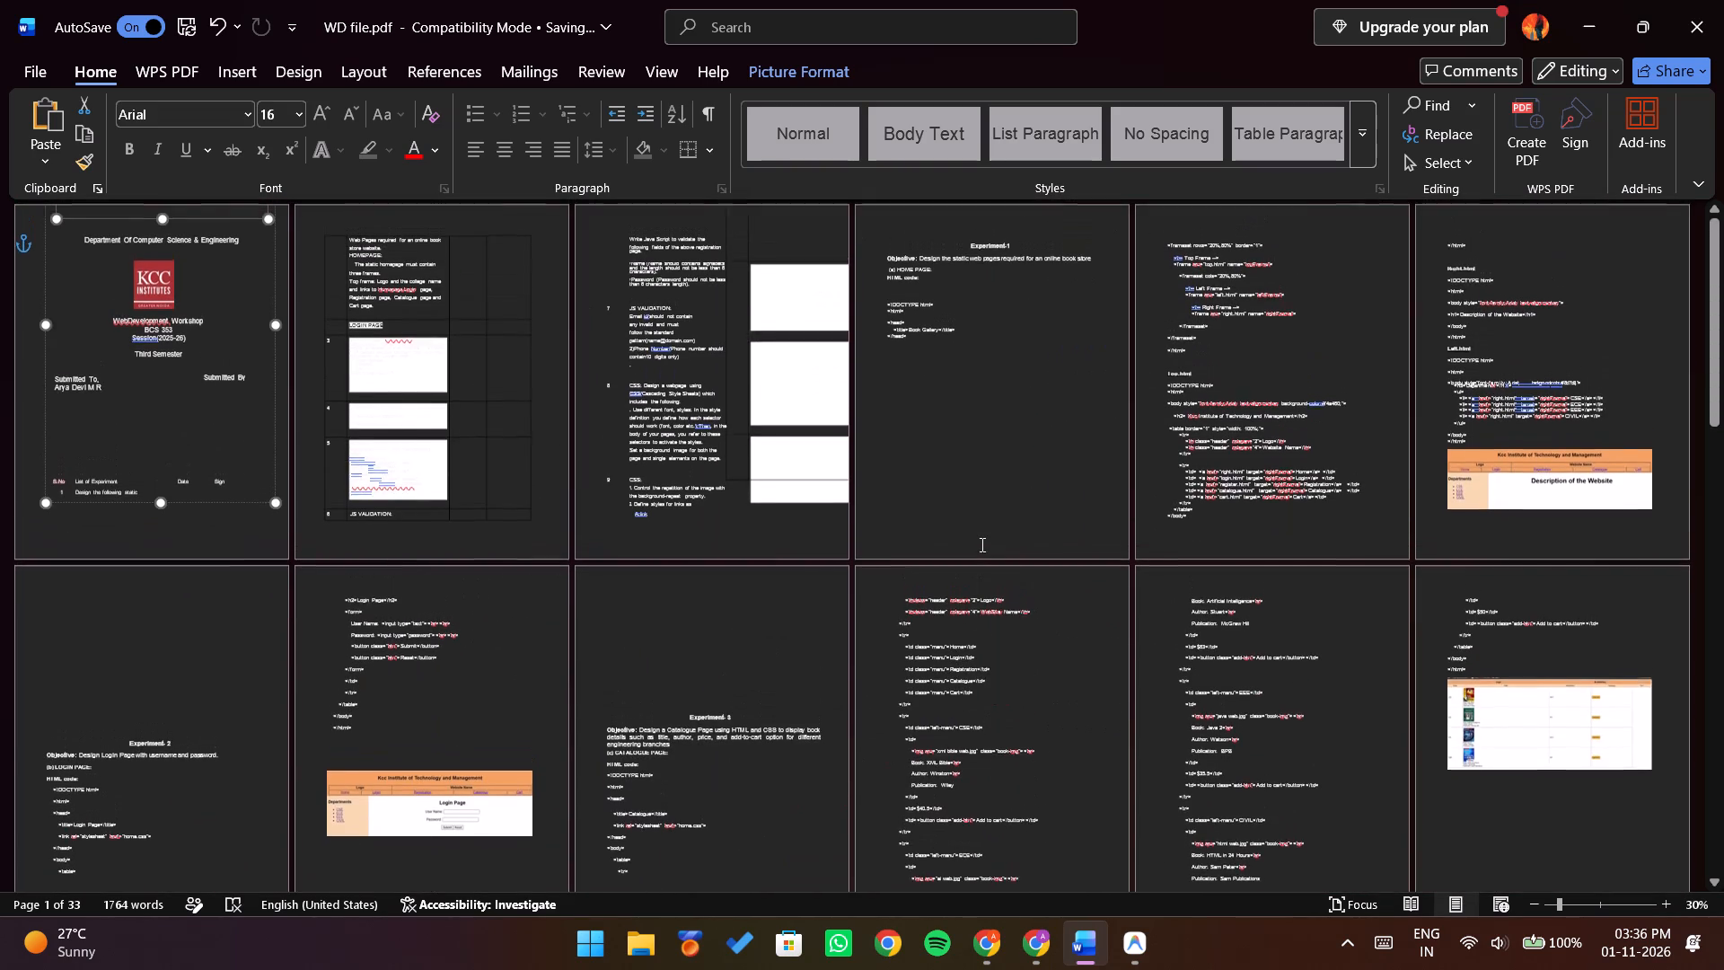
scroll(981, 544, "down", 1)
scroll(981, 544, "up", 3)
scroll(208, 501, "down", 2)
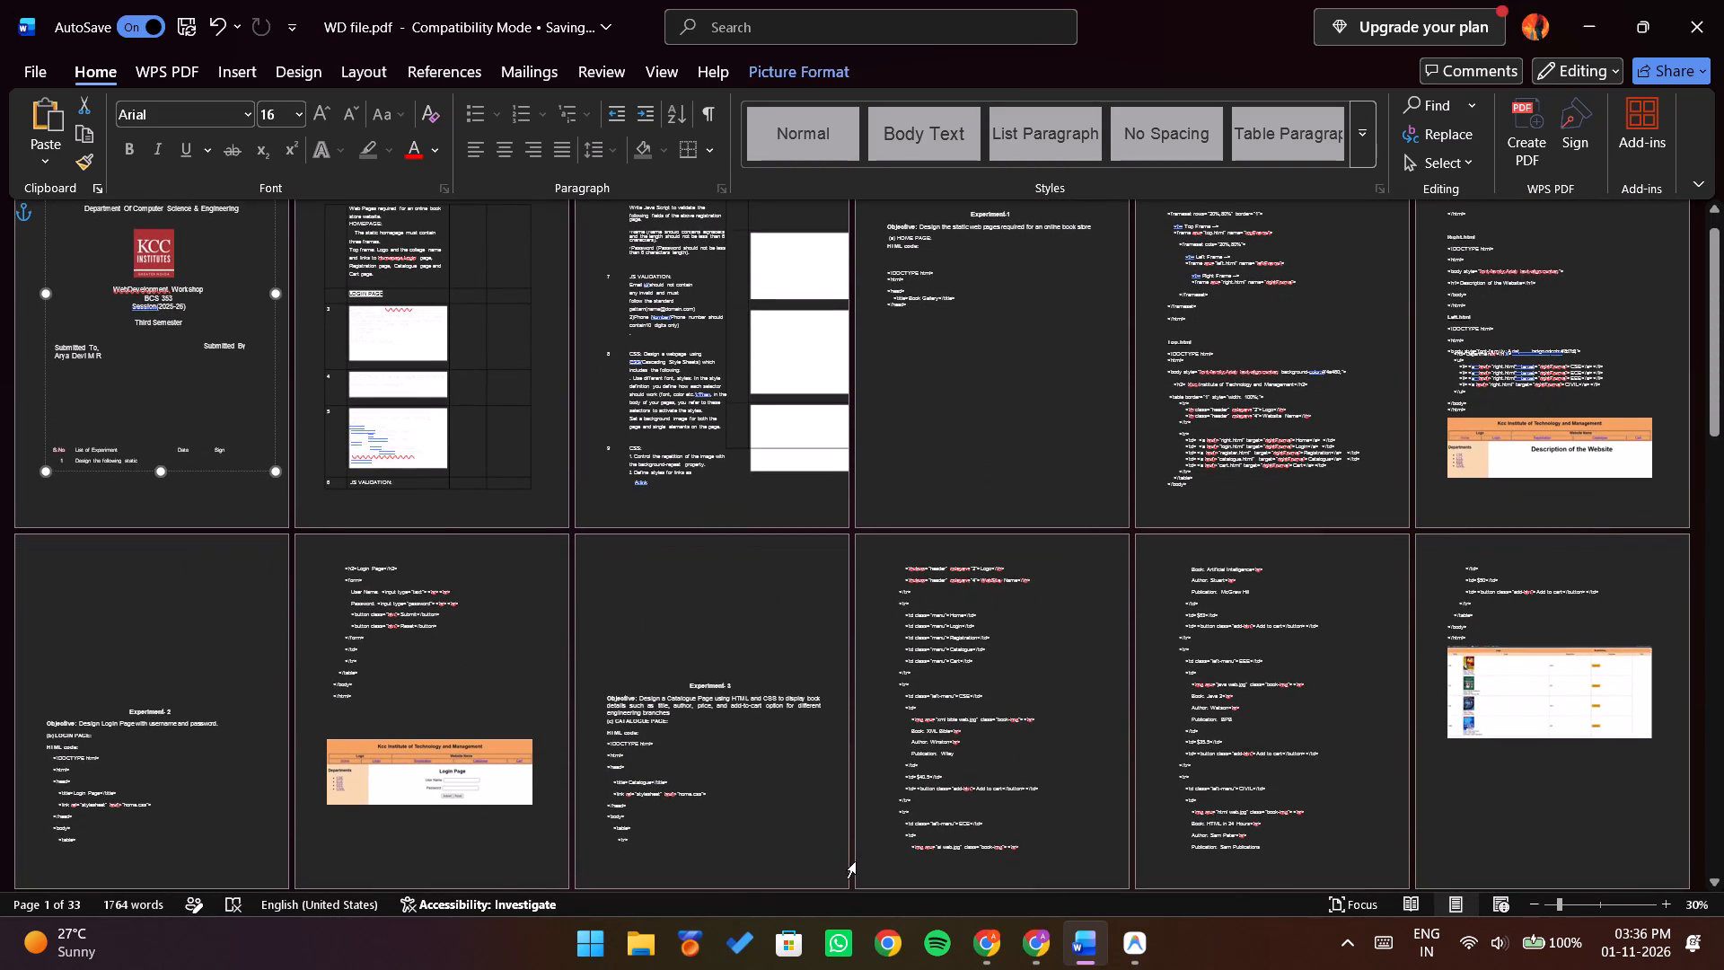
Close the WD file.pdf document window.
left_click(604, 942)
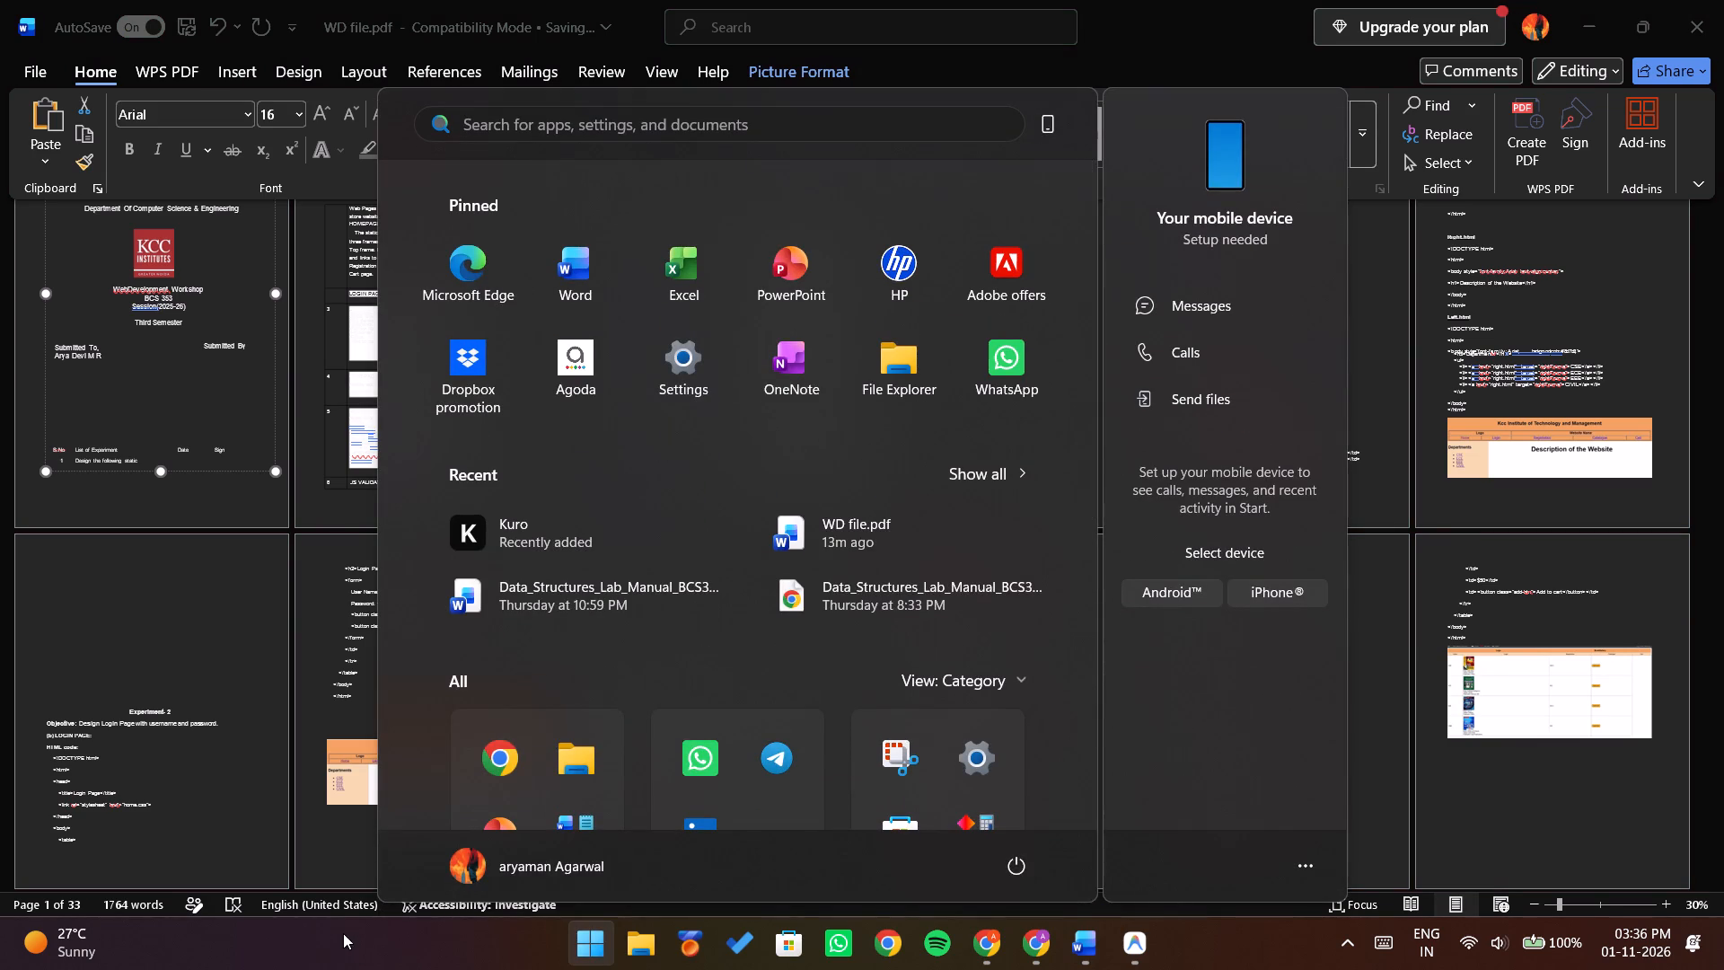
left_click(343, 933)
left_click(1723, 16)
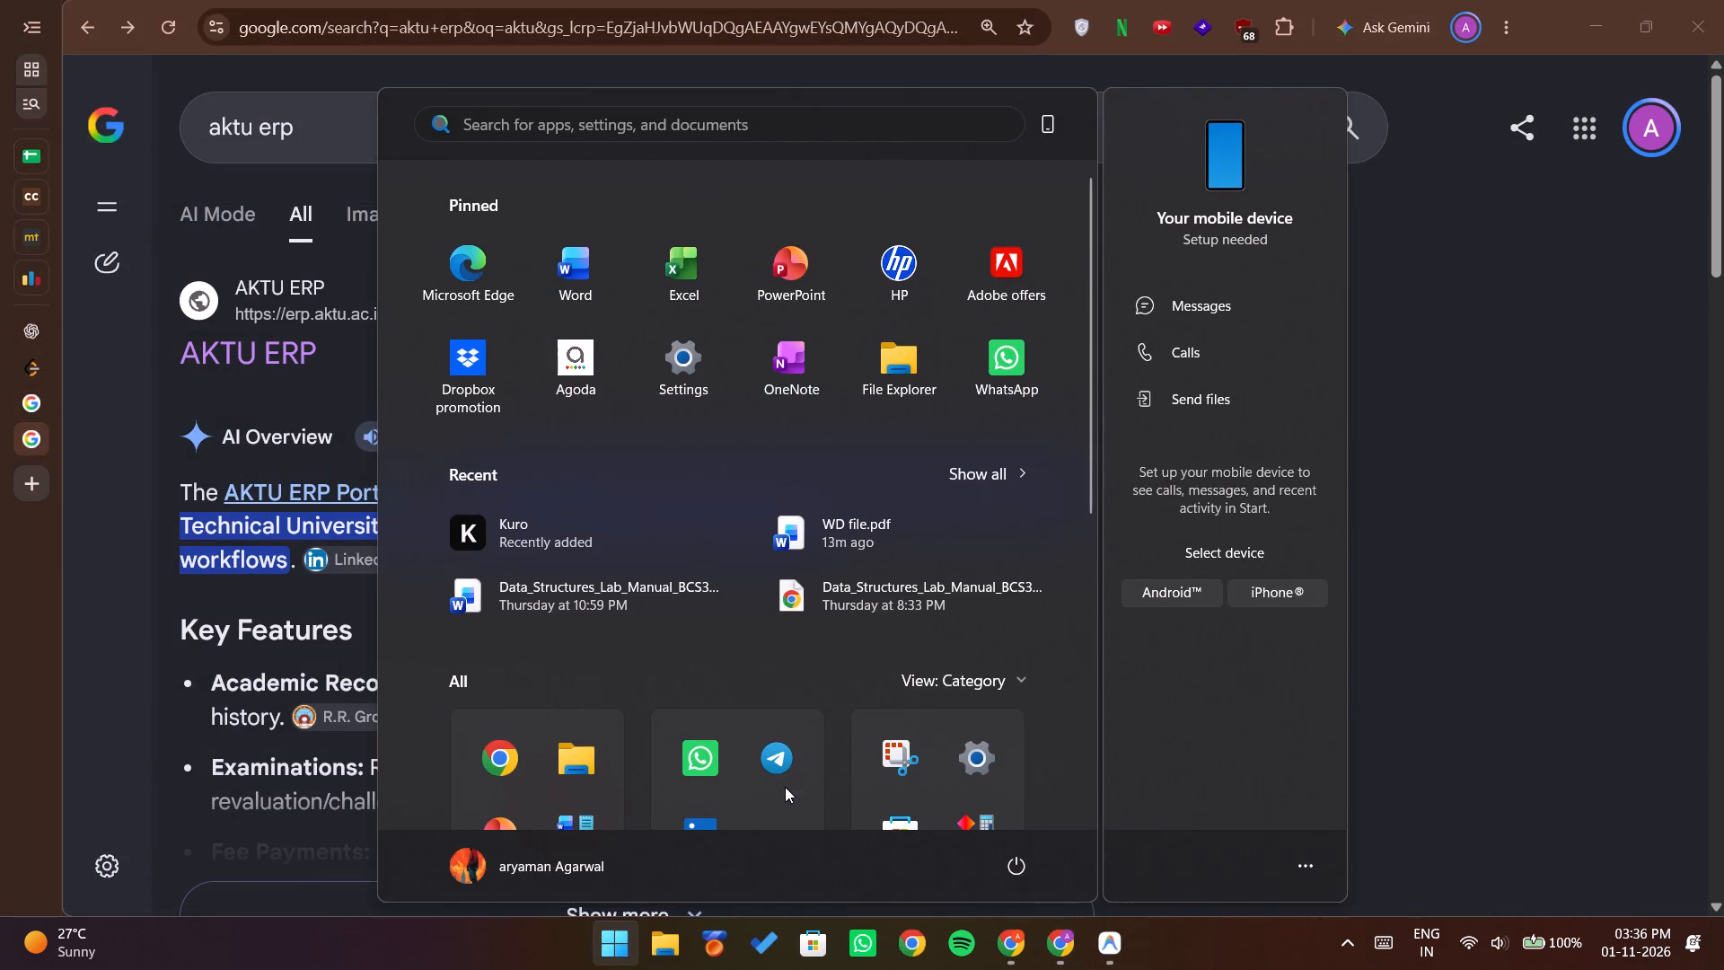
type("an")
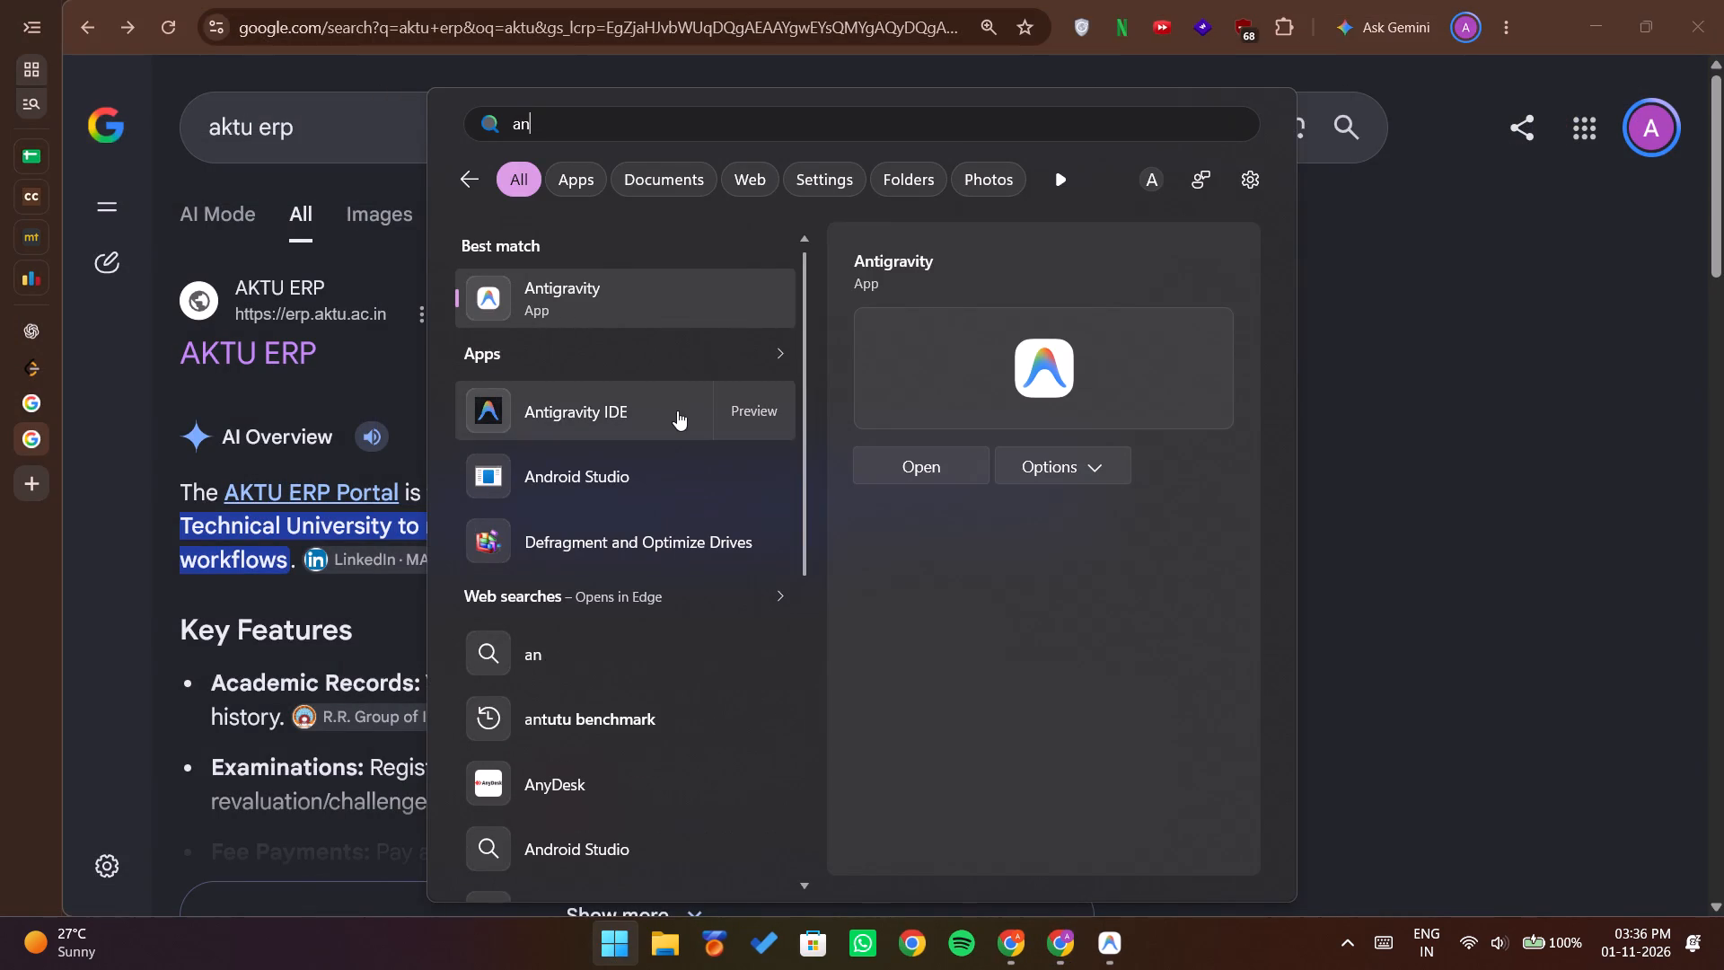
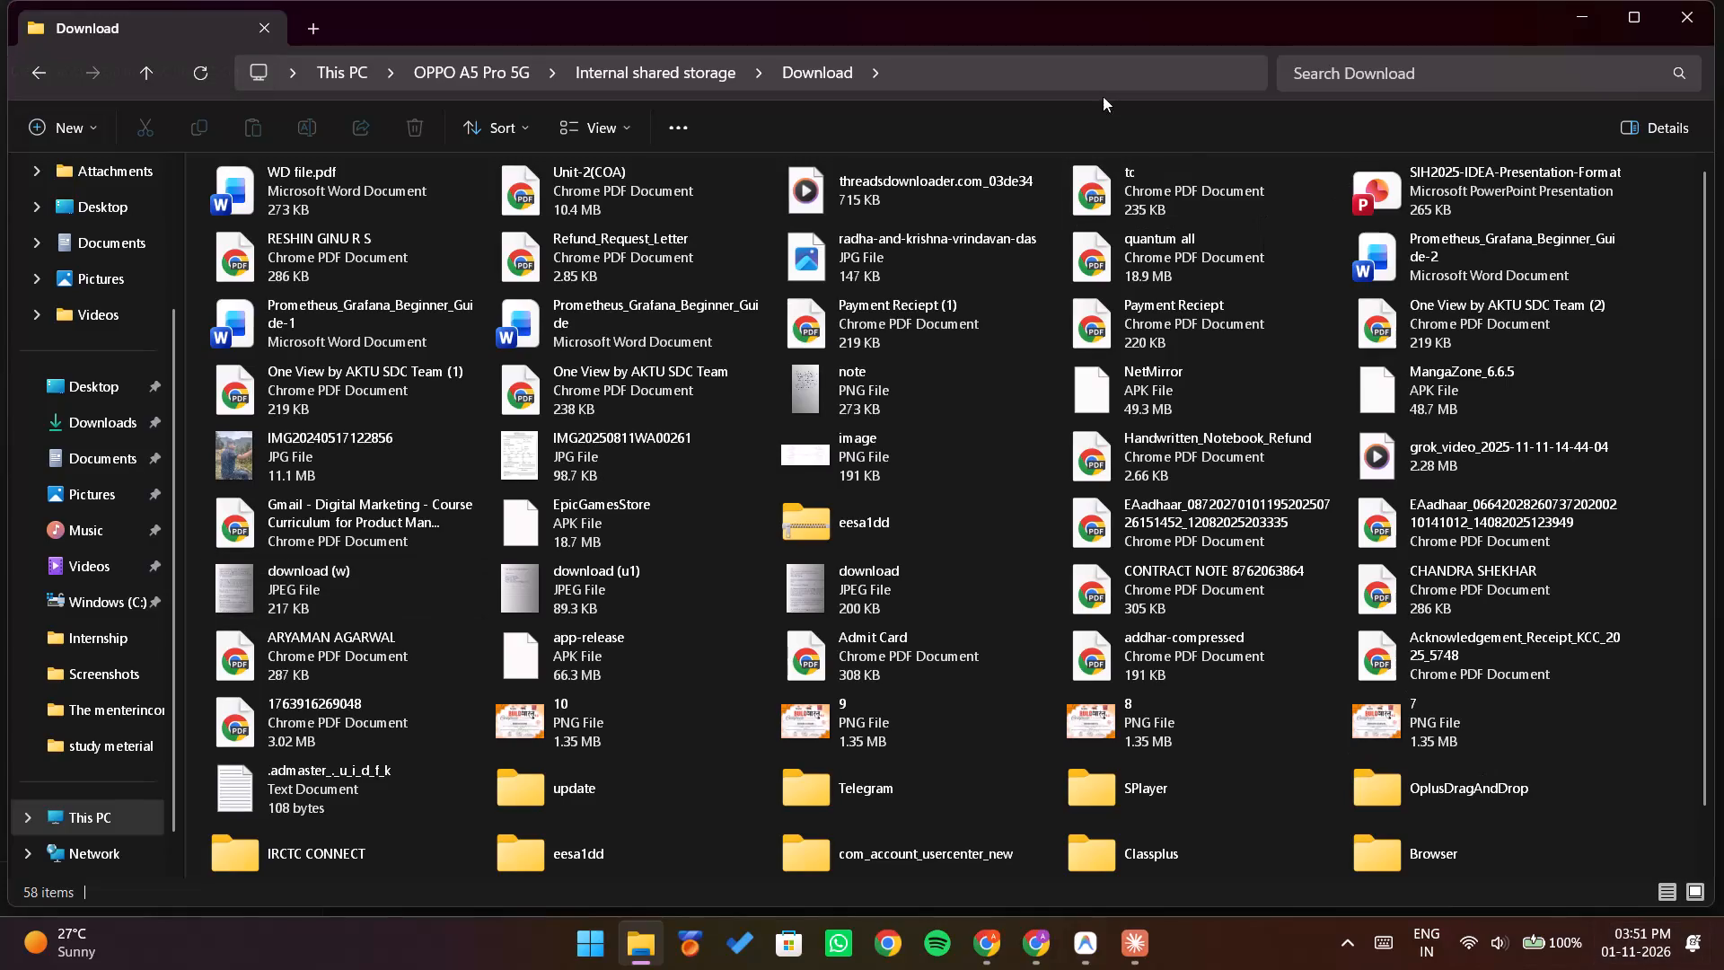
Go back from the phone's Download folder to the device root and open Internal shared storage.
double_click(31, 77)
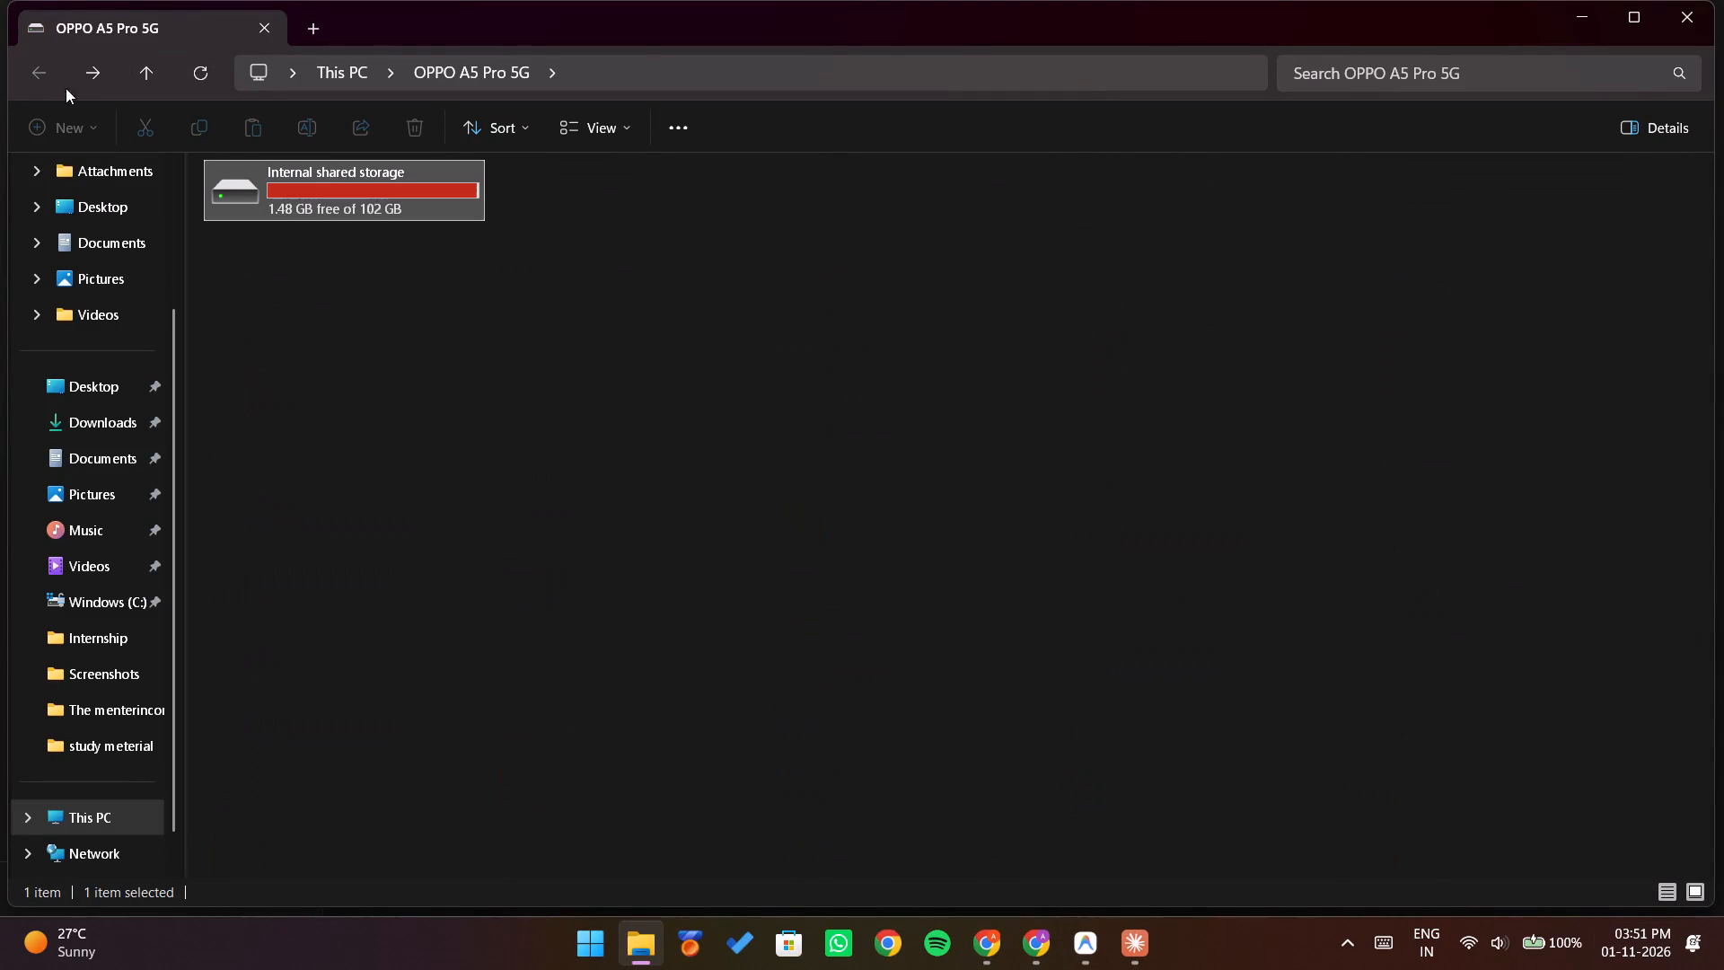
double_click(311, 203)
scroll(926, 483, "down", 1)
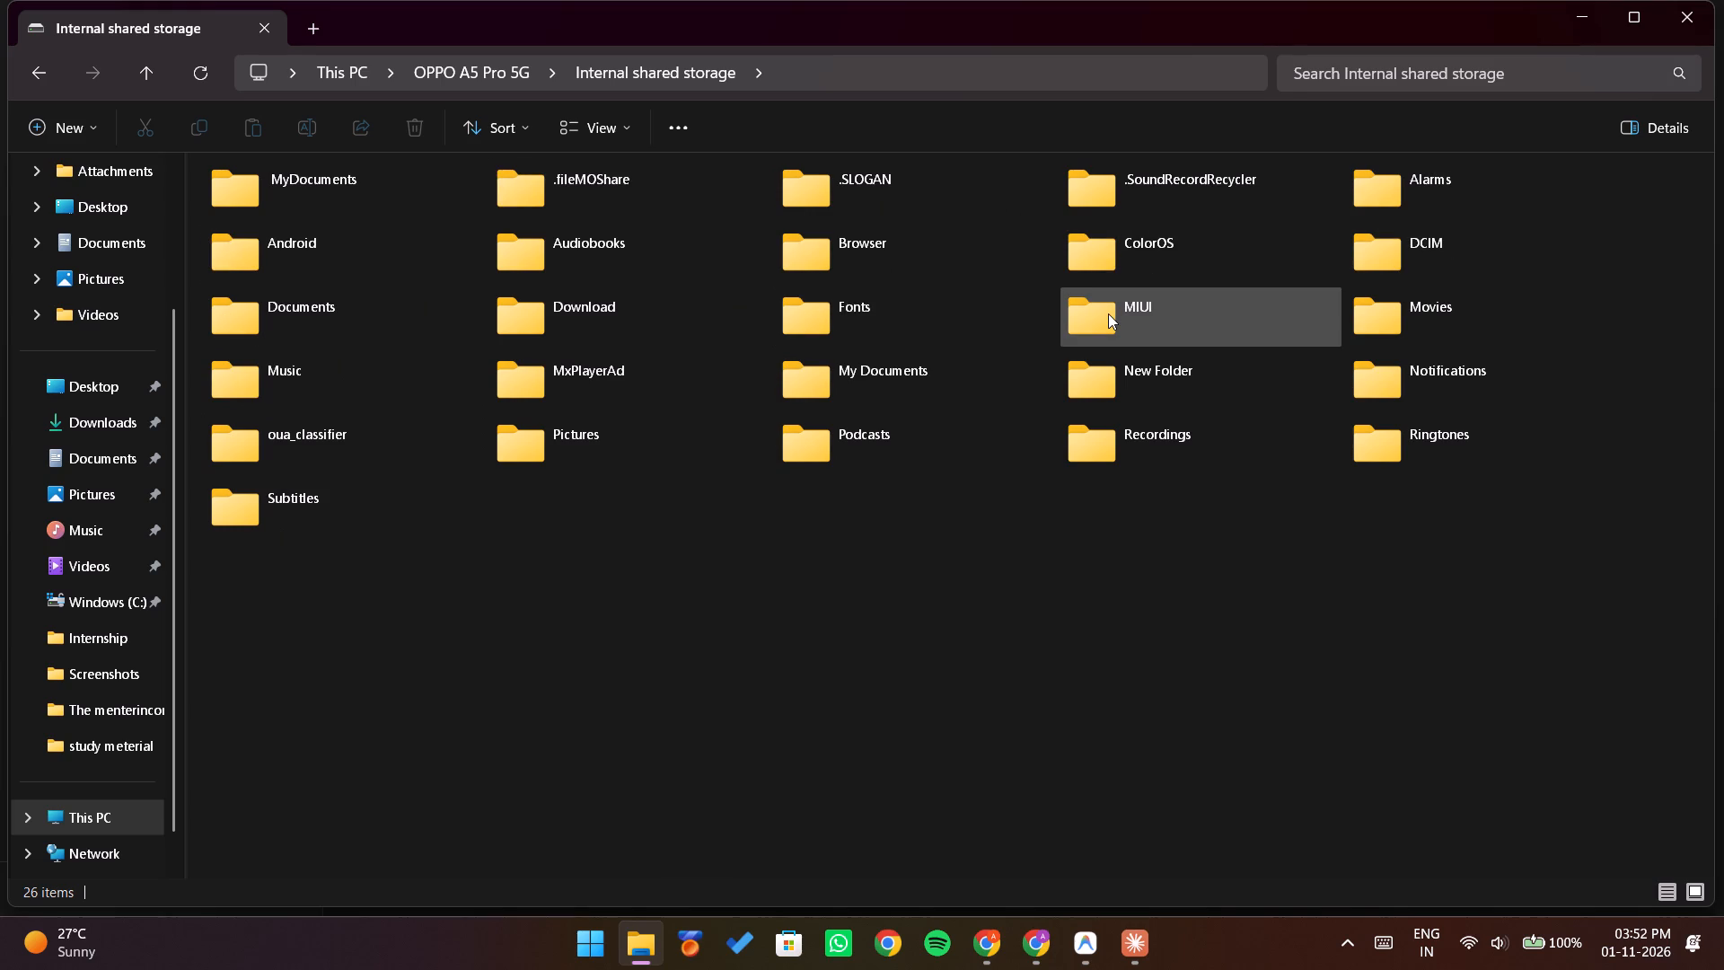
Open the WhatsApp Documents folder under Android, media, com.whatsapp, WhatsApp, Media on the phone's internal storage.
double_click(346, 235)
double_click(658, 190)
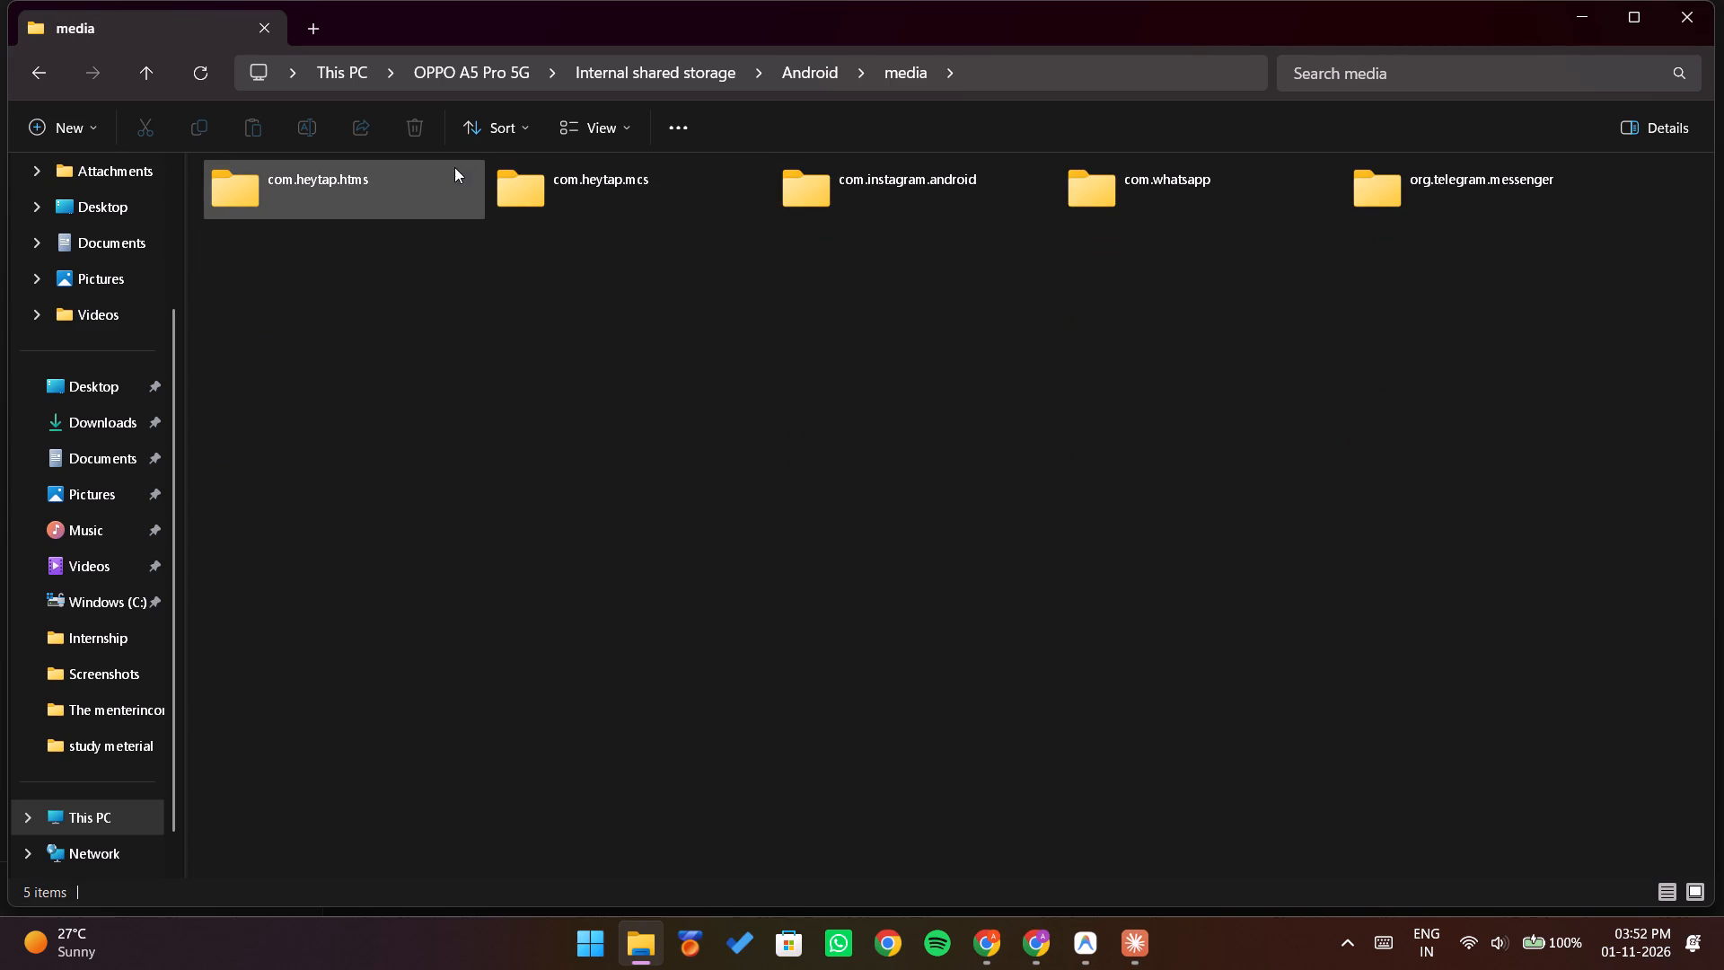
double_click(1139, 191)
double_click(317, 197)
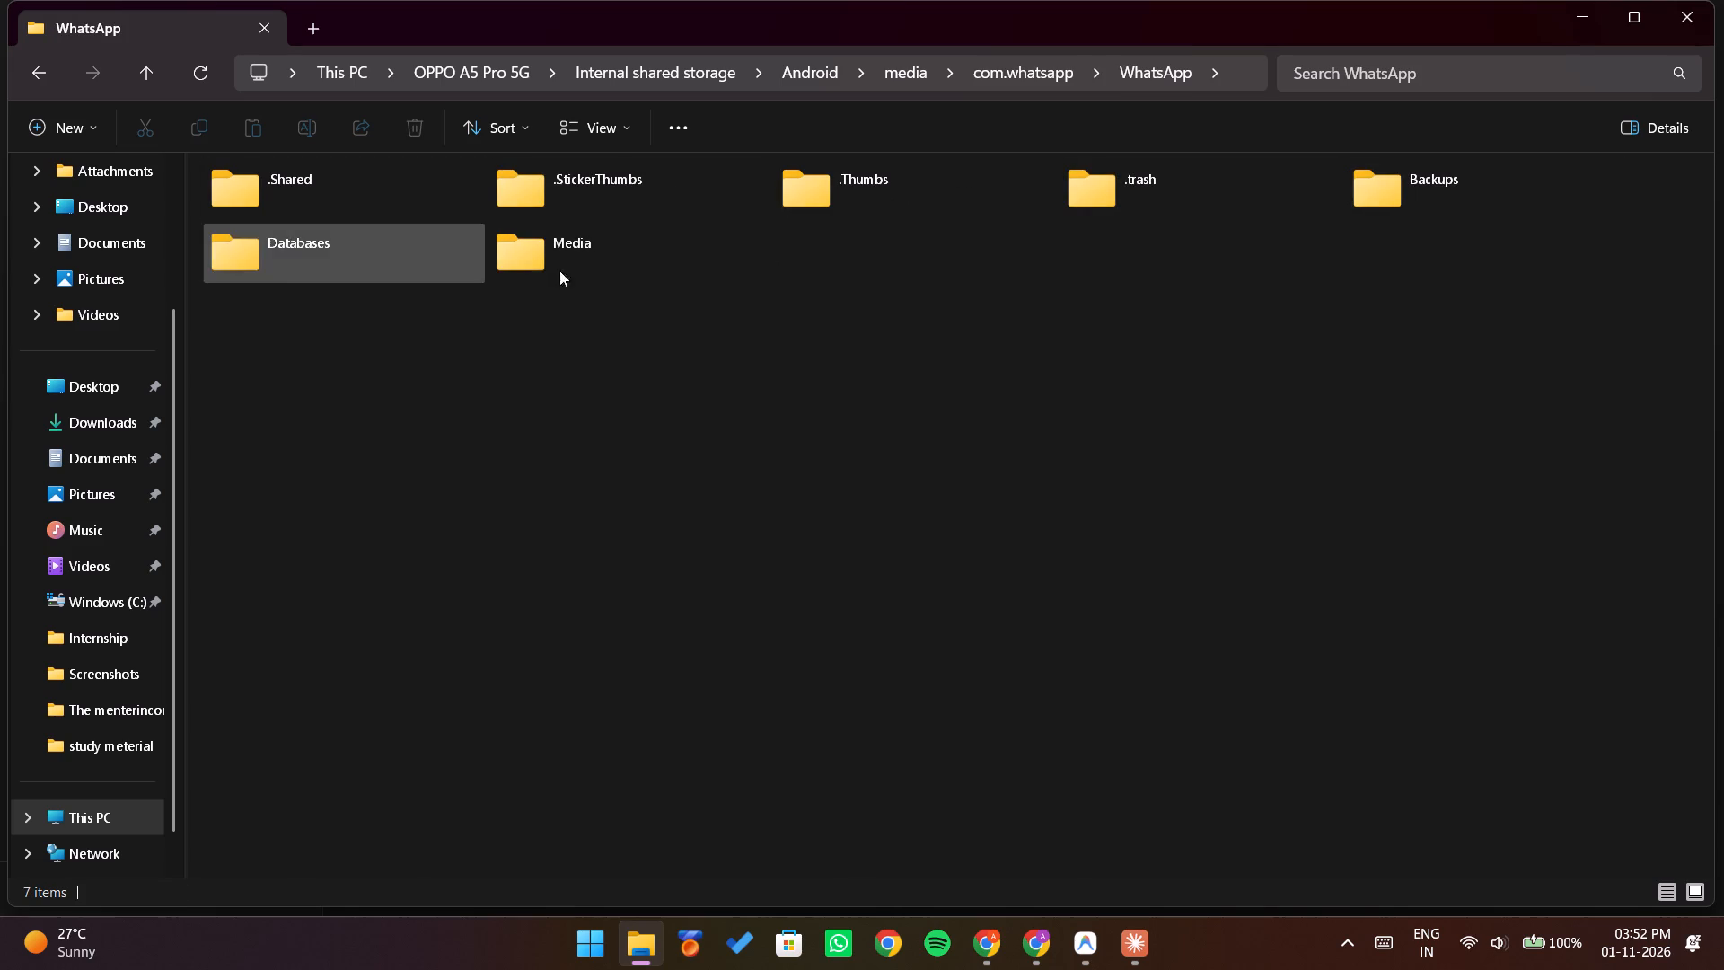
double_click(602, 280)
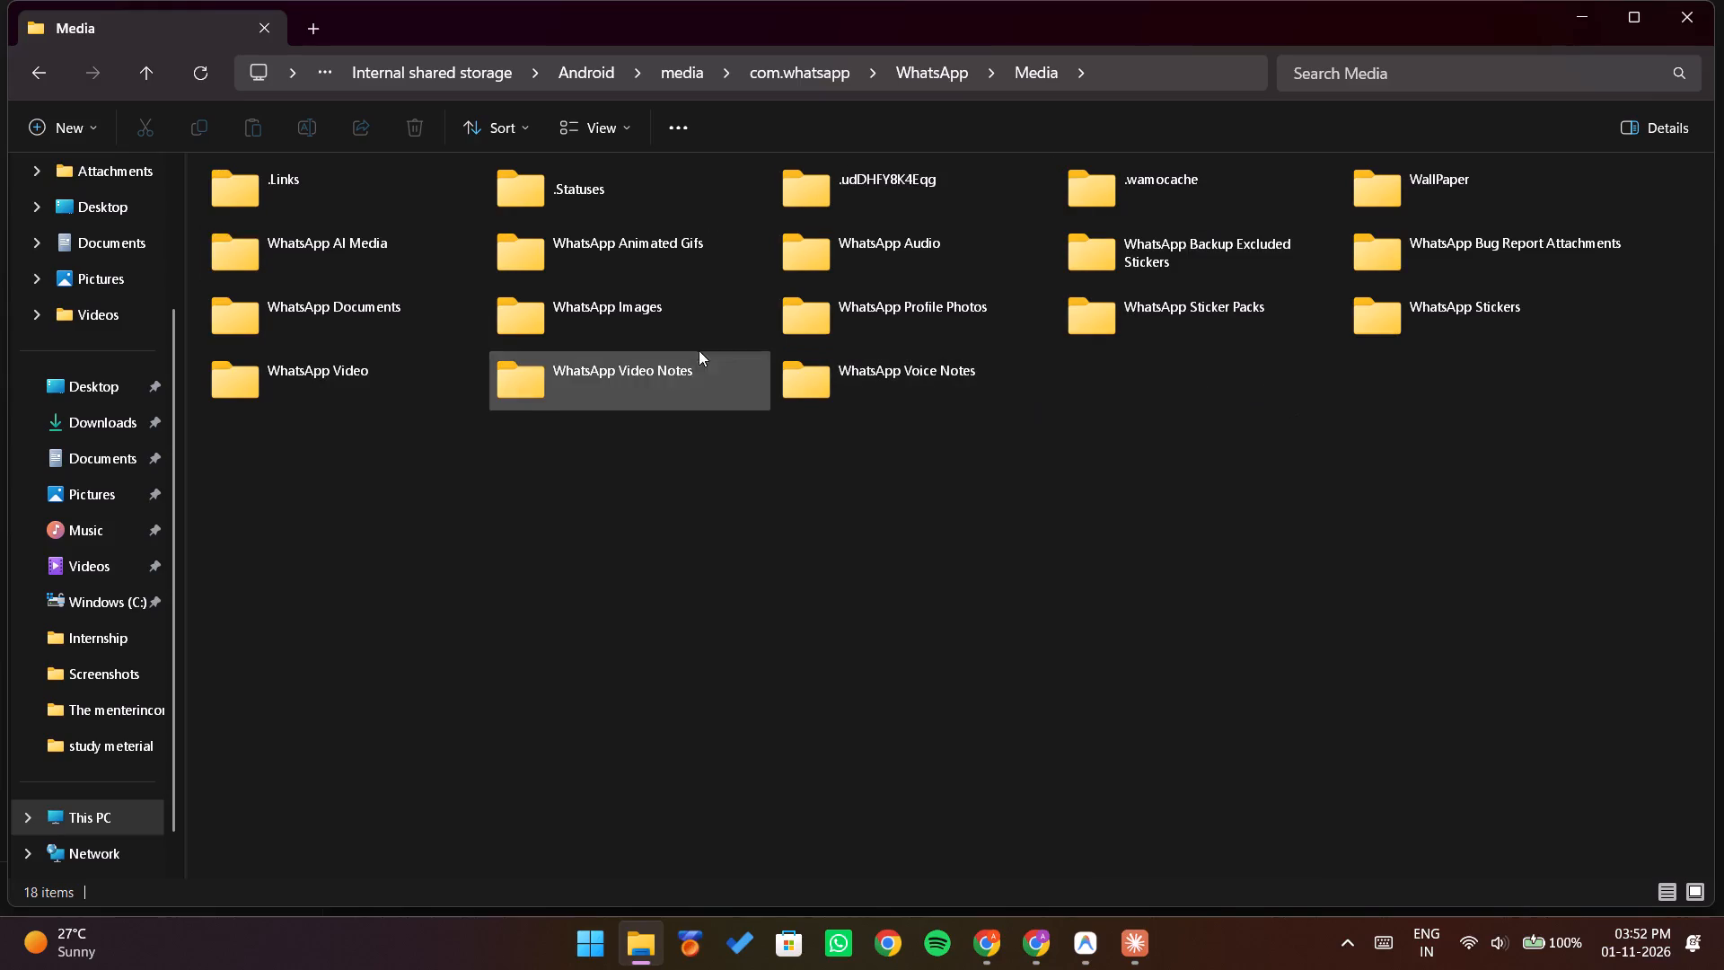
double_click(410, 328)
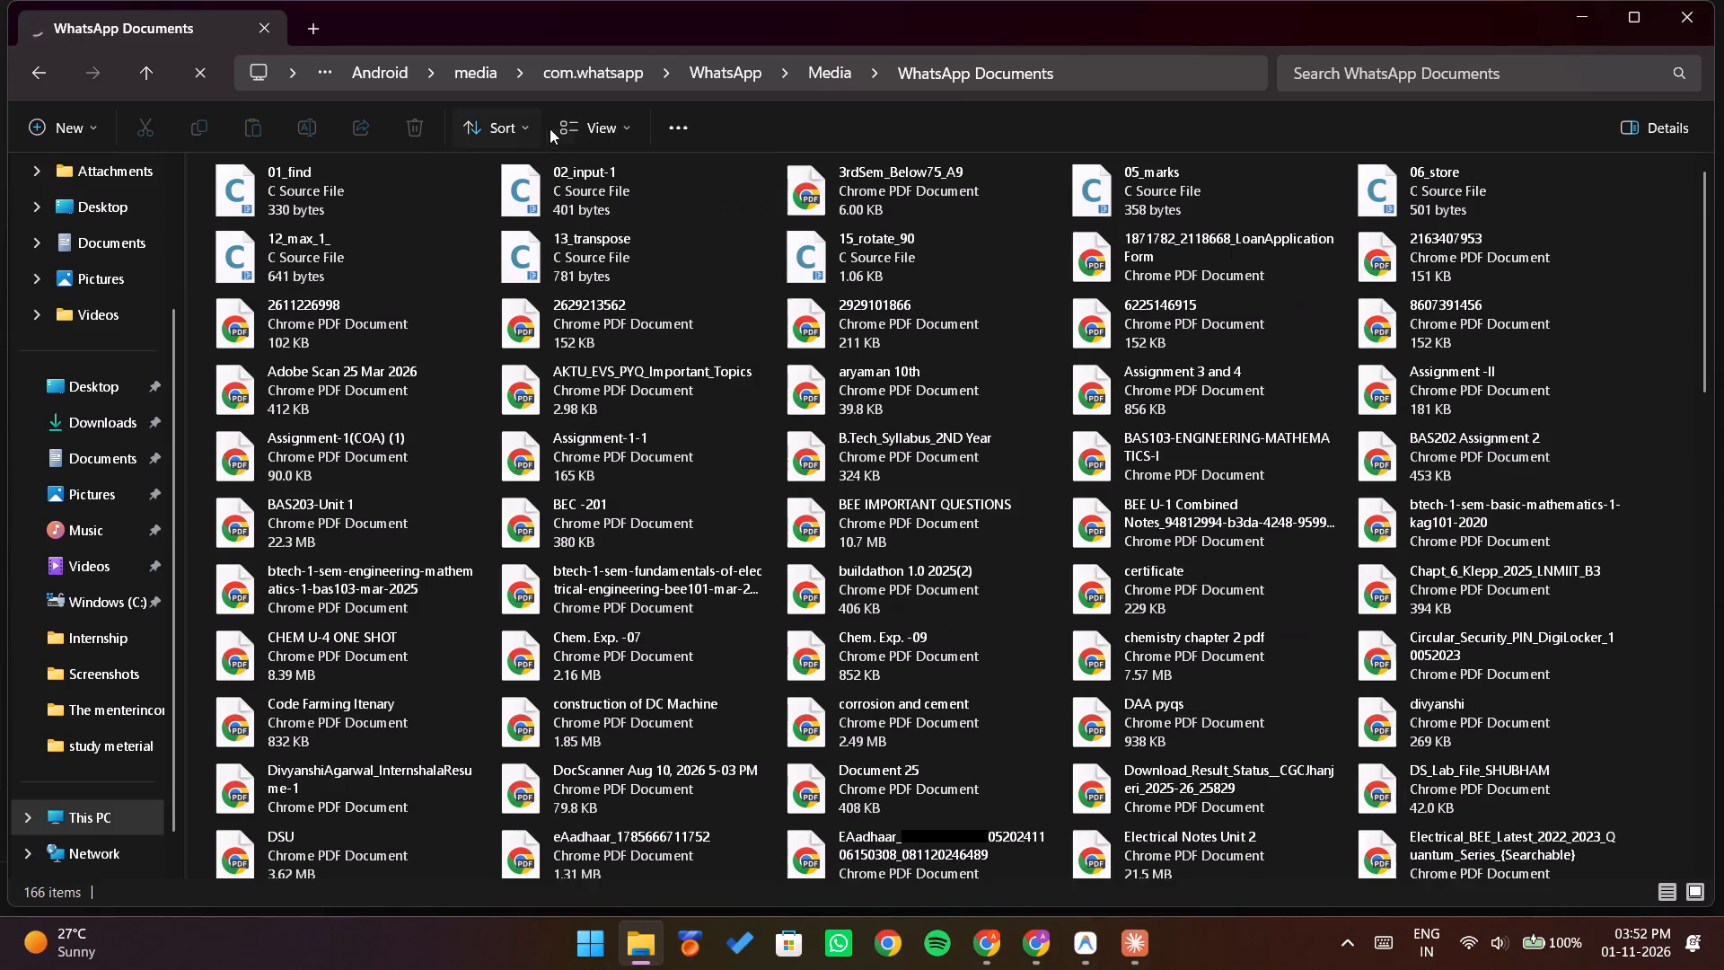
Sort the WhatsApp documents by an attribute other than name, type or size, trying descending order before setting ascending order.
left_click(515, 124)
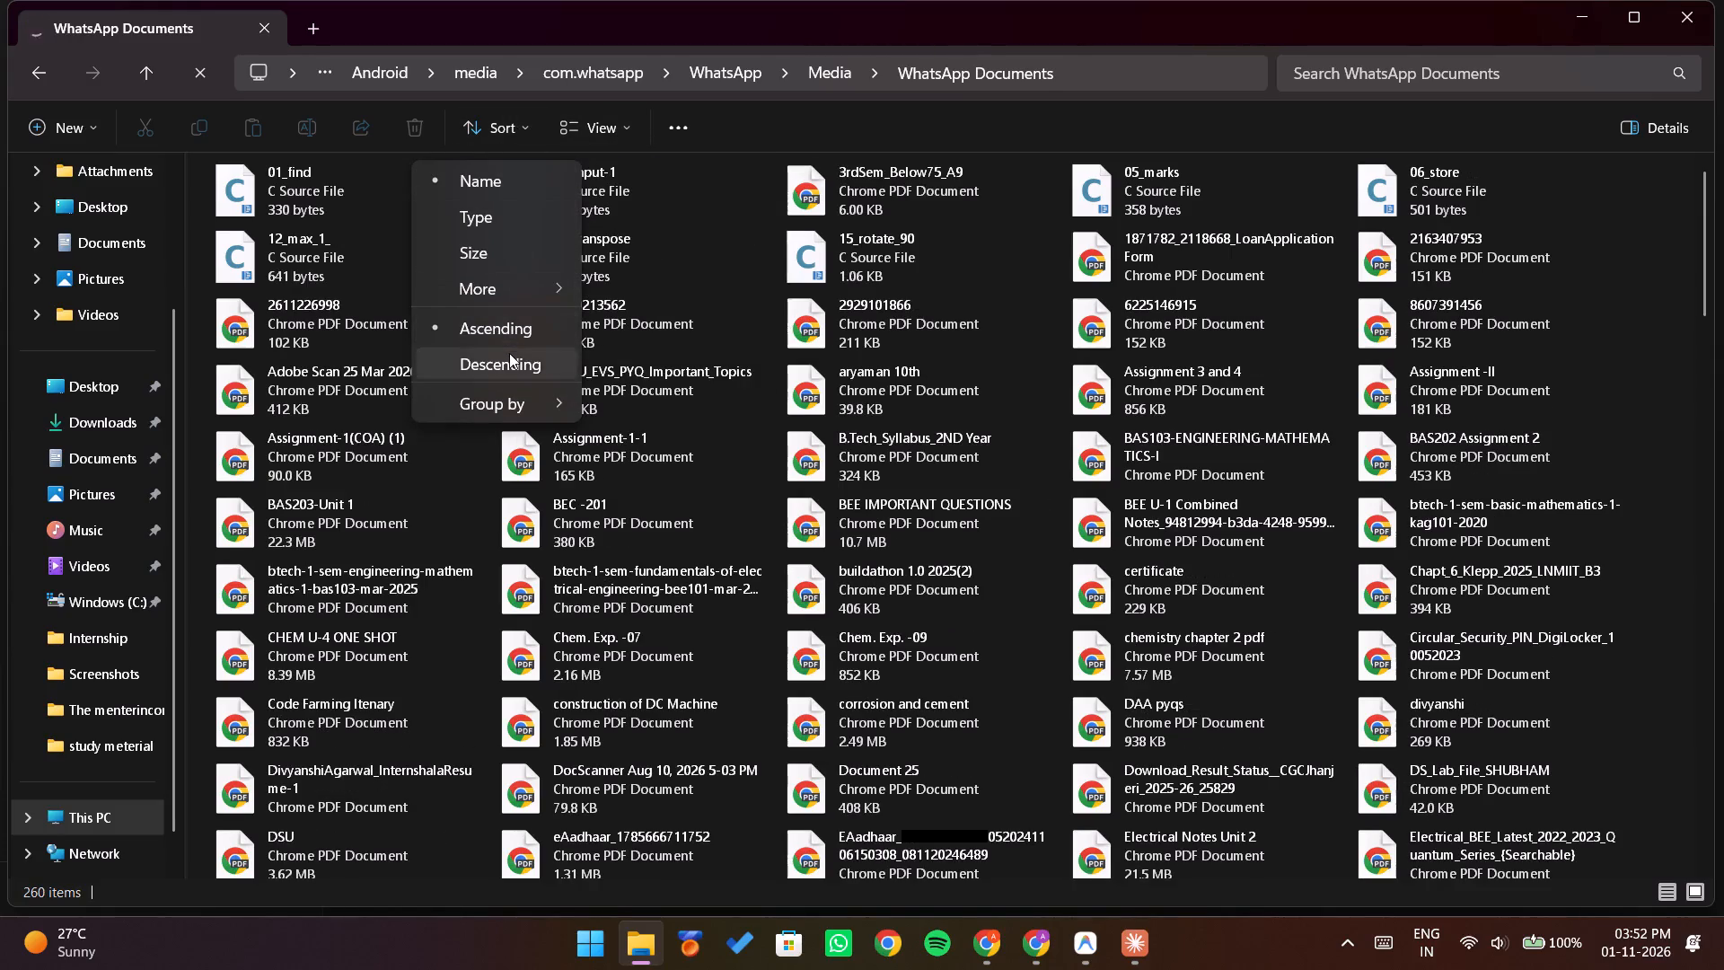
left_click(509, 354)
left_click(513, 134)
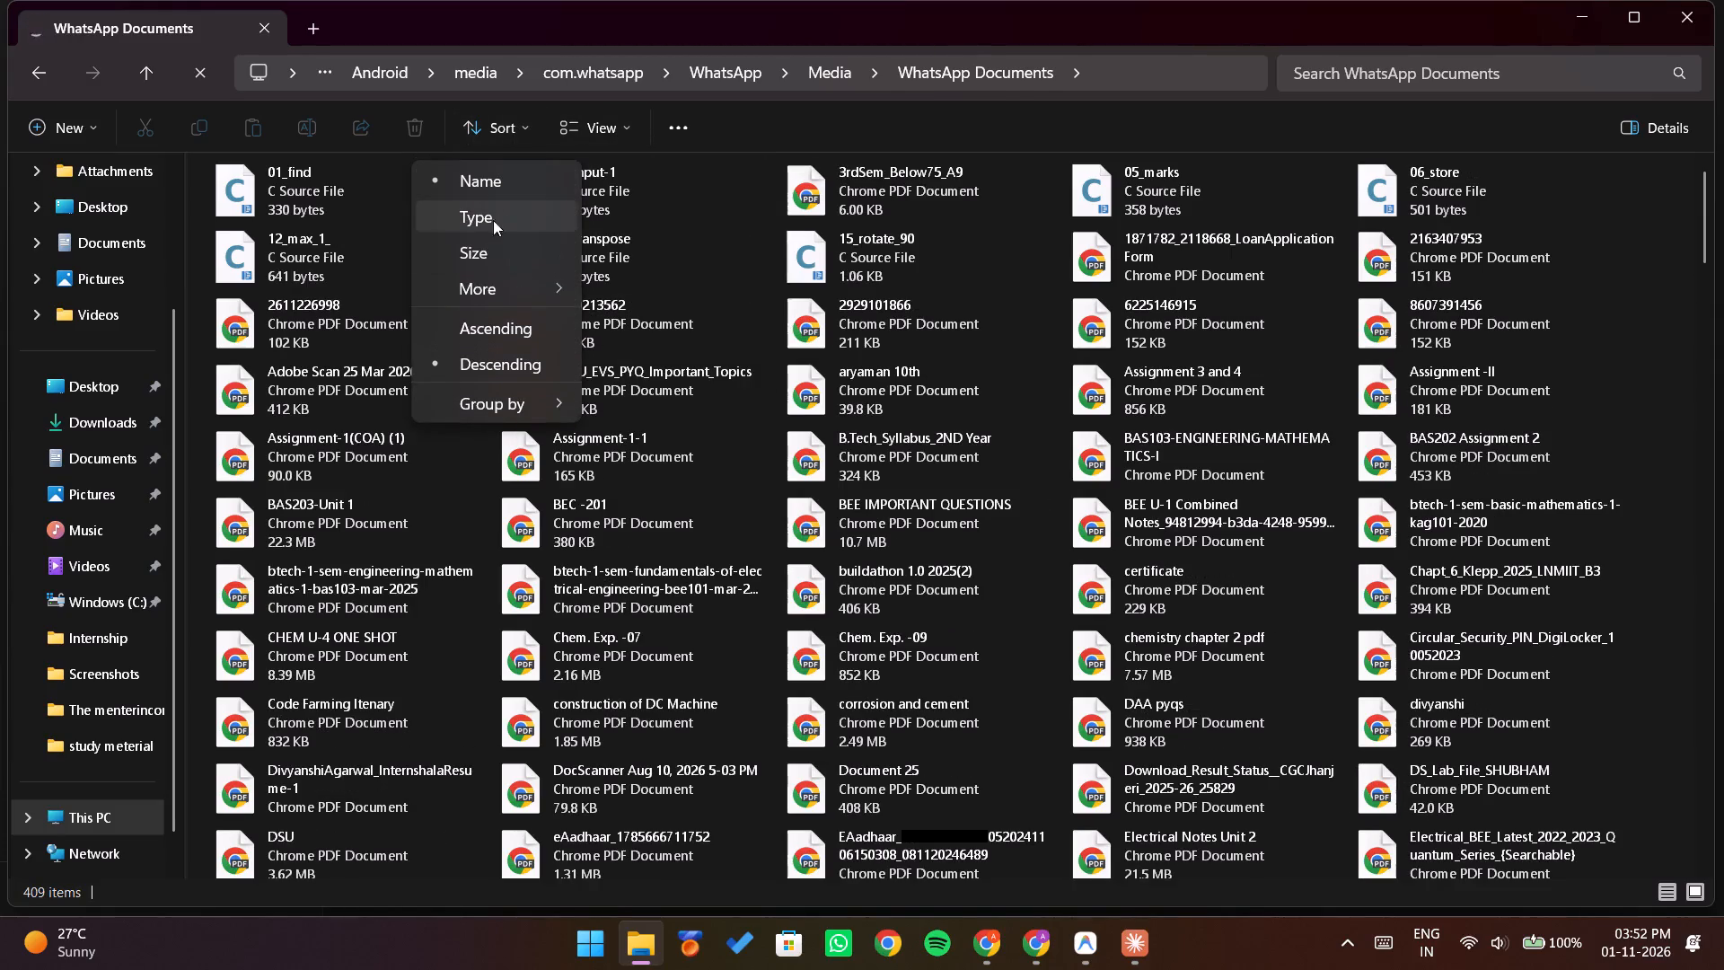
left_click(645, 319)
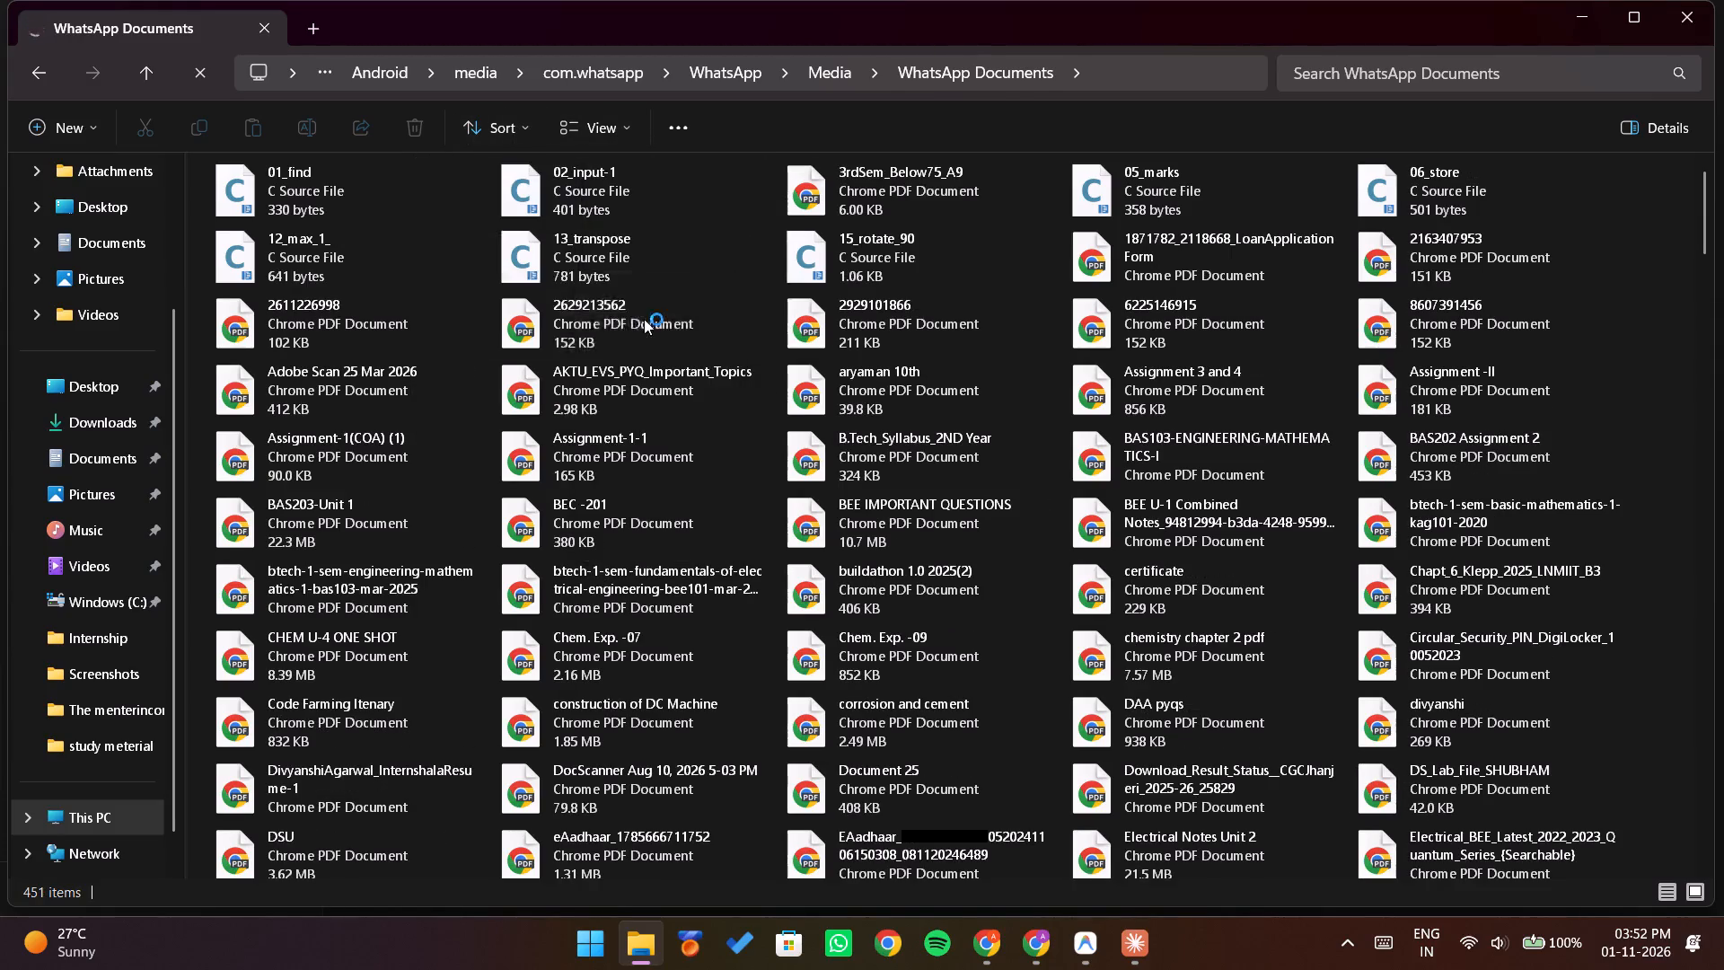
left_click(495, 131)
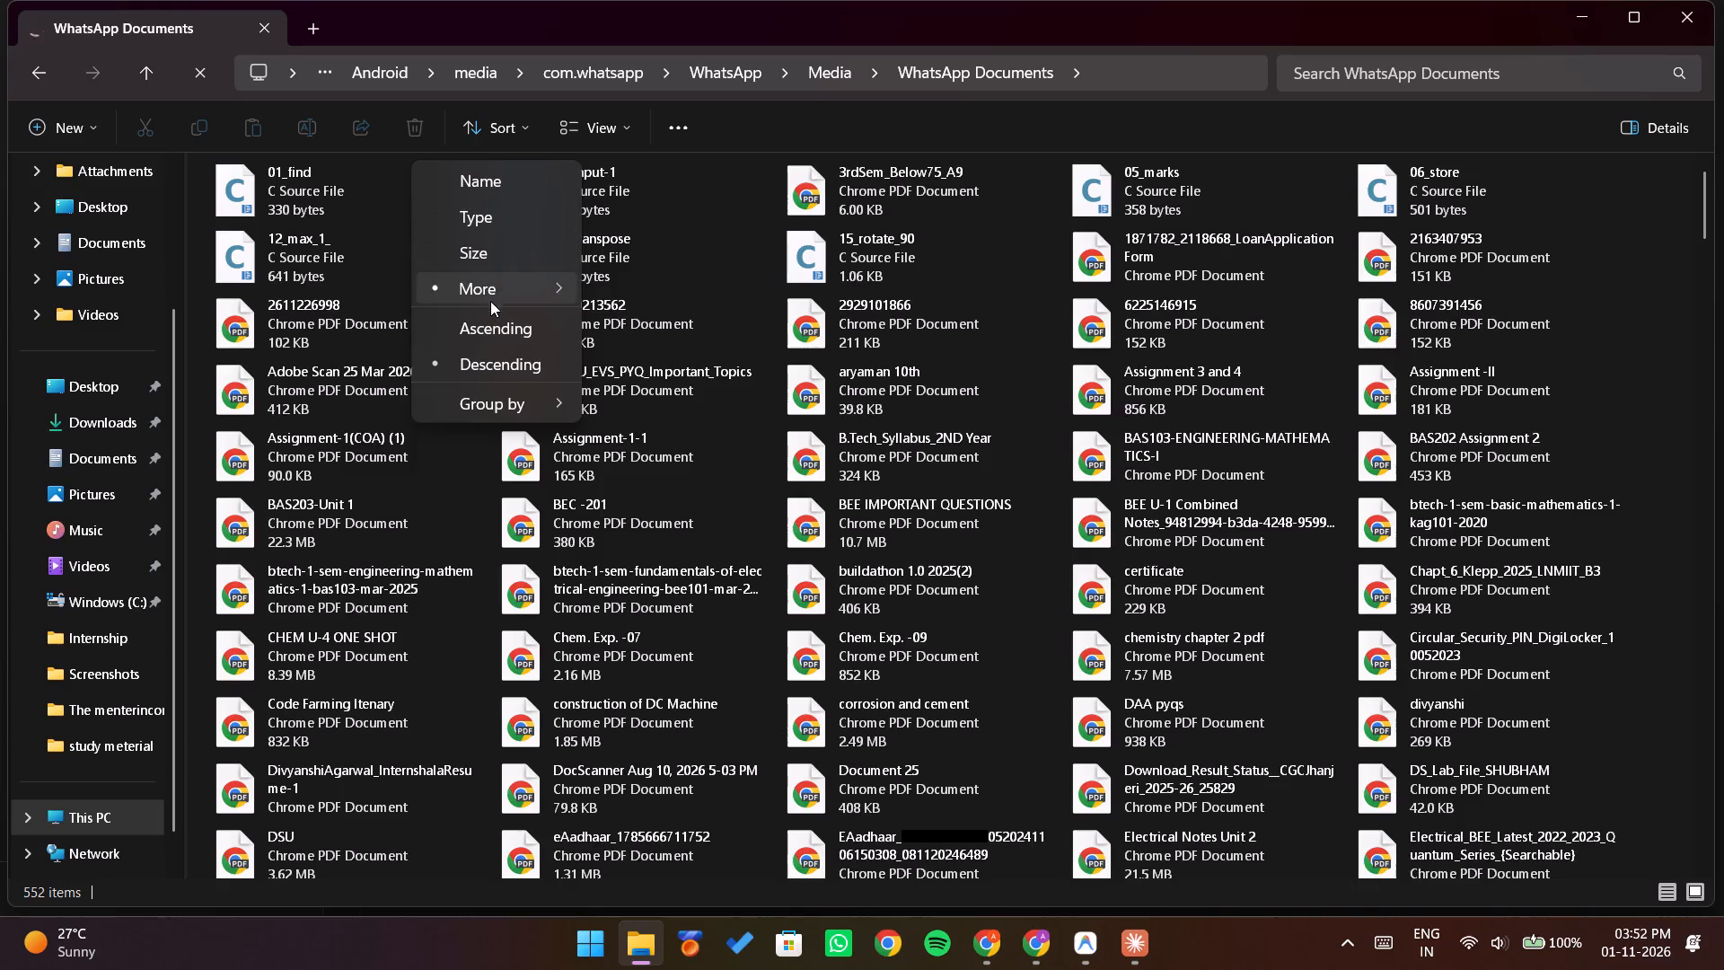
left_click(499, 320)
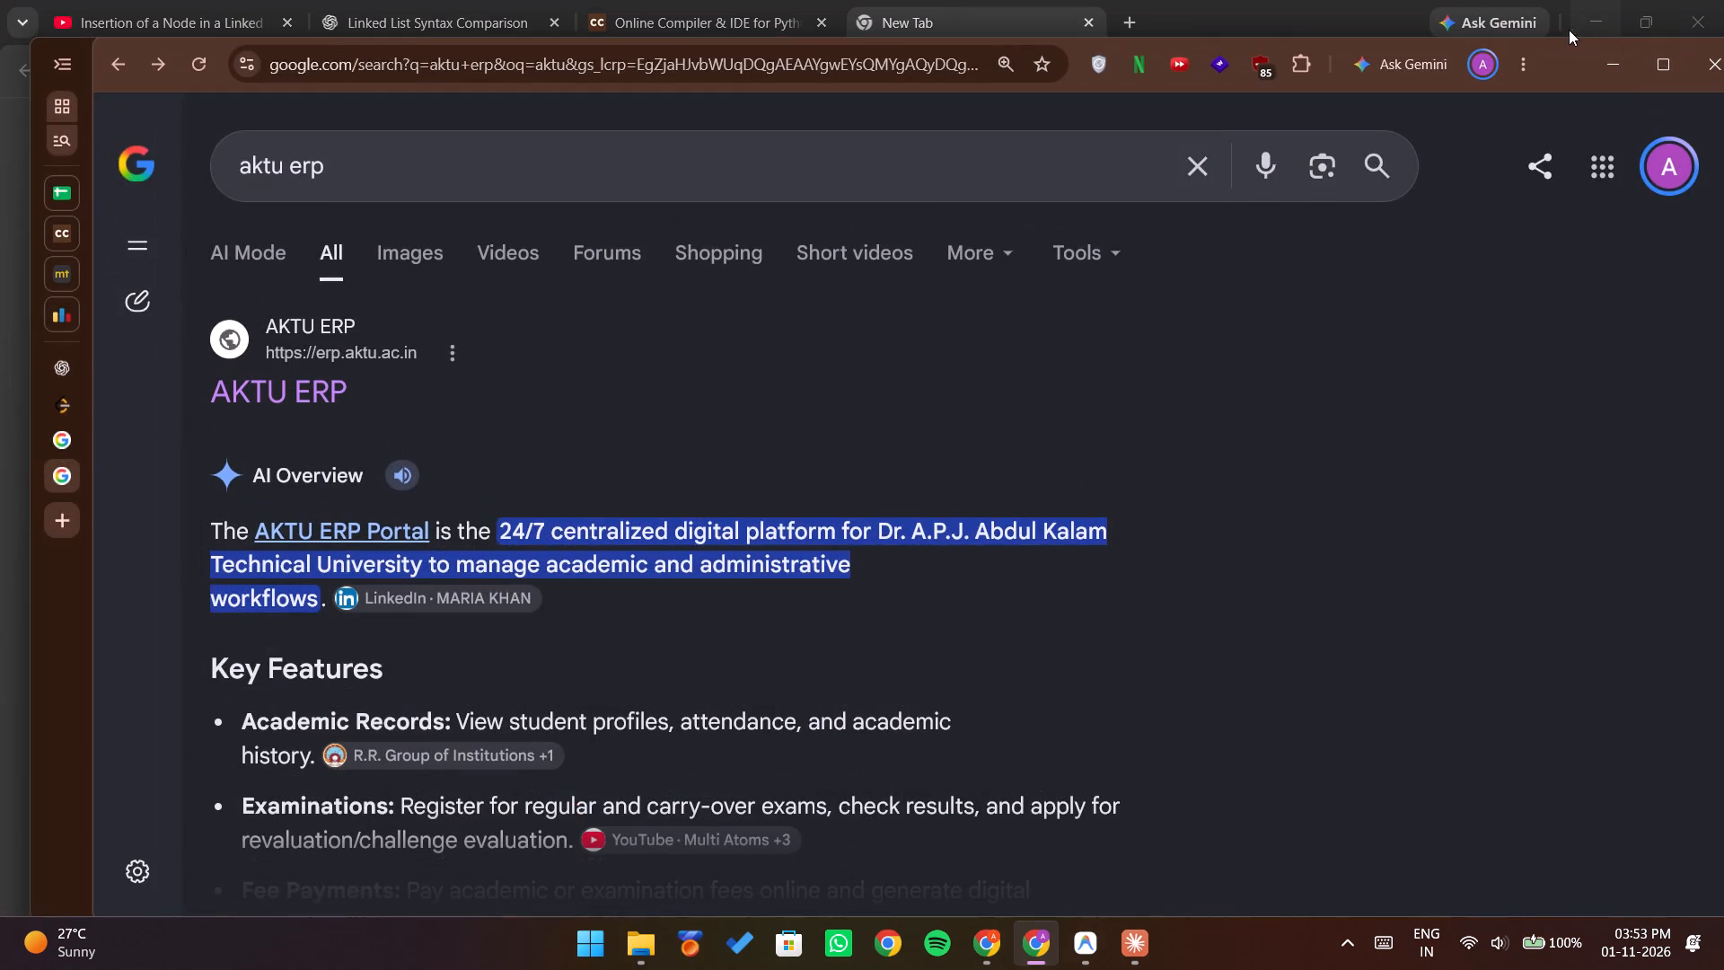
Minimize both browser windows to reveal the desktop and paste the copied item there.
left_click(1610, 55)
left_click(1596, 34)
key("ctrl+v")
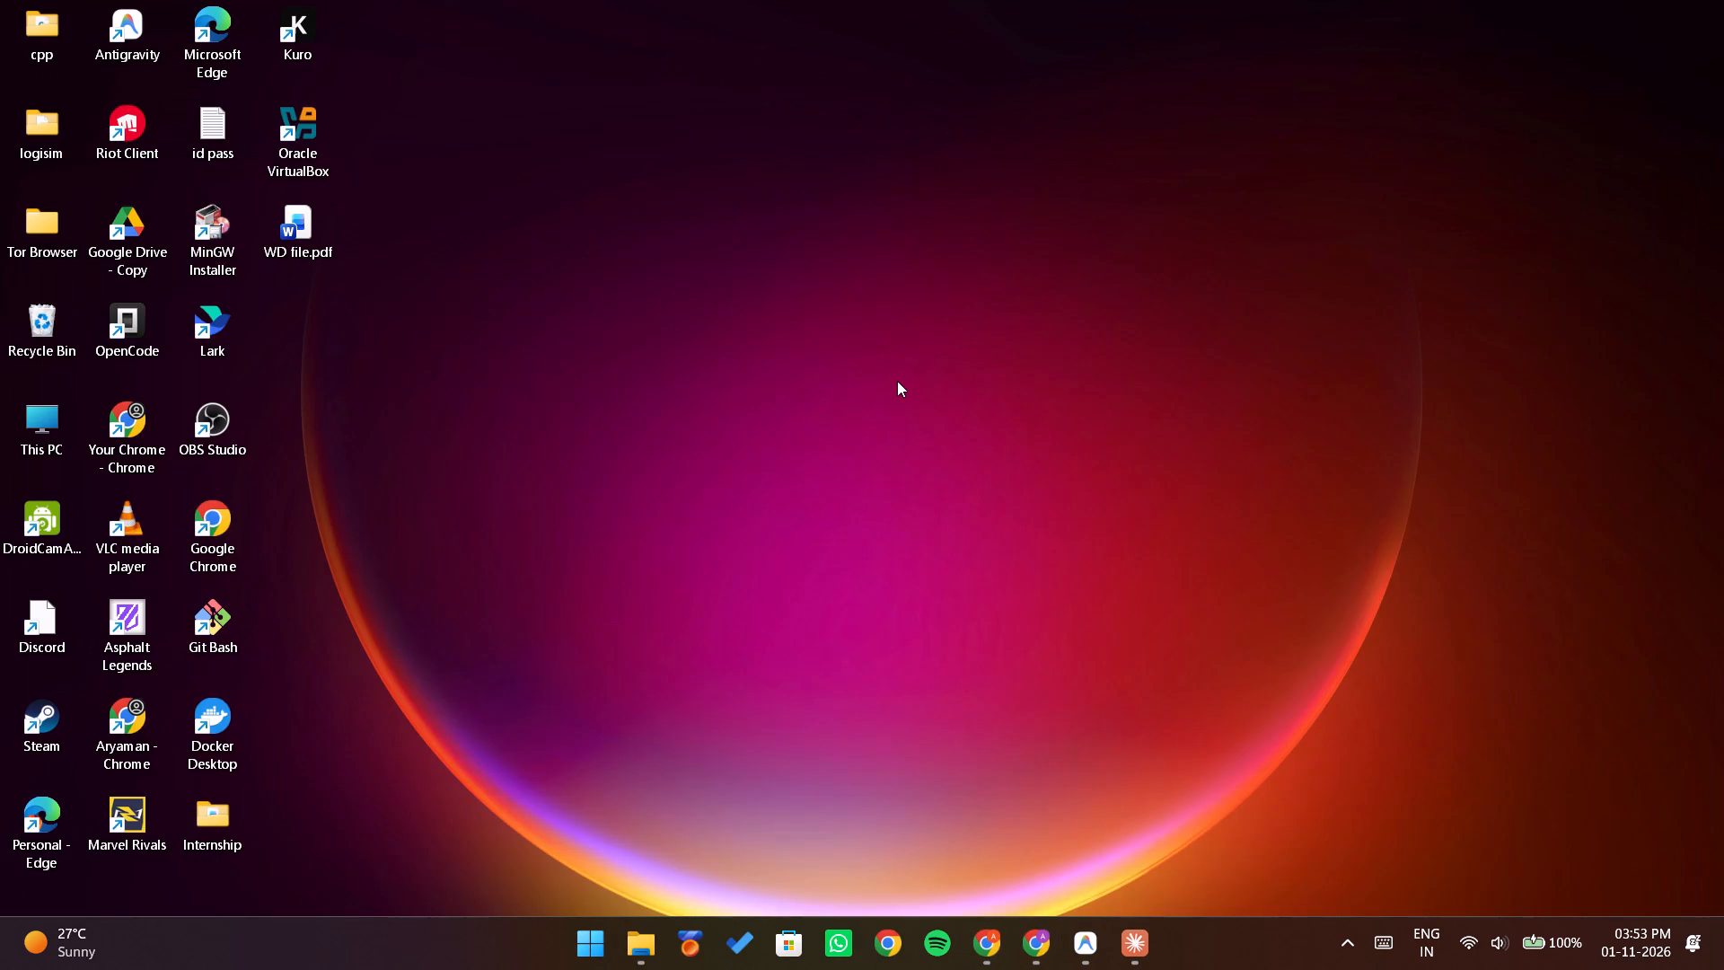
Paste the copied lab manual, BCS353 WD Lab file format and WD file.pdf files onto the desktop.
scroll(778, 459, "down", 3)
left_click(471, 472)
key("ctrl+v")
left_click(425, 419)
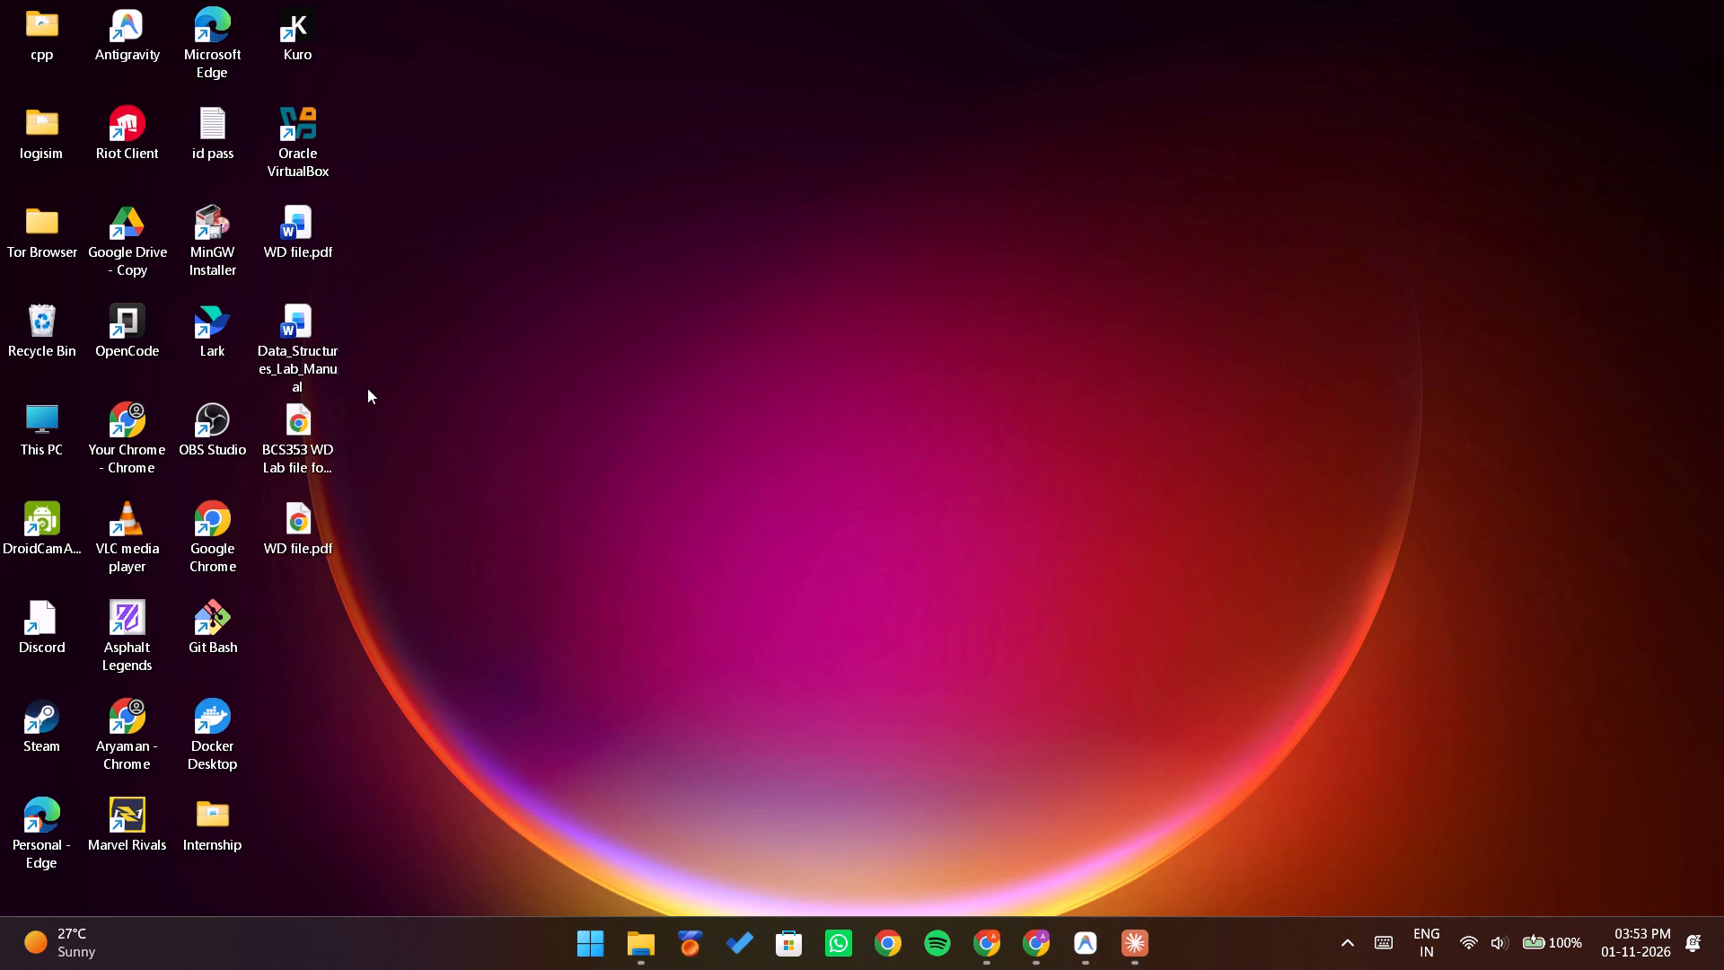
Open the BCS353 WD Lab file format PDF from the desktop and look through its first four pages.
double_click(289, 445)
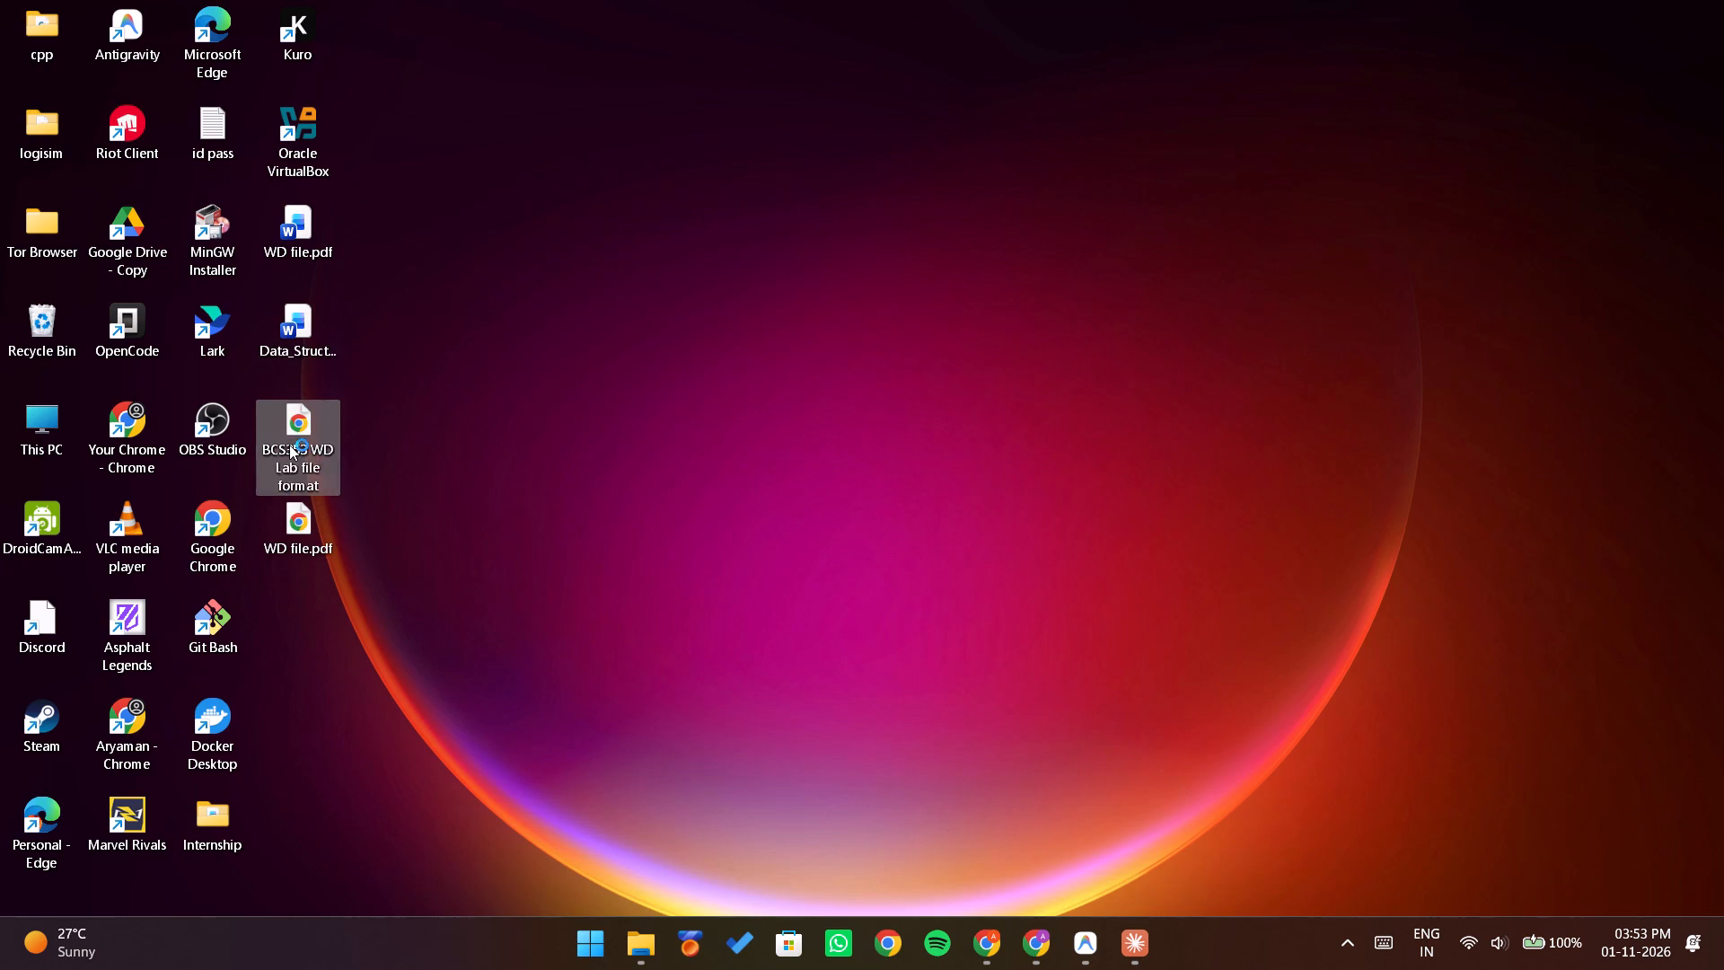
scroll(473, 577, "down", 4)
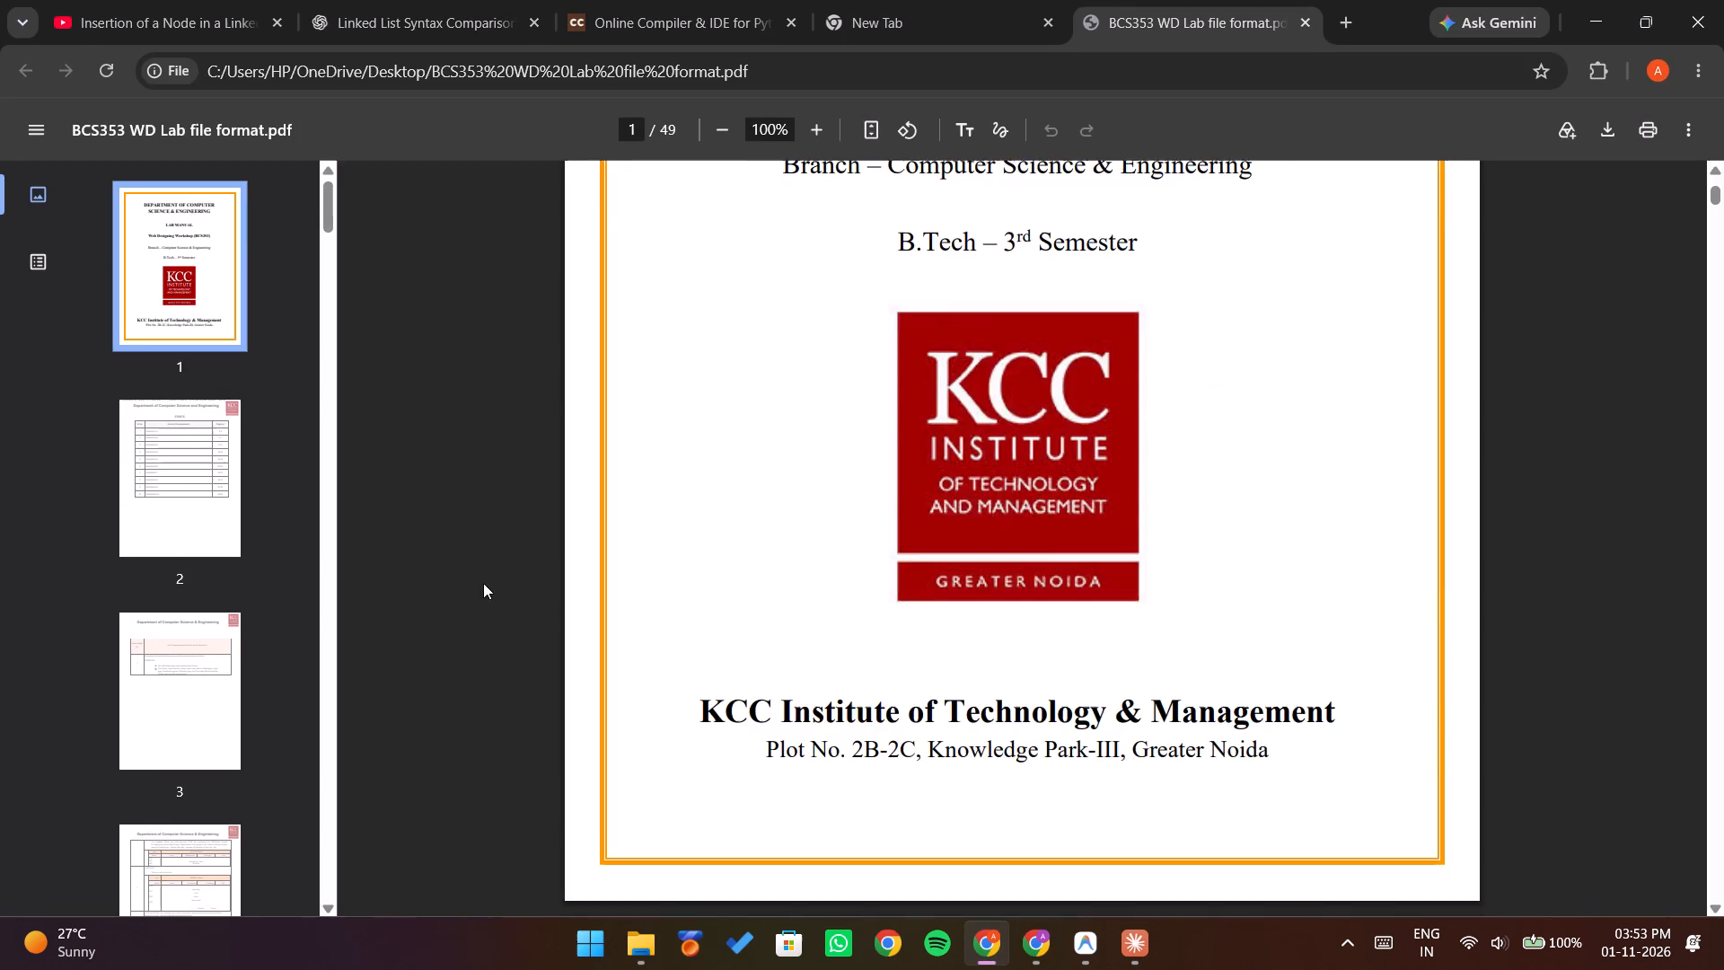
scroll(483, 583, "down", 18)
scroll(514, 600, "down", 7)
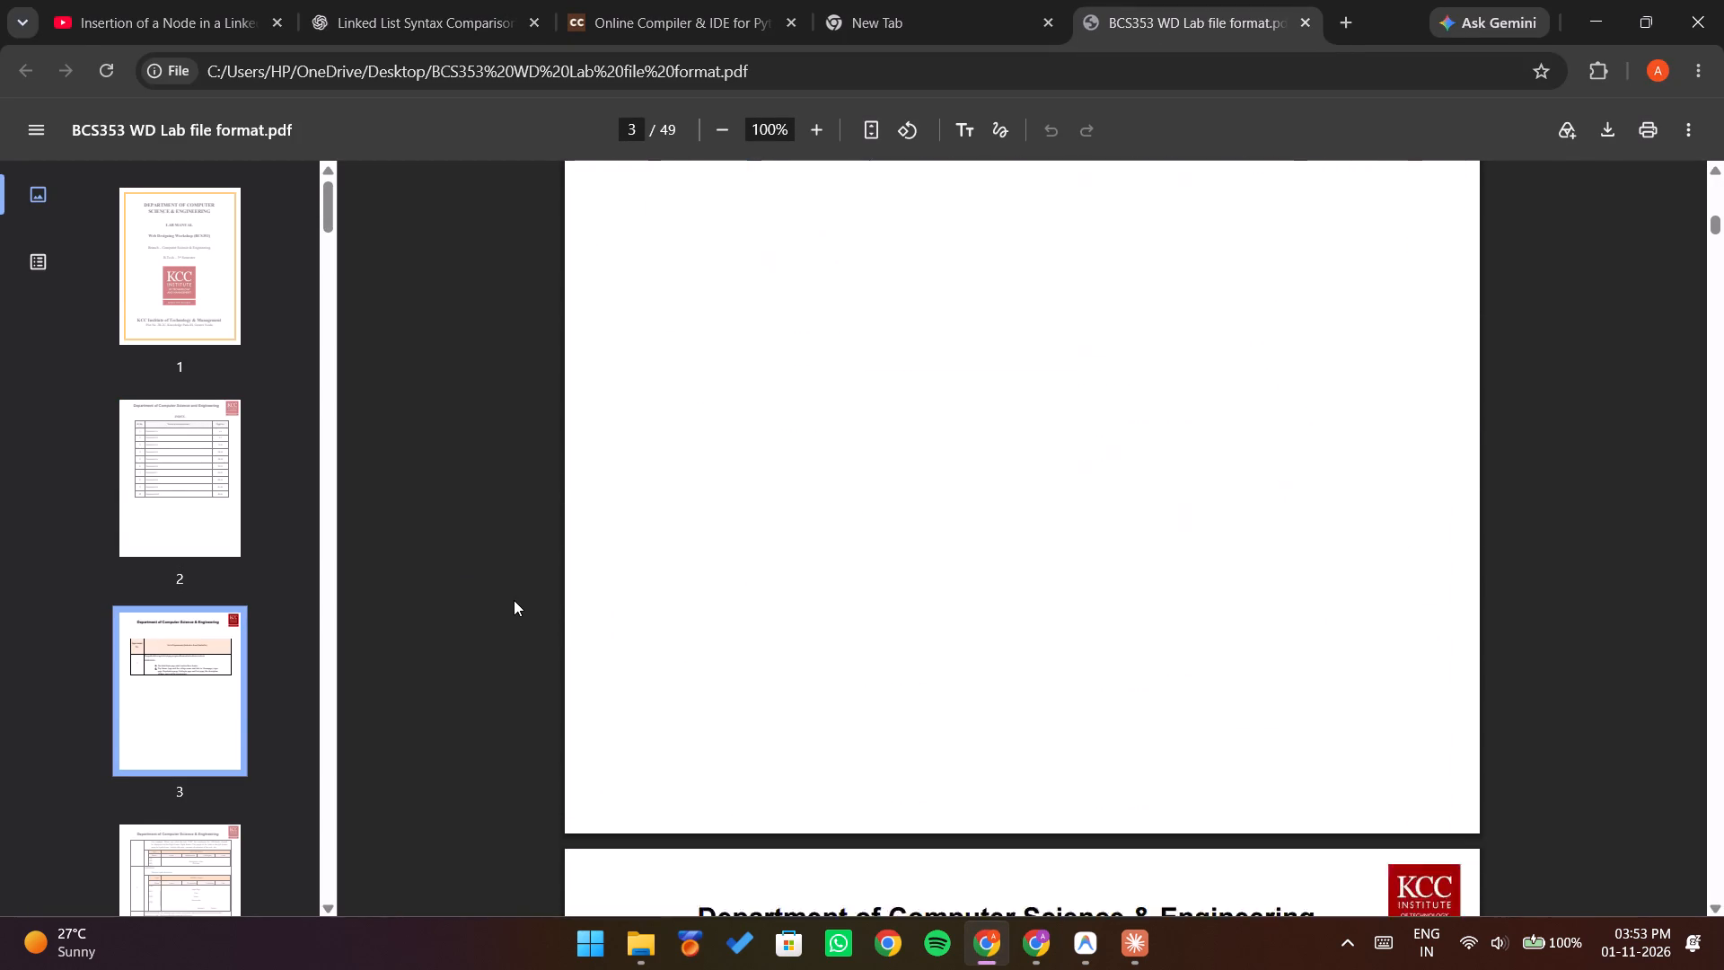
scroll(514, 600, "down", 13)
scroll(506, 558, "up", 8)
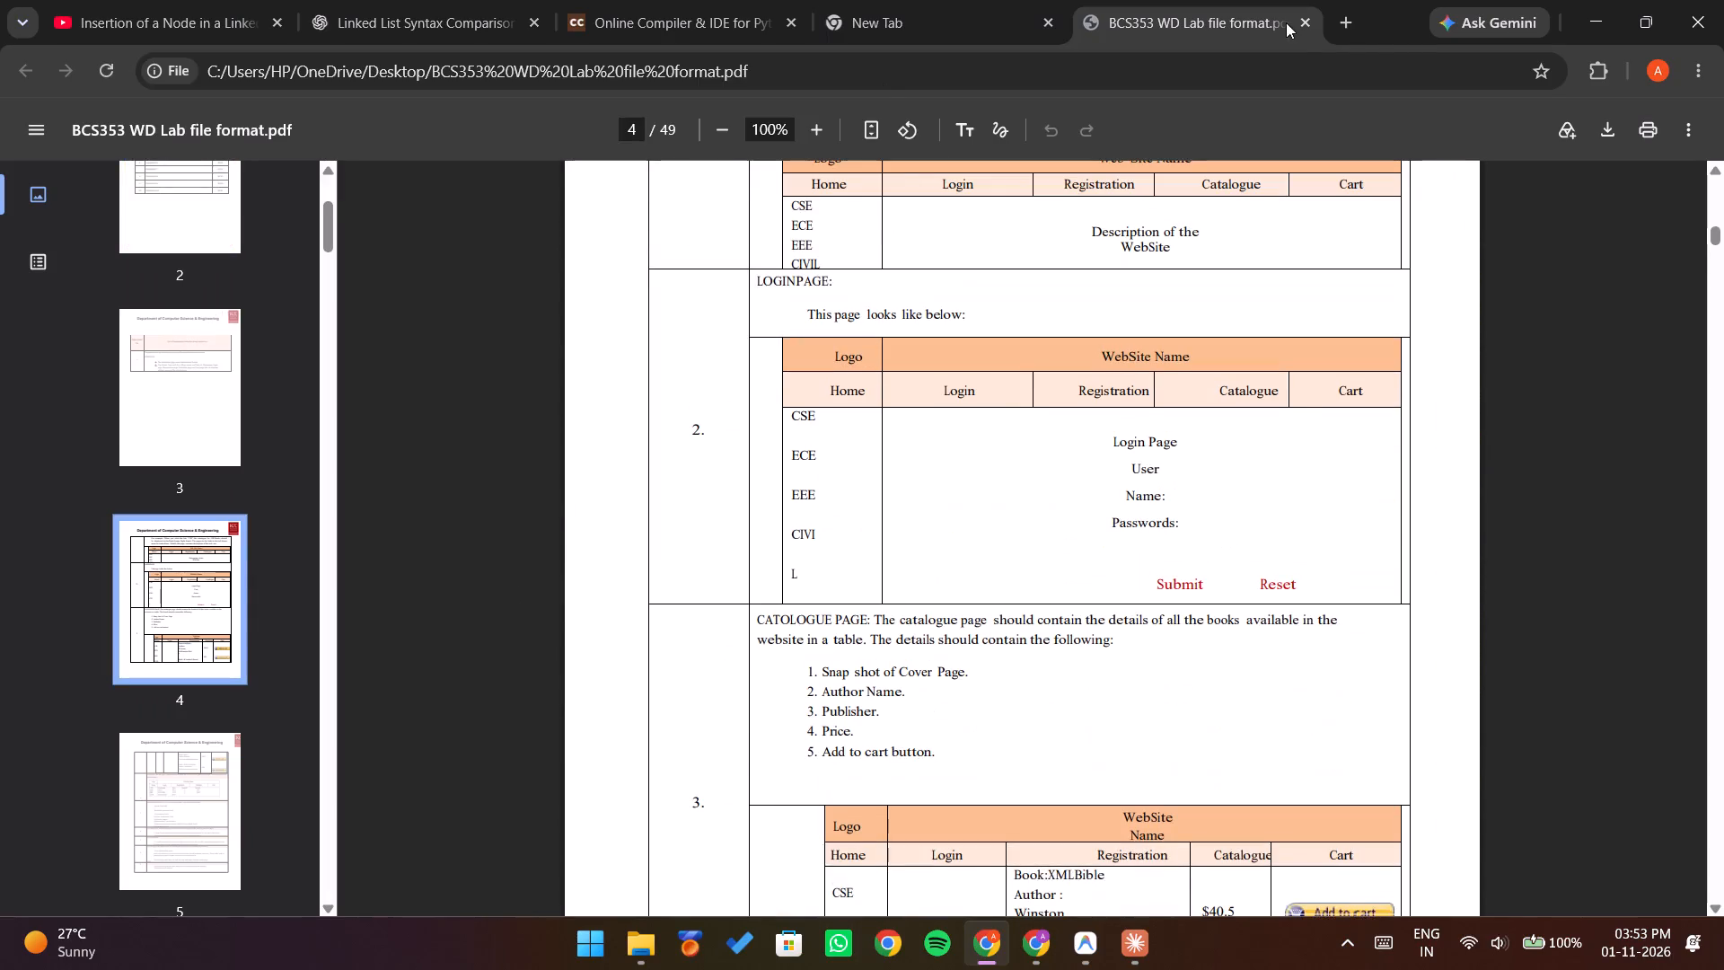
Search the web for "i love pdf" in a new tab and open the iLovePDF site.
left_click(1342, 21)
type("i love")
key("space")
type("pdf")
key("Return")
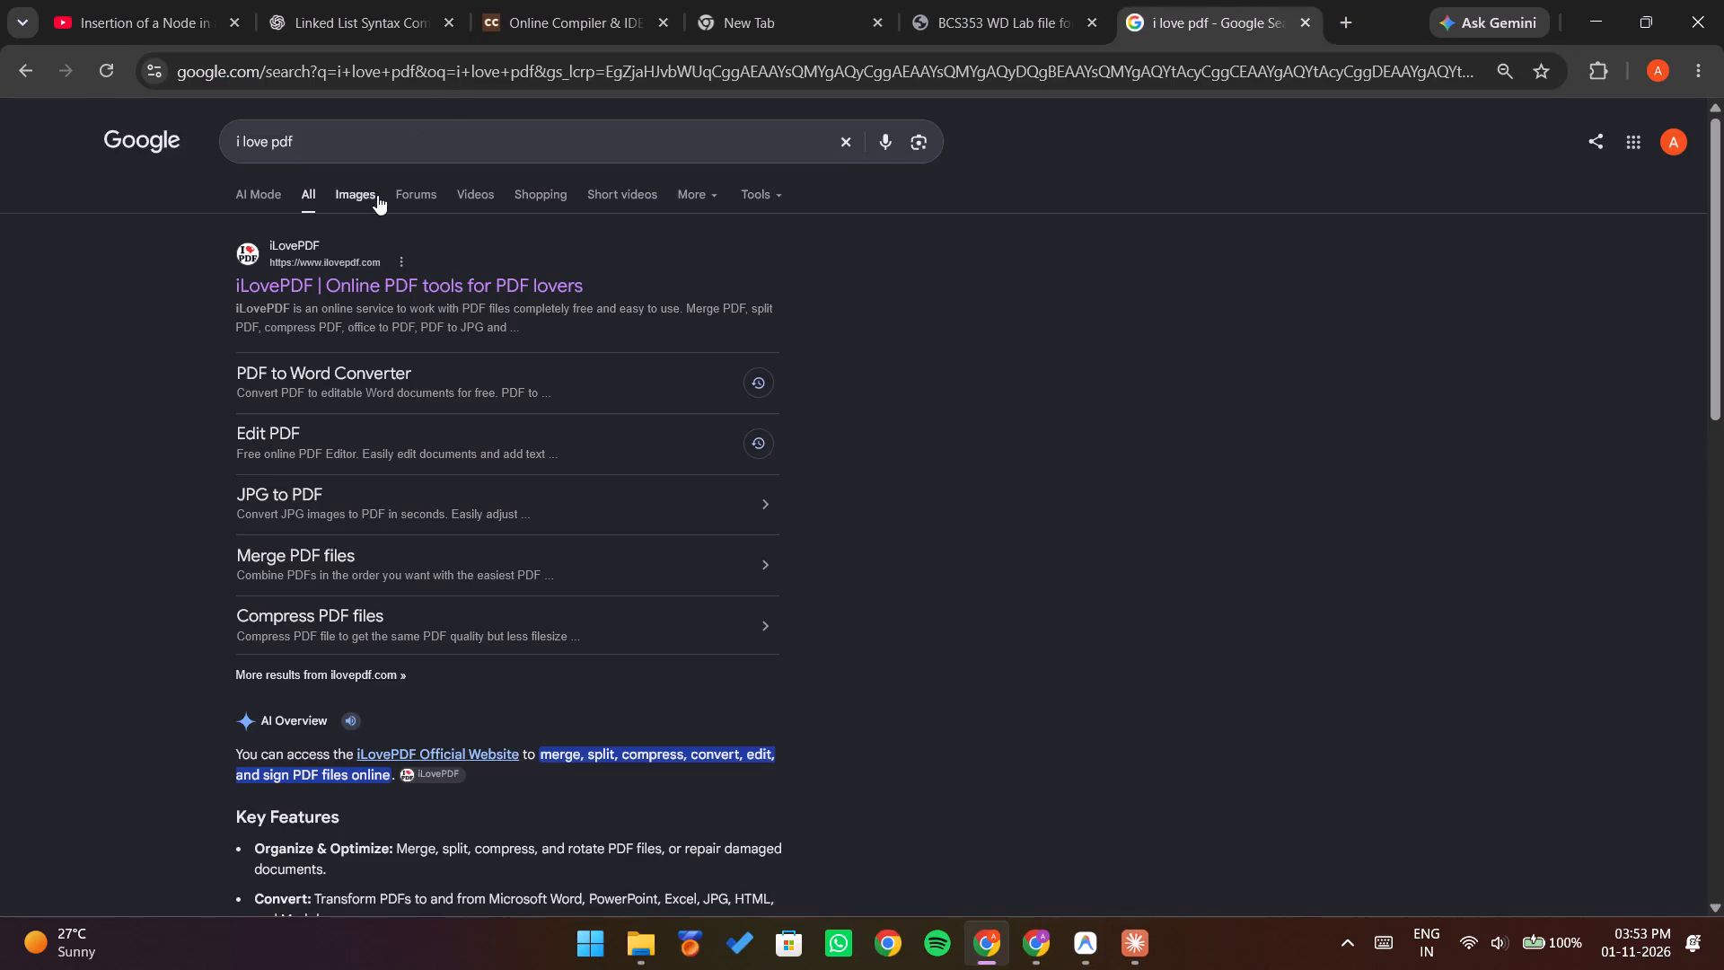
left_click(408, 266)
left_click(406, 286)
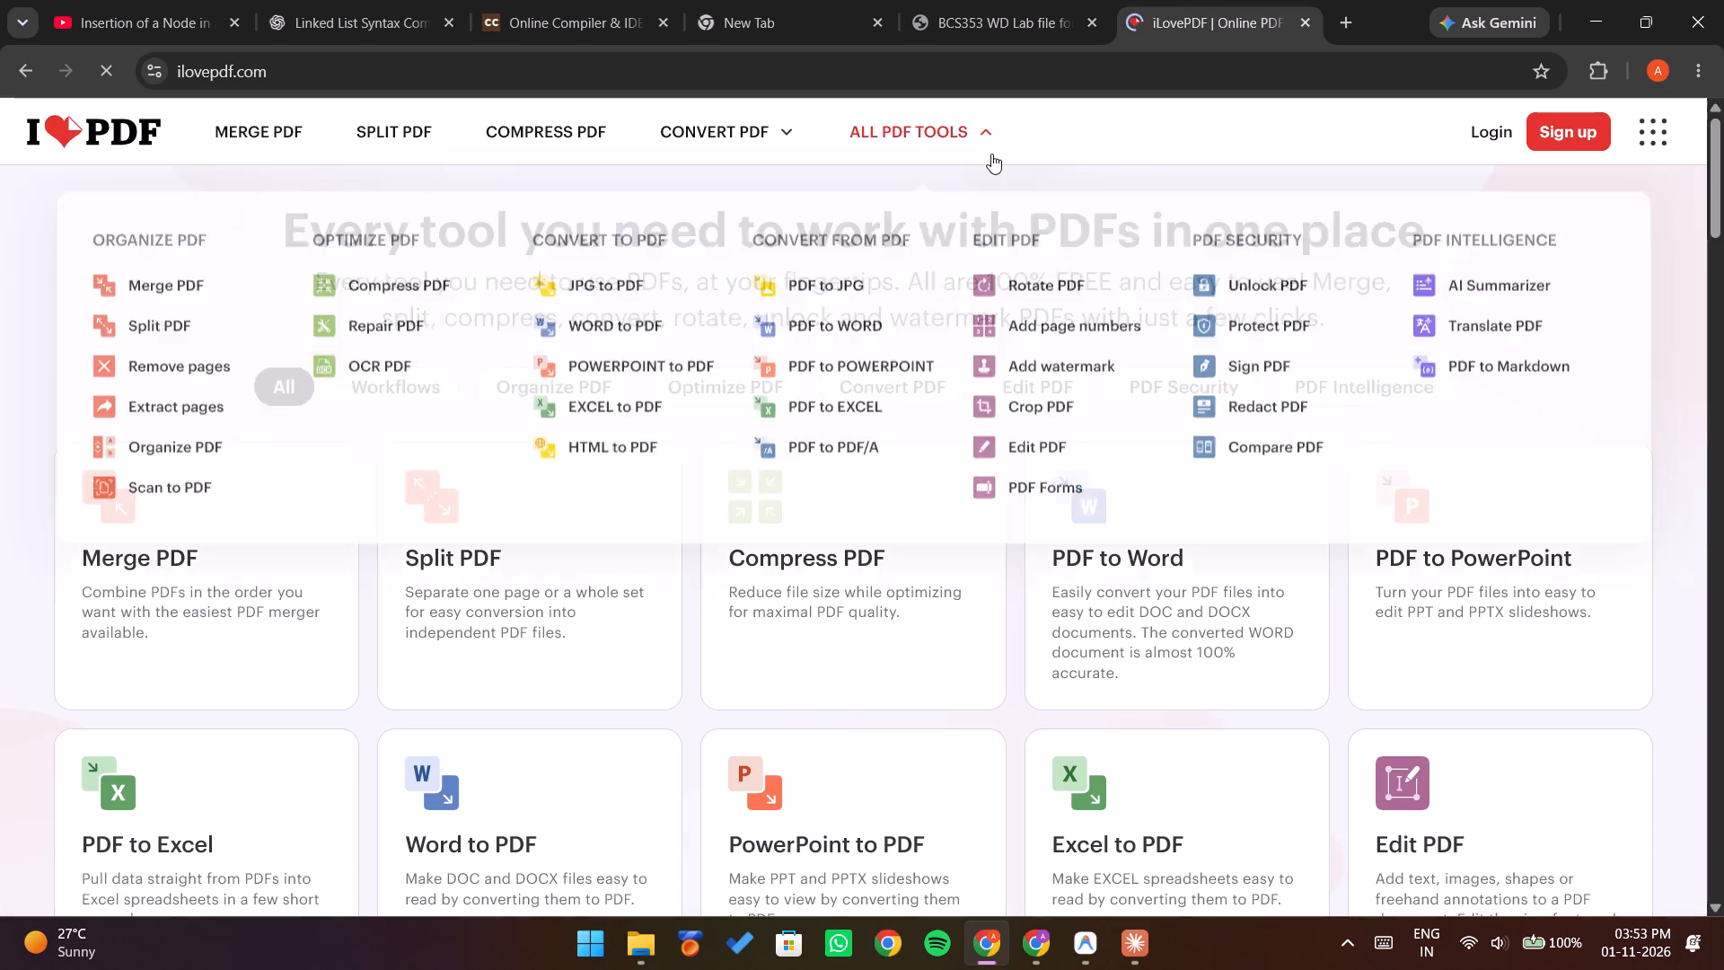
Find and open iLovePDF's PDF to Word converter.
scroll(133, 310, "down", 2)
scroll(150, 310, "up", 3)
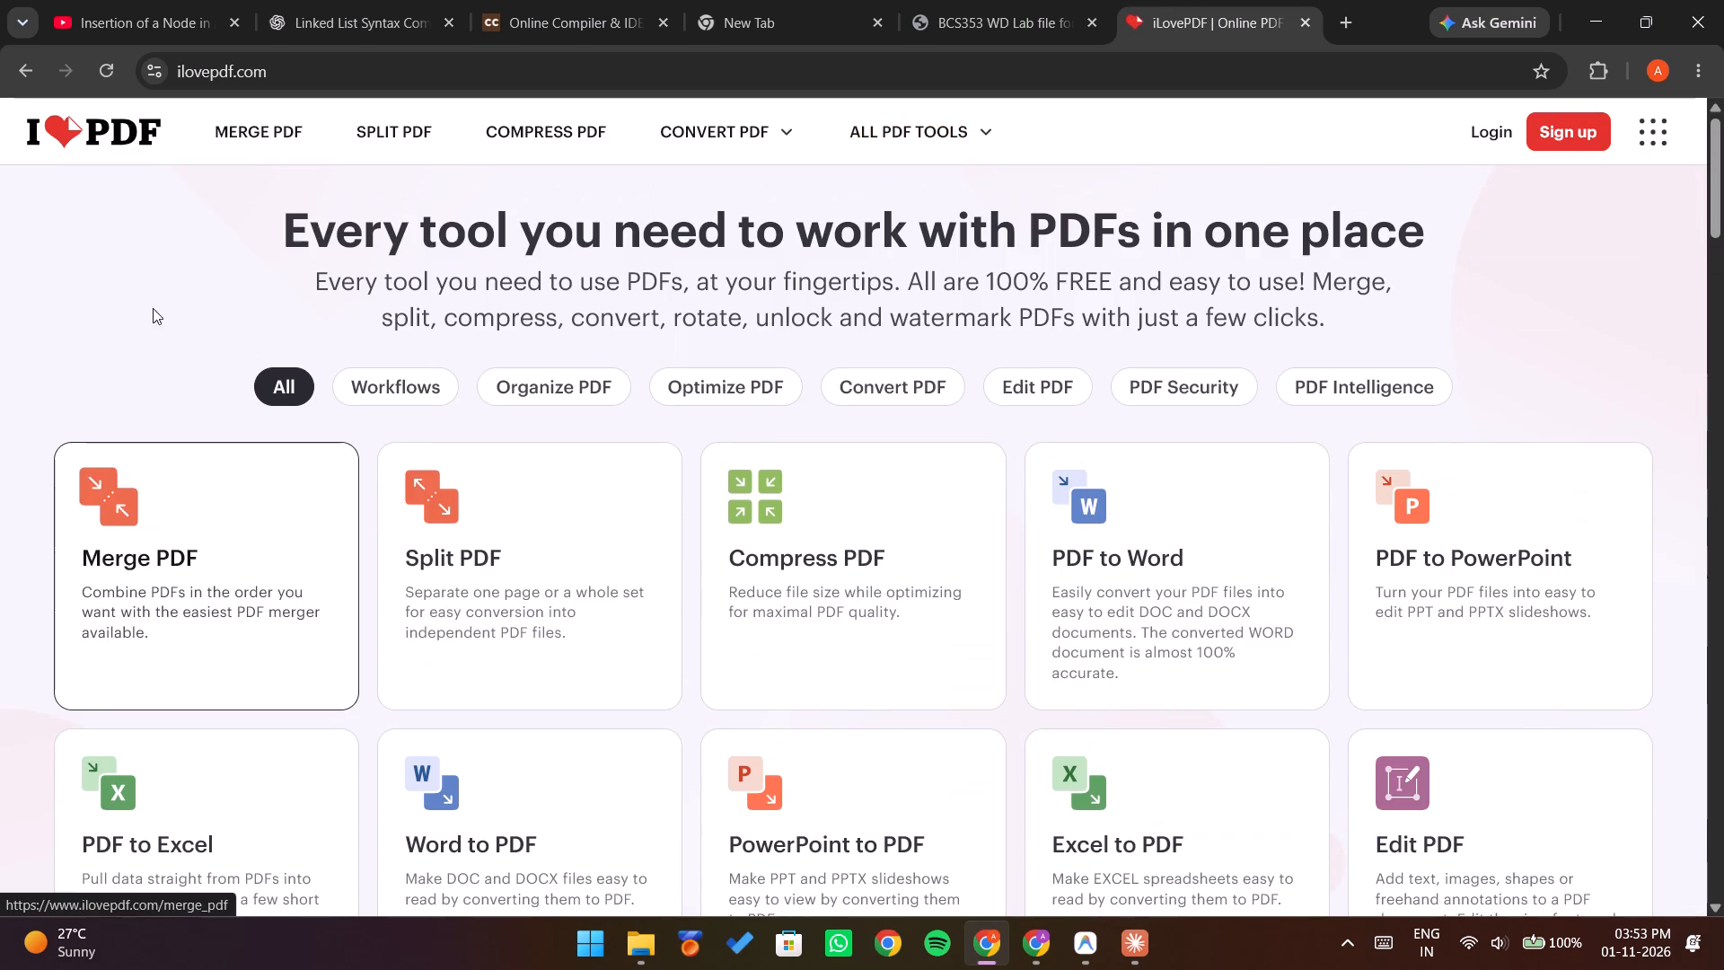
scroll(203, 285, "up", 3)
scroll(719, 503, "down", 3)
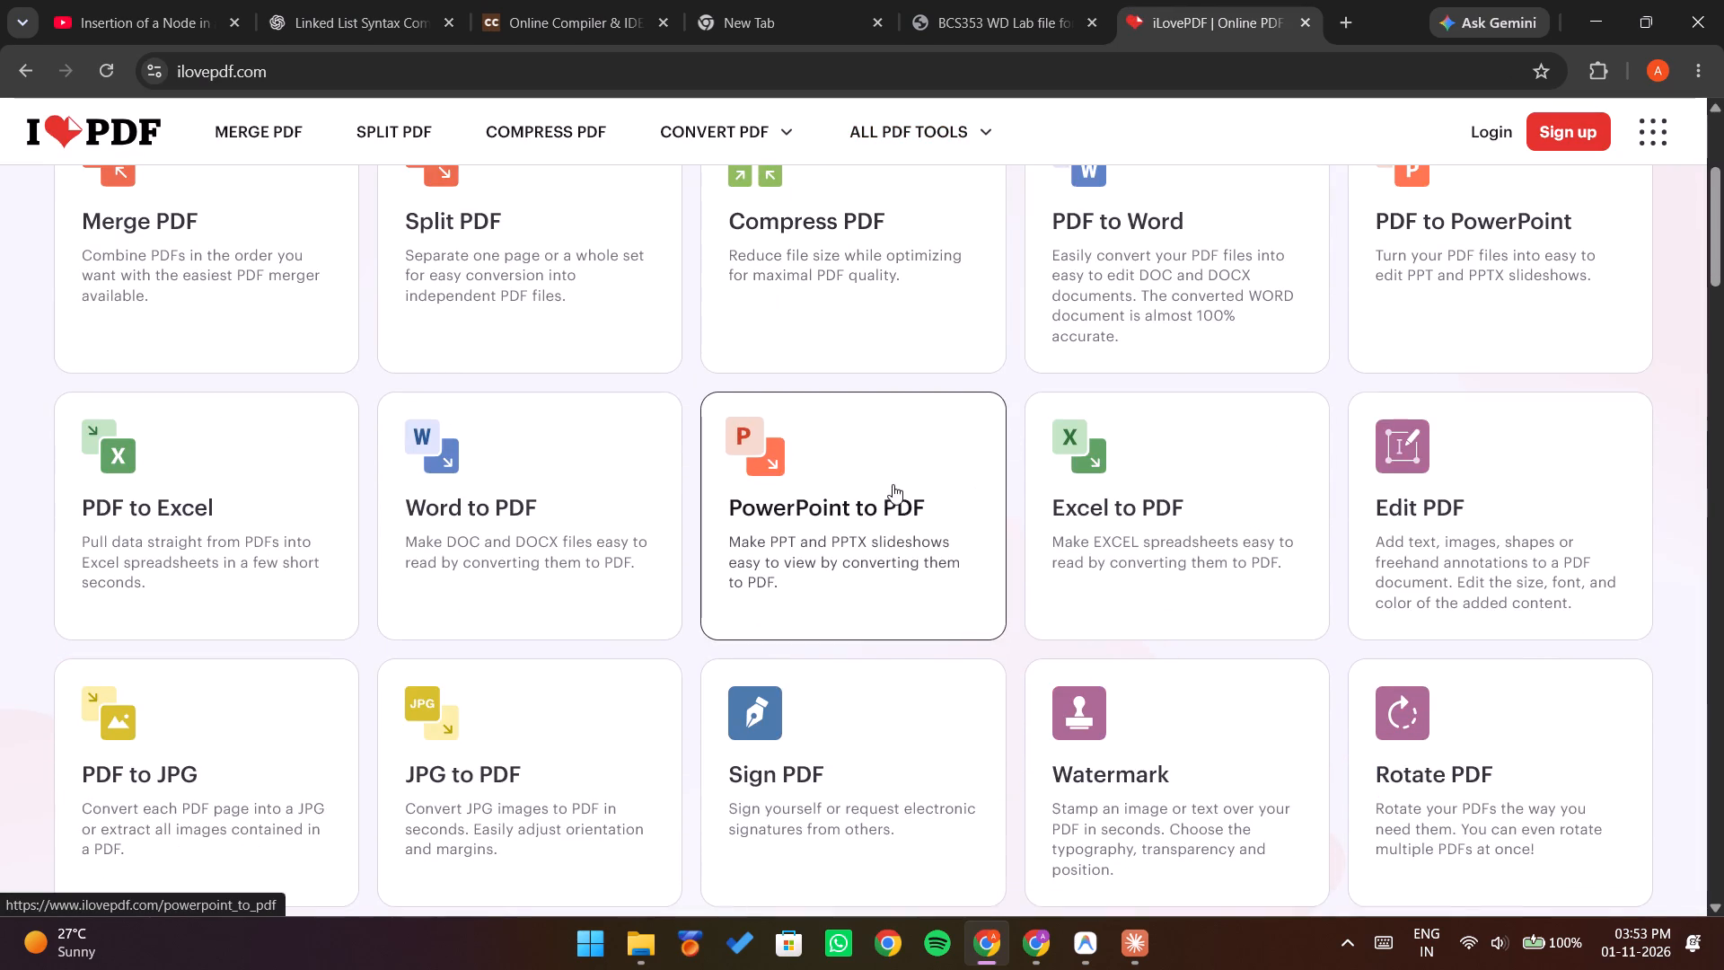
scroll(1011, 431, "up", 2)
left_click(1130, 408)
Load the BCS353 WD Lab file format PDF from the Desktop folder into the converter.
left_click(862, 431)
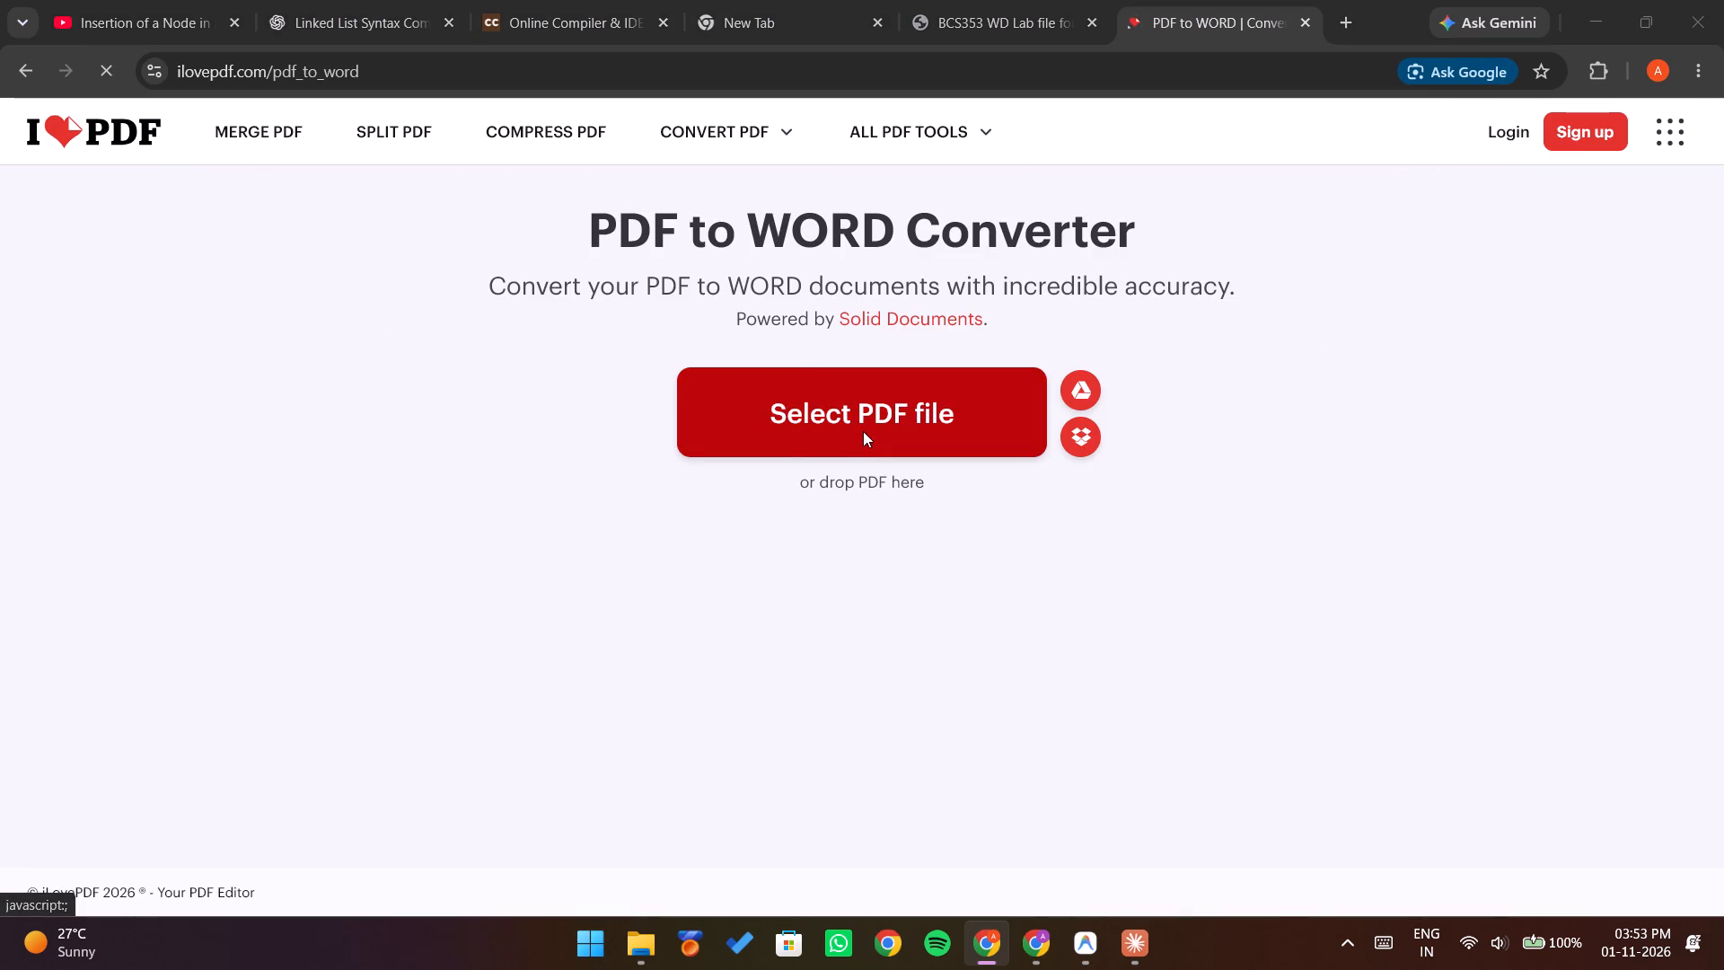
scroll(231, 179, "down", 4)
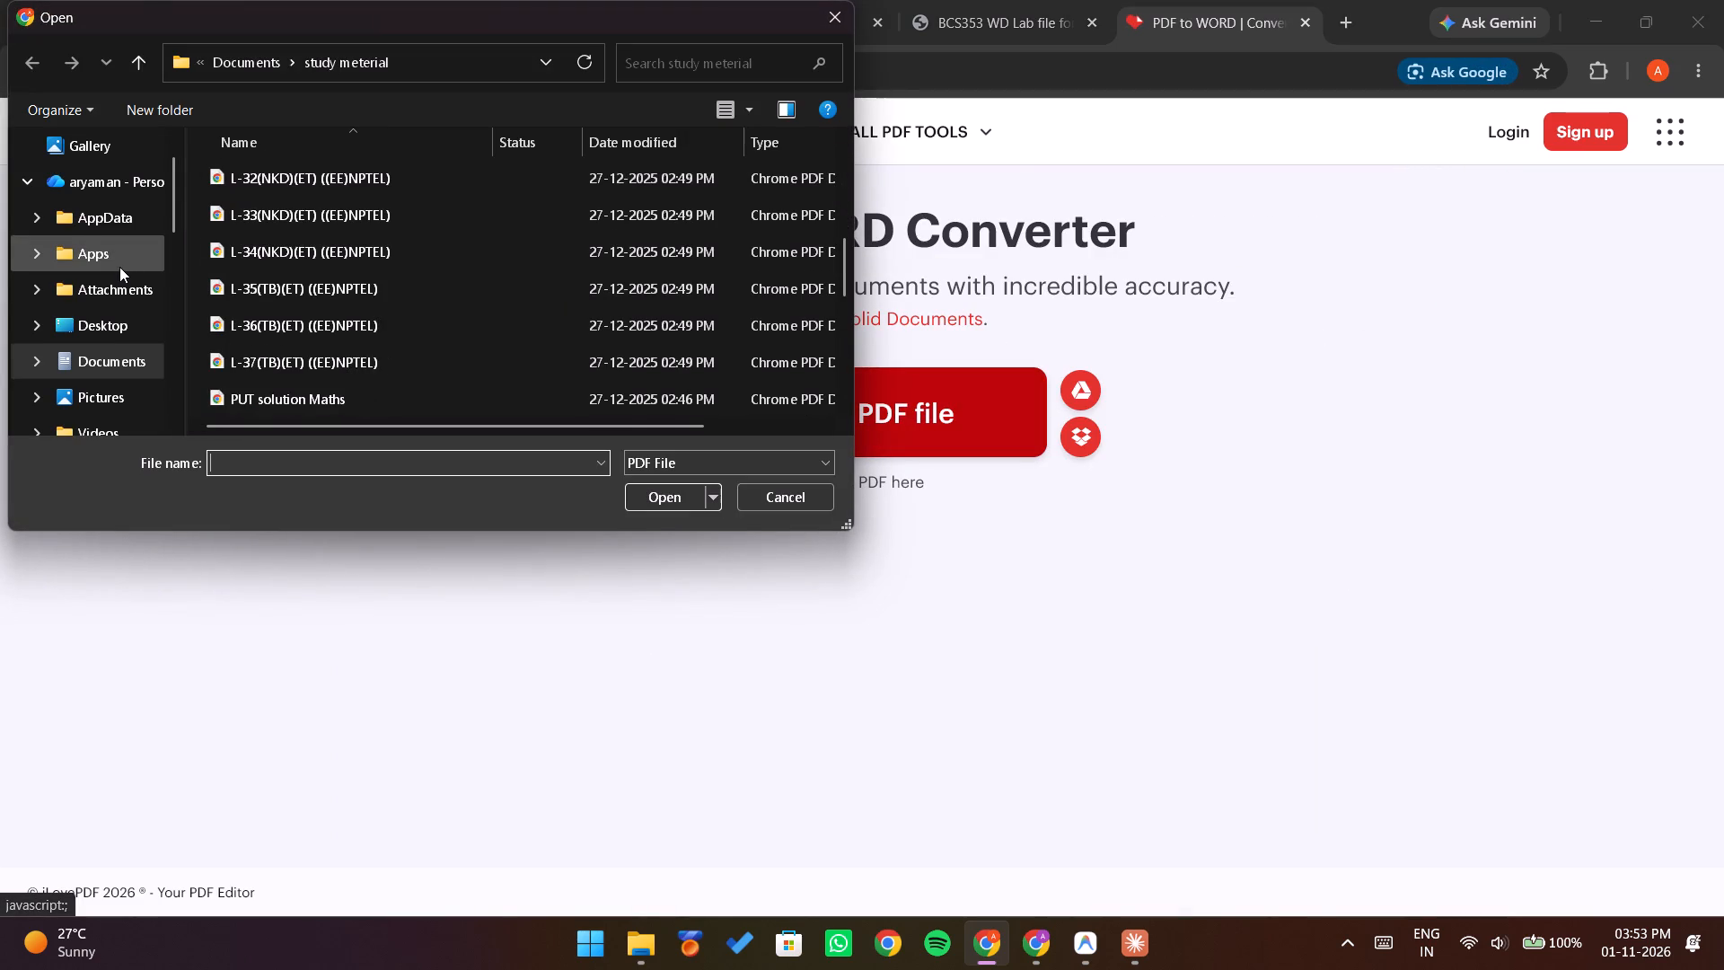
scroll(119, 267, "down", 1)
scroll(106, 265, "up", 2)
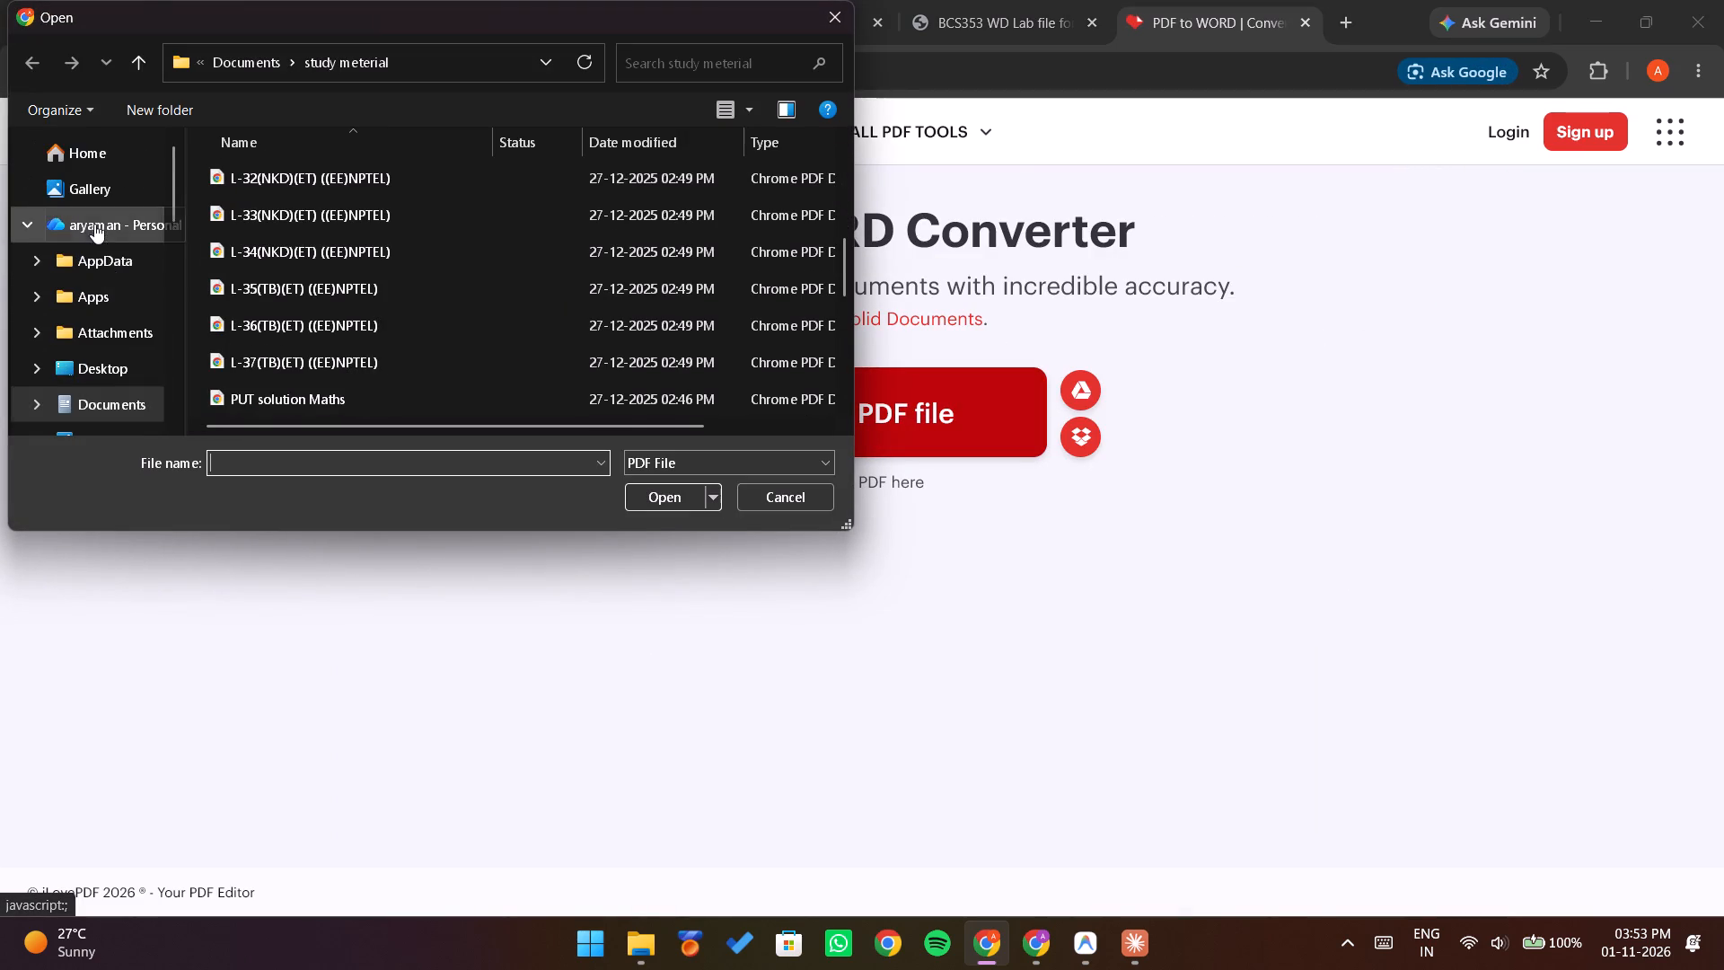
scroll(94, 224, "down", 4)
scroll(108, 200, "up", 1)
left_click(105, 198)
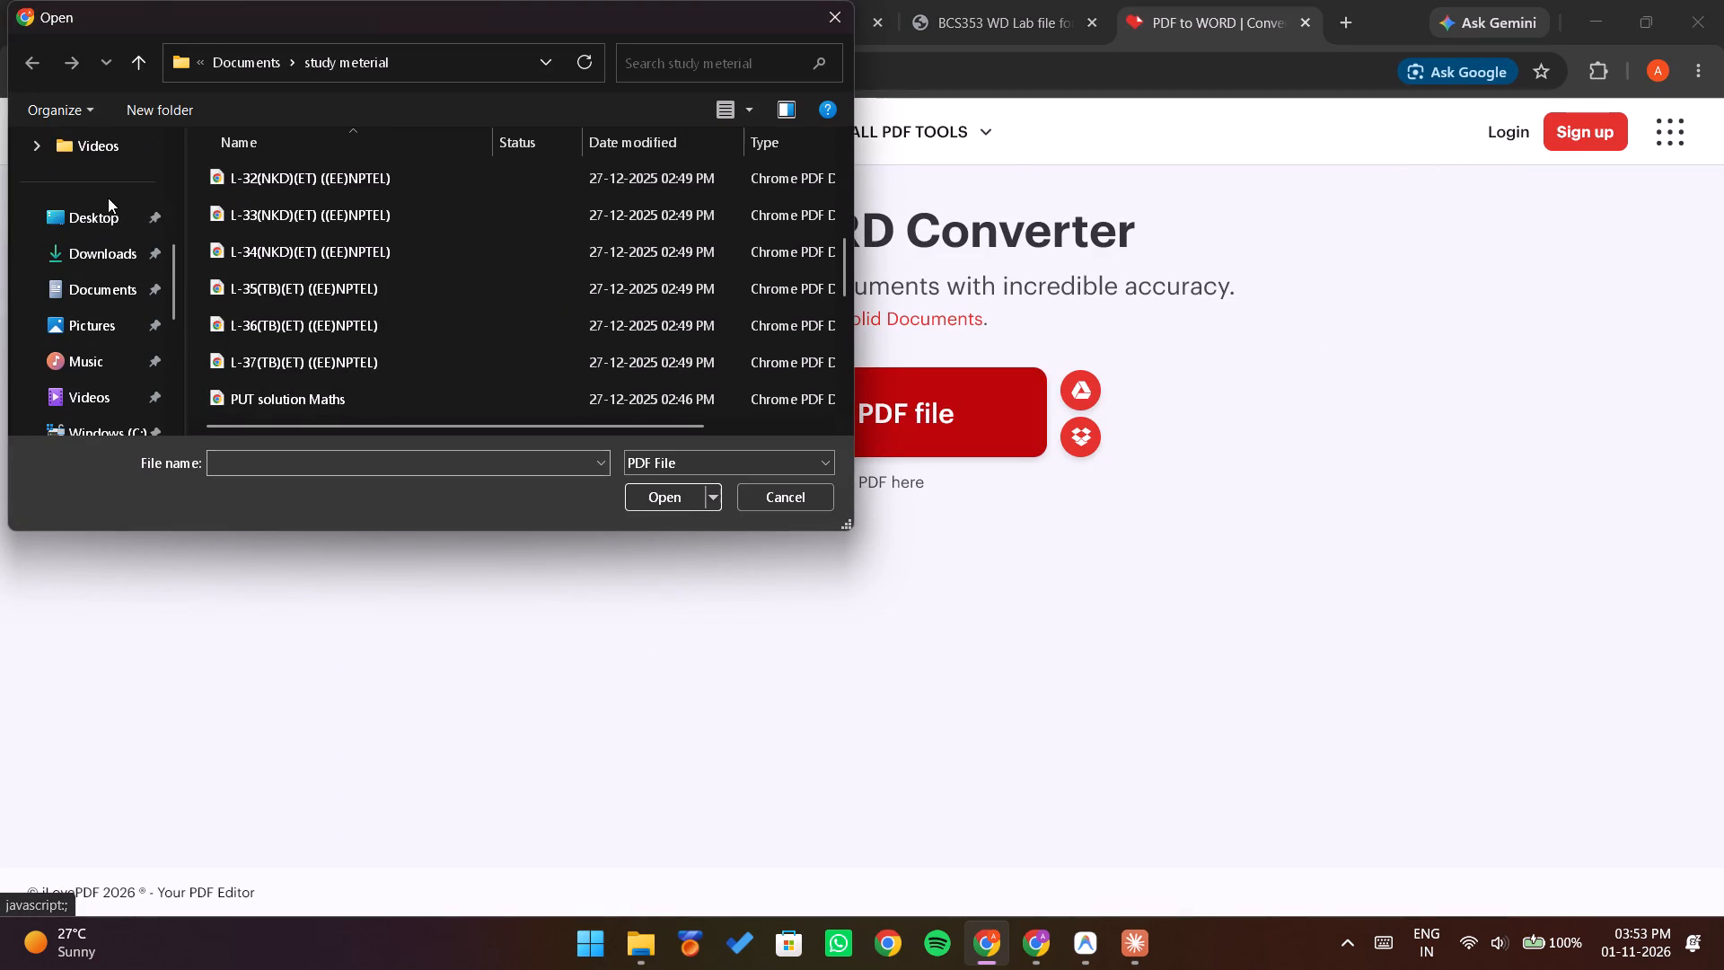
left_click(117, 224)
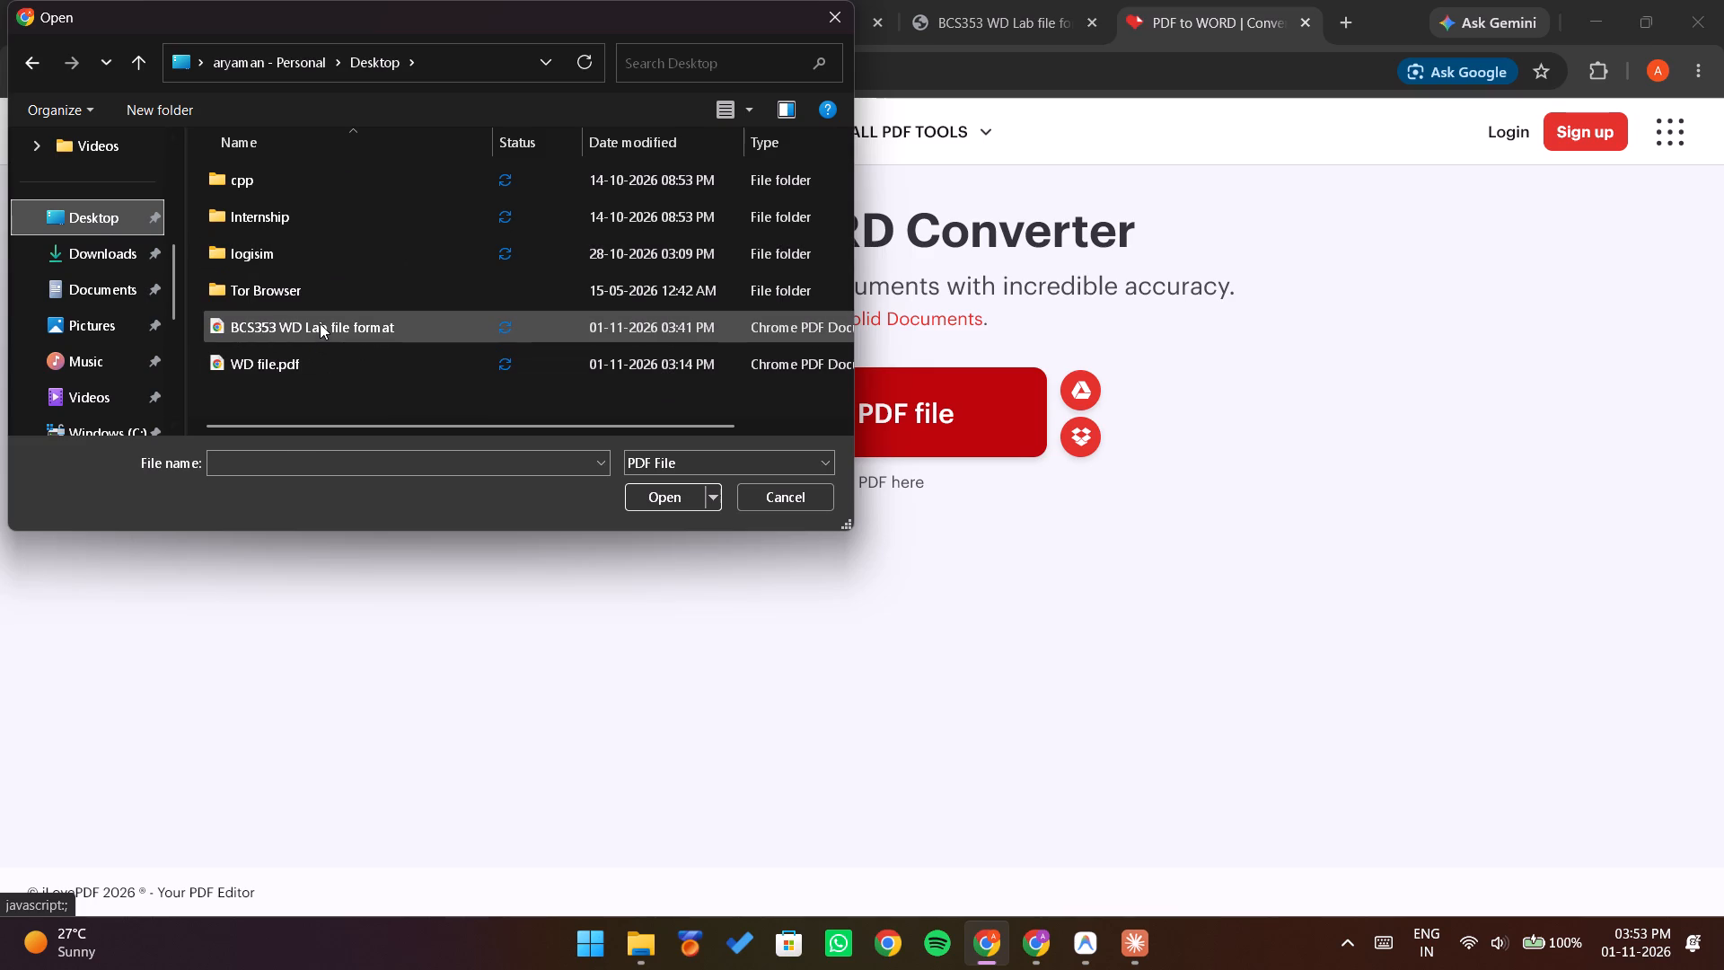
left_click(320, 323)
left_click(663, 496)
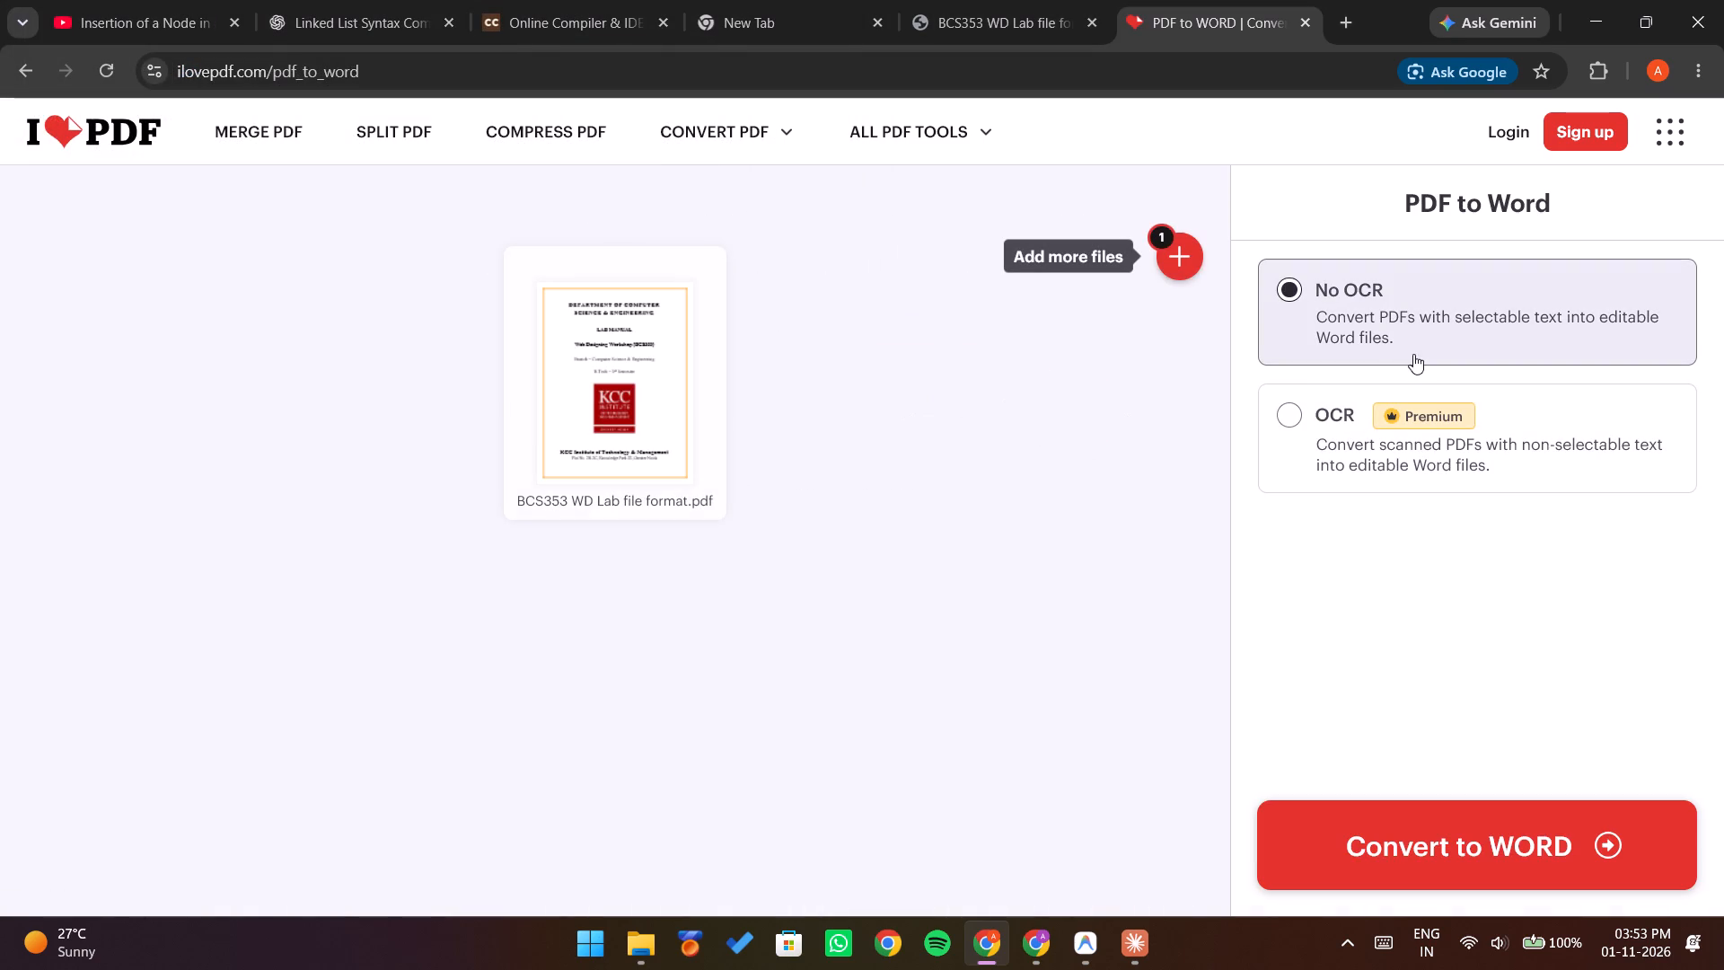
scroll(863, 541, "down", 4)
left_click(1602, 846)
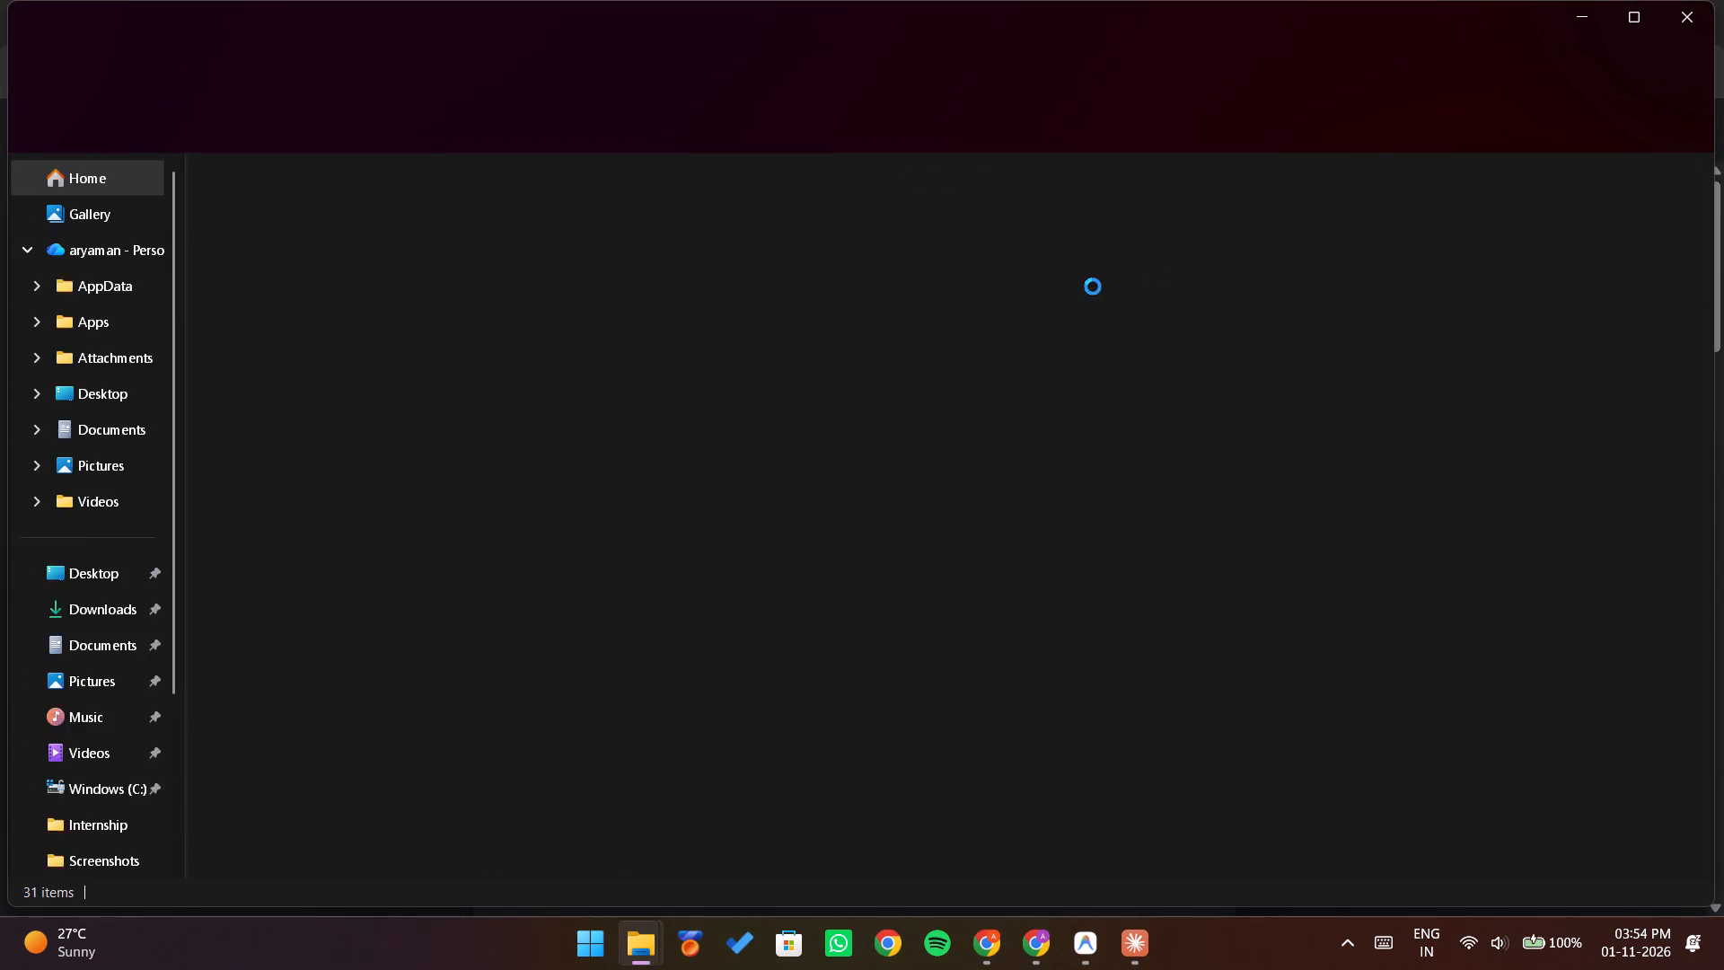
double_click(264, 235)
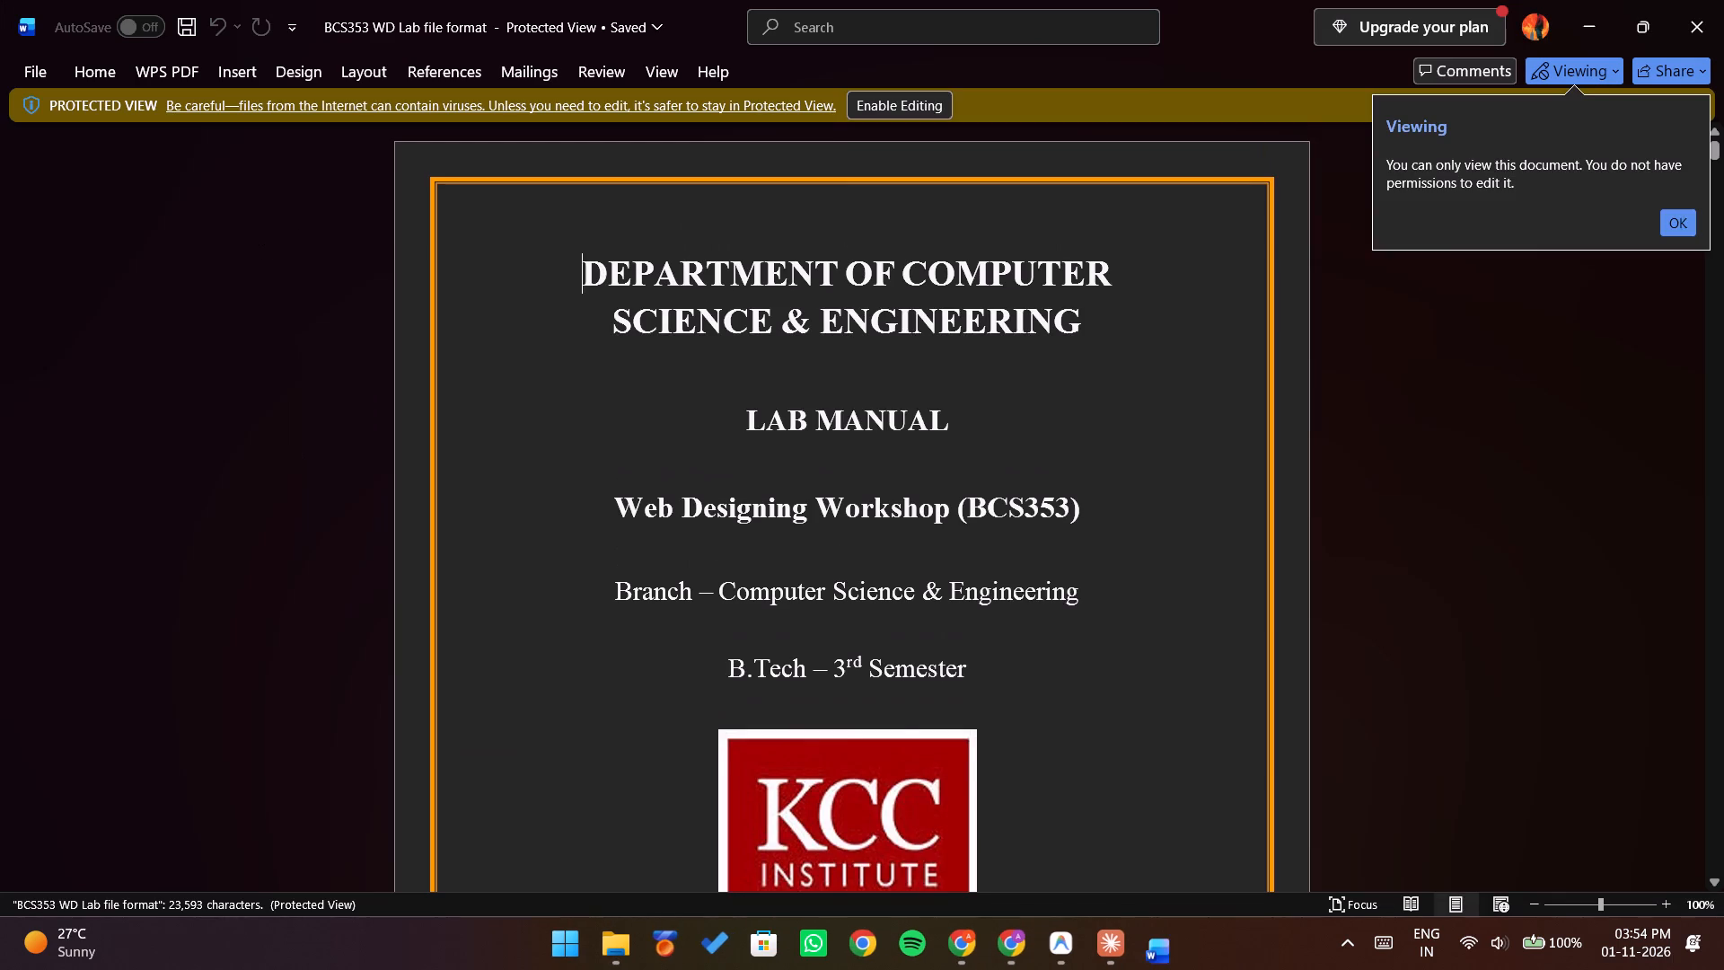
scroll(565, 415, "down", 17)
scroll(1024, 349, "up", 2)
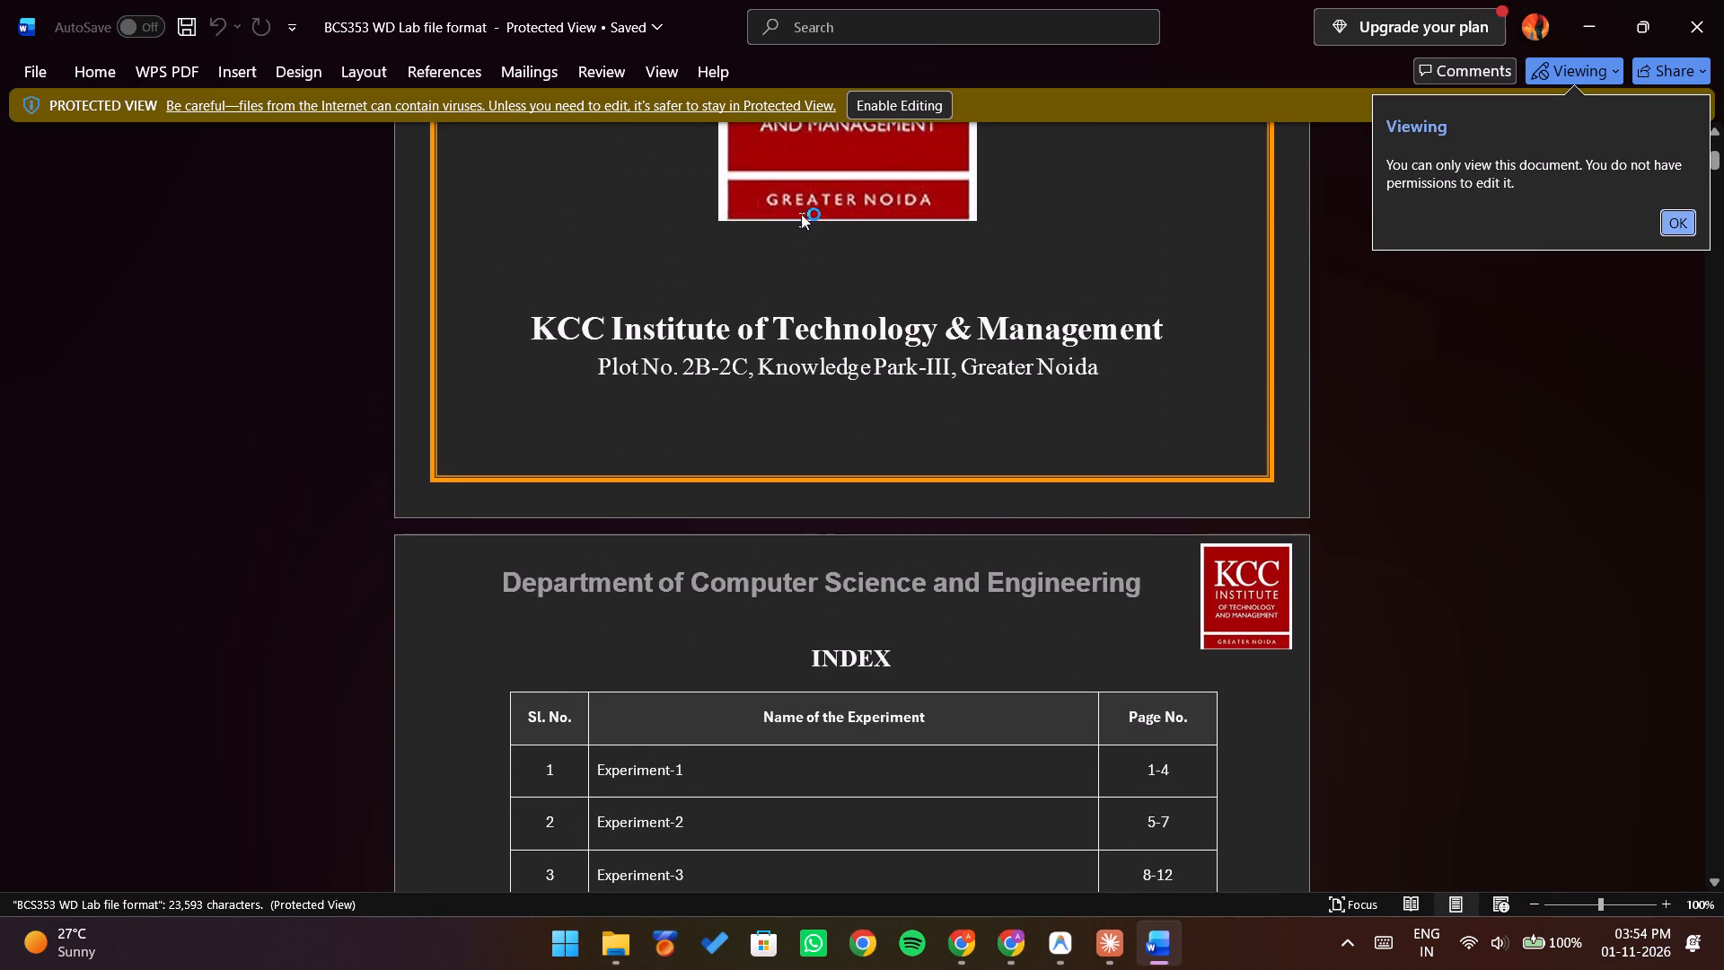
left_click(890, 107)
Review the converted document's layout from the cover page and index through the experiment list tables to Experiment-1.
scroll(849, 398, "down", 11)
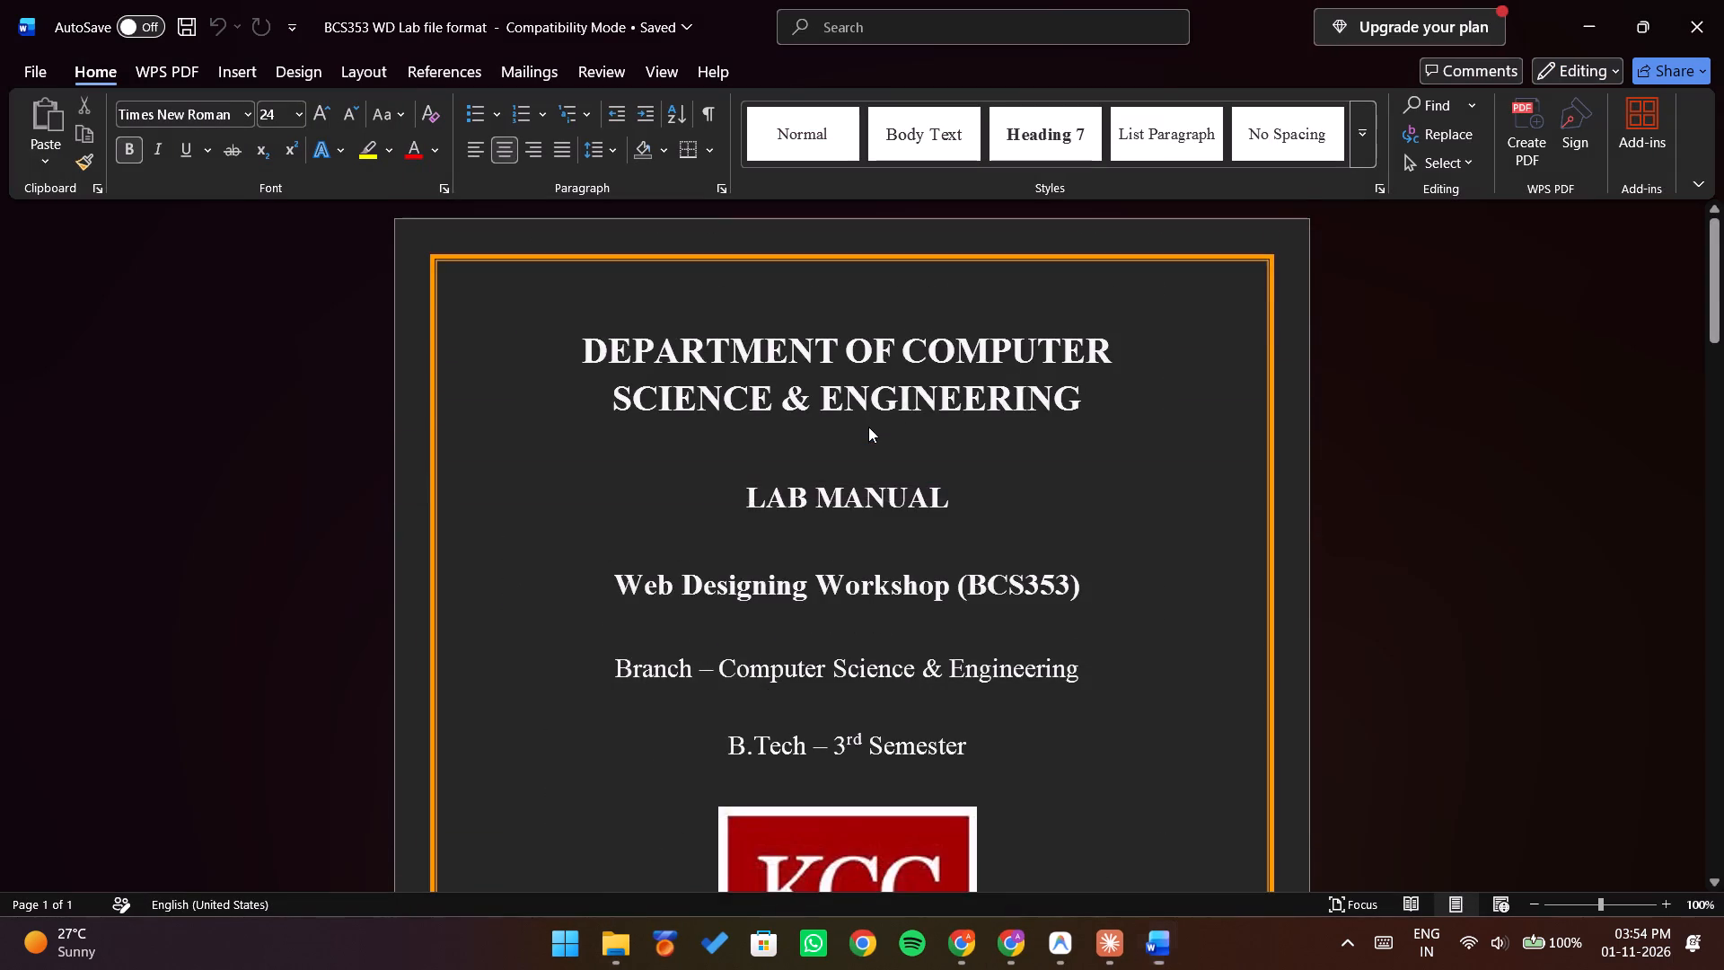
scroll(868, 427, "down", 15)
scroll(890, 498, "up", 1)
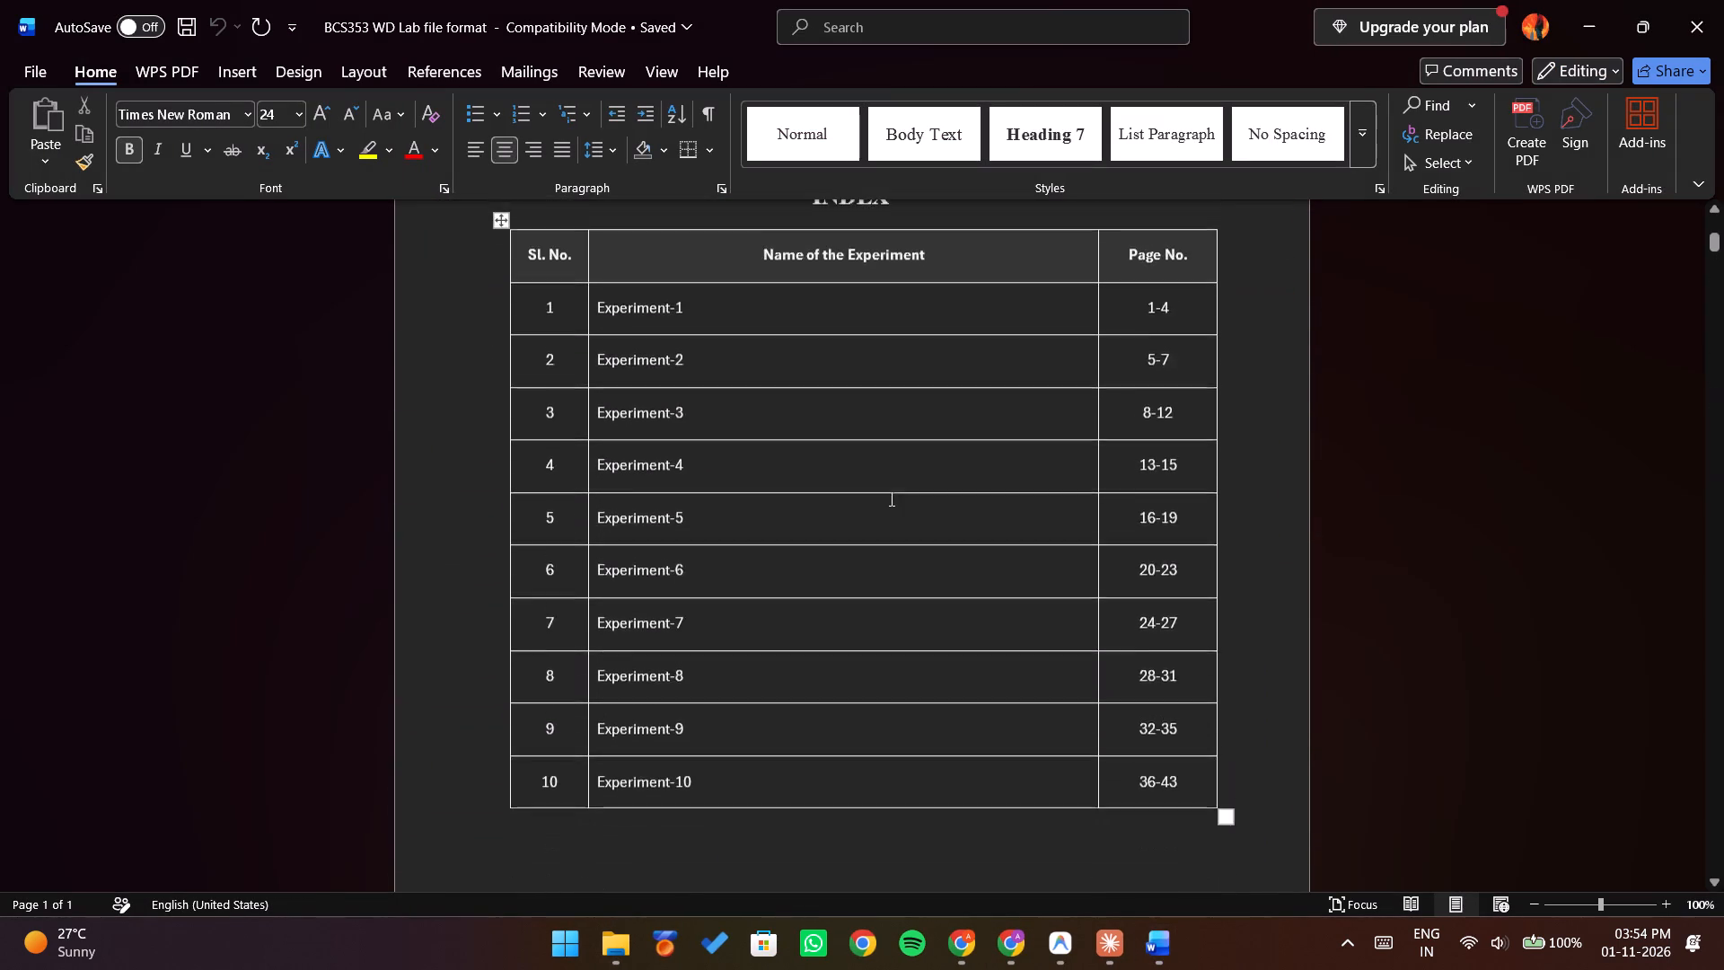
scroll(890, 498, "down", 18)
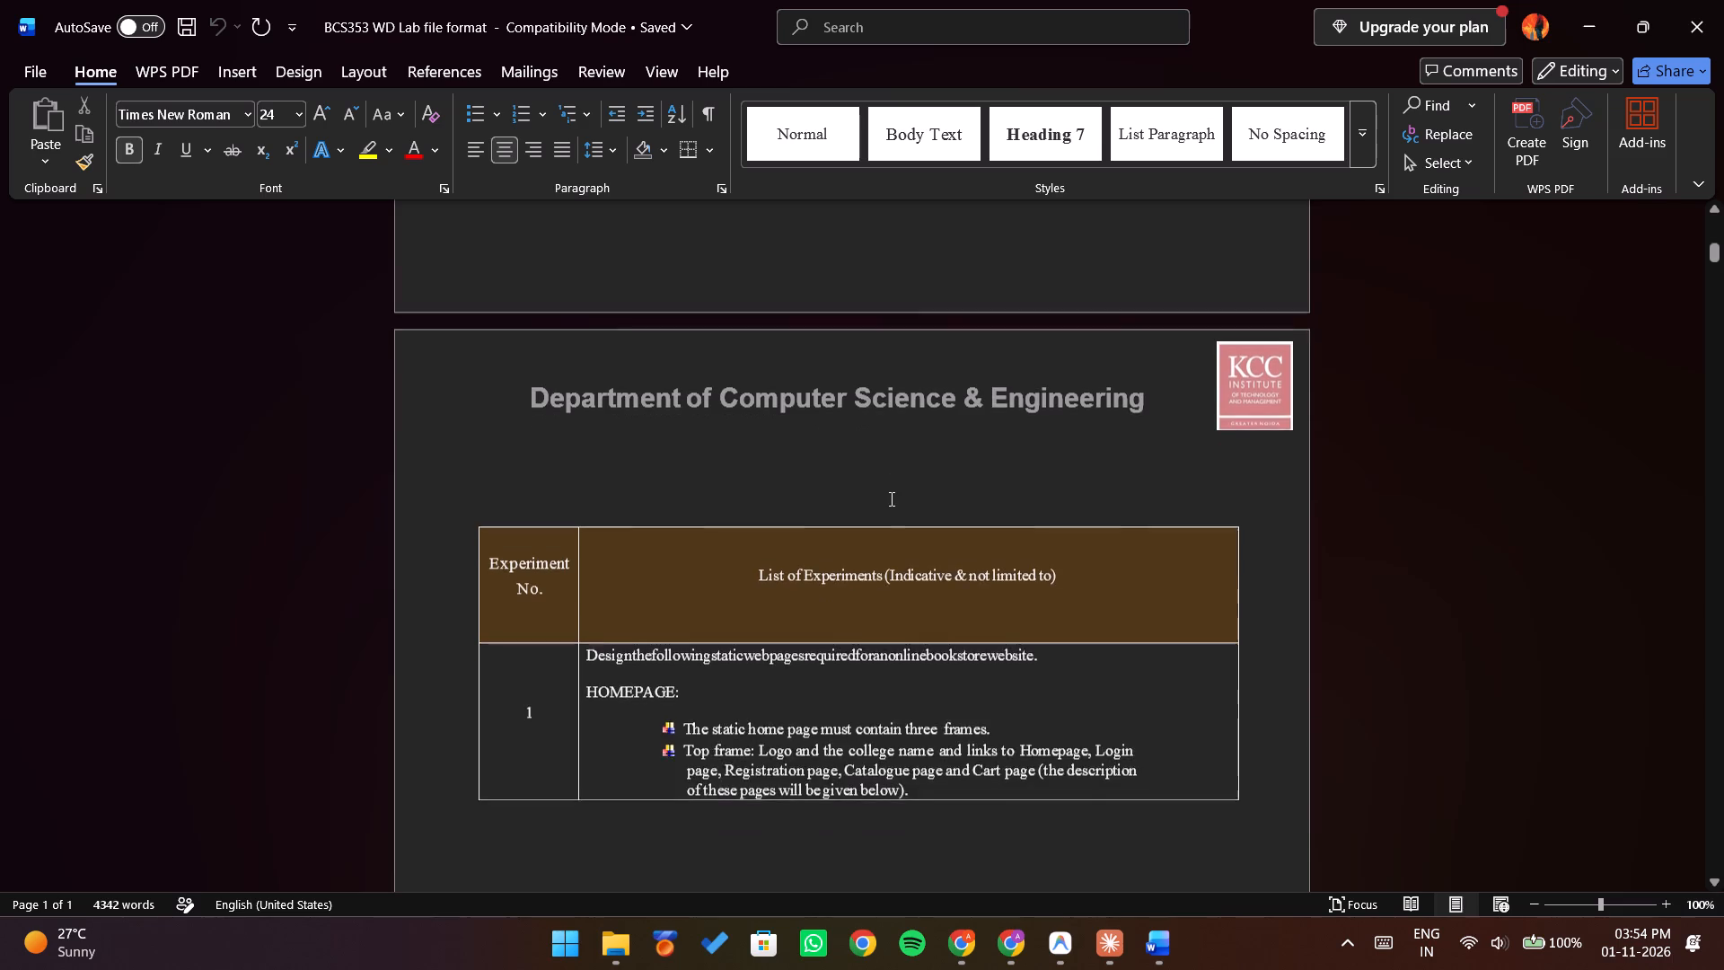
scroll(890, 498, "down", 15)
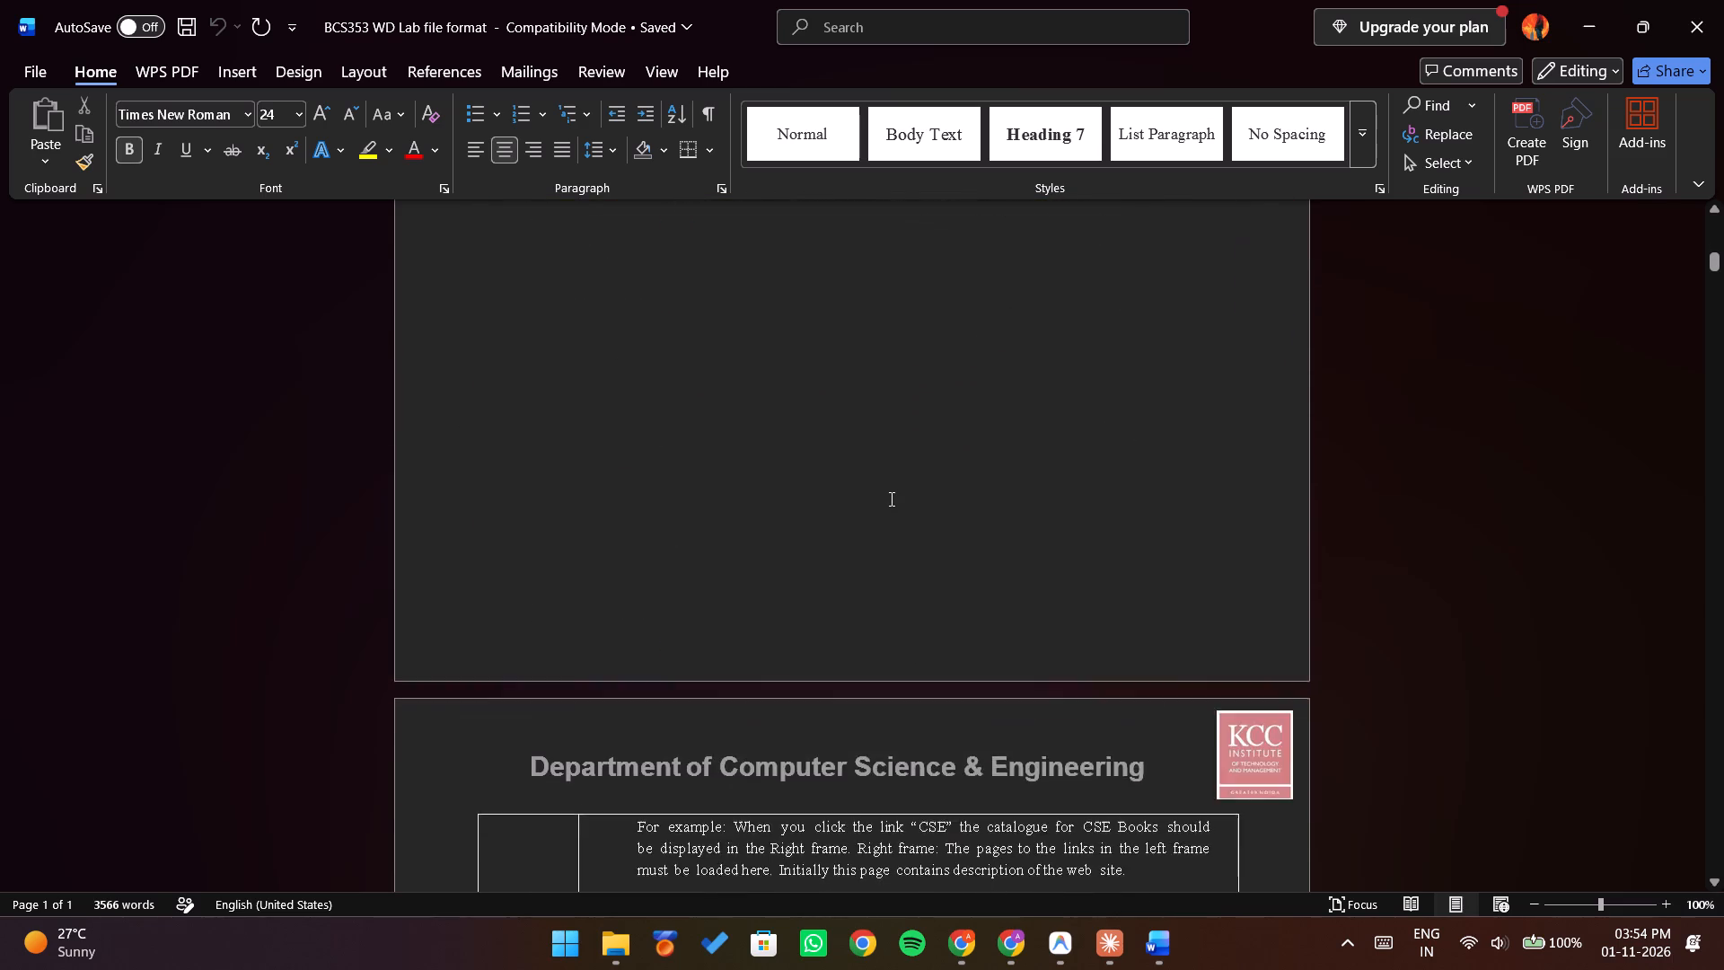
scroll(890, 498, "up", 1)
scroll(890, 498, "down", 10)
scroll(890, 498, "down", 13)
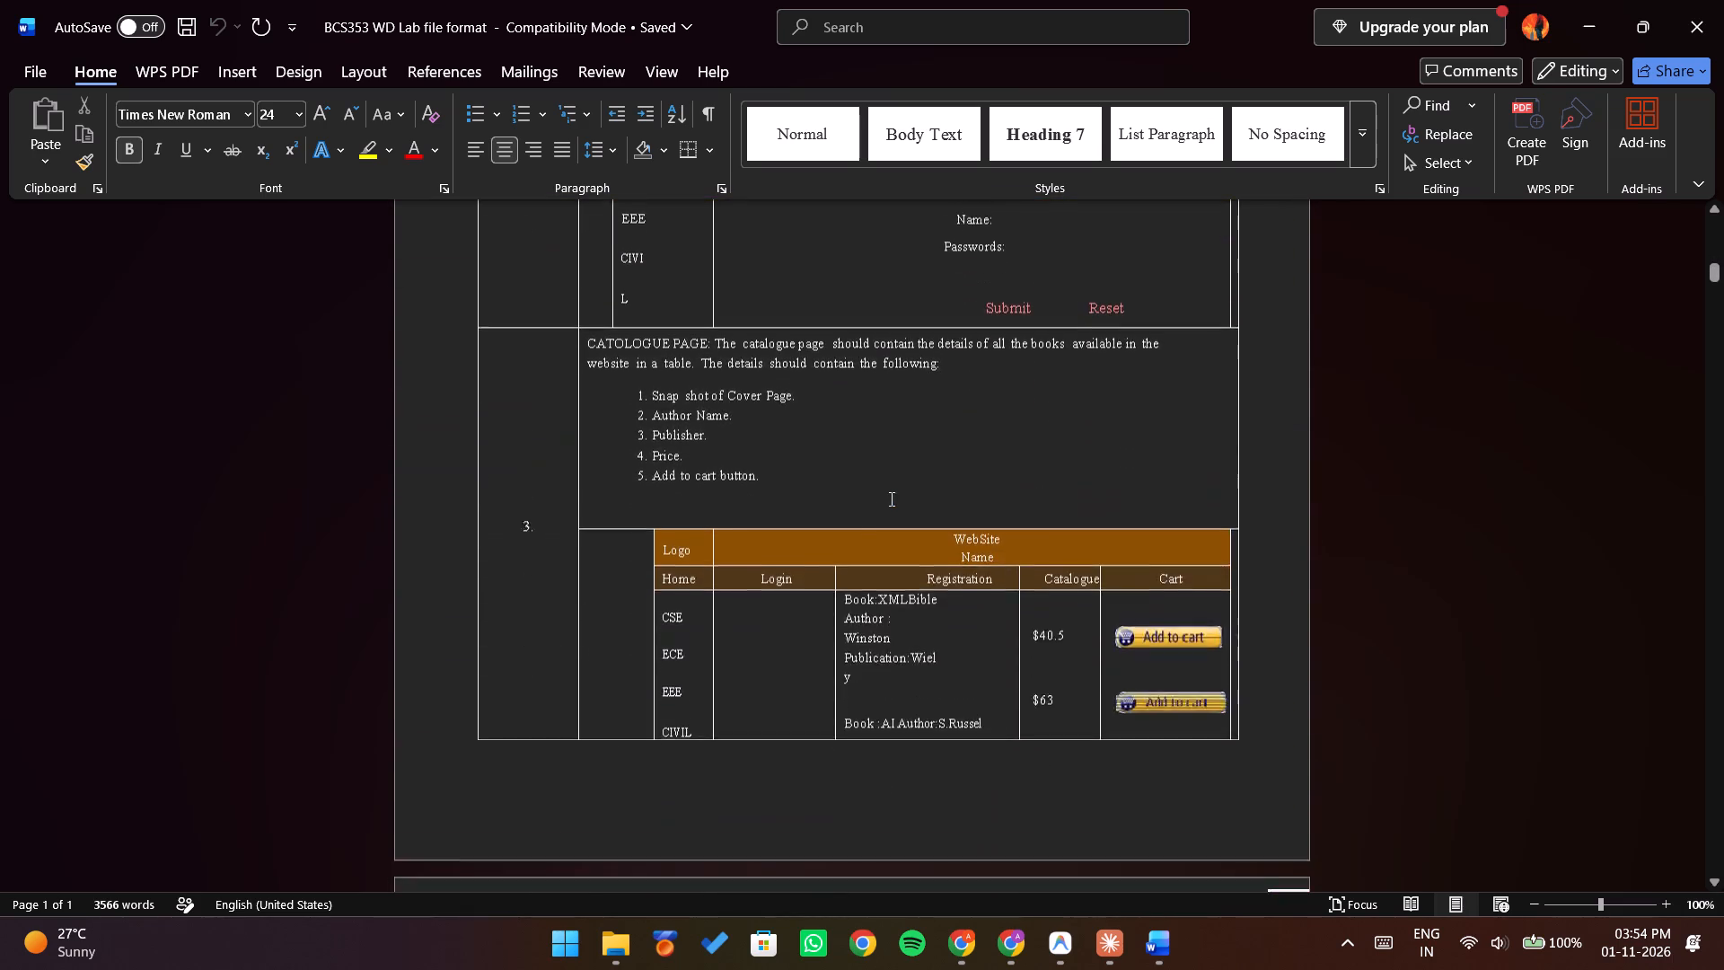
scroll(890, 498, "down", 17)
scroll(890, 498, "down", 8)
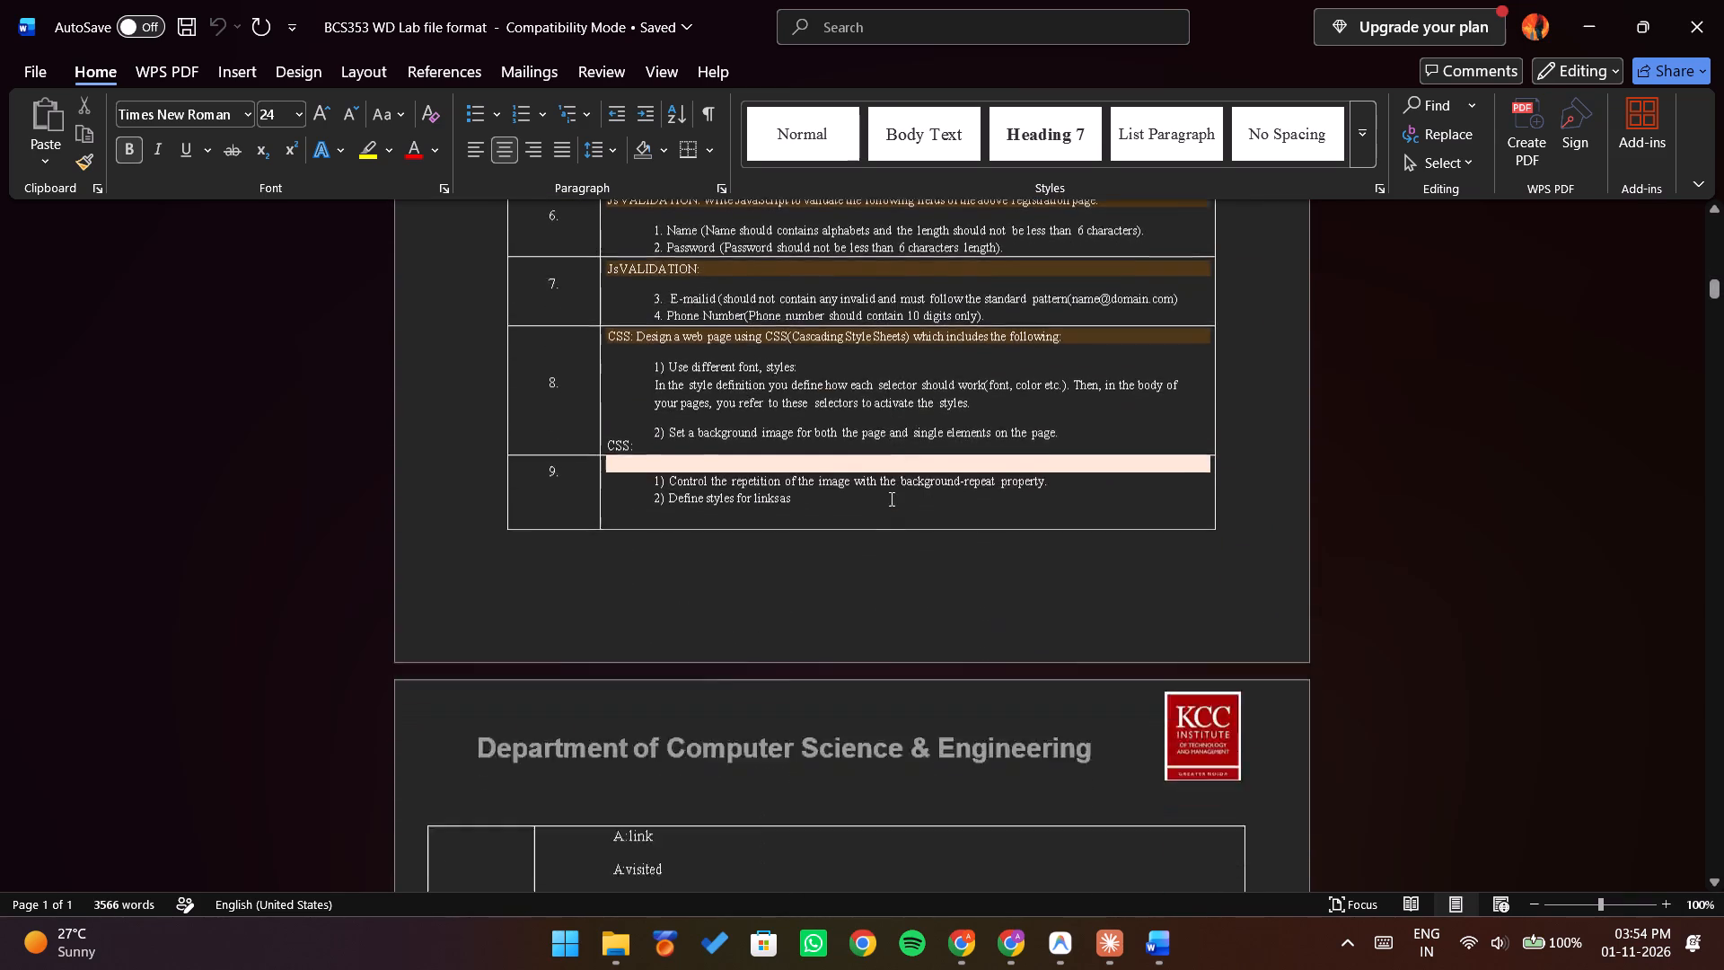
scroll(890, 498, "down", 10)
scroll(882, 477, "down", 13)
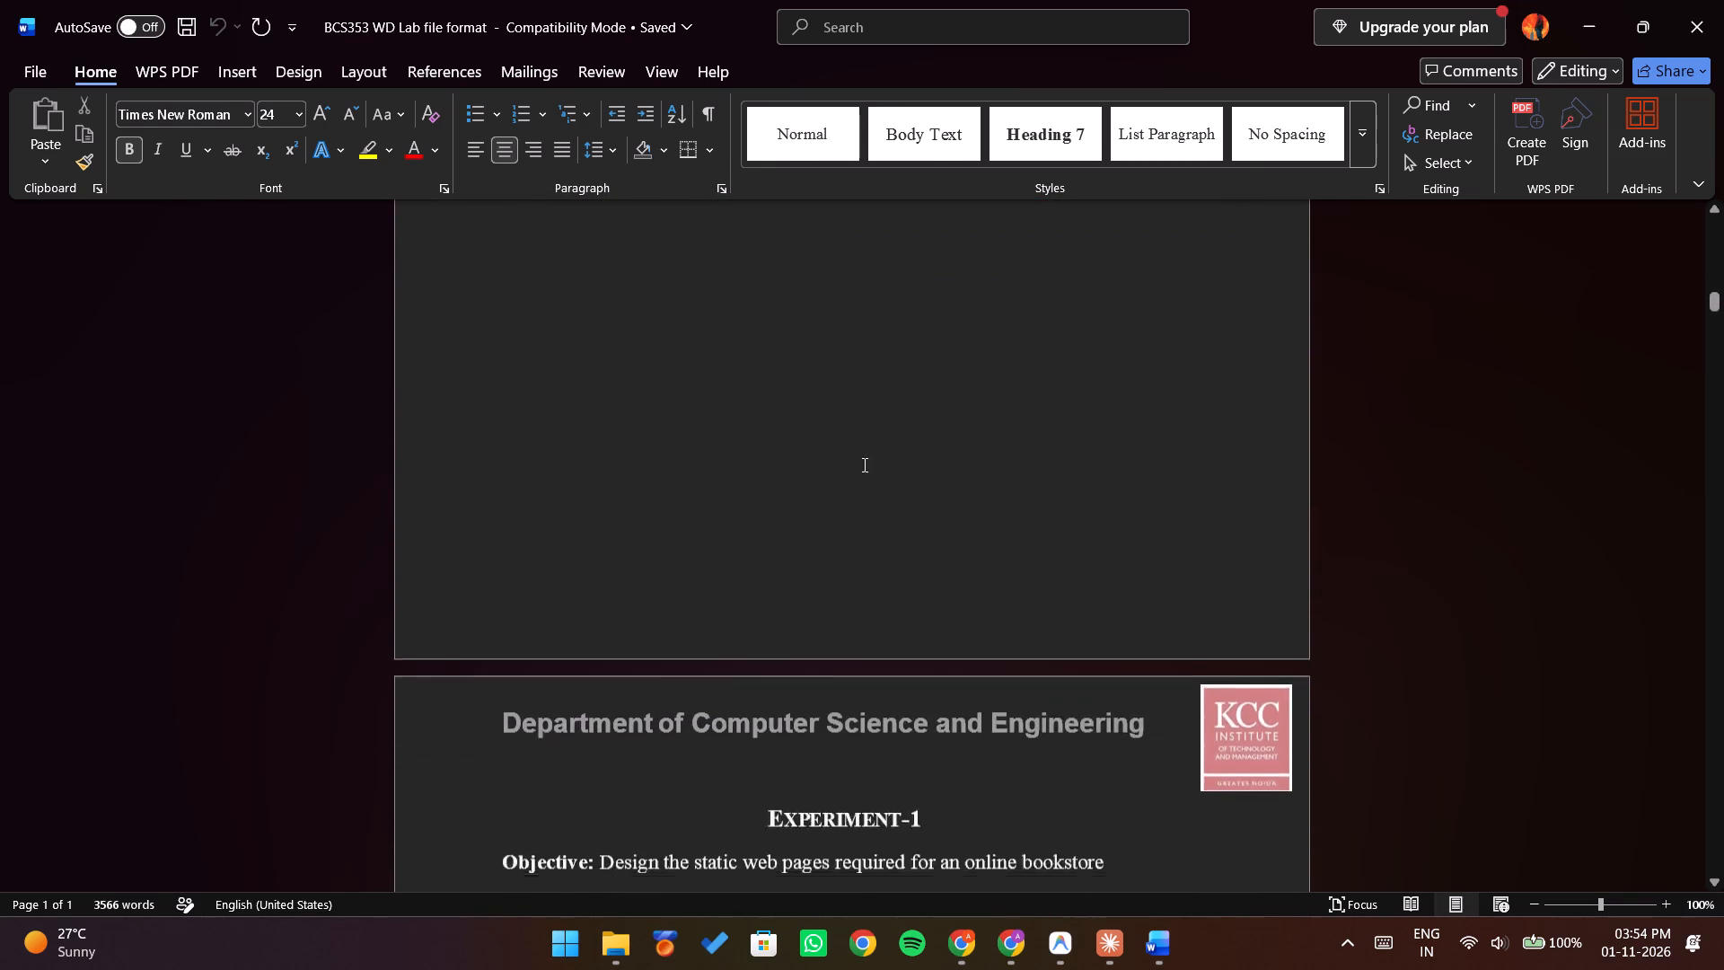
scroll(863, 464, "down", 2)
scroll(872, 494, "up", 15)
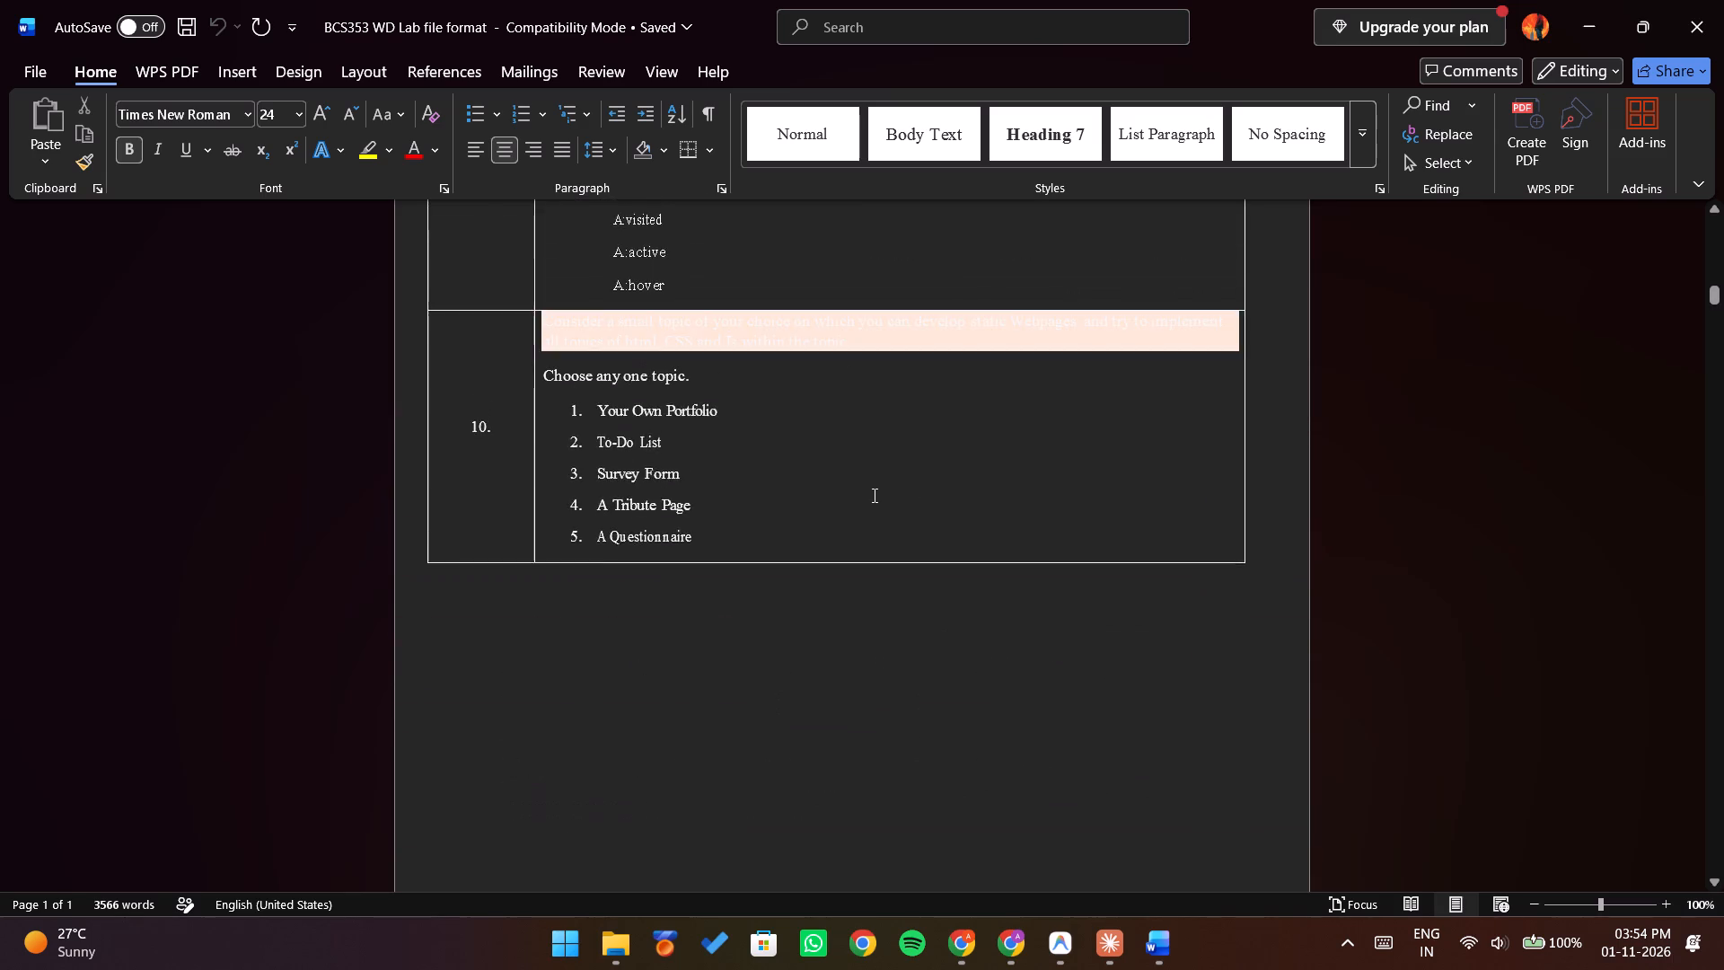
scroll(873, 495, "up", 6)
scroll(651, 816, "up", 6)
scroll(655, 734, "up", 9)
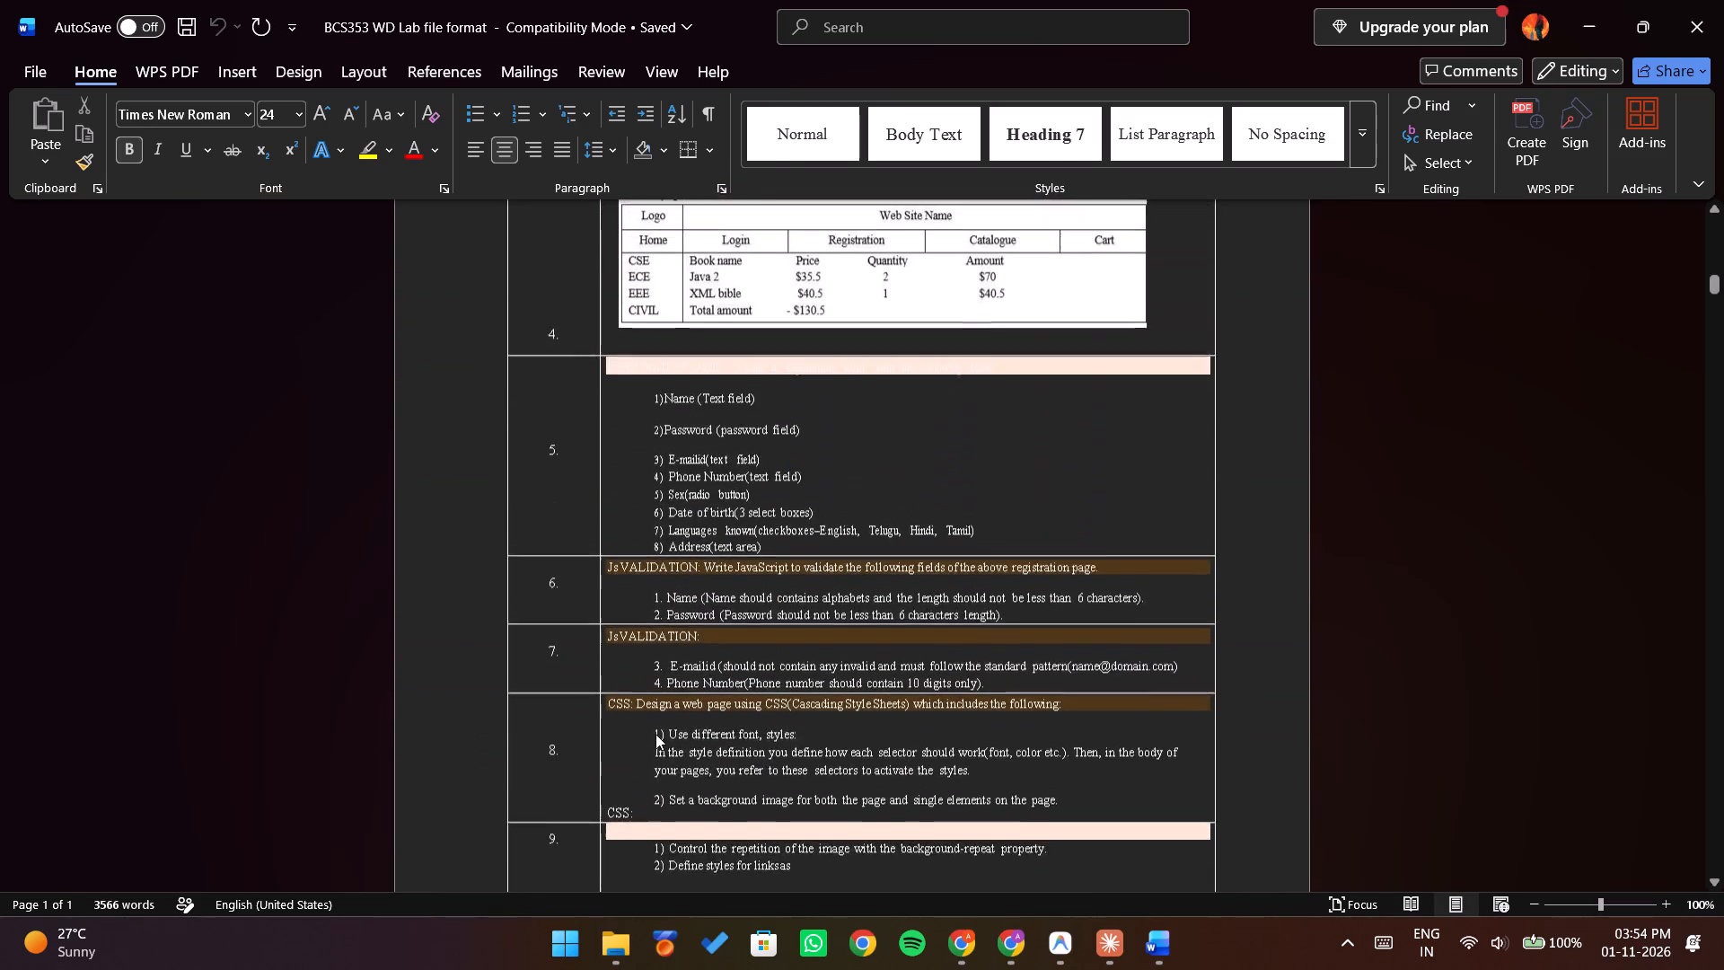
scroll(655, 734, "up", 20)
scroll(655, 734, "up", 13)
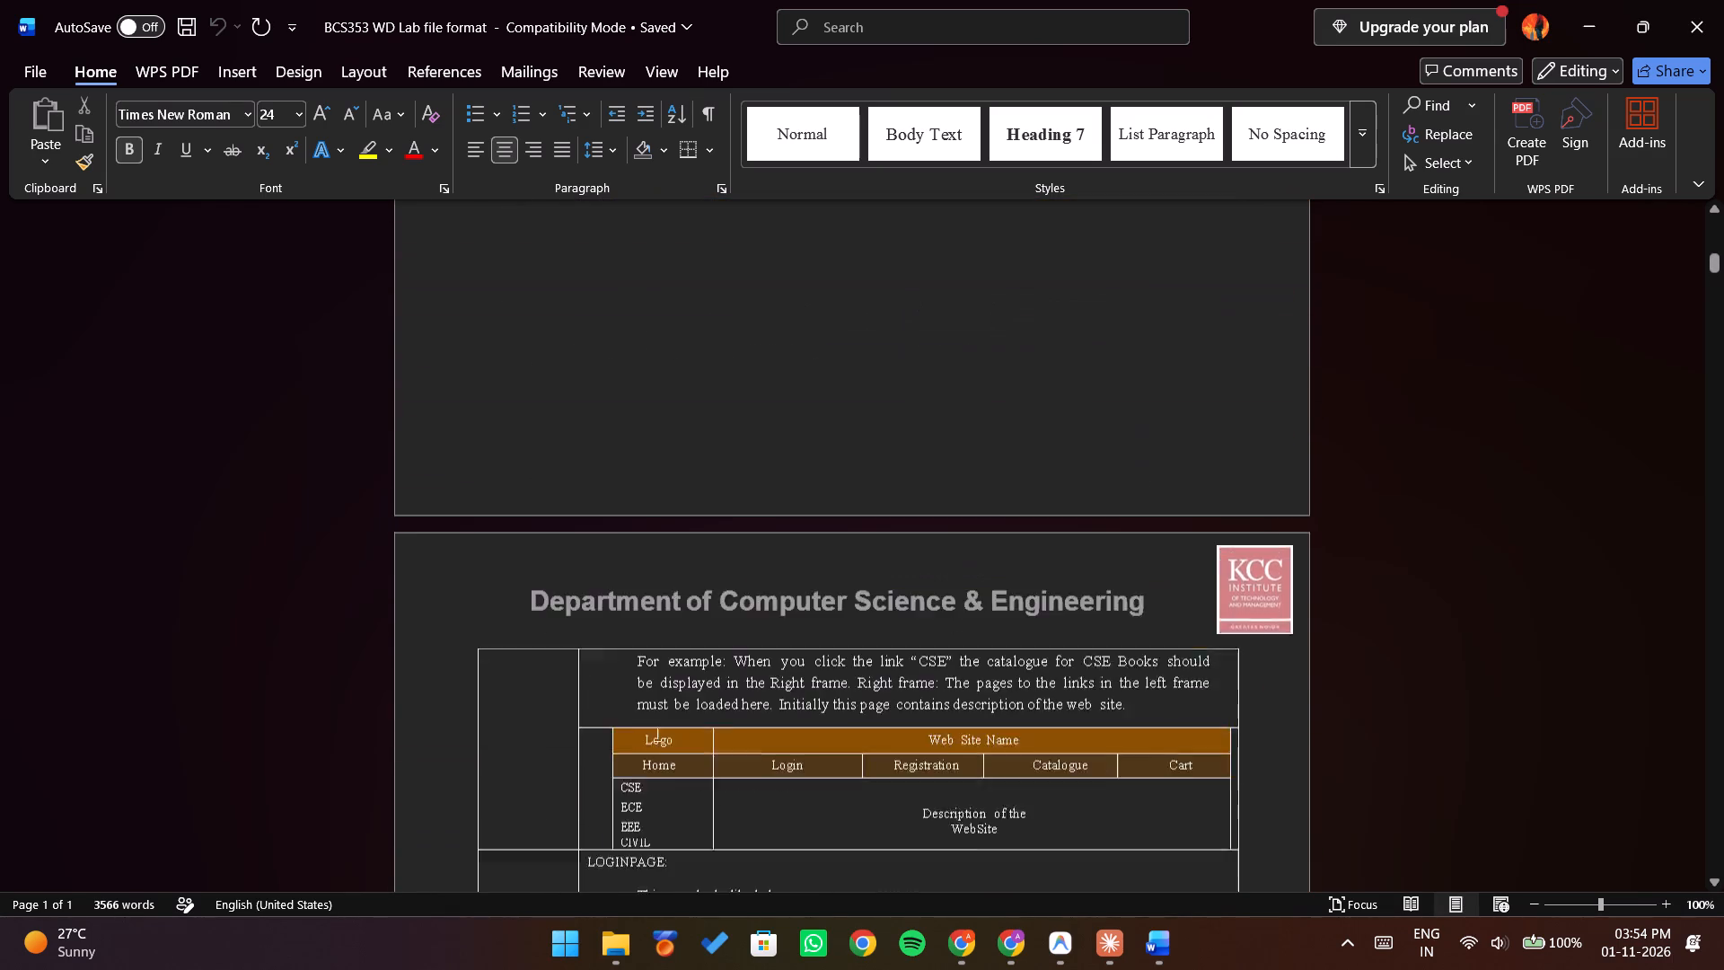
Shrink the KCC Institute logo on the cover page to roughly three quarters of its size.
scroll(655, 734, "up", 6)
scroll(655, 734, "down", 3)
scroll(655, 734, "up", 20)
scroll(655, 734, "up", 1)
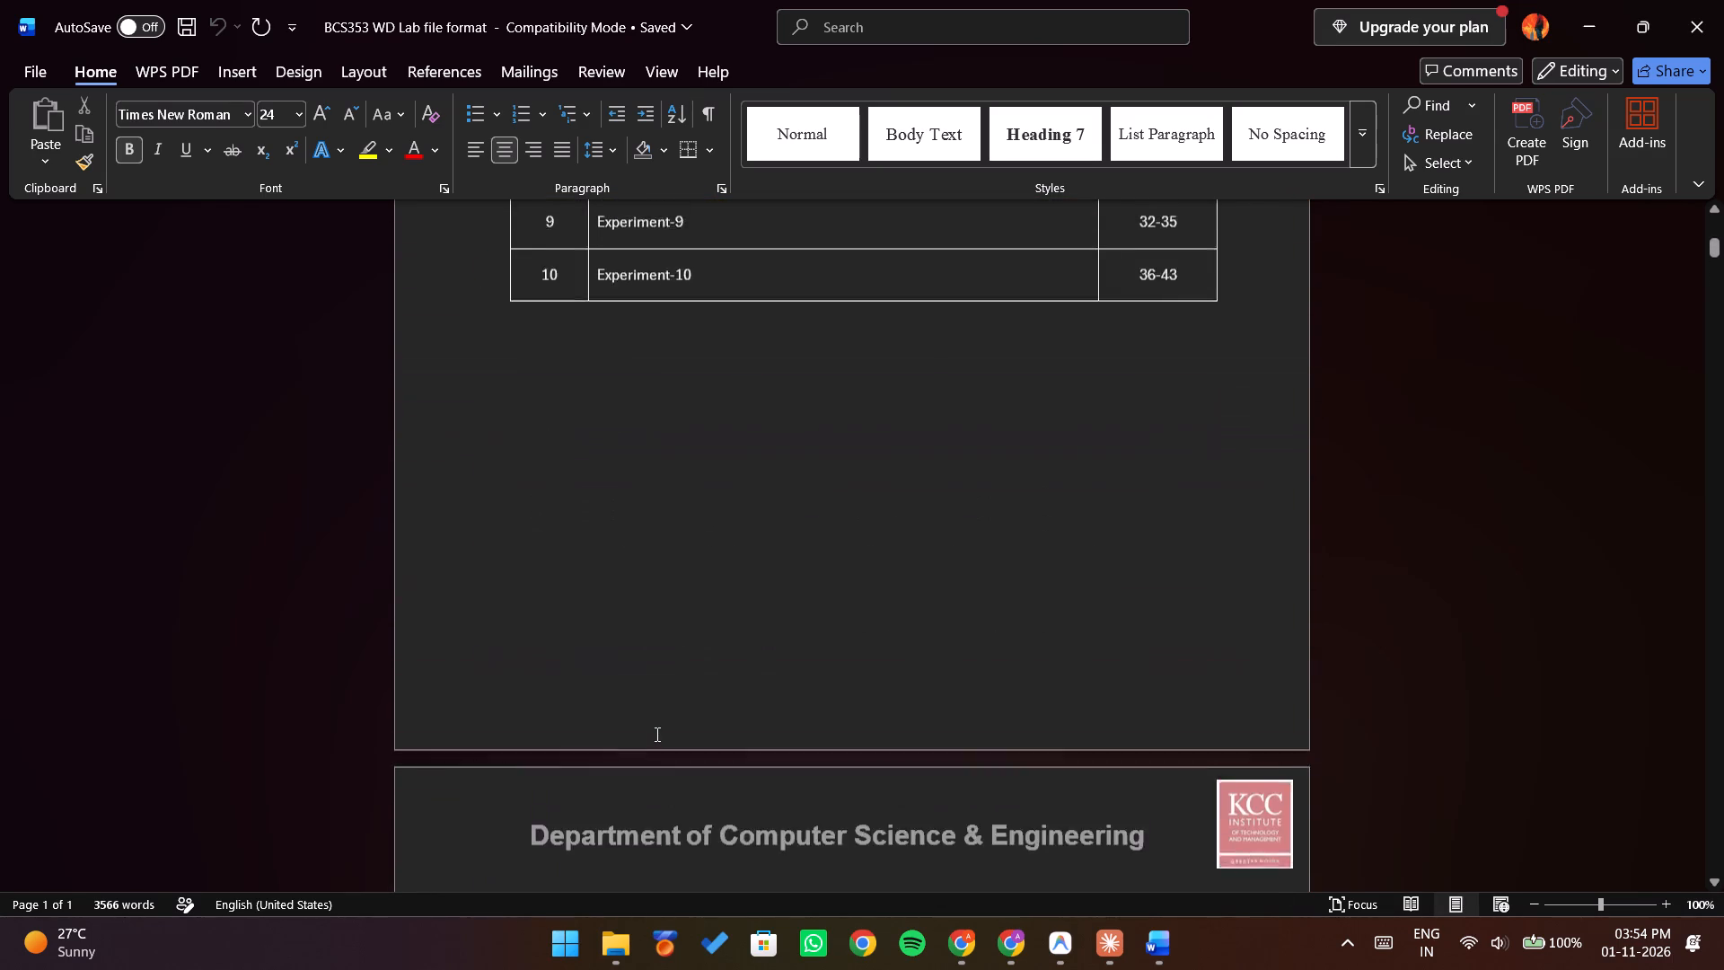
scroll(655, 734, "up", 20)
scroll(655, 734, "up", 10)
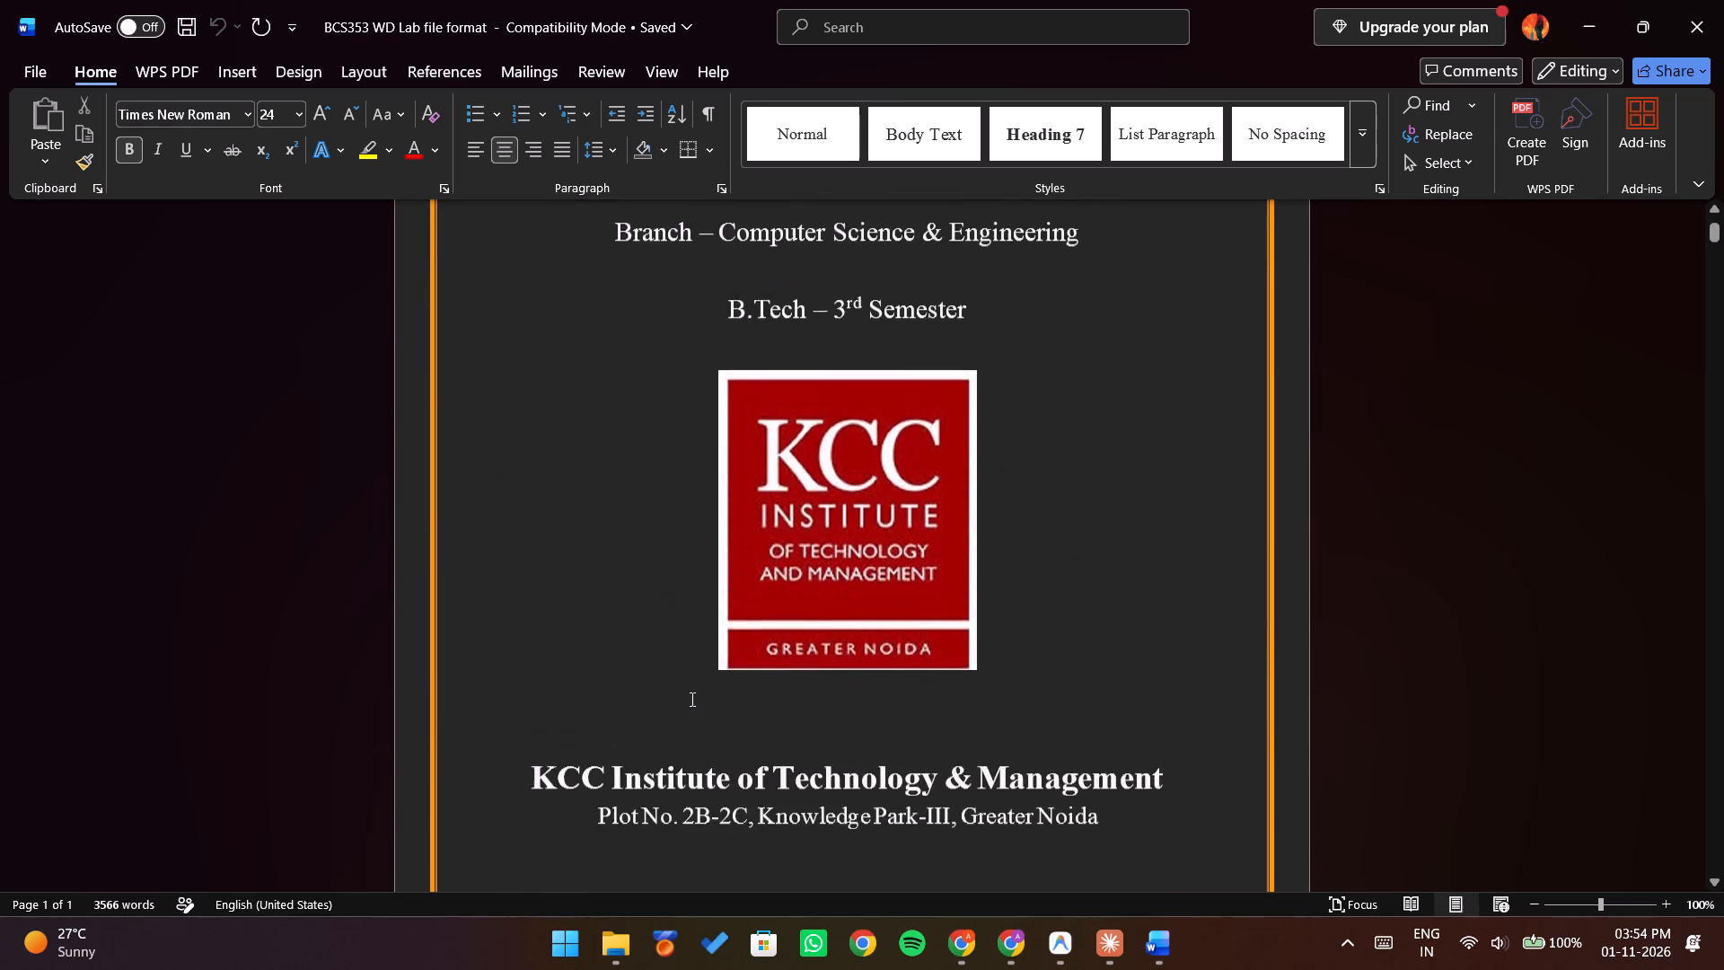
left_click(842, 580)
left_click_drag(977, 734, 972, 732)
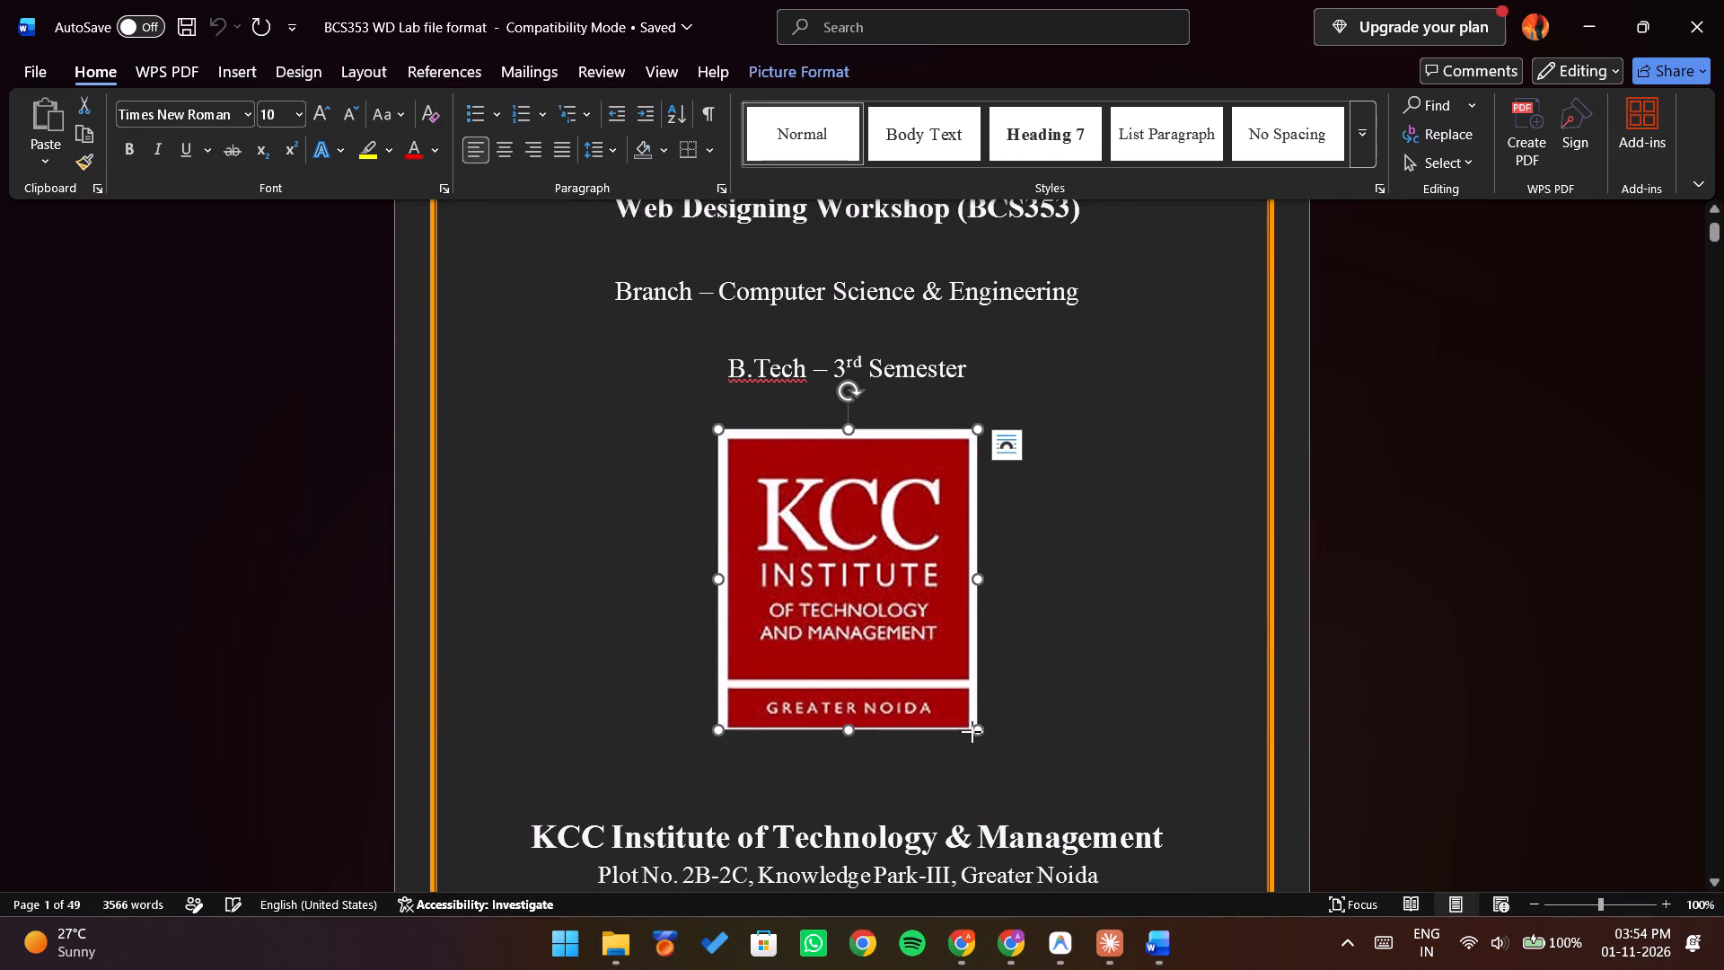
left_click_drag(972, 732, 917, 630)
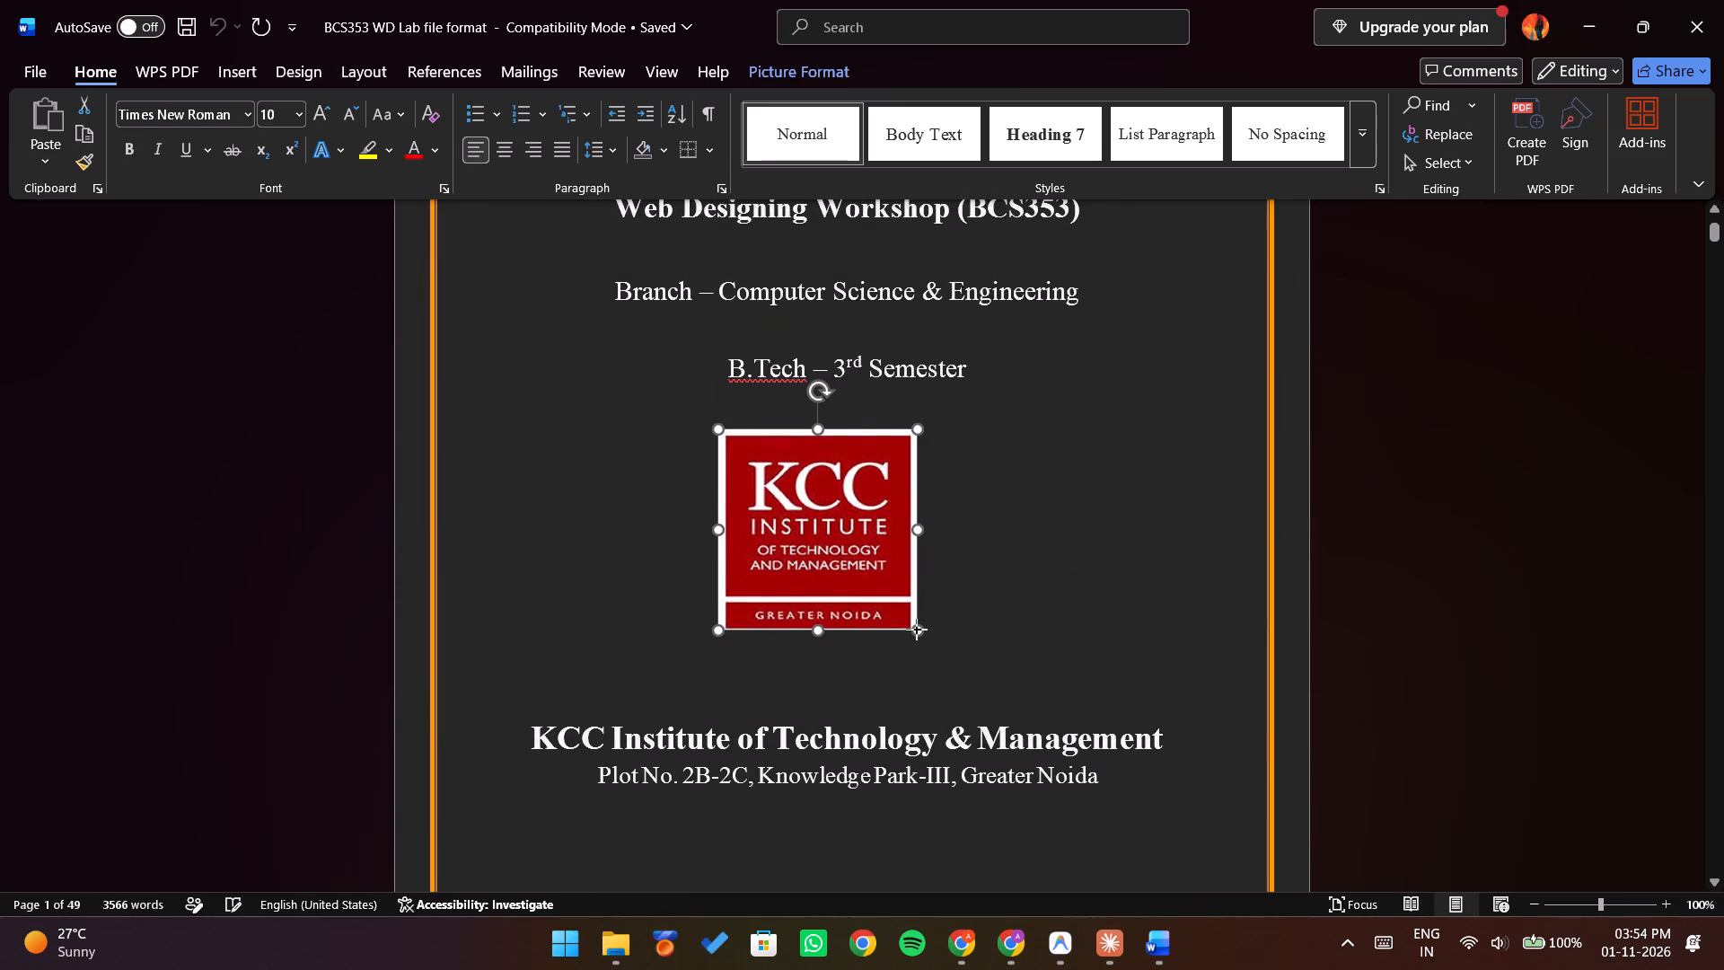
left_click_drag(917, 630, 917, 643)
Shift the resized cover-page logo toward the page centre by inserting spaces in front of it.
left_click_drag(831, 551, 849, 544)
left_click_drag(834, 531, 862, 525)
left_click_drag(837, 523, 875, 522)
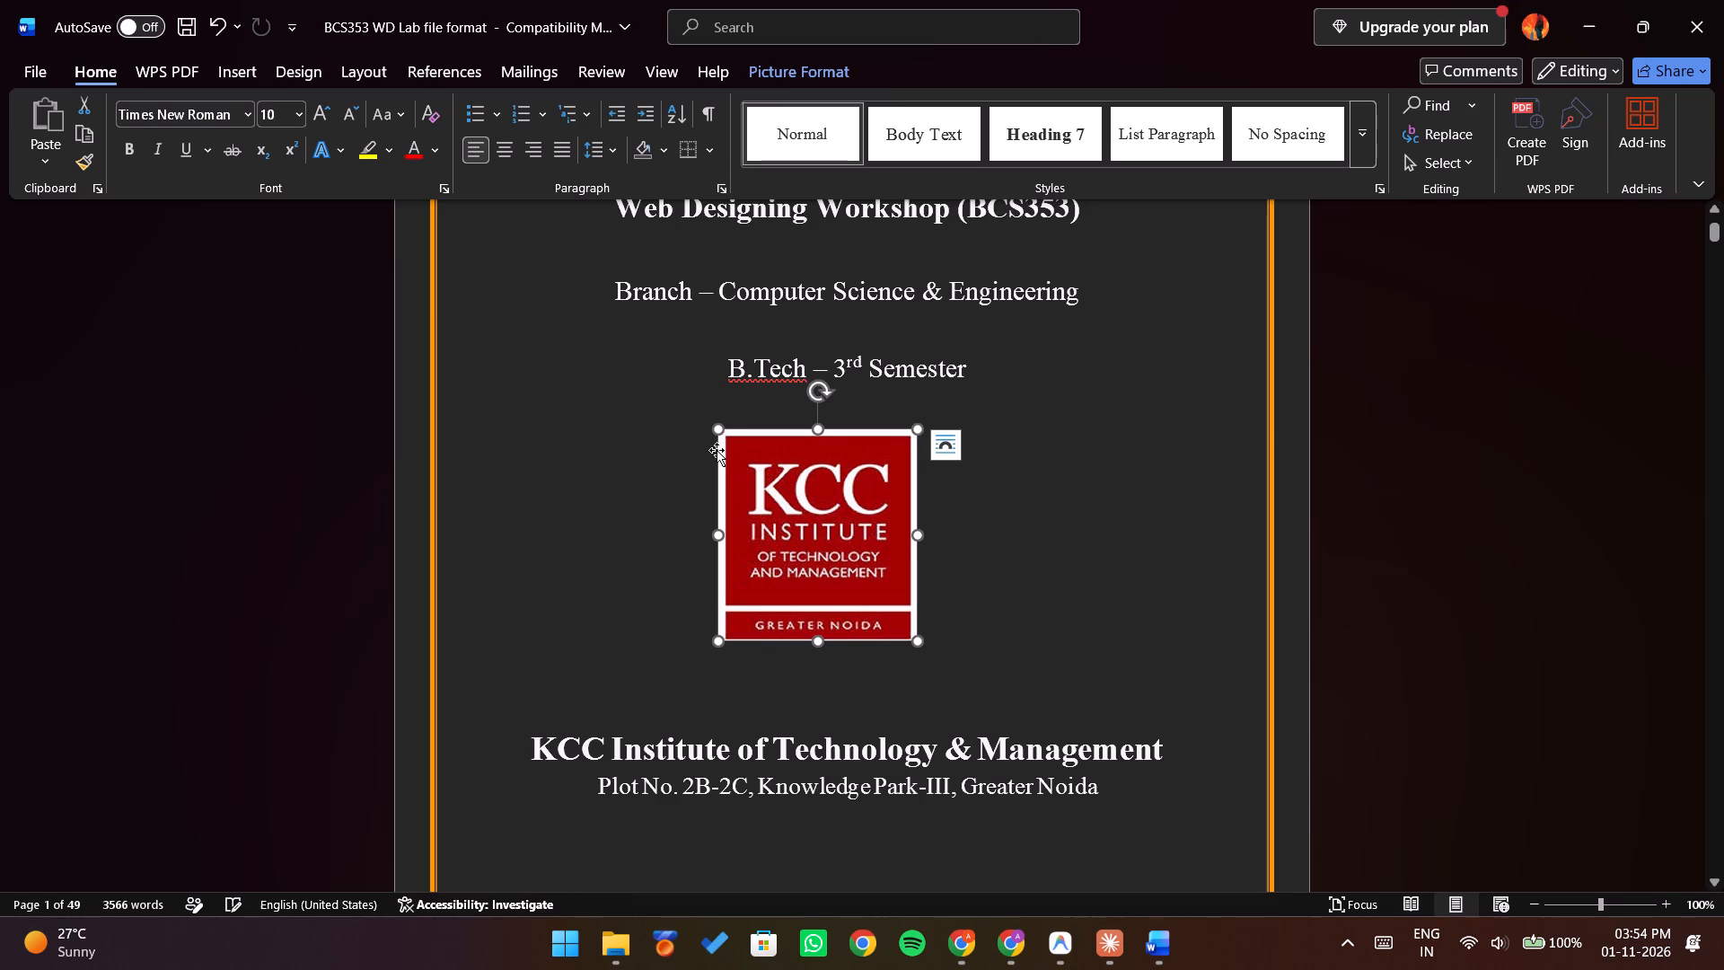
left_click(714, 448)
double_click(691, 446)
left_click(695, 430)
left_click(701, 431)
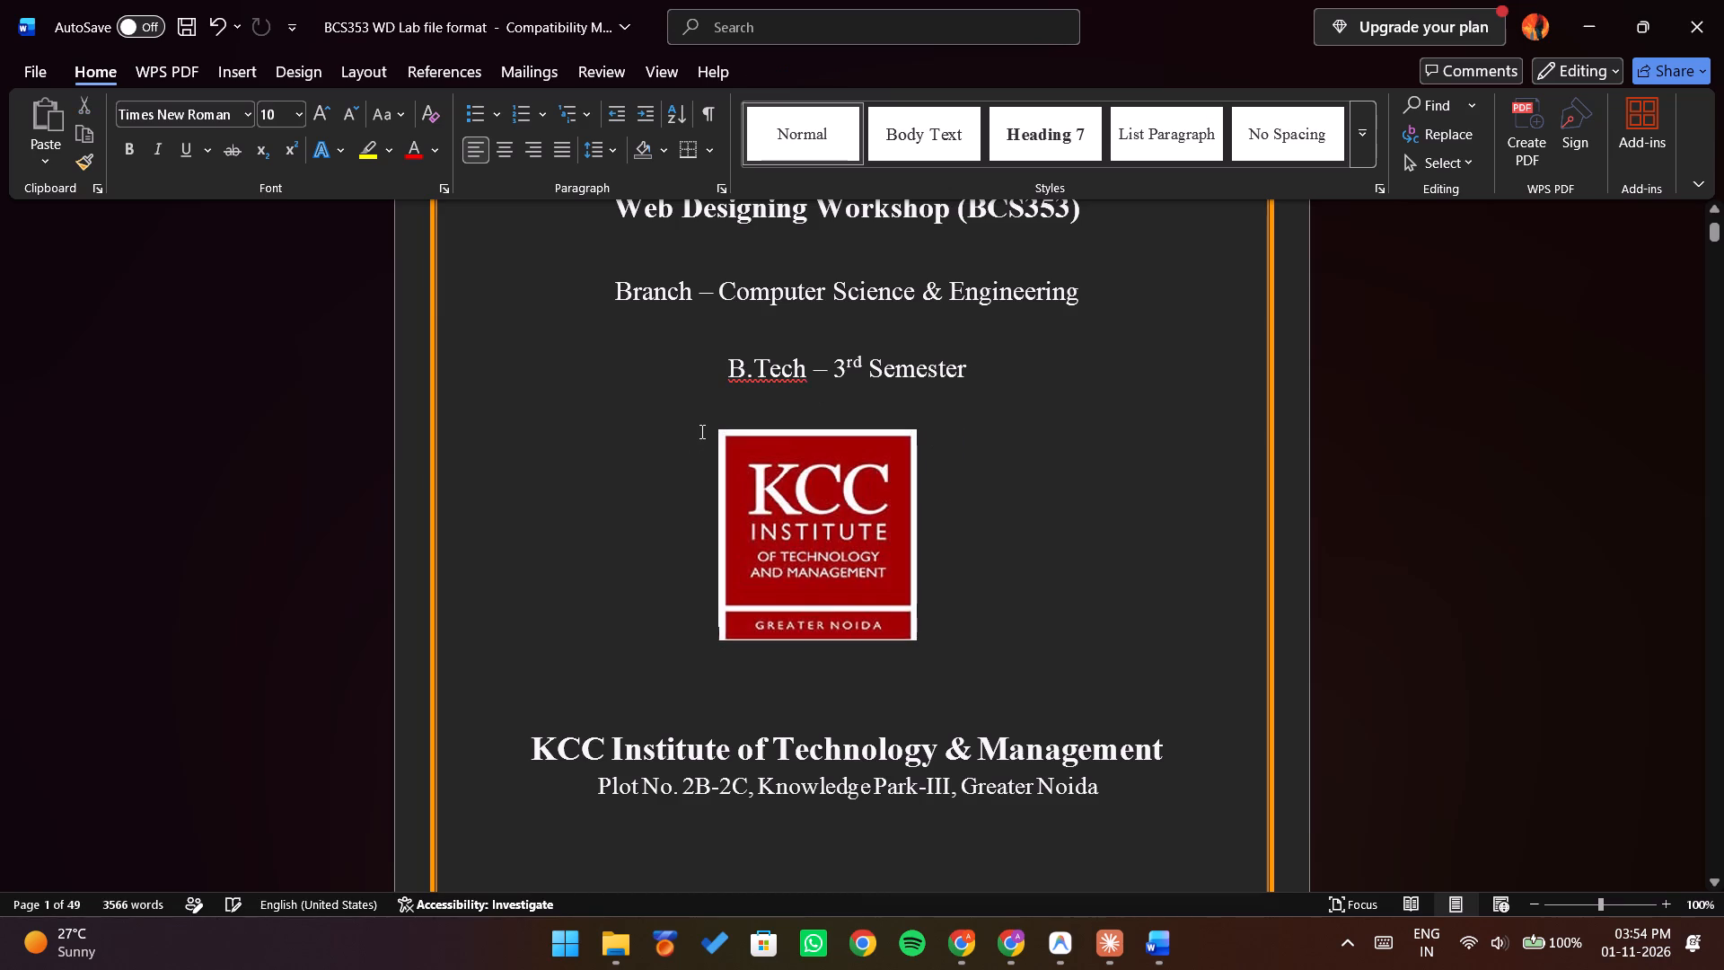
left_click(701, 431)
left_click(701, 431)
left_click(708, 432)
key("space")
key("space")
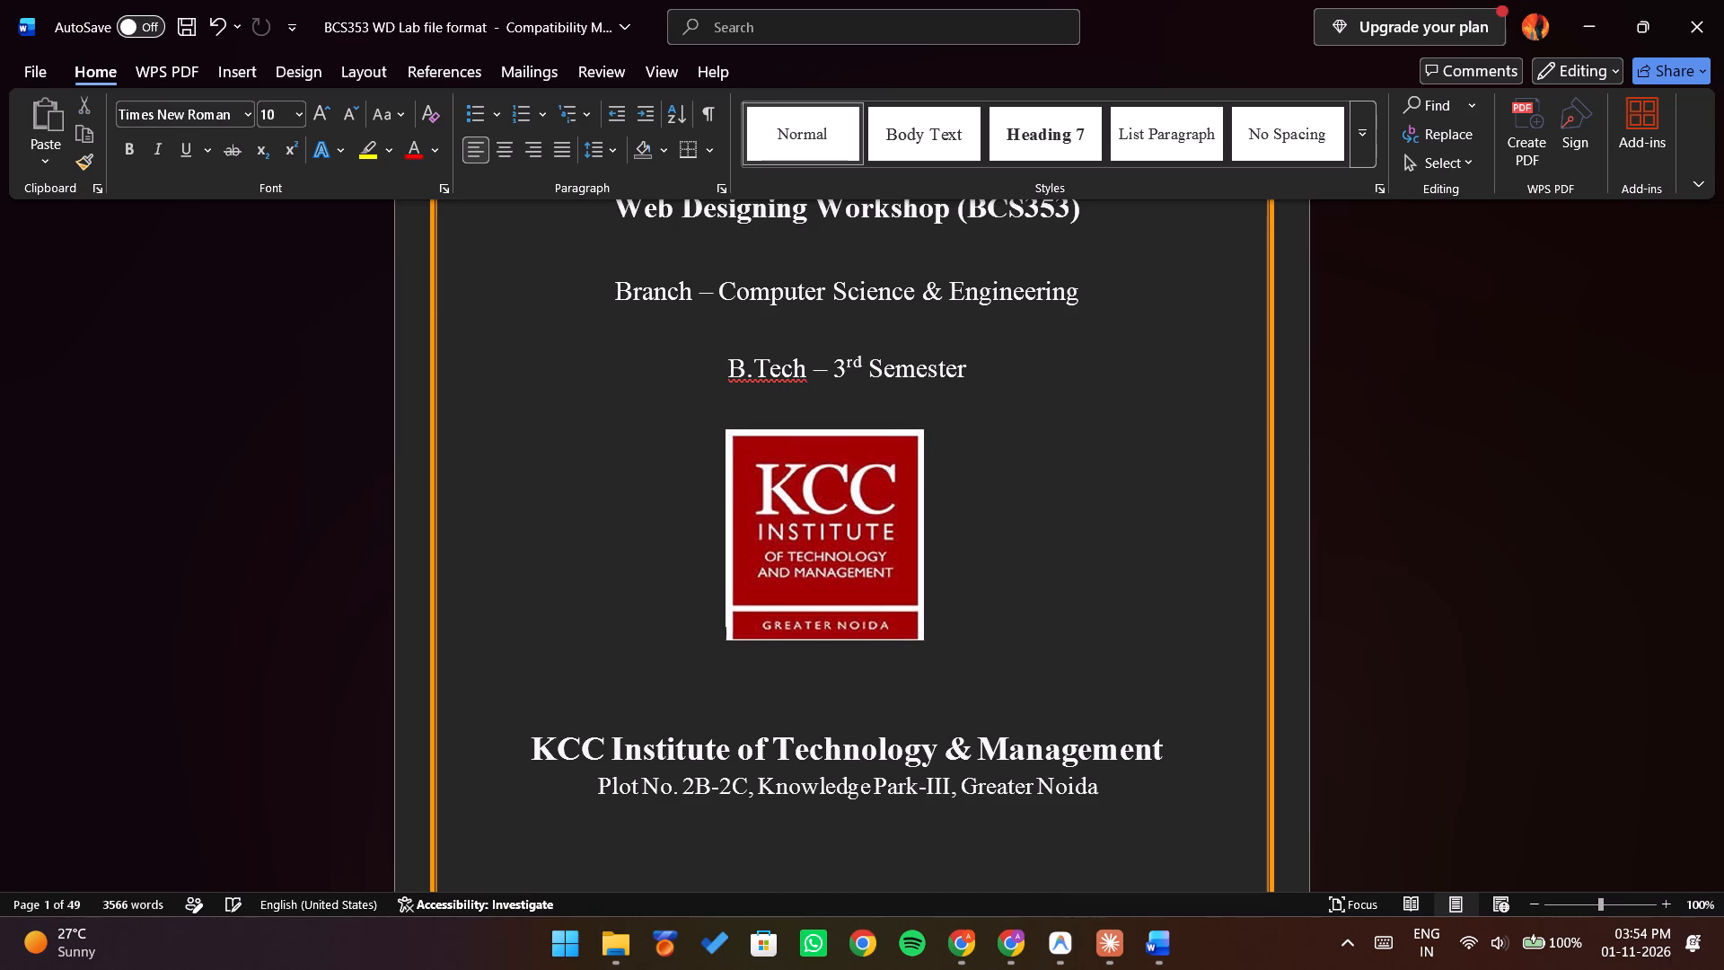
key("space")
key("space")
key("space")
key("space")
Check the cover page's layout and the logo's alignment from the department heading down to the institute address.
scroll(845, 462, "up", 7)
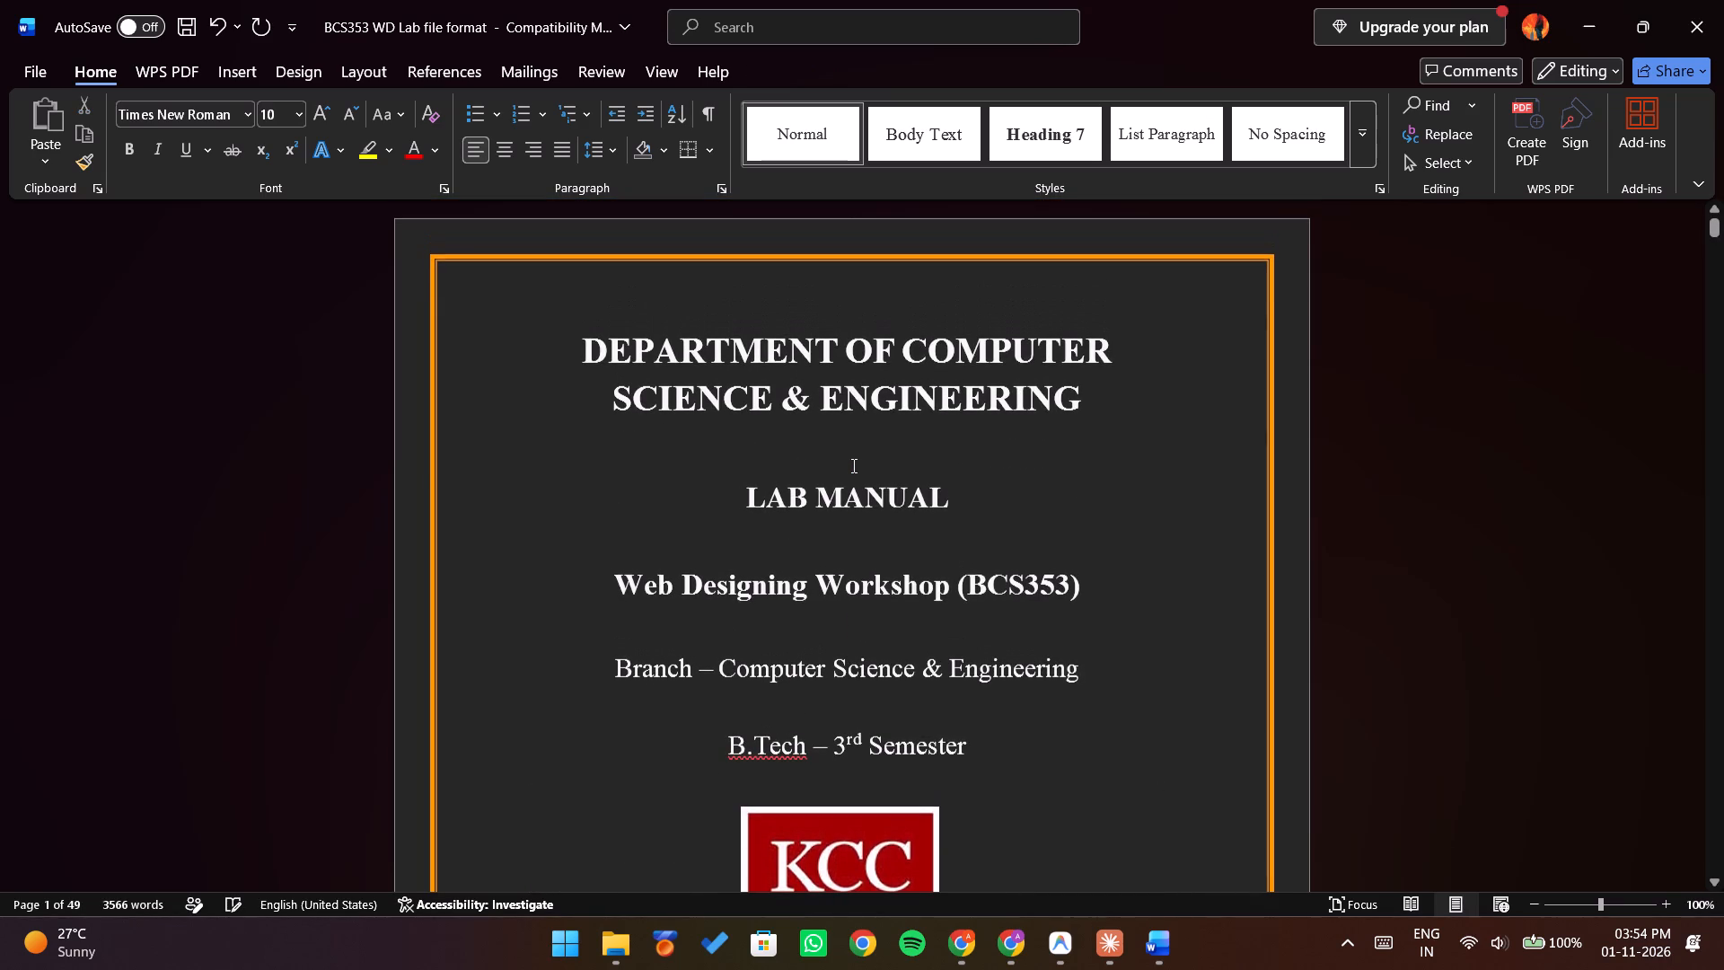
scroll(756, 497, "down", 11)
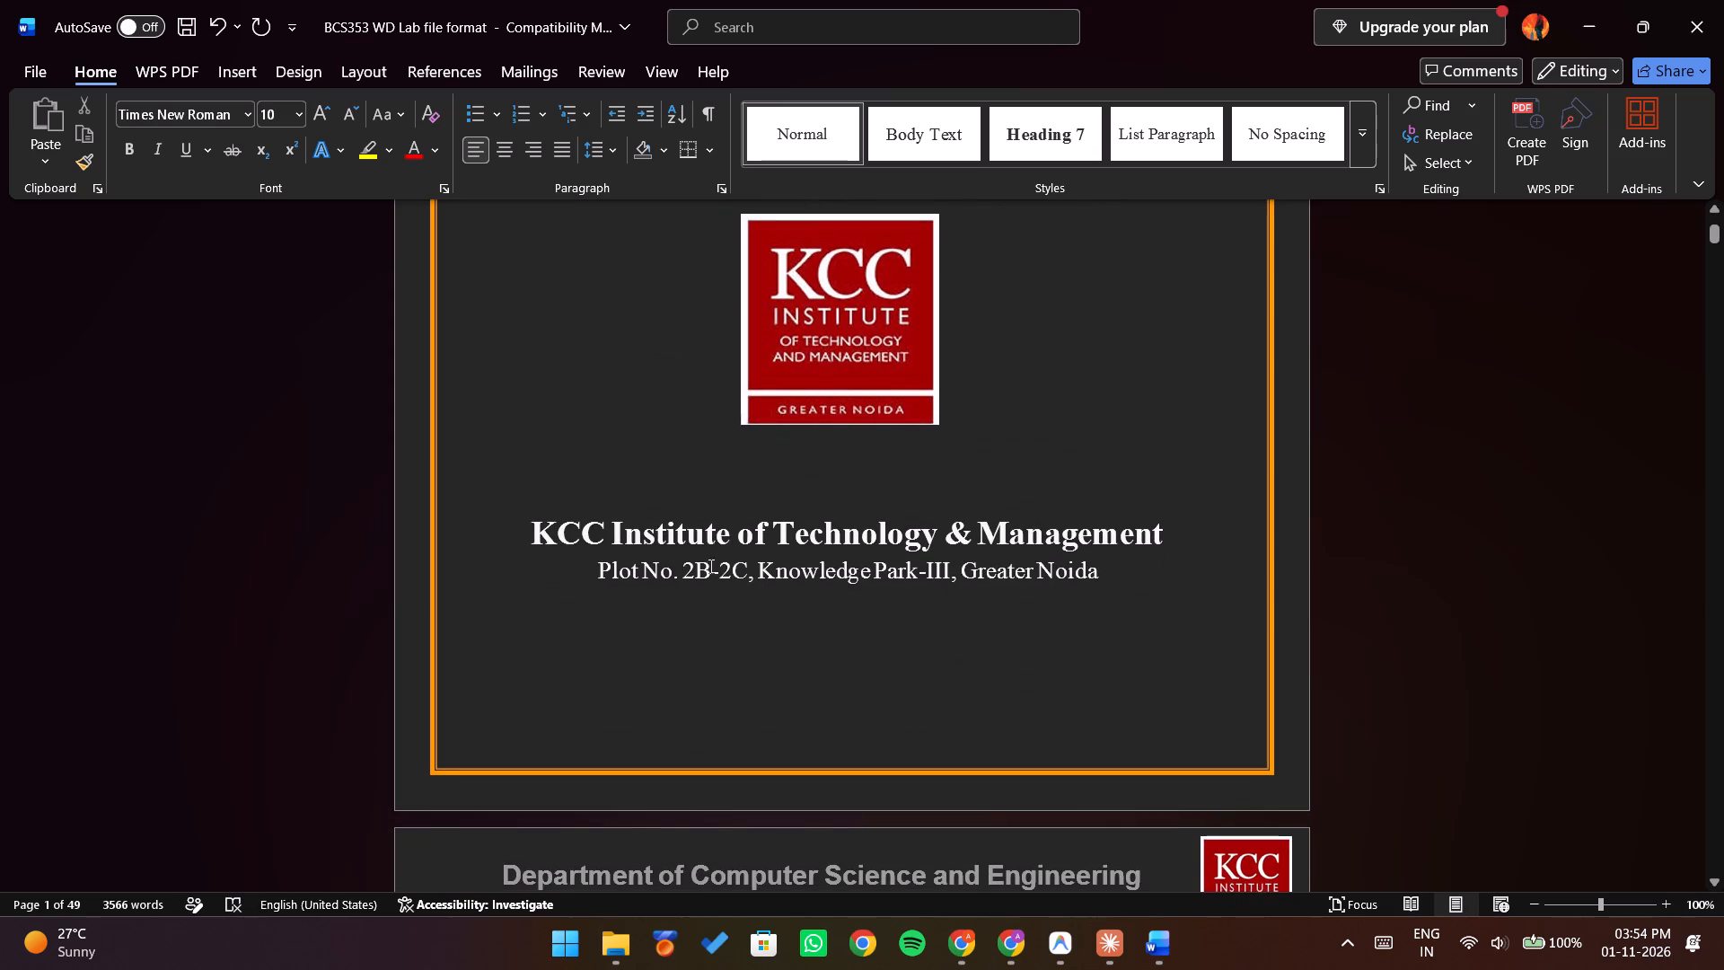
scroll(726, 578, "down", 1)
scroll(726, 578, "up", 5)
scroll(726, 578, "down", 3)
scroll(728, 584, "up", 6)
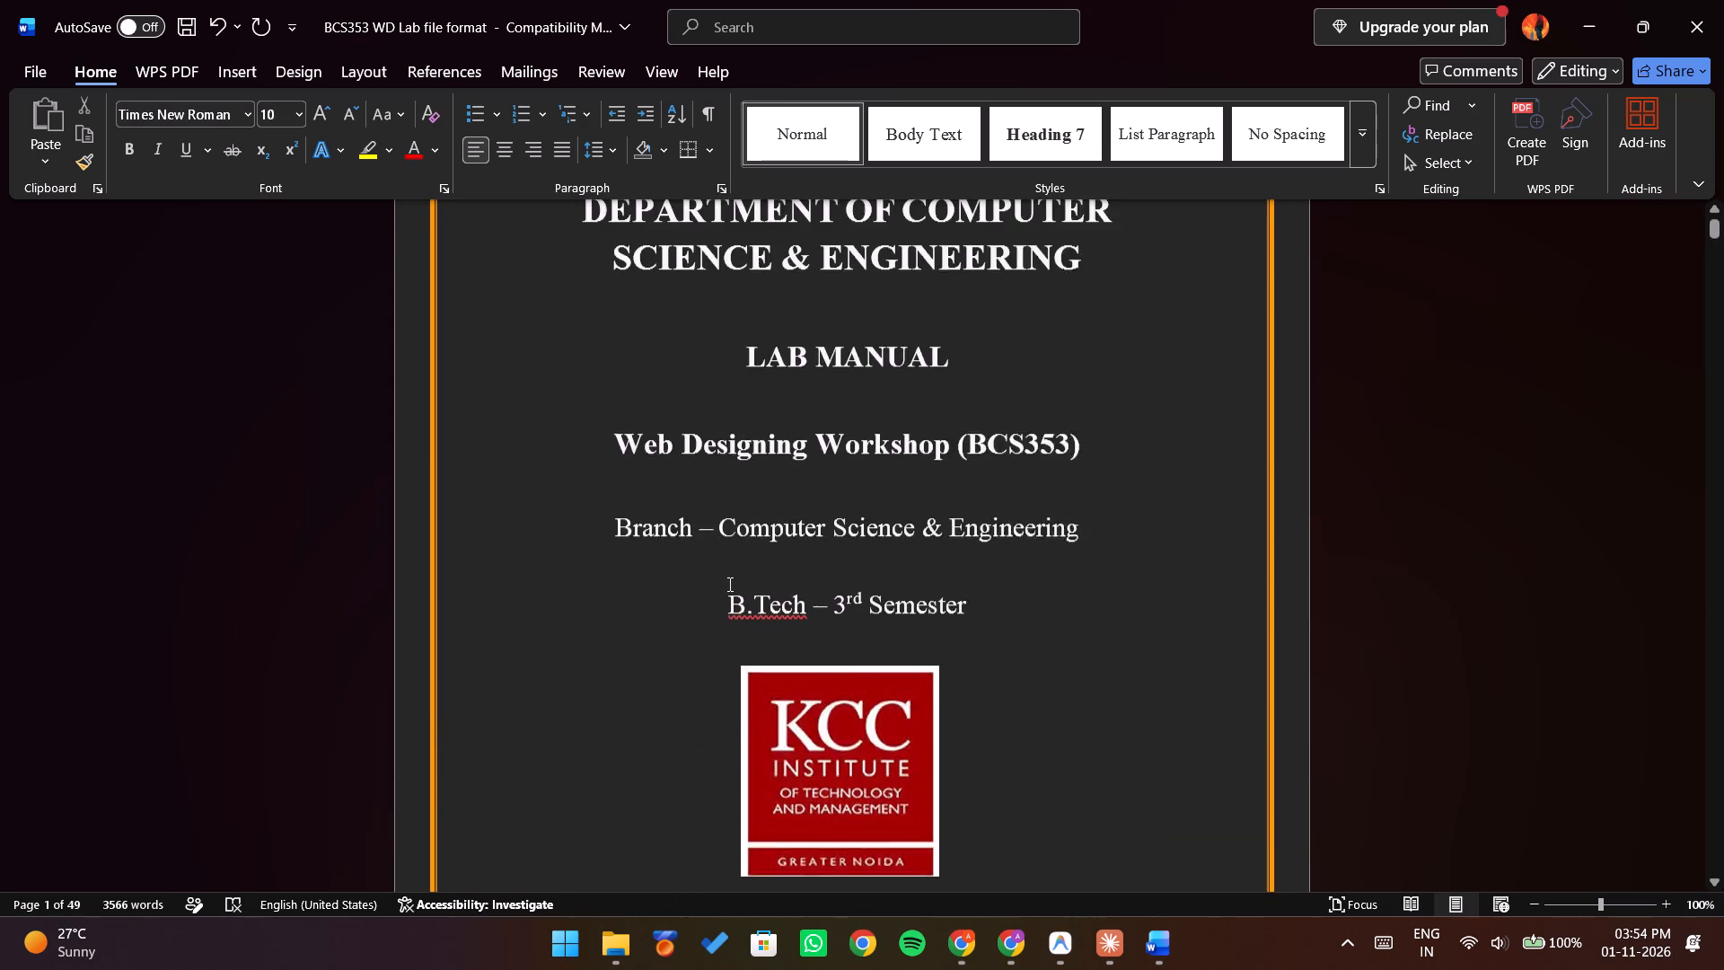
scroll(728, 584, "up", 7)
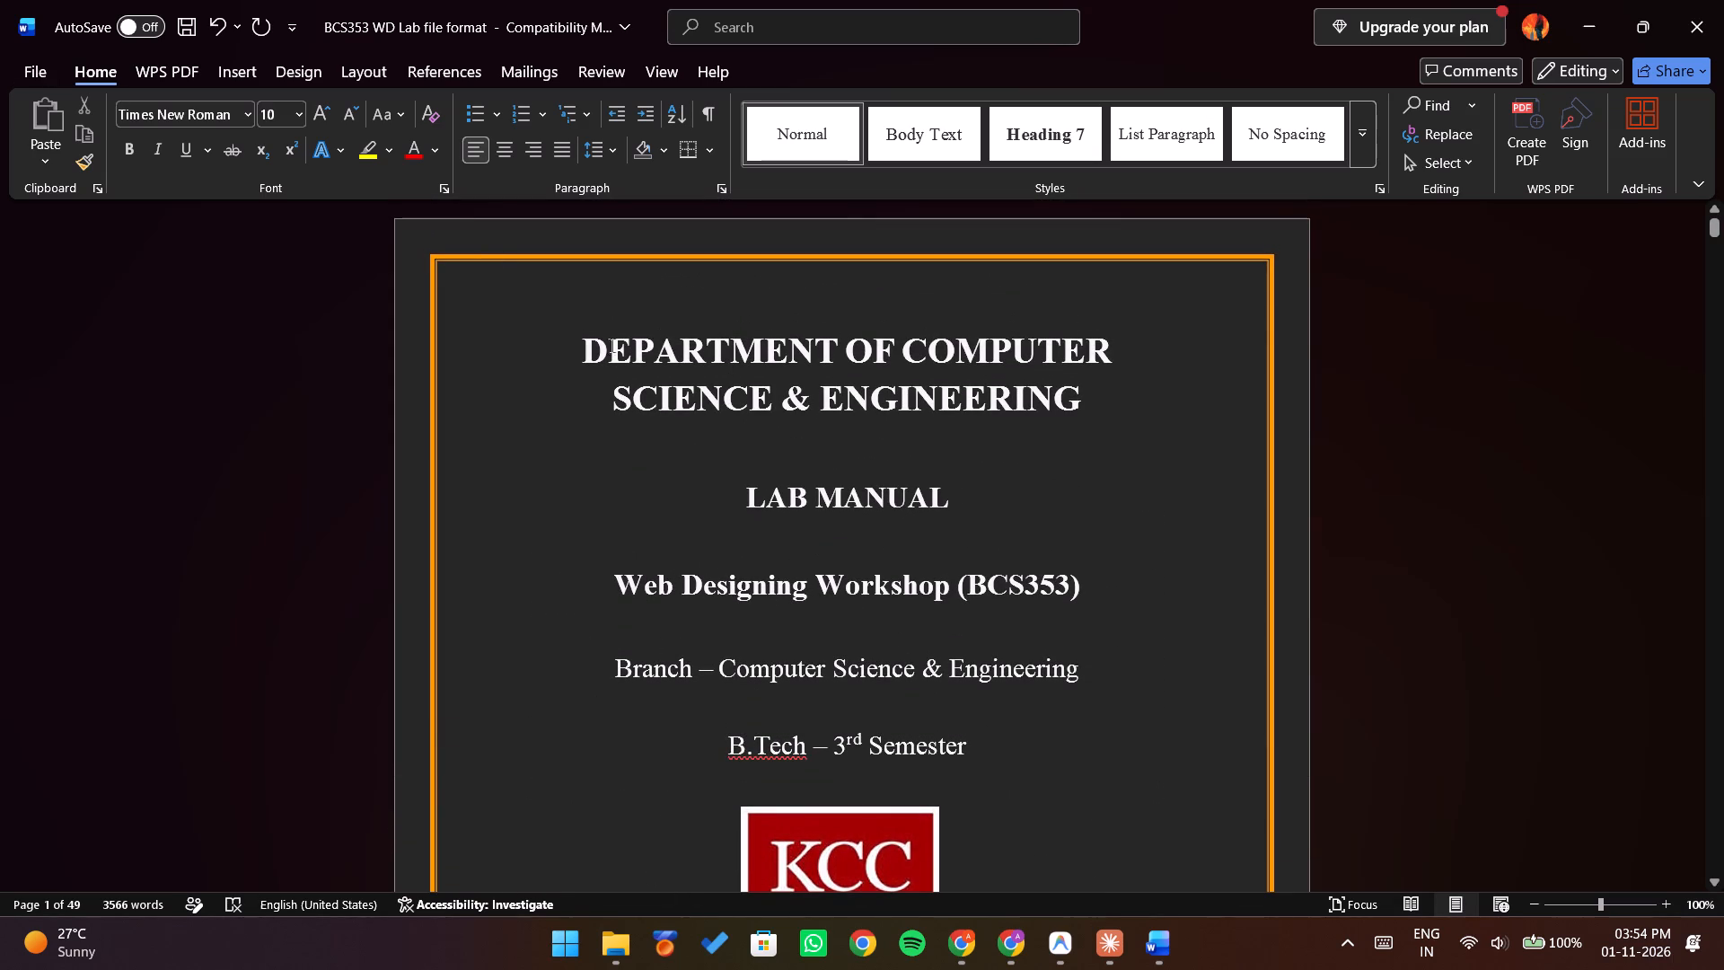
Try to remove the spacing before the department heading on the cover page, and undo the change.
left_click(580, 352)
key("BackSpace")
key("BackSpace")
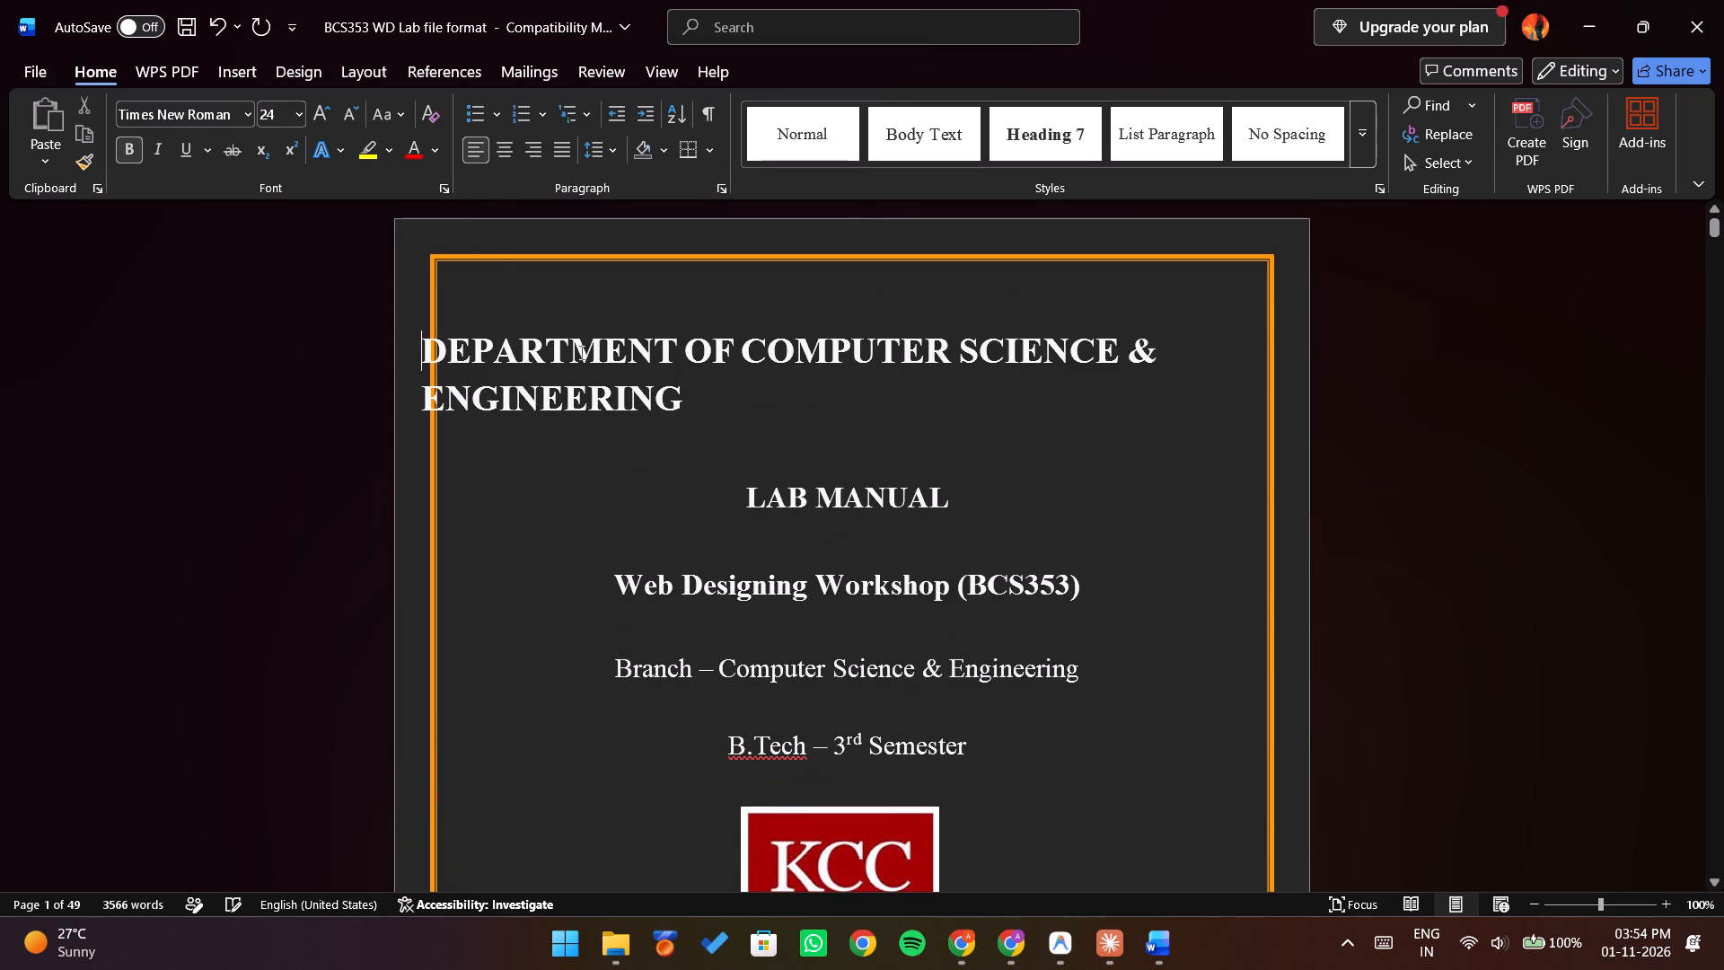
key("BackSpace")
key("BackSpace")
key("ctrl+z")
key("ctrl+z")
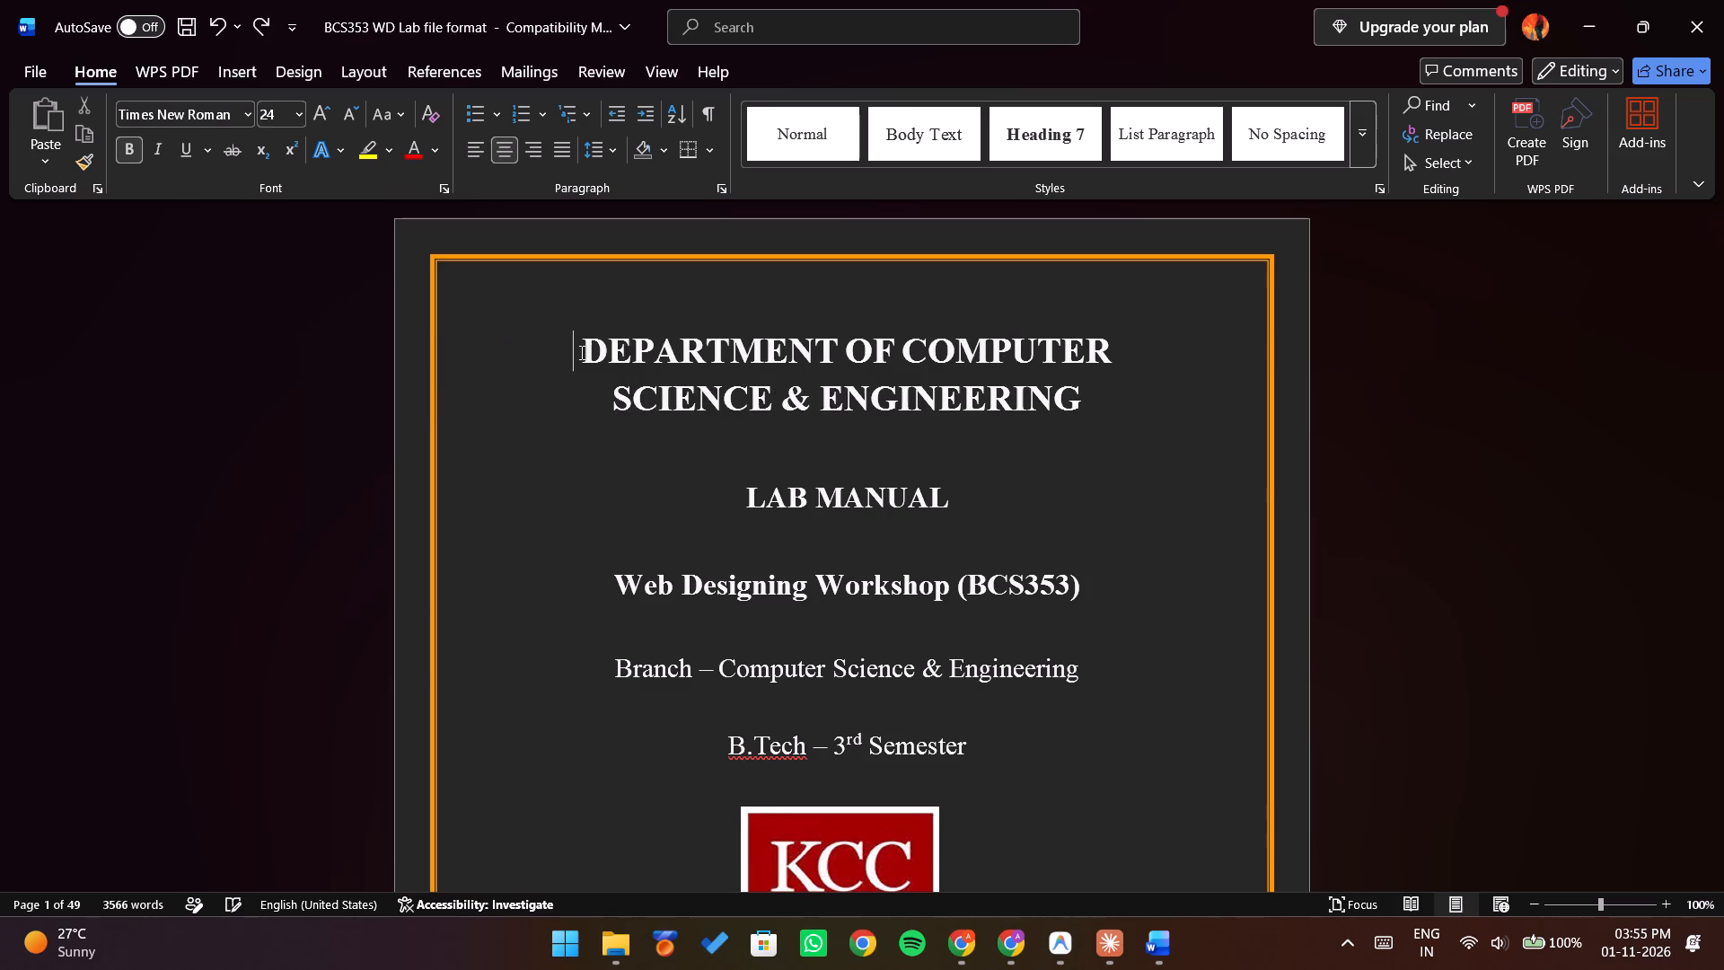
Pull the LAB MANUAL line up directly beneath the department heading and pad it with spaces toward the centre.
left_click(744, 487)
key("BackSpace")
key("BackSpace")
key("BackSpace")
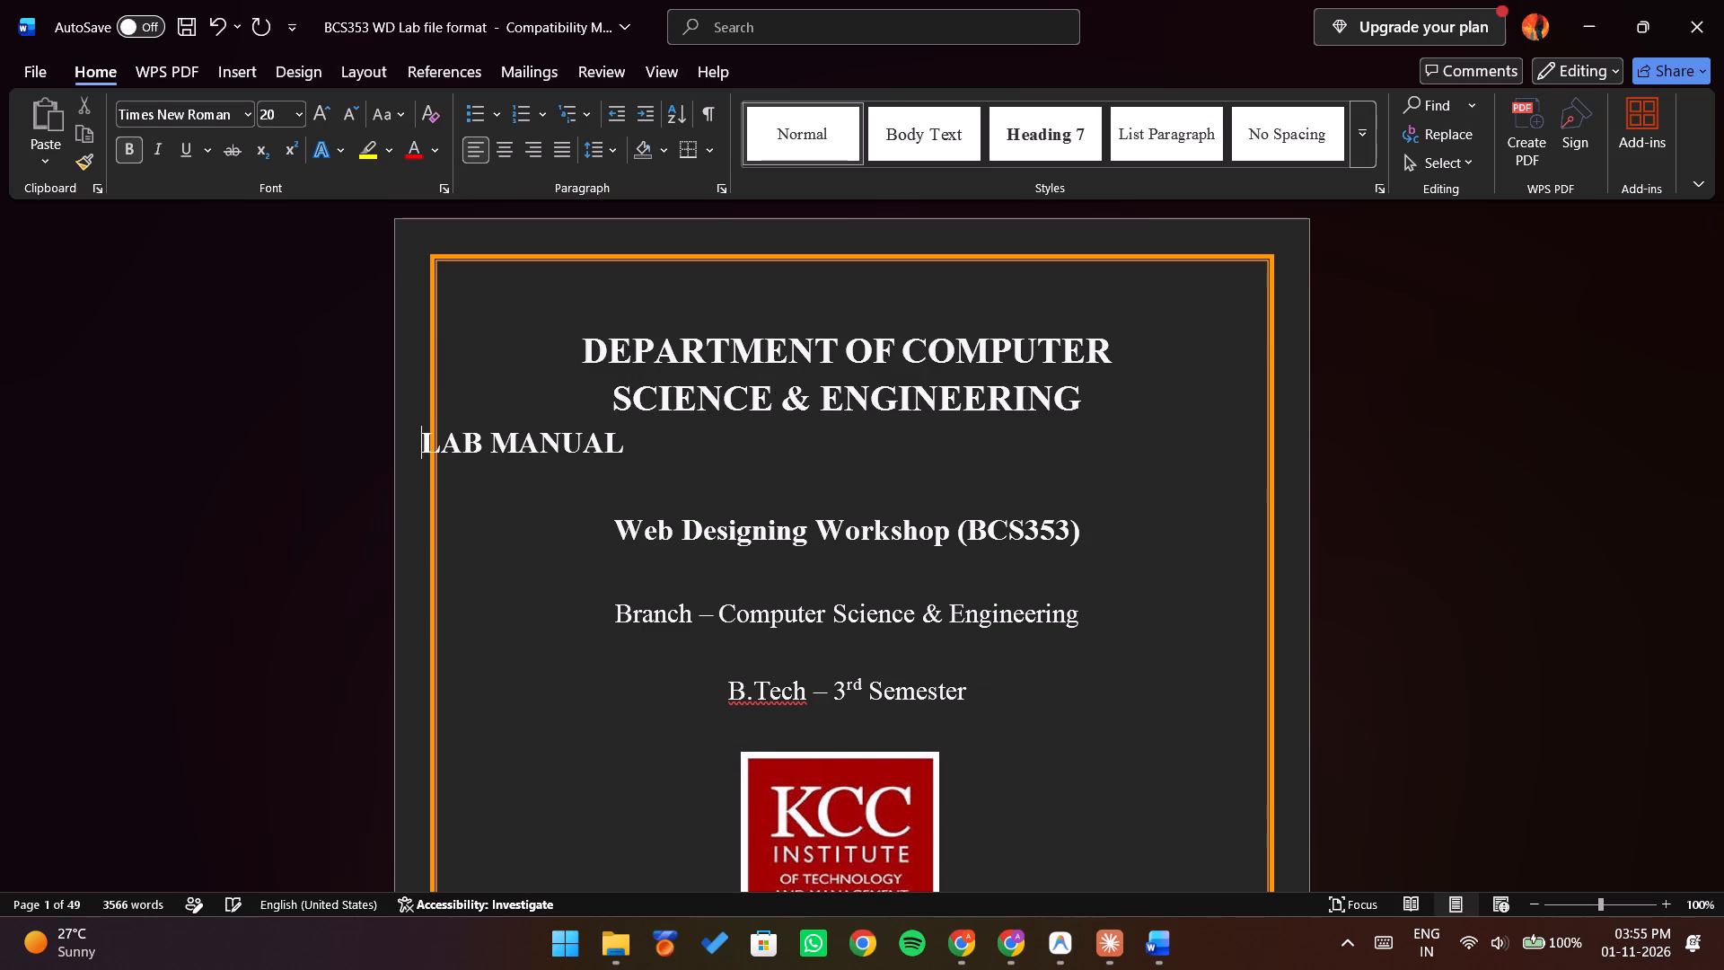
key("space")
key("space")
key("space")
key("space")
key("space")
key("space")
key("space")
key("space")
key("space")
key("space")
key("space")
key("space")
key("space")
key("space")
key("space")
key("space")
key("space")
key("space")
key("space")
key("space")
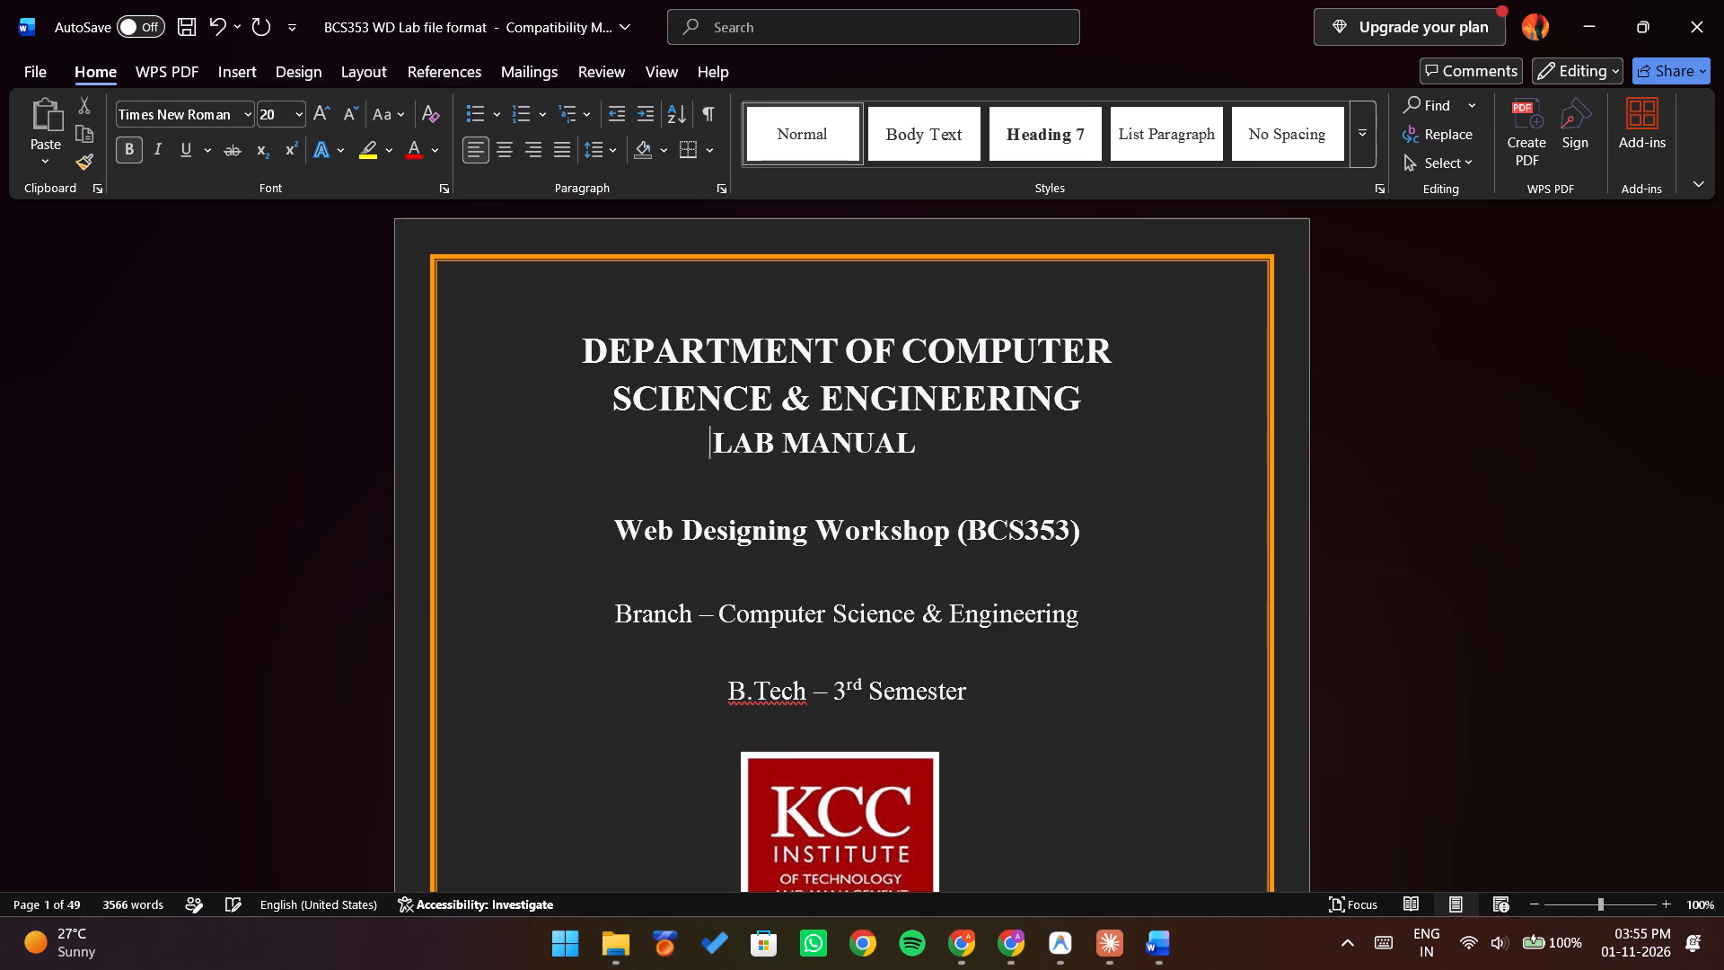
key("space")
key("space")
key("space")
key("BackSpace")
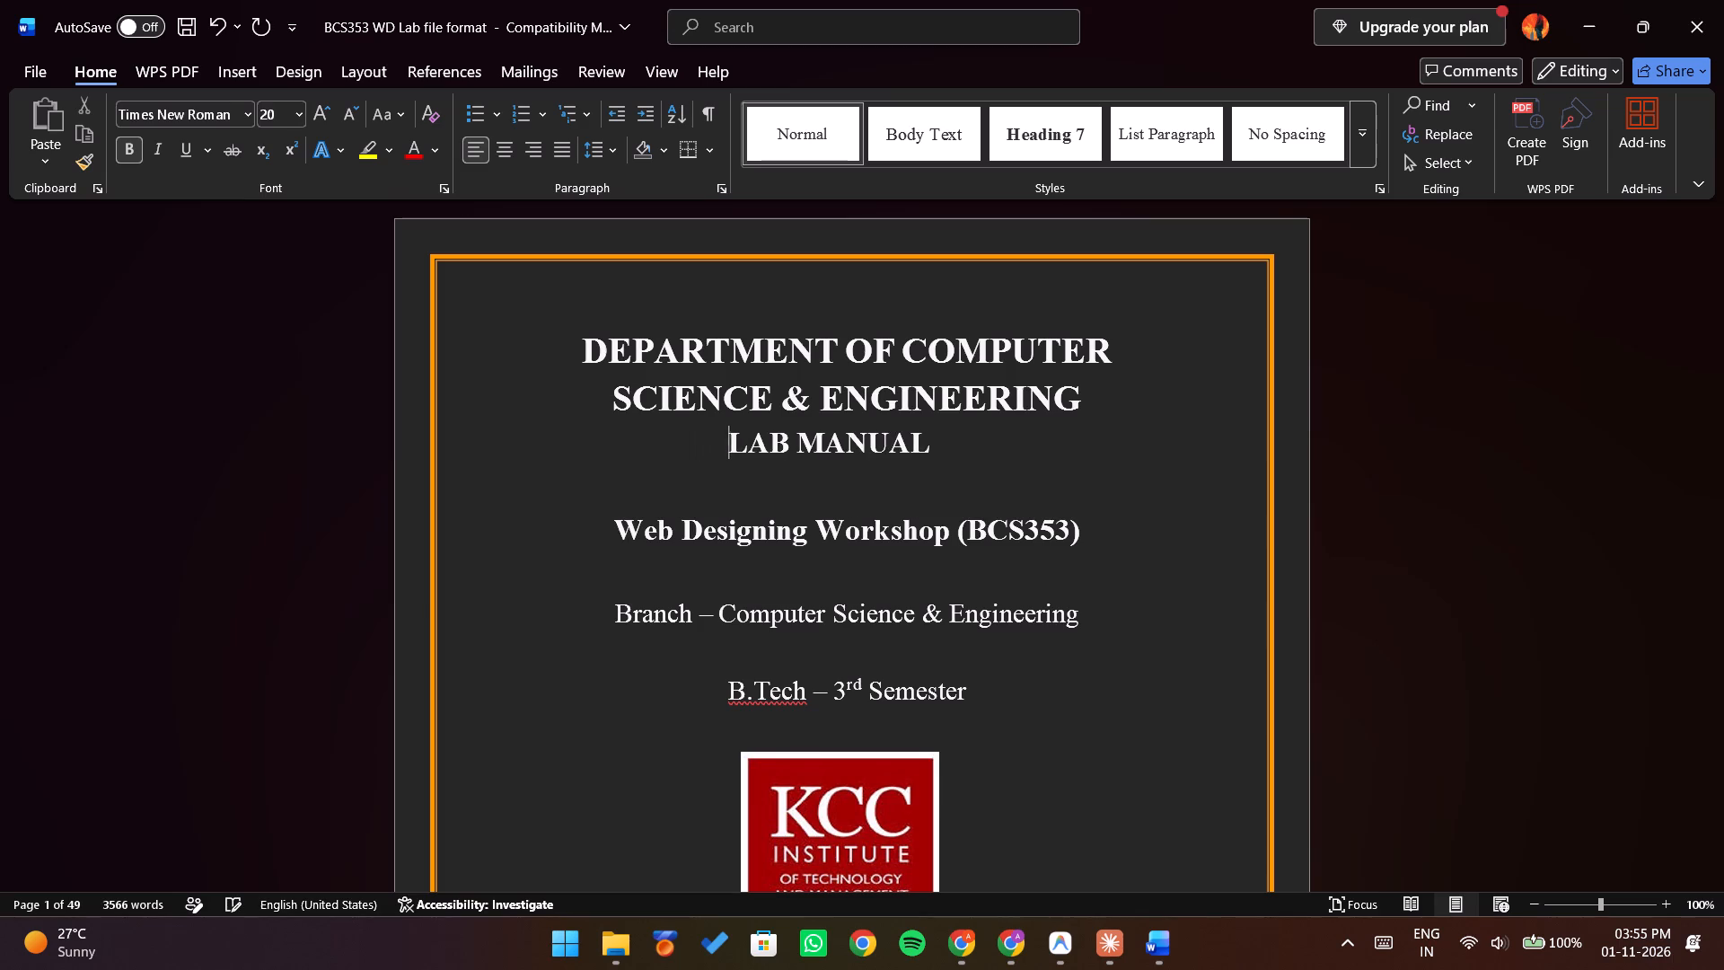
Check the lower part of the cover page, from the logo down to the institute's address and the page border.
scroll(744, 487, "down", 5)
scroll(813, 554, "down", 2)
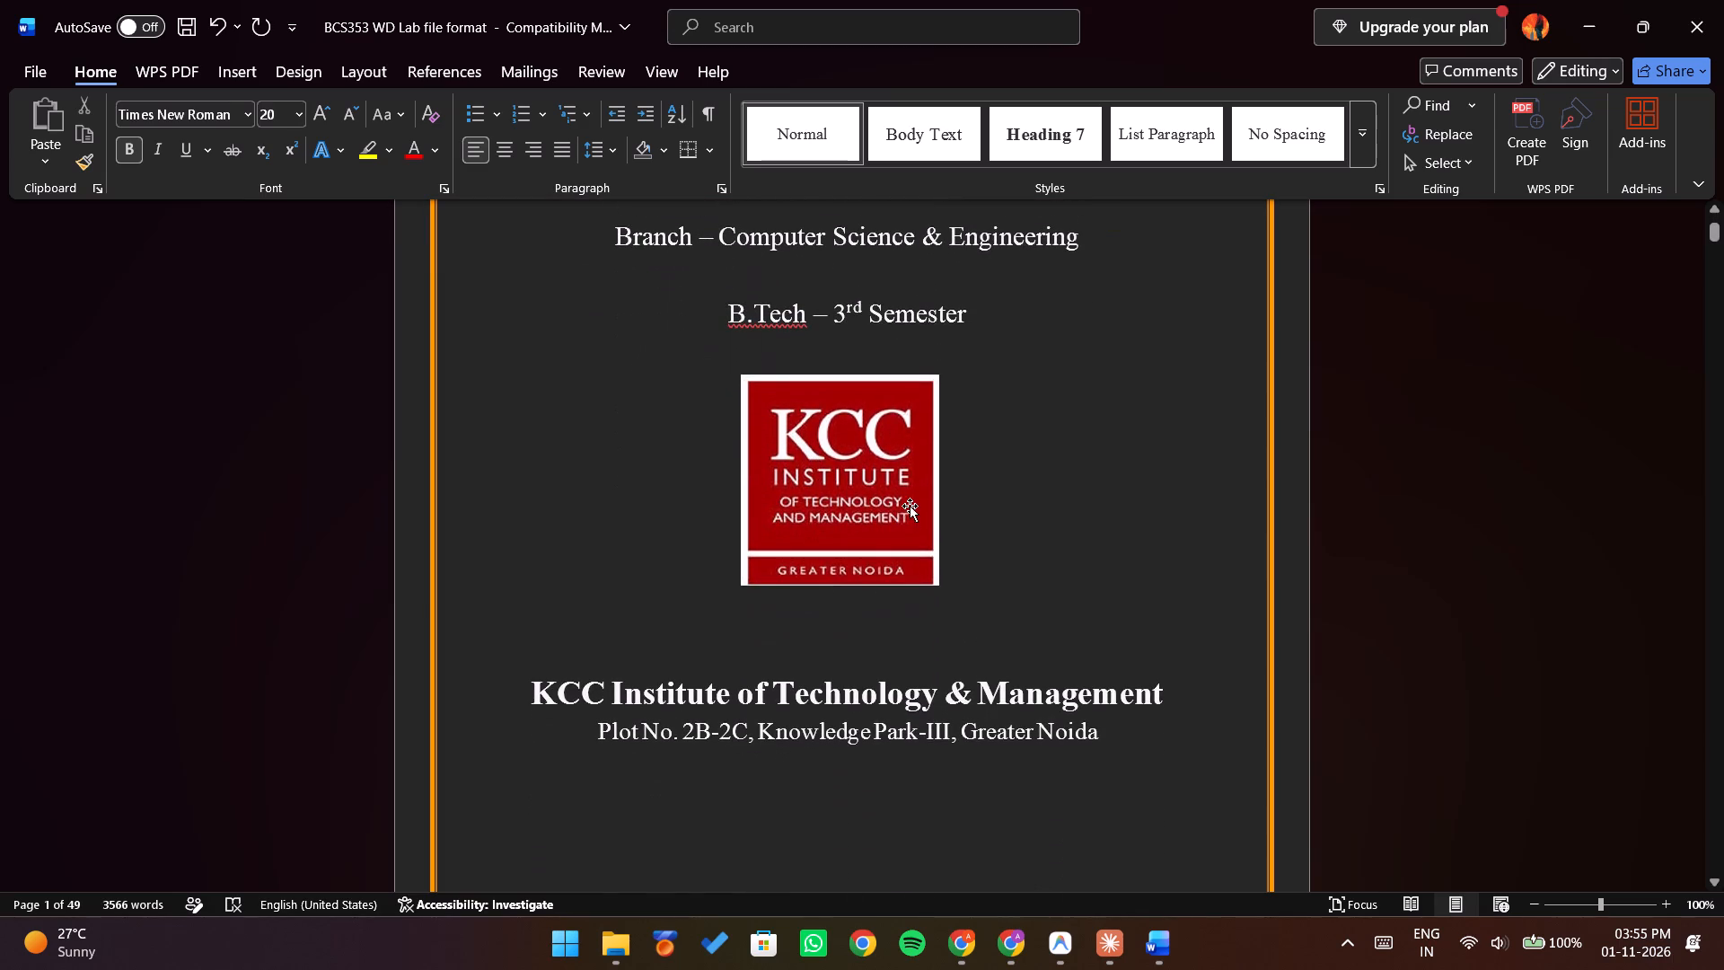
left_click(788, 663)
left_click(998, 615)
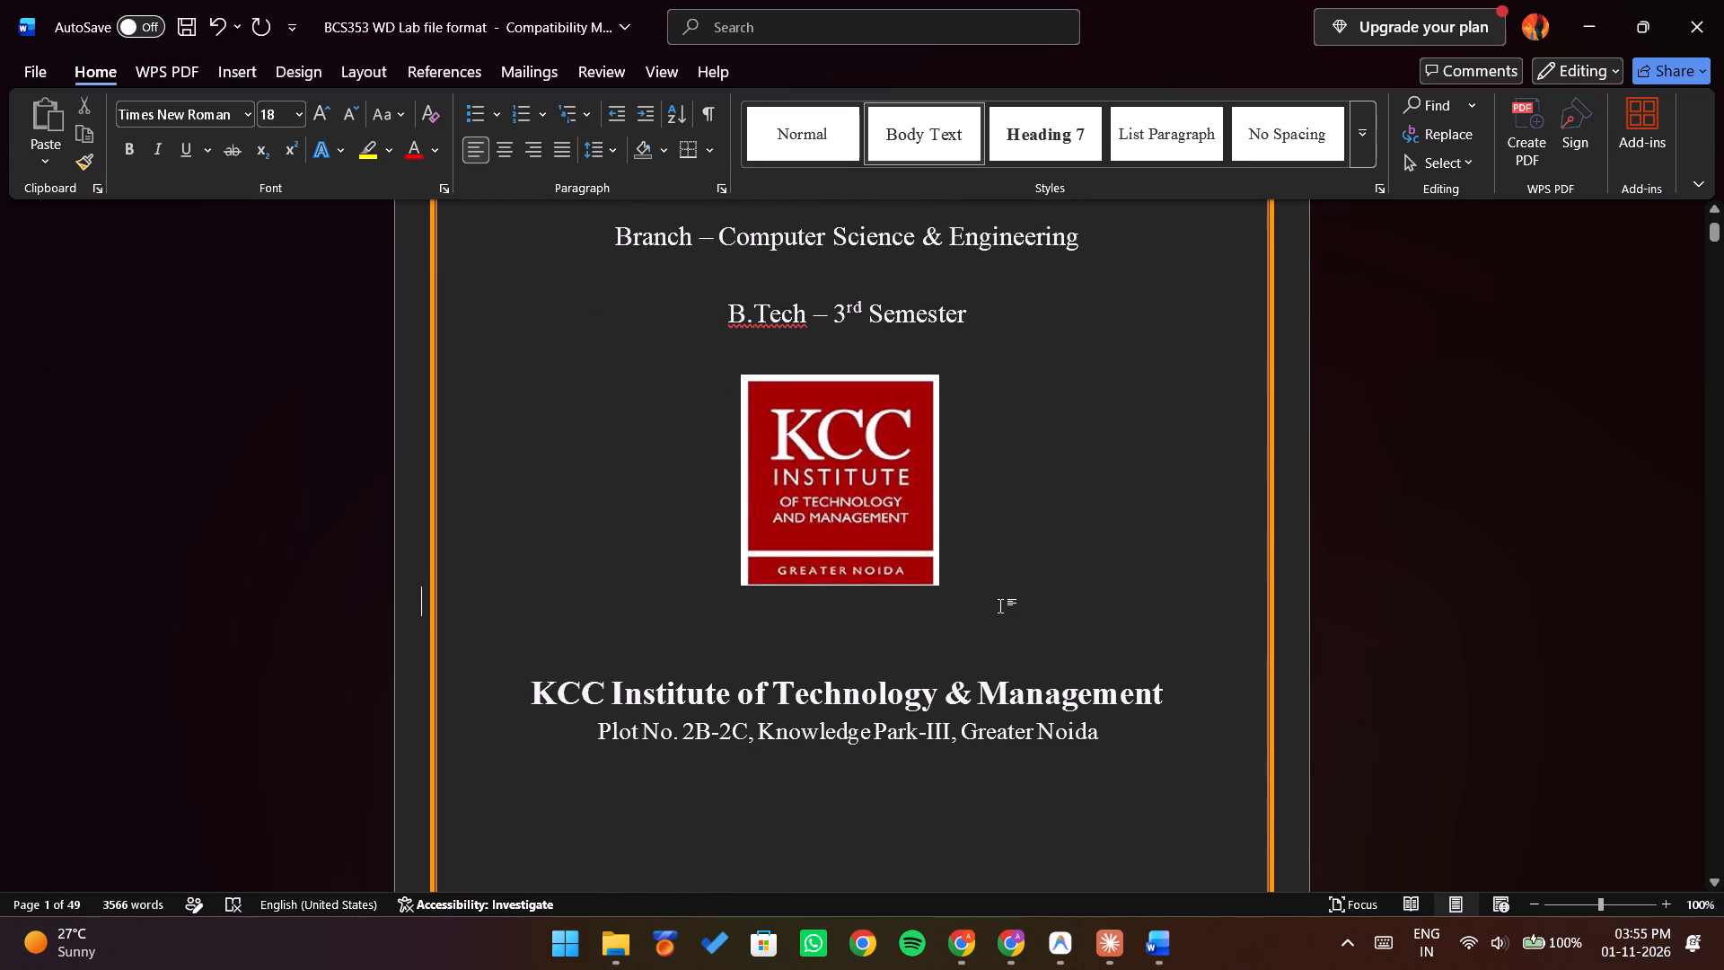
left_click(1000, 605)
left_click(983, 557)
scroll(1006, 646, "down", 4)
scroll(923, 412, "up", 2)
scroll(1016, 449, "down", 1)
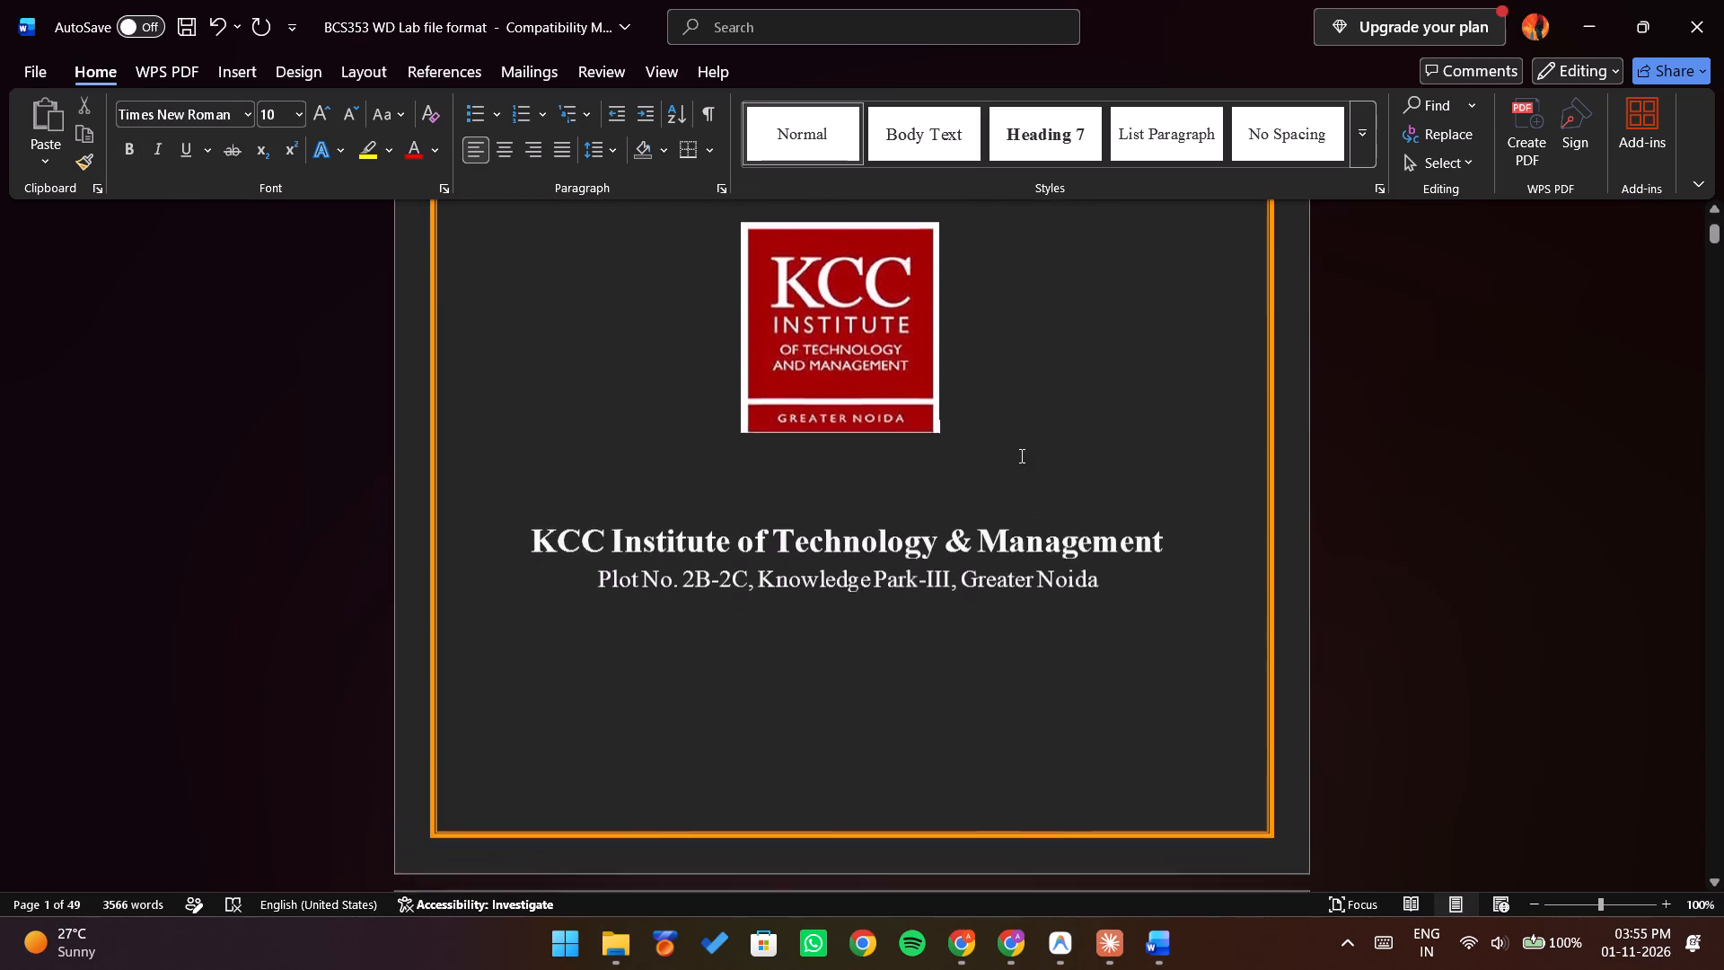
scroll(1021, 455, "up", 5)
scroll(1021, 455, "down", 5)
Add a centred line reading "Submitted by -" beneath the institute's address on the cover page.
left_click(1115, 575)
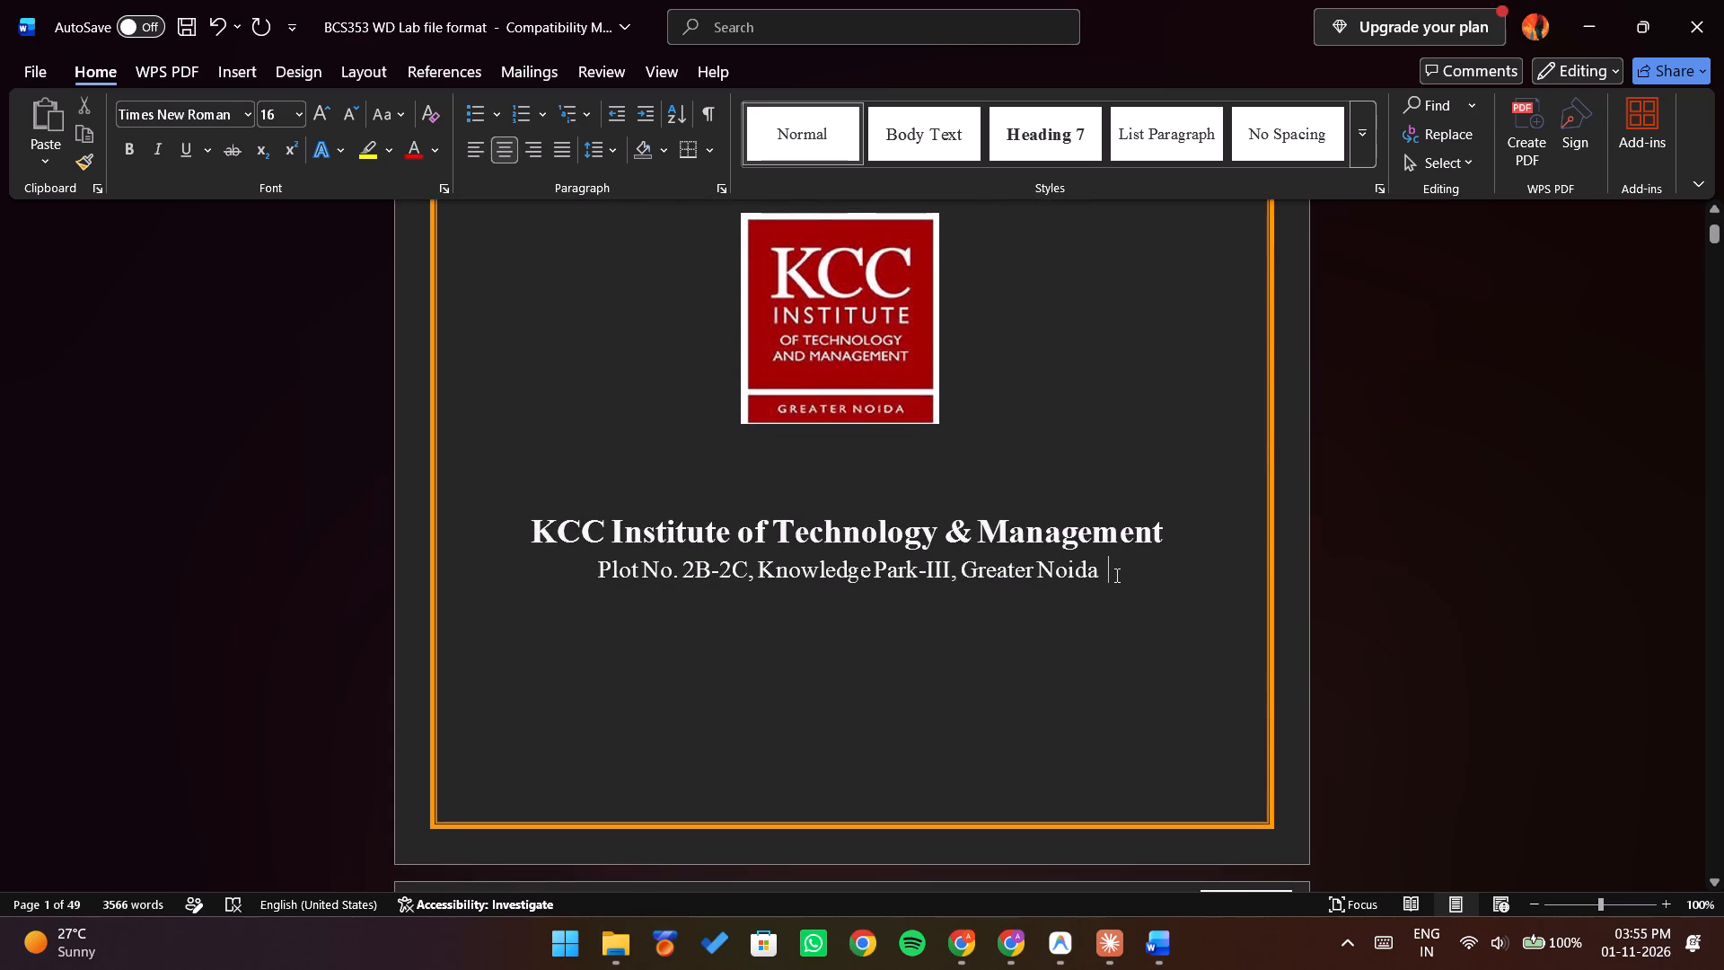
key("shift+Return")
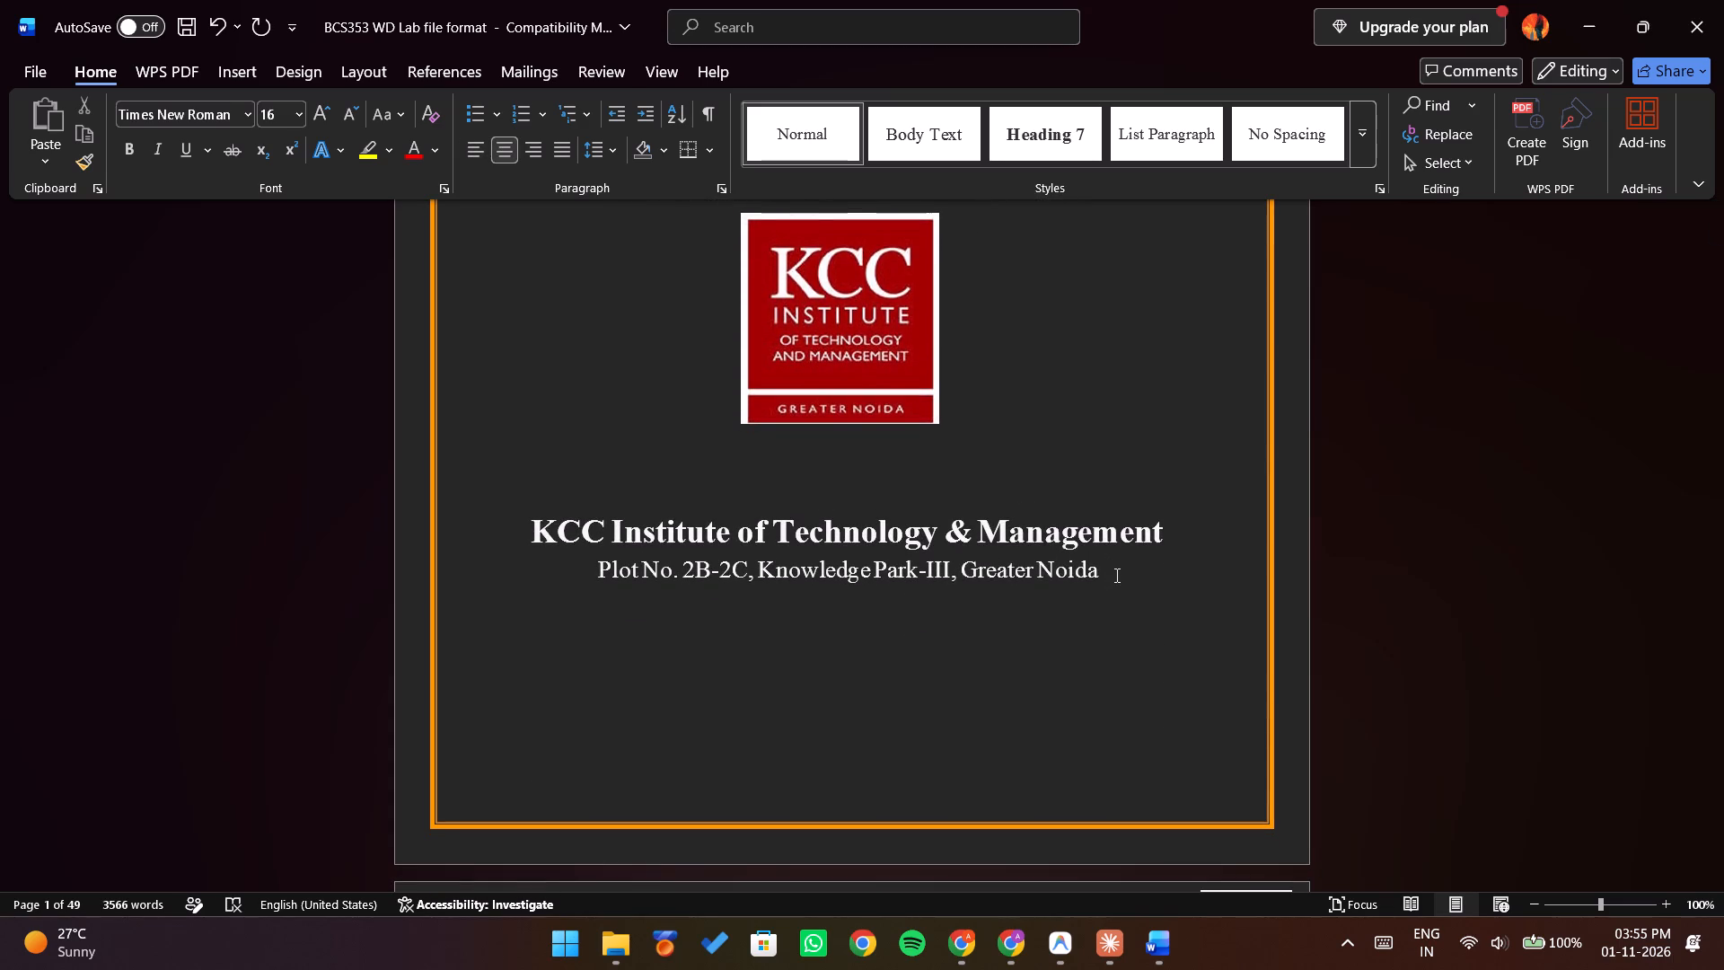
left_click(1115, 575)
key("Down")
key("Return")
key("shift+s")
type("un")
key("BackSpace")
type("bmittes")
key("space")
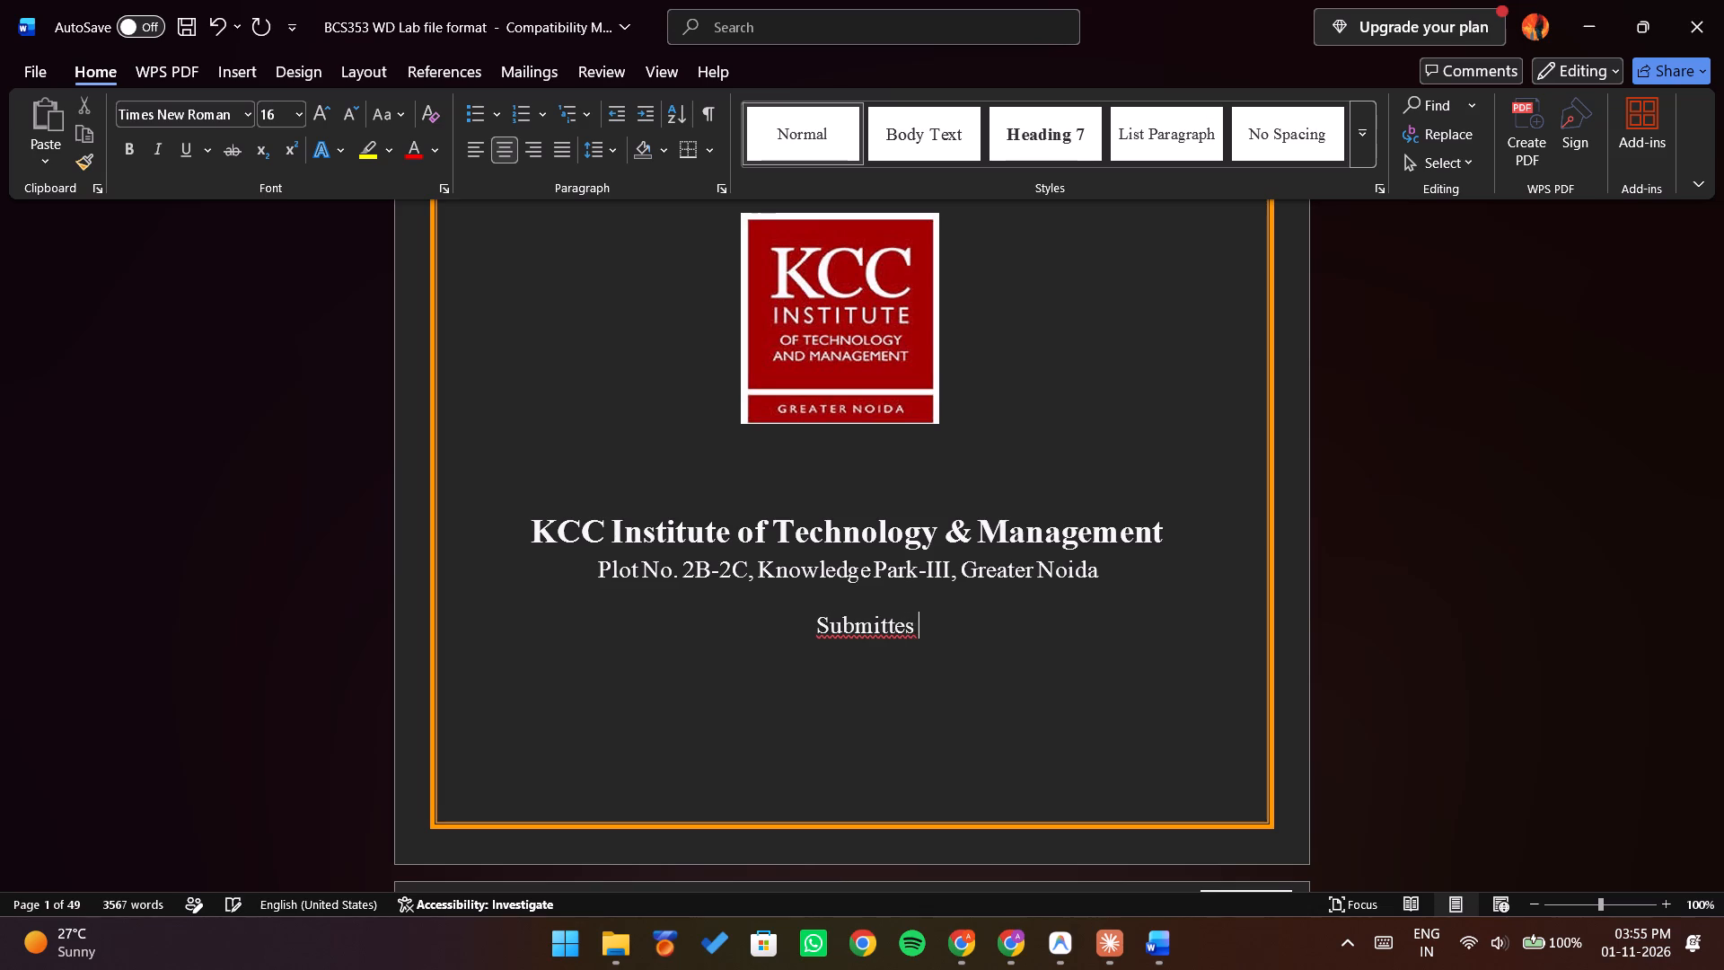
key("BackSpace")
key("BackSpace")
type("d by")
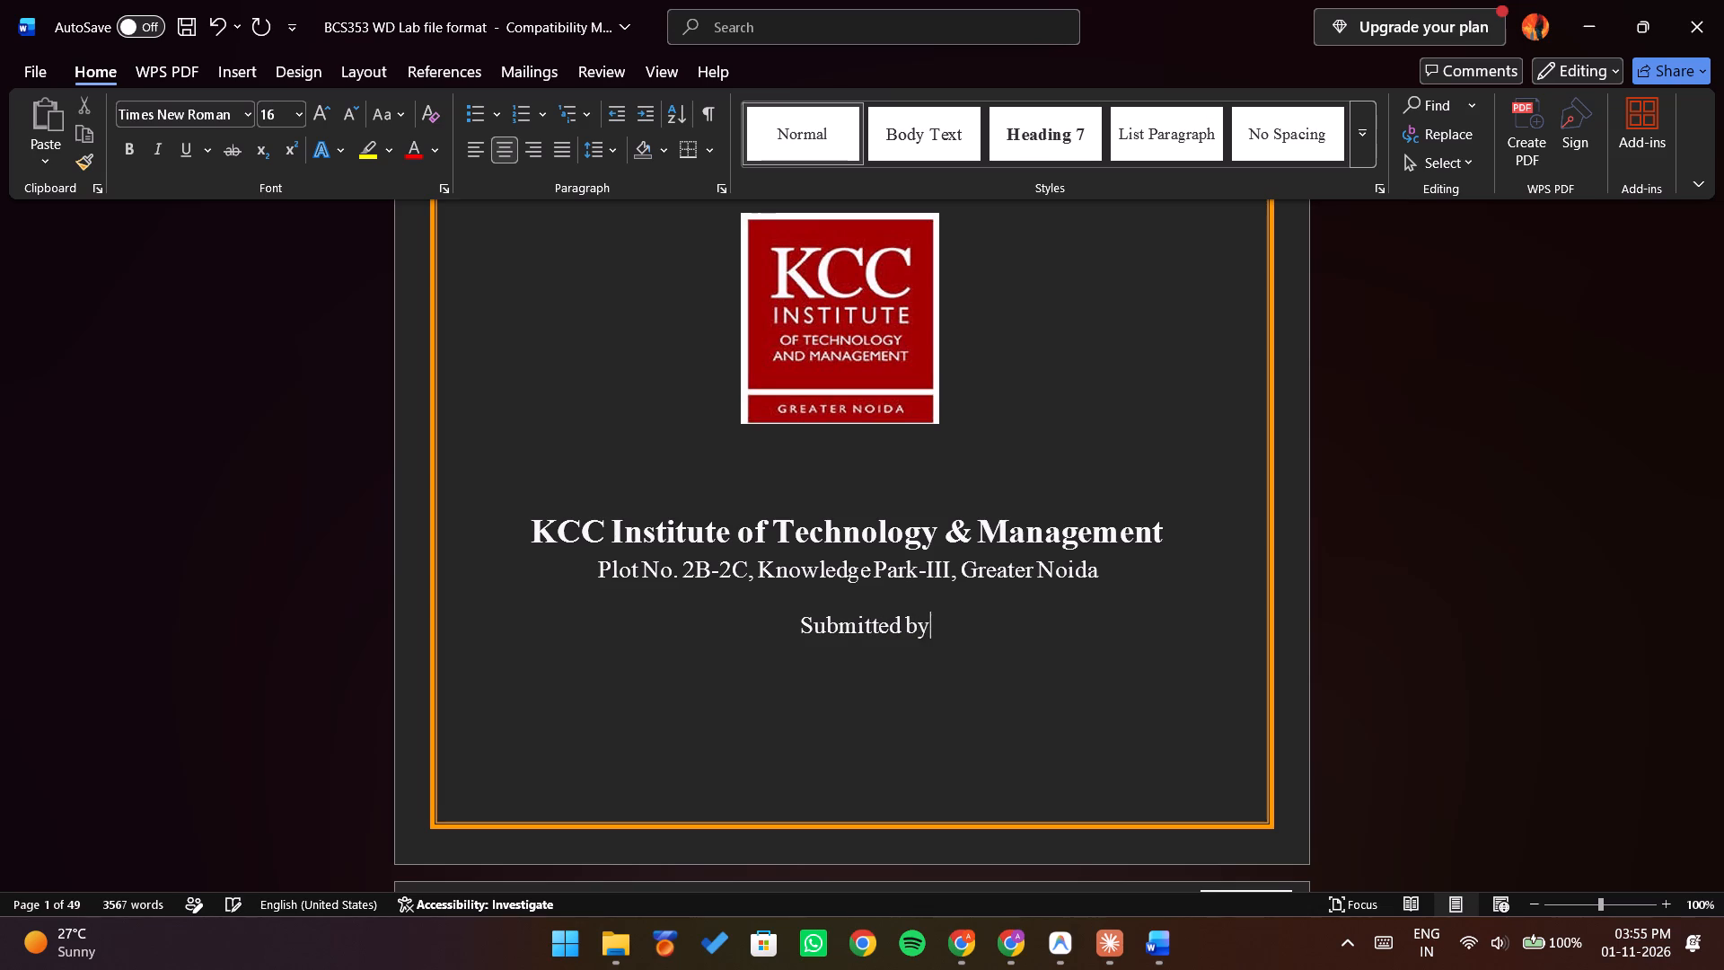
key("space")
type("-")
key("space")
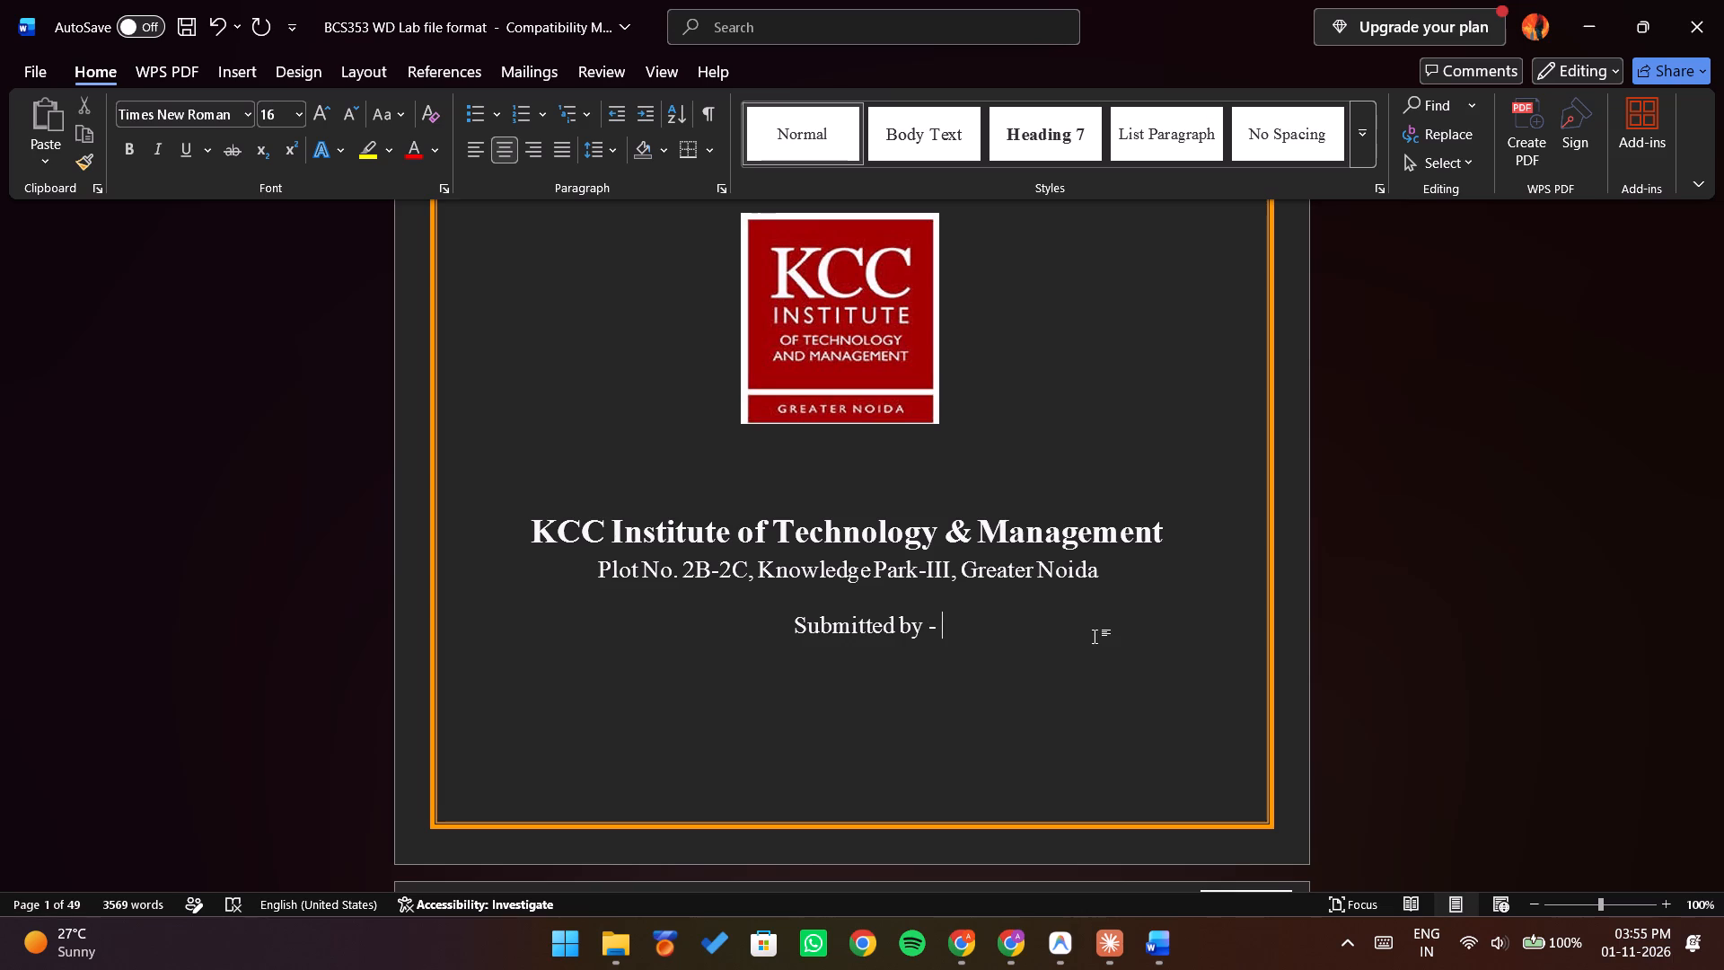
Enter the student's full name after "Submitted by -" on the cover page.
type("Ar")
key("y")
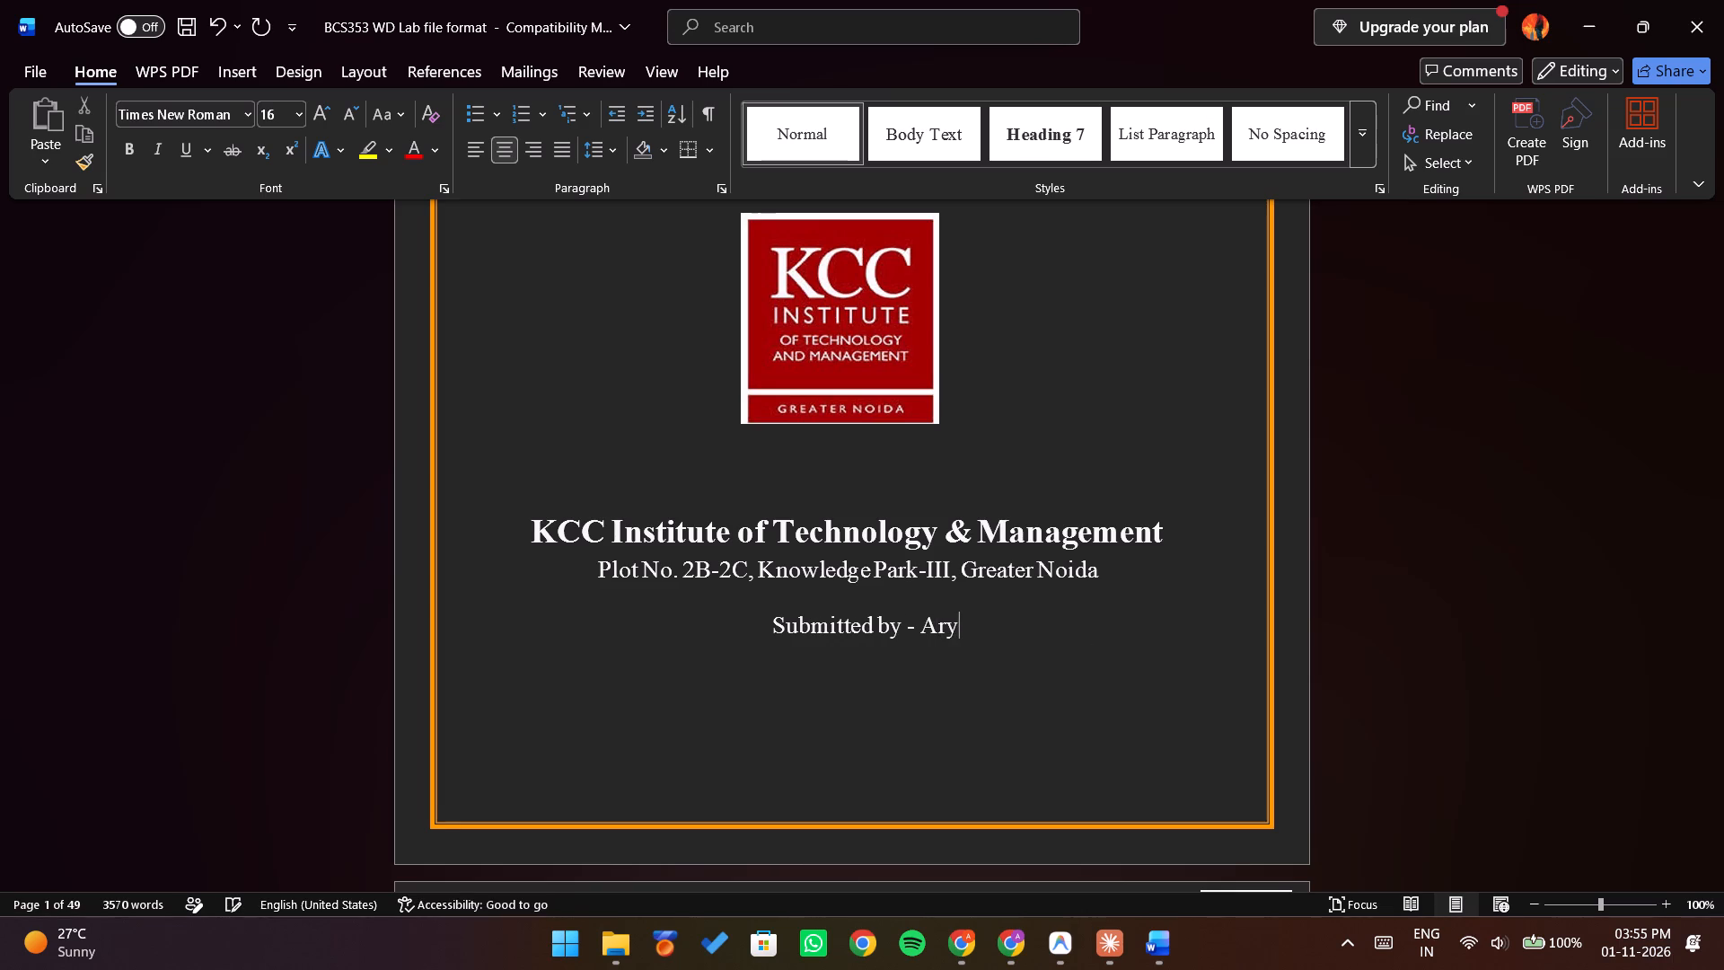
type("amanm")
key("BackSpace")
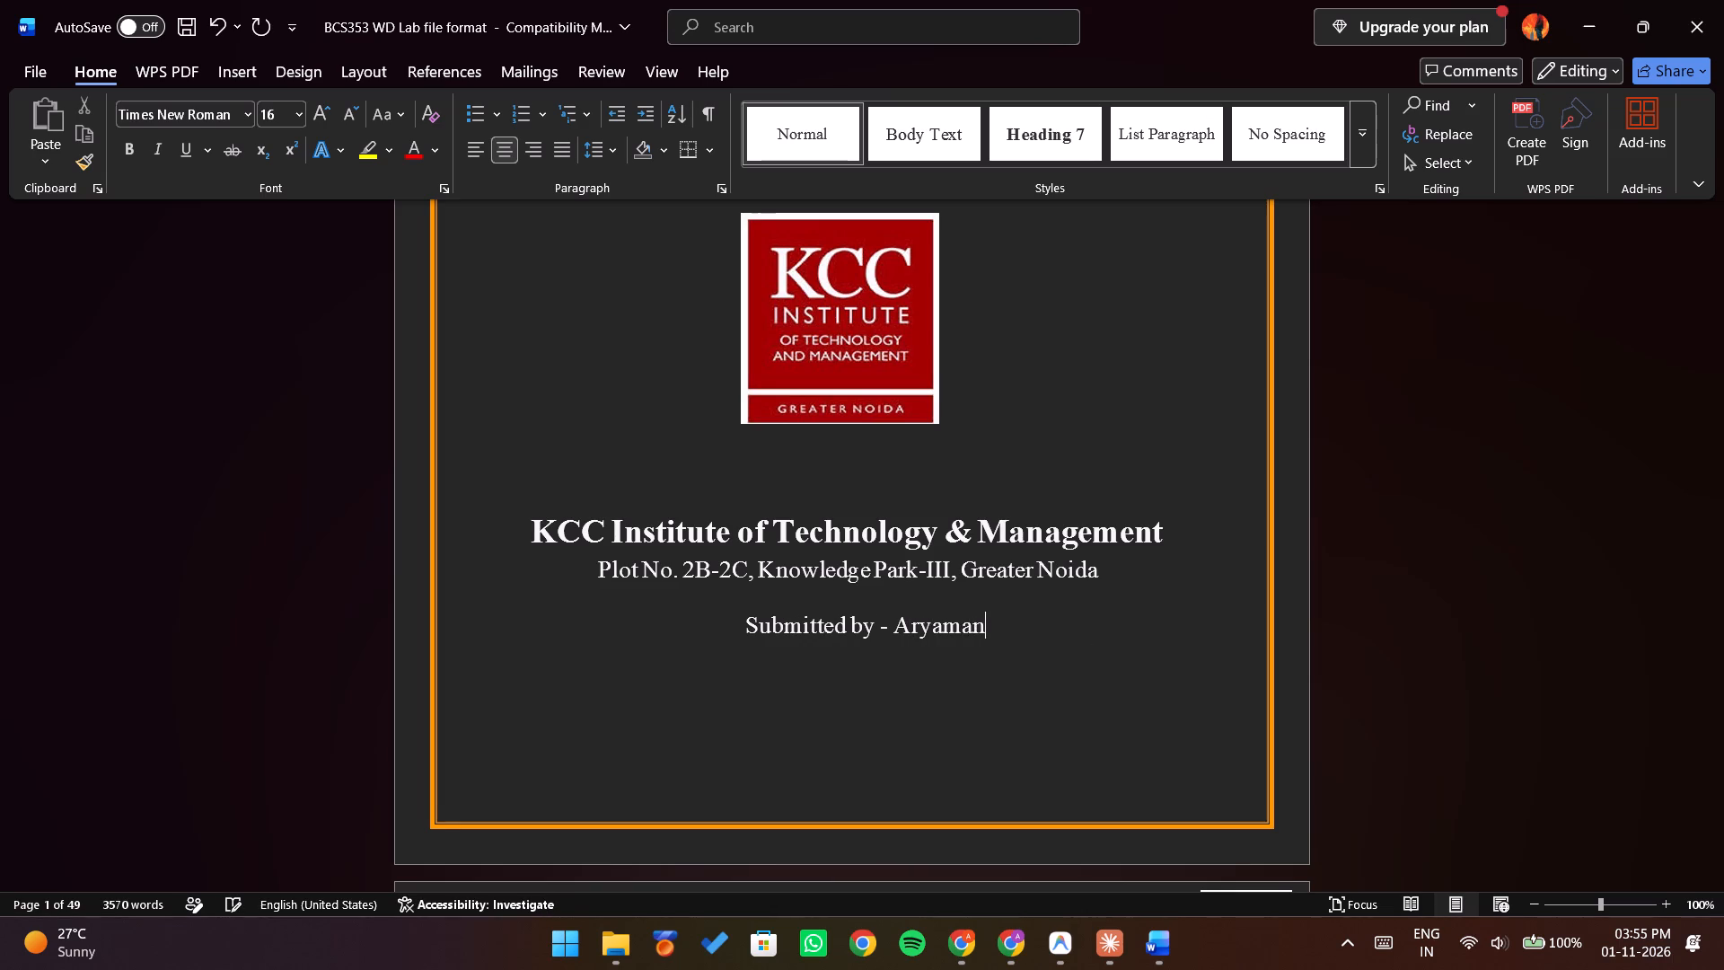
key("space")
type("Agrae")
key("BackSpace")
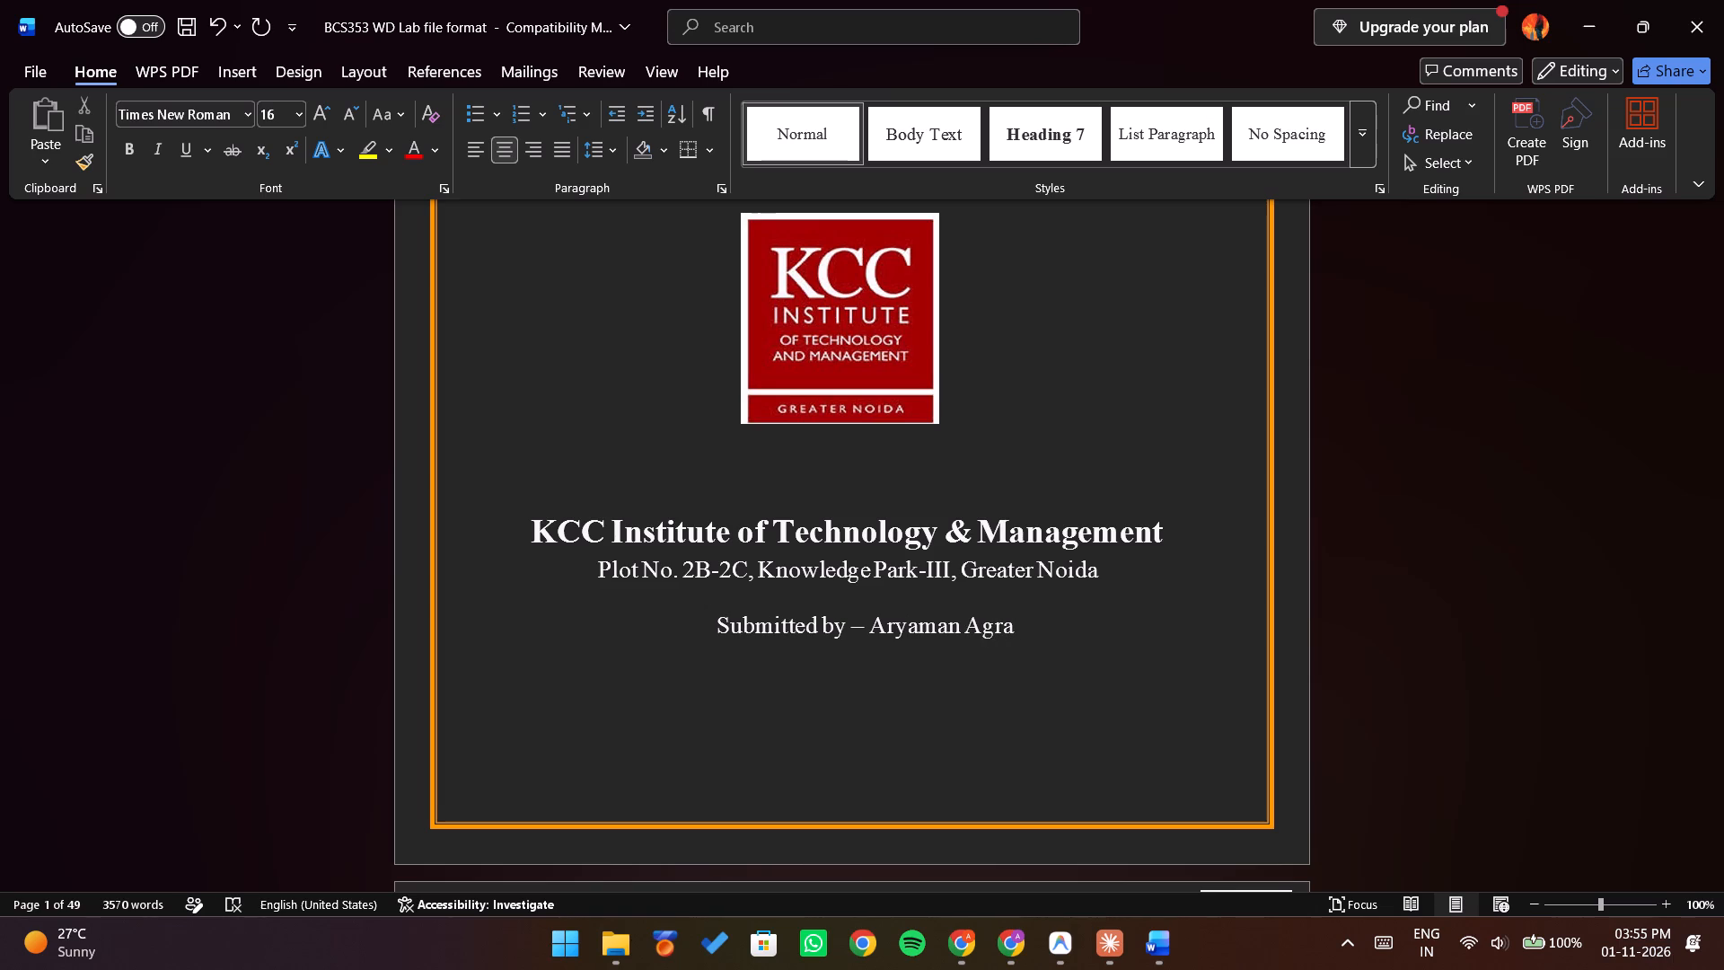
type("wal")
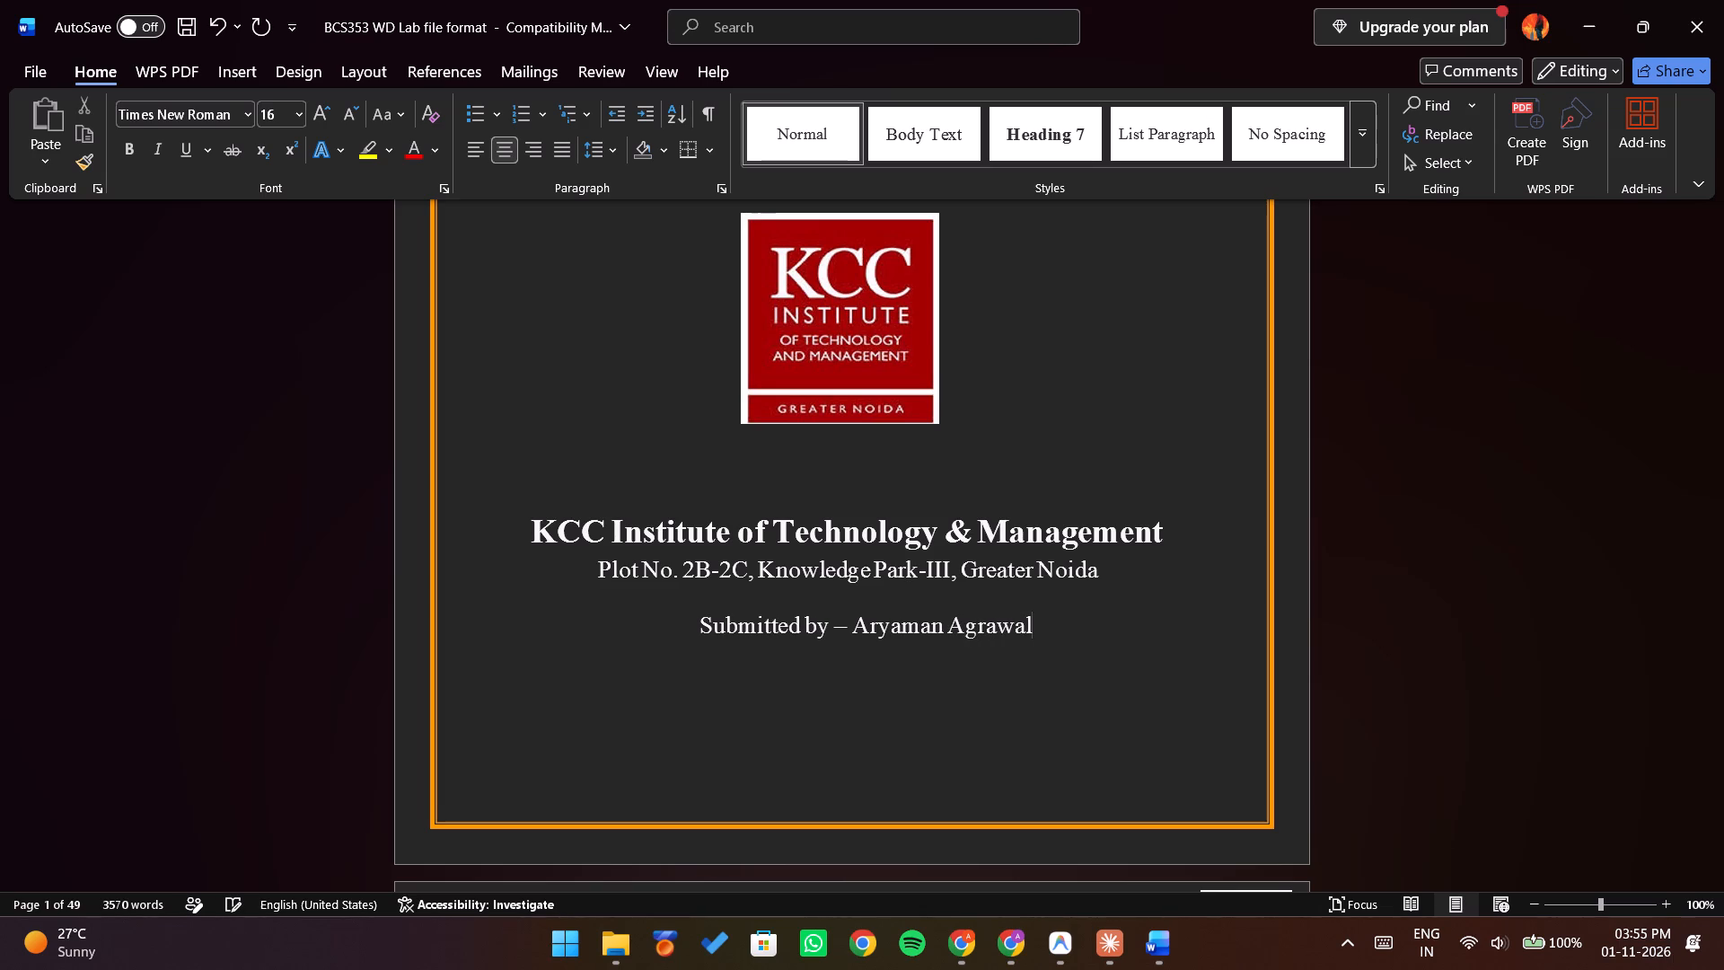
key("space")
Add the student's roll number on a new line directly beneath the submitter's name.
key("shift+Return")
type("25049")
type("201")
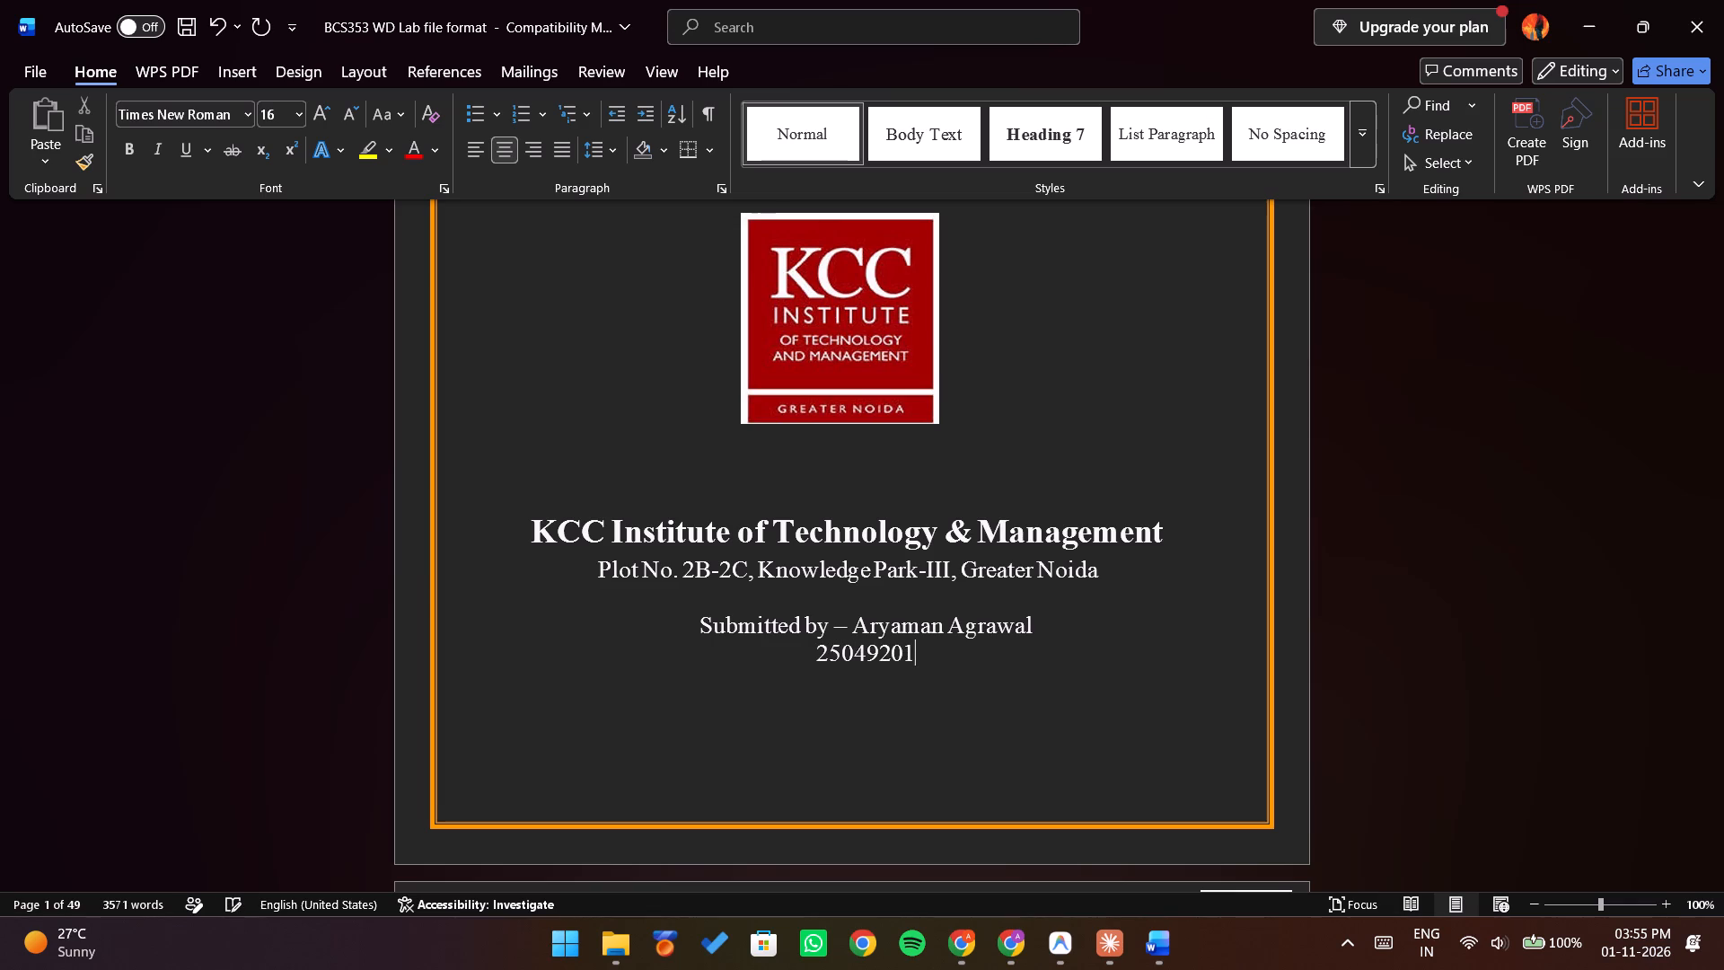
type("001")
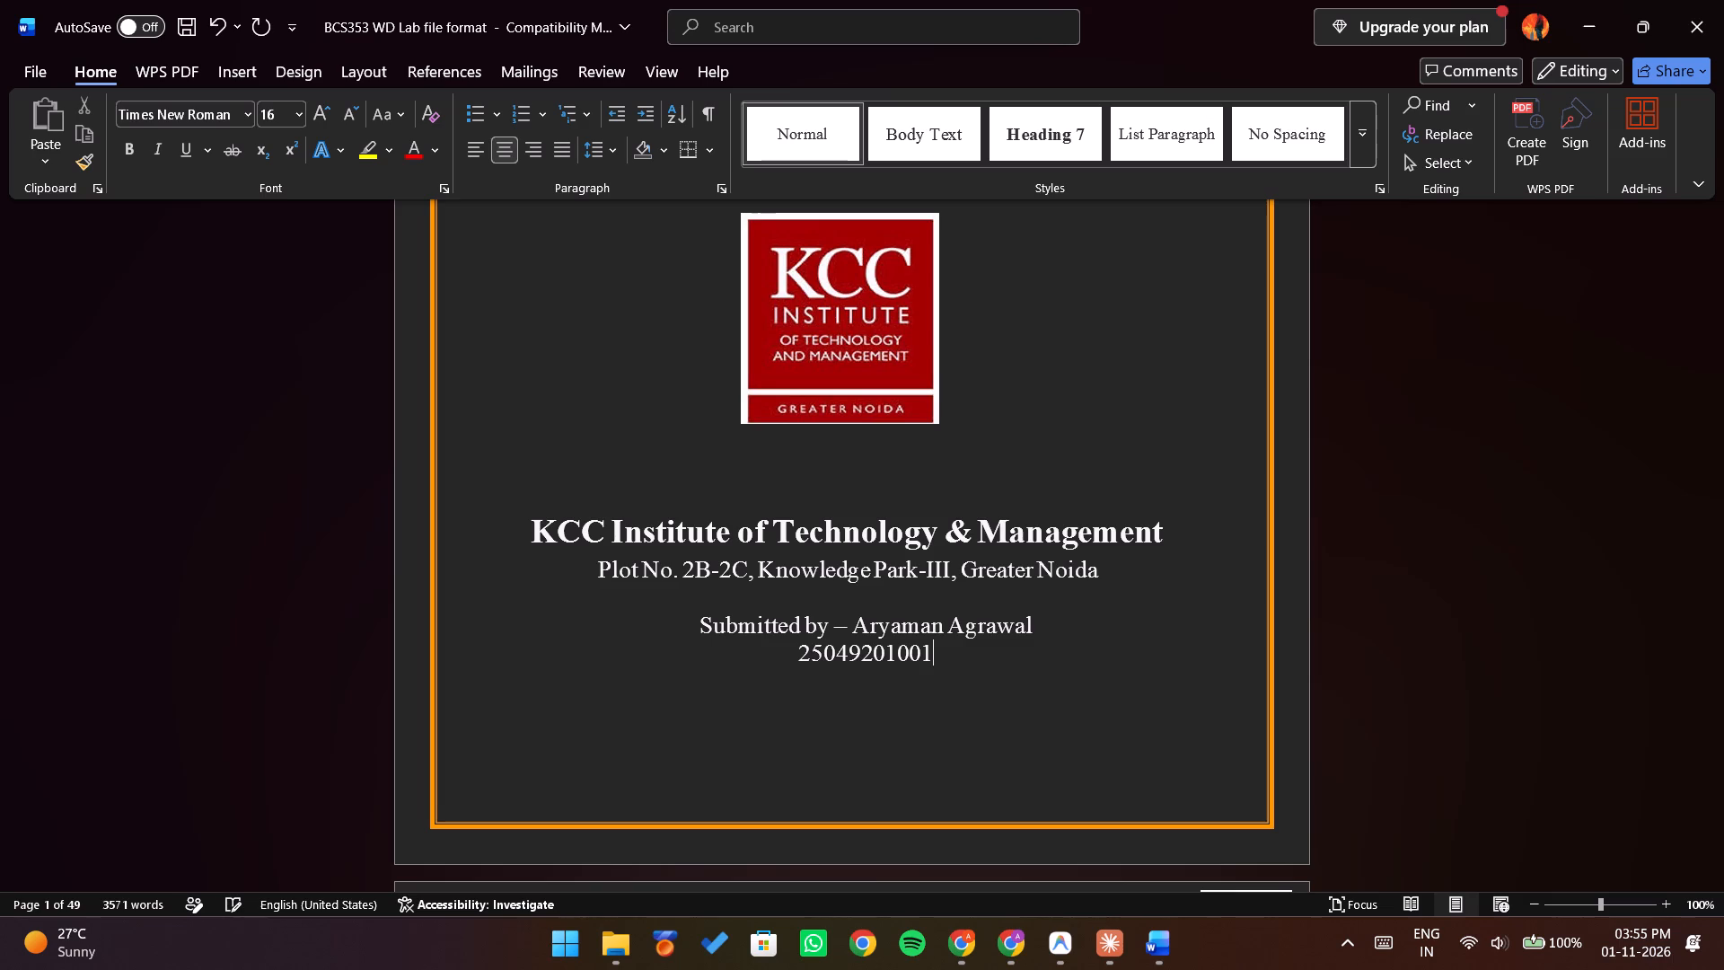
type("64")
Pad the start of the roll number line with spaces so the number lines up beneath the student's name.
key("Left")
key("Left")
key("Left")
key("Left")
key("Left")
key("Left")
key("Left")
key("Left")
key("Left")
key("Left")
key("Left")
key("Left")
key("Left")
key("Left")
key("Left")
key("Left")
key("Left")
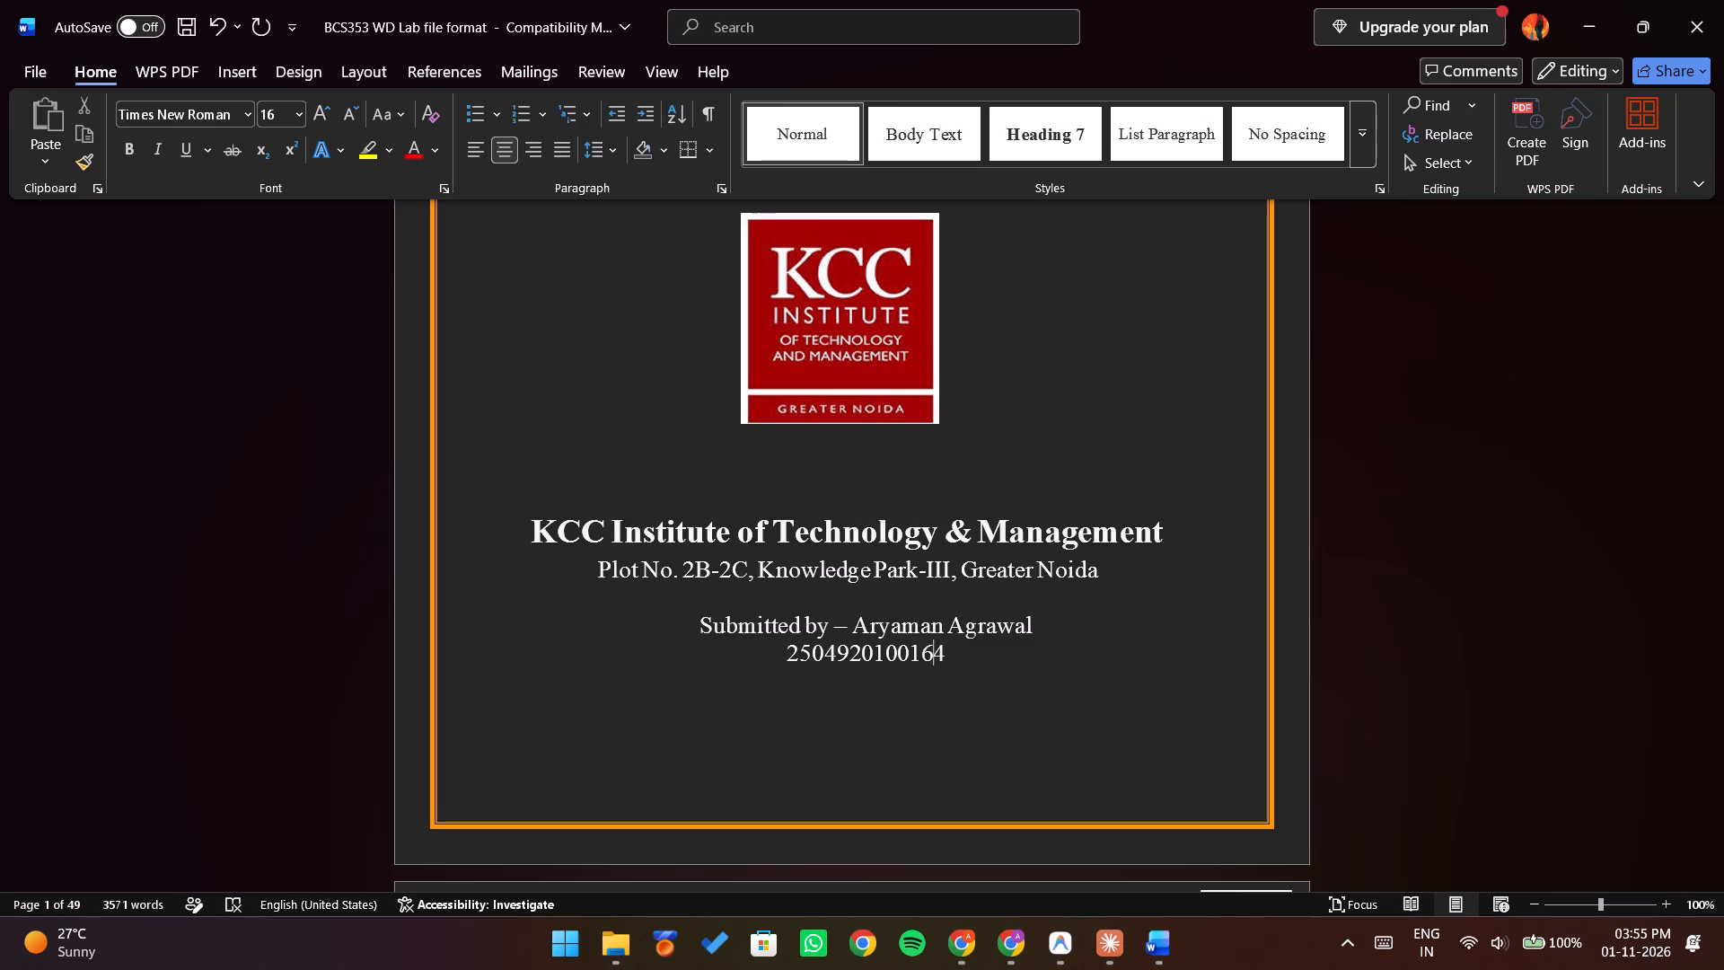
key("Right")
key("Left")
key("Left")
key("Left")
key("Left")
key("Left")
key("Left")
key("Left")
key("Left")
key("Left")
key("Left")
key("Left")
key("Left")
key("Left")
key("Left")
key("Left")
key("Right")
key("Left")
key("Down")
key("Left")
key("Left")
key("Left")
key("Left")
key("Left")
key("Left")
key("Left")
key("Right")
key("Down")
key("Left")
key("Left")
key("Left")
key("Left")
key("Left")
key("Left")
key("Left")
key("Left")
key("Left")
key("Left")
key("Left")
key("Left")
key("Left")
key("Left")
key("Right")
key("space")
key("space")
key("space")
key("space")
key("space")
key("space")
key("space")
key("space")
key("space")
key("space")
key("space")
key("space")
key("space")
key("space")
key("space")
key("space")
key("space")
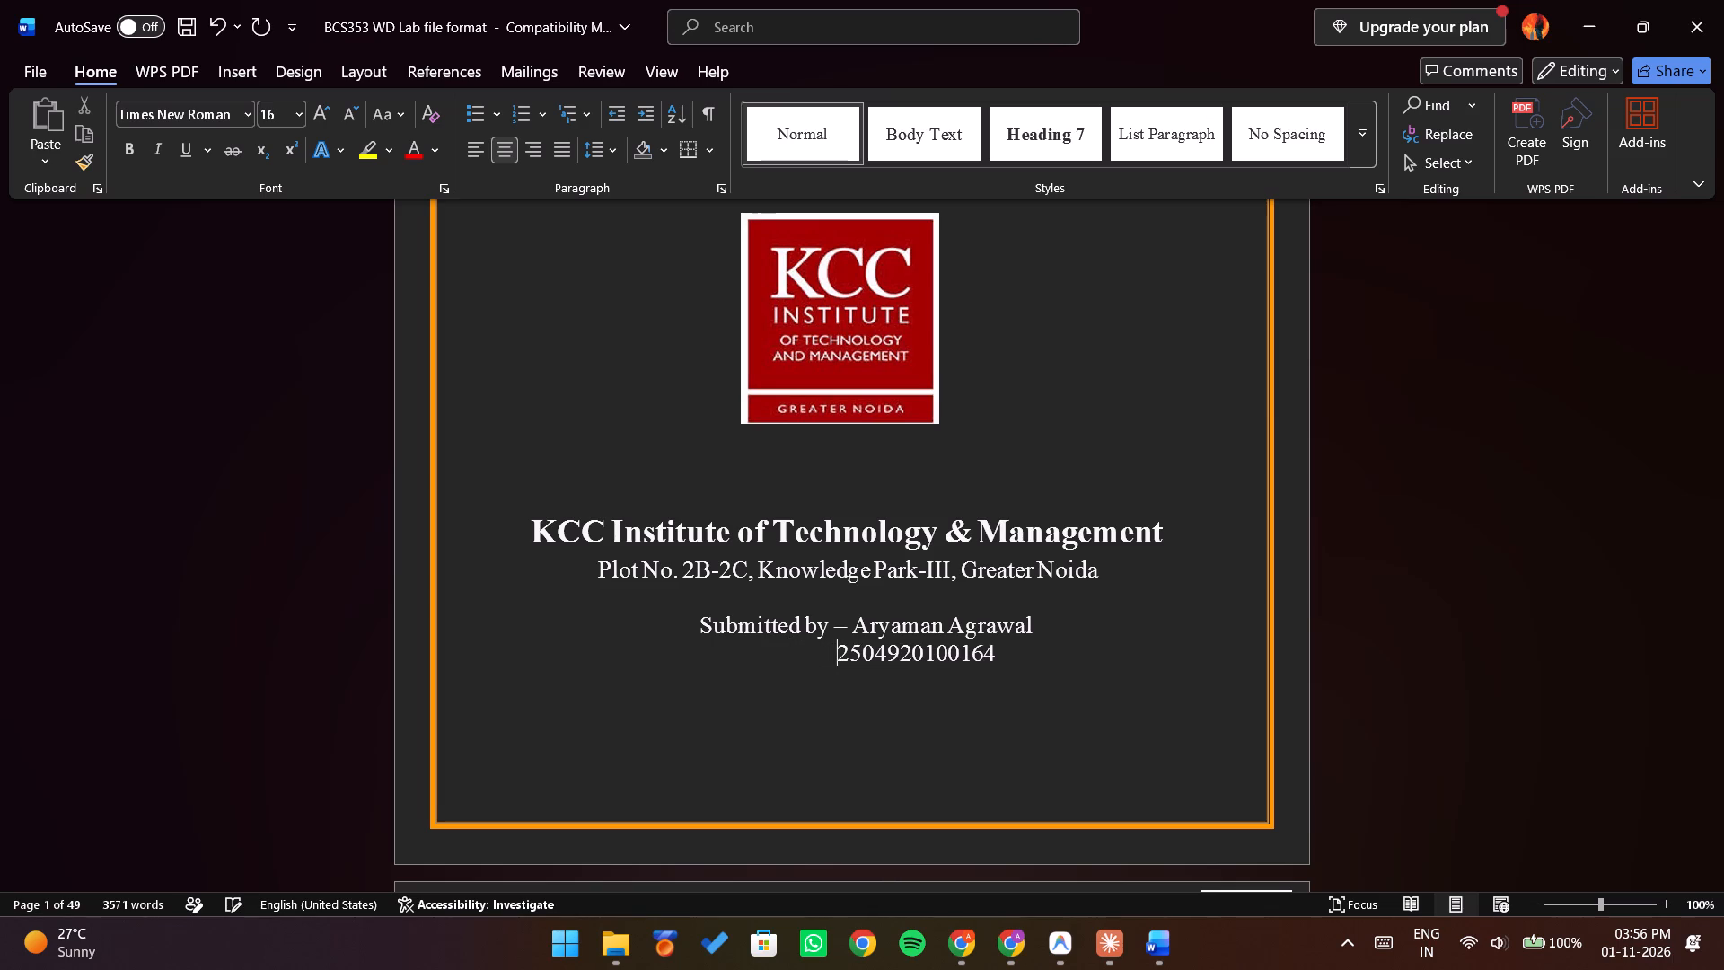
key("space")
key("space")
key("space")
key("Left")
key("space")
Insert two spaces at the start of the "Submitted by –" line to shift it toward alignment with the roll number below.
key("Left")
key("Left")
key("Left")
key("Left")
key("Left")
key("Left")
key("Left")
key("Left")
key("Left")
key("Left")
key("Left")
key("Left")
key("Left")
key("Left")
key("Left")
key("Left")
key("Left")
key("Left")
key("Left")
key("Left")
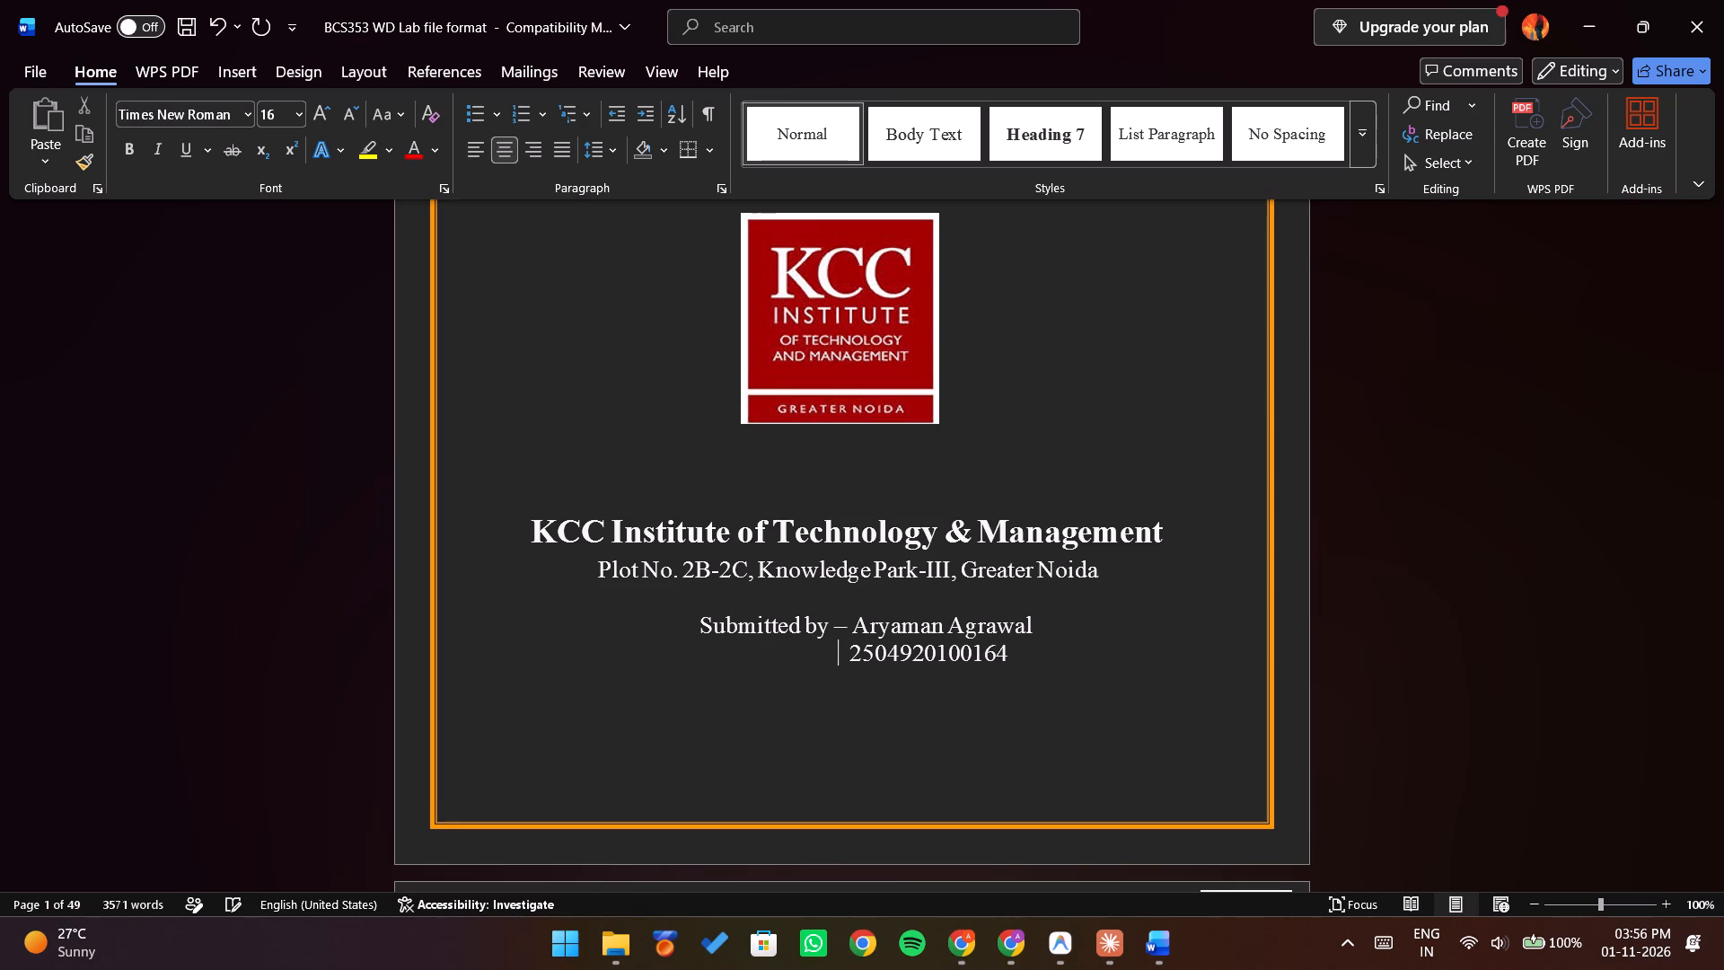
key("Left")
key("Left")
key("Left")
key("Left")
key("Left")
key("Left")
key("Left")
key("Left")
key("Left")
key("Left")
key("Left")
key("Left")
key("Left")
key("Left")
key("Left")
key("Left")
key("Left")
key("Left")
key("Left")
key("Left")
key("Left")
key("Left")
key("Down")
key("Left")
key("Left")
key("Left")
key("Left")
key("Left")
key("Left")
key("Left")
key("Left")
key("Left")
key("Left")
key("Left")
key("Left")
key("Left")
key("Left")
key("Left")
key("Left")
key("space")
key("space")
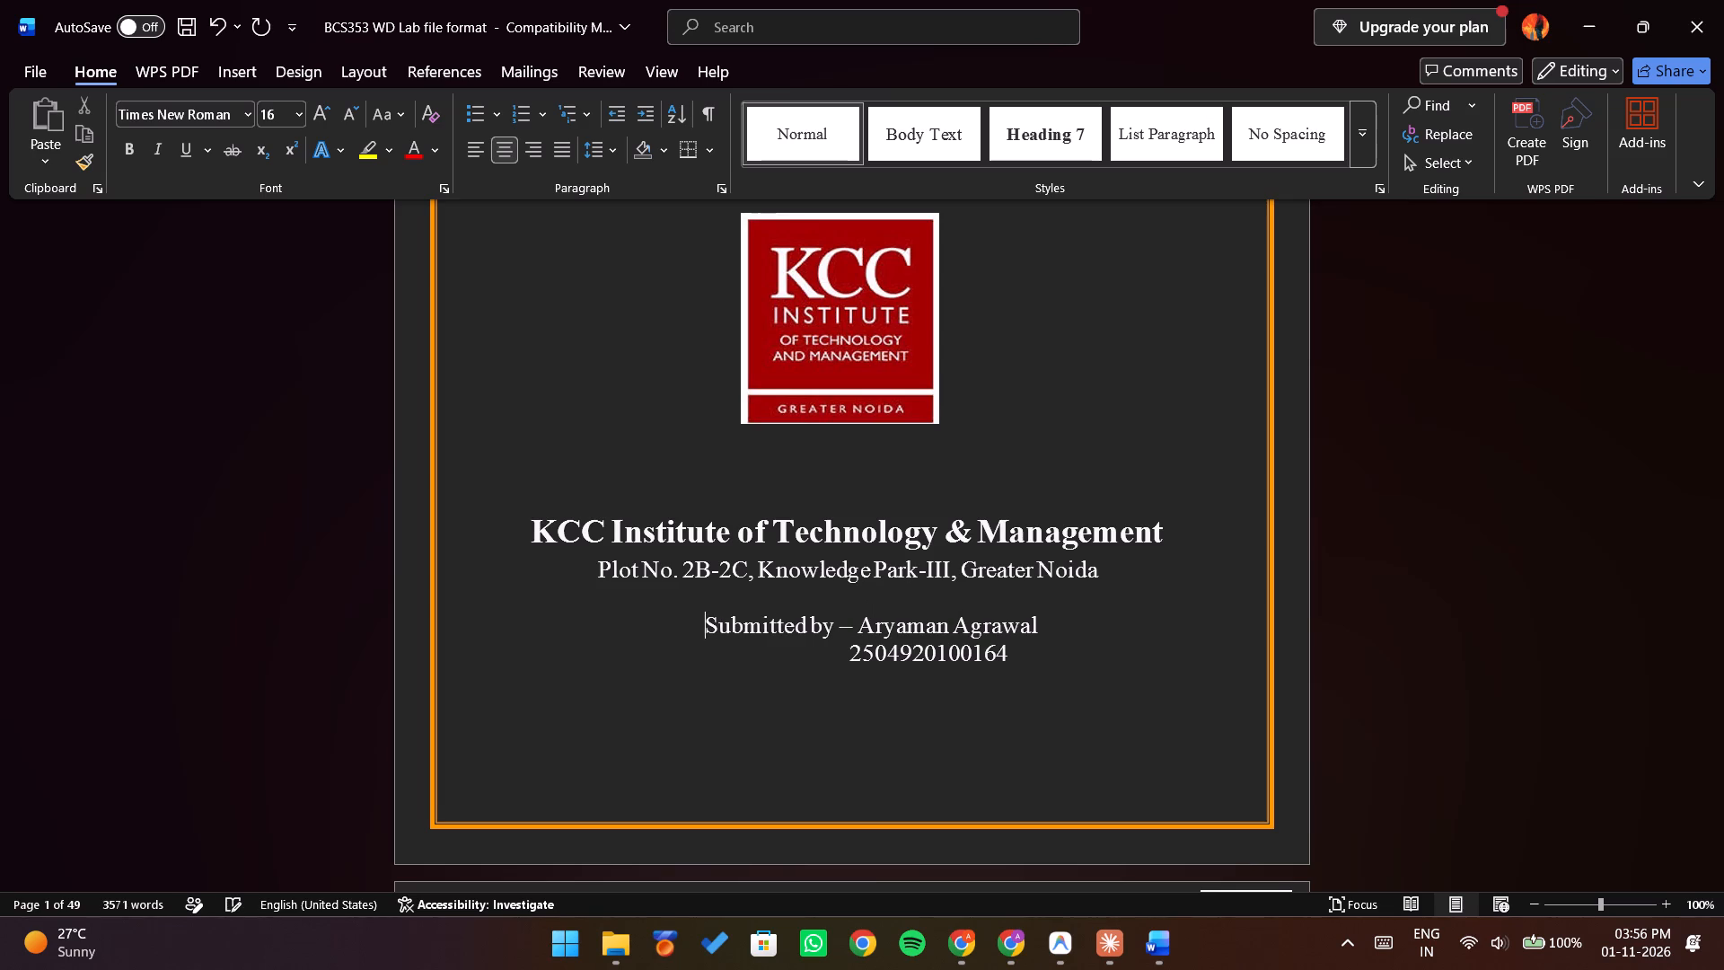
Move the insertion point back into the institute address line above the "Submitted by –" line.
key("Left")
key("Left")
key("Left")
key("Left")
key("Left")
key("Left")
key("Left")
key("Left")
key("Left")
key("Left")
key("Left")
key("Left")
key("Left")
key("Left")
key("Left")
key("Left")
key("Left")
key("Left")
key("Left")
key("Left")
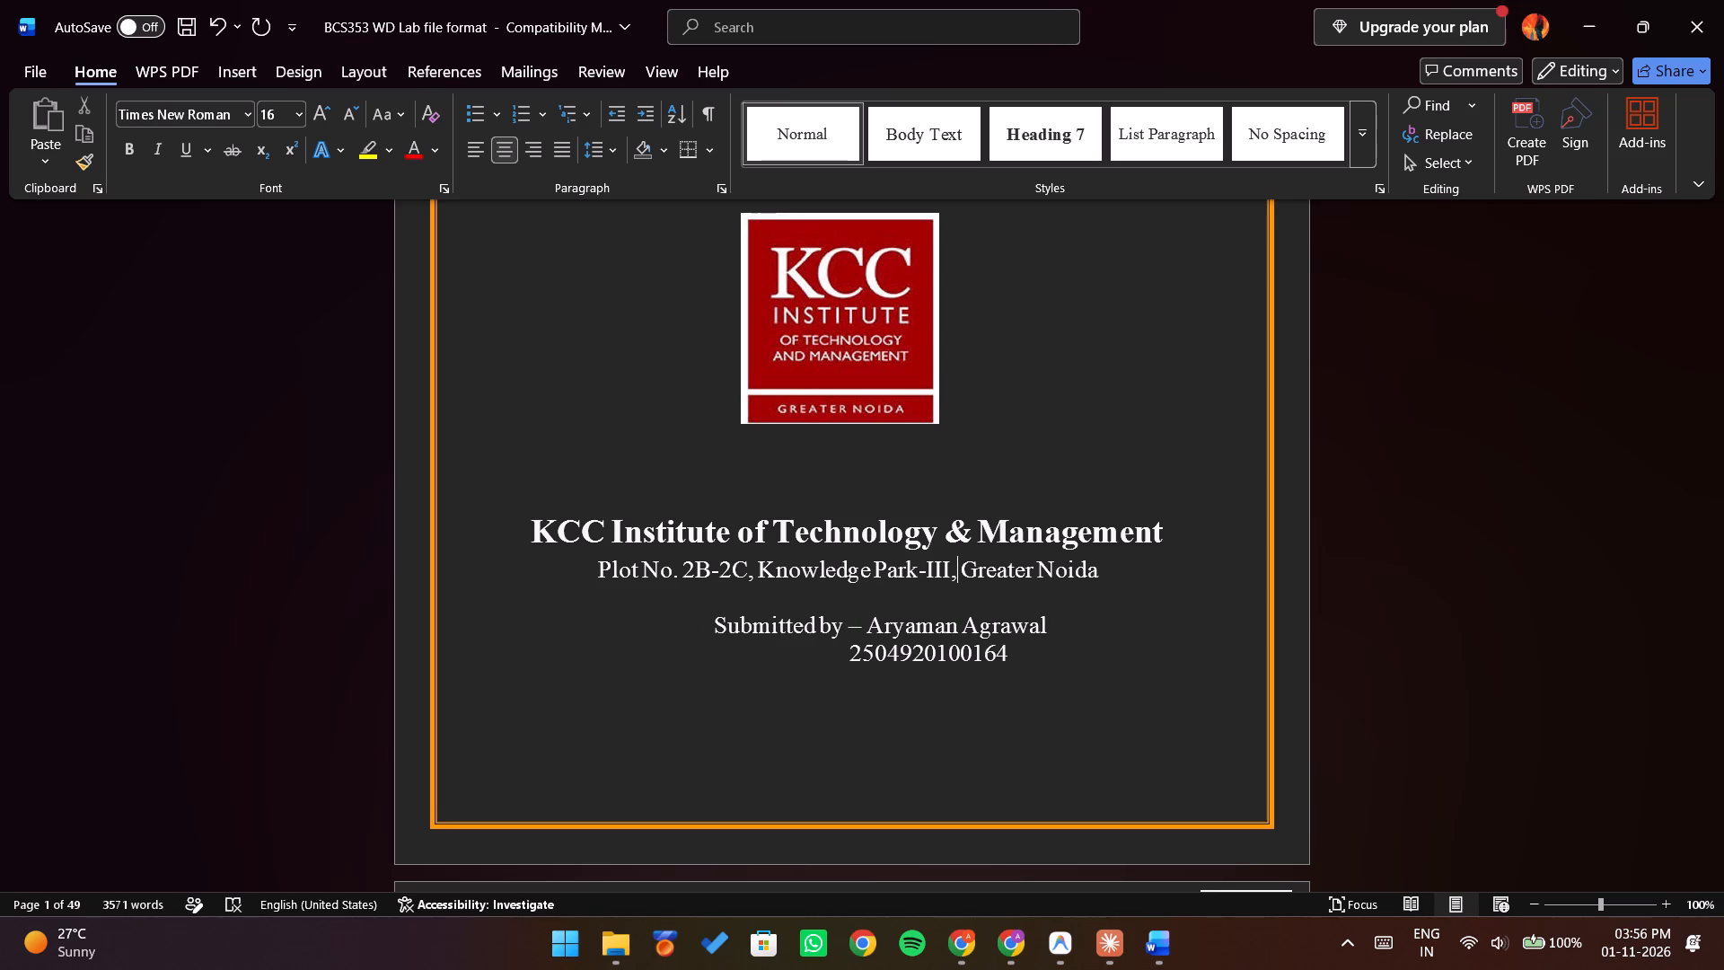
In Google Chrome, replace the search text with the suggested phrase "submitted to" and copy that phrase.
left_click(1016, 928)
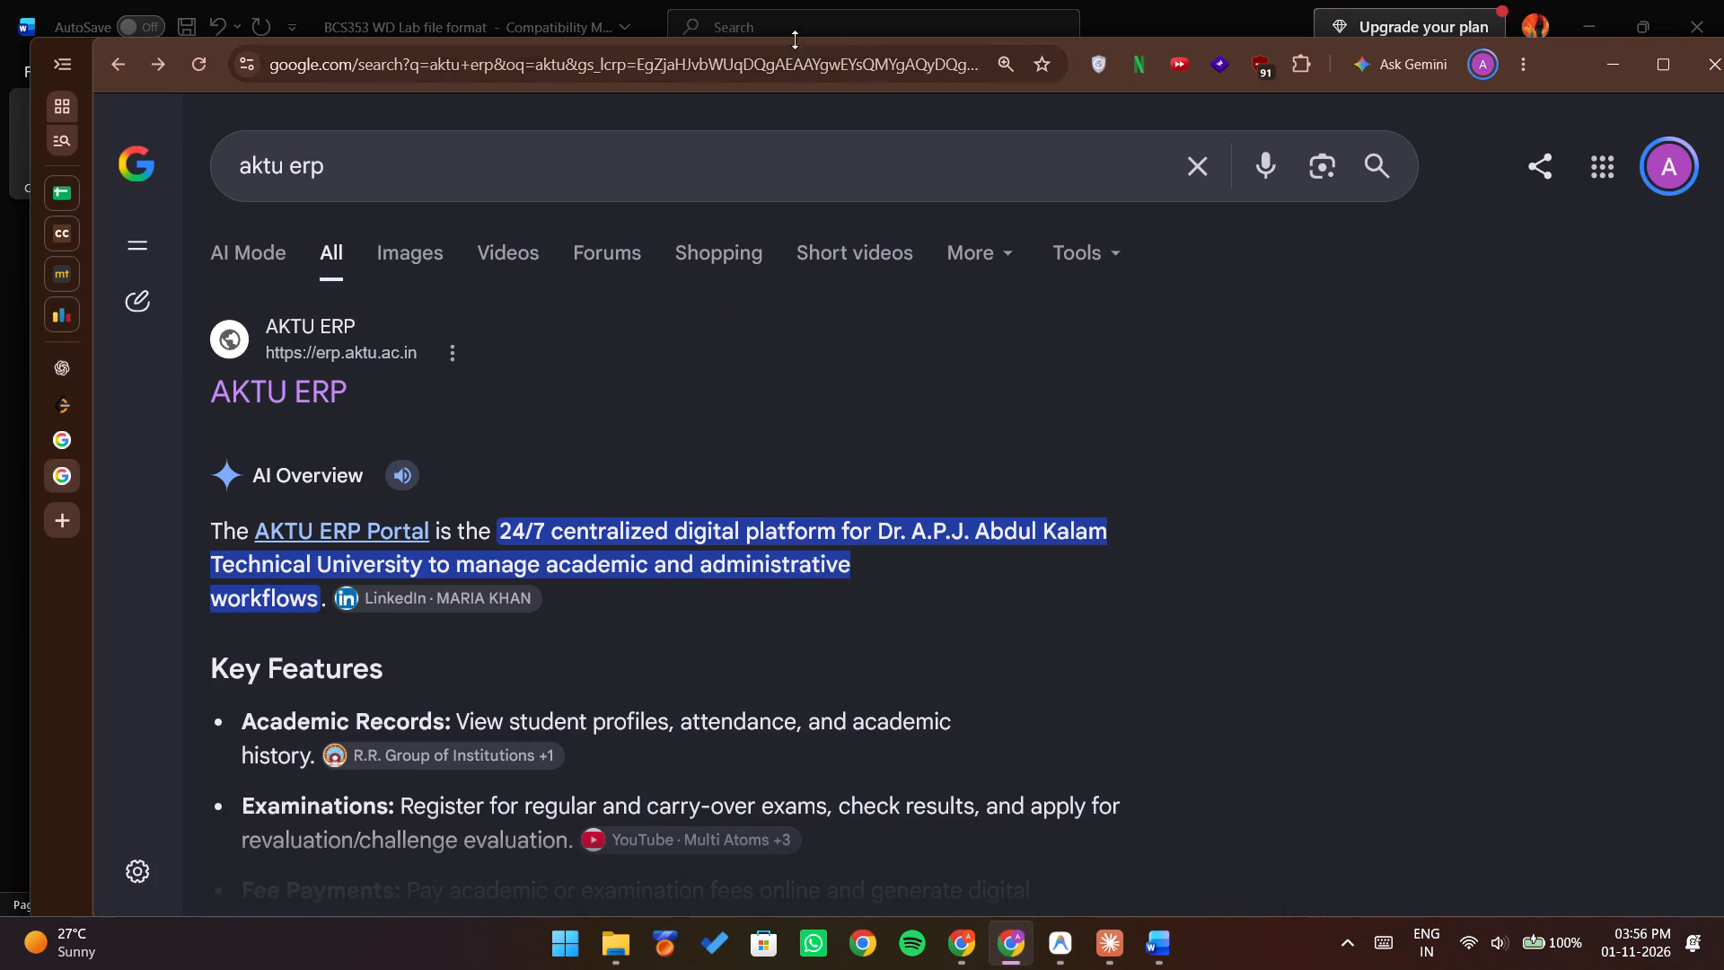
left_click_drag(351, 176, 243, 145)
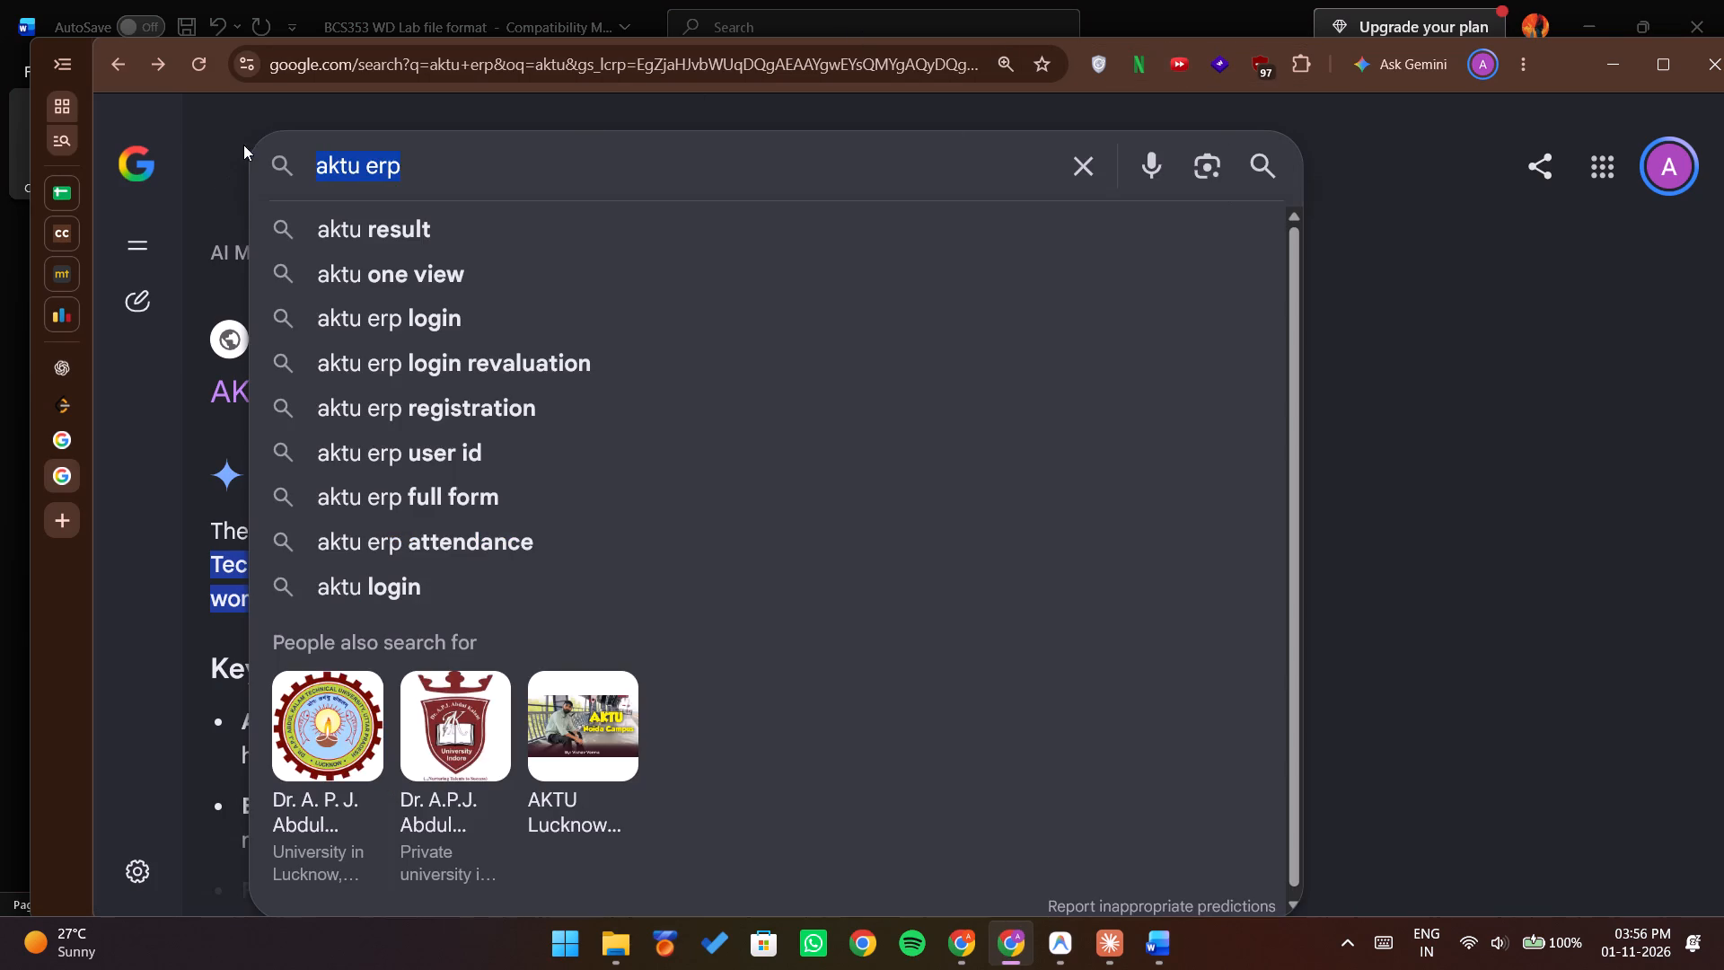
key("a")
key("BackSpace")
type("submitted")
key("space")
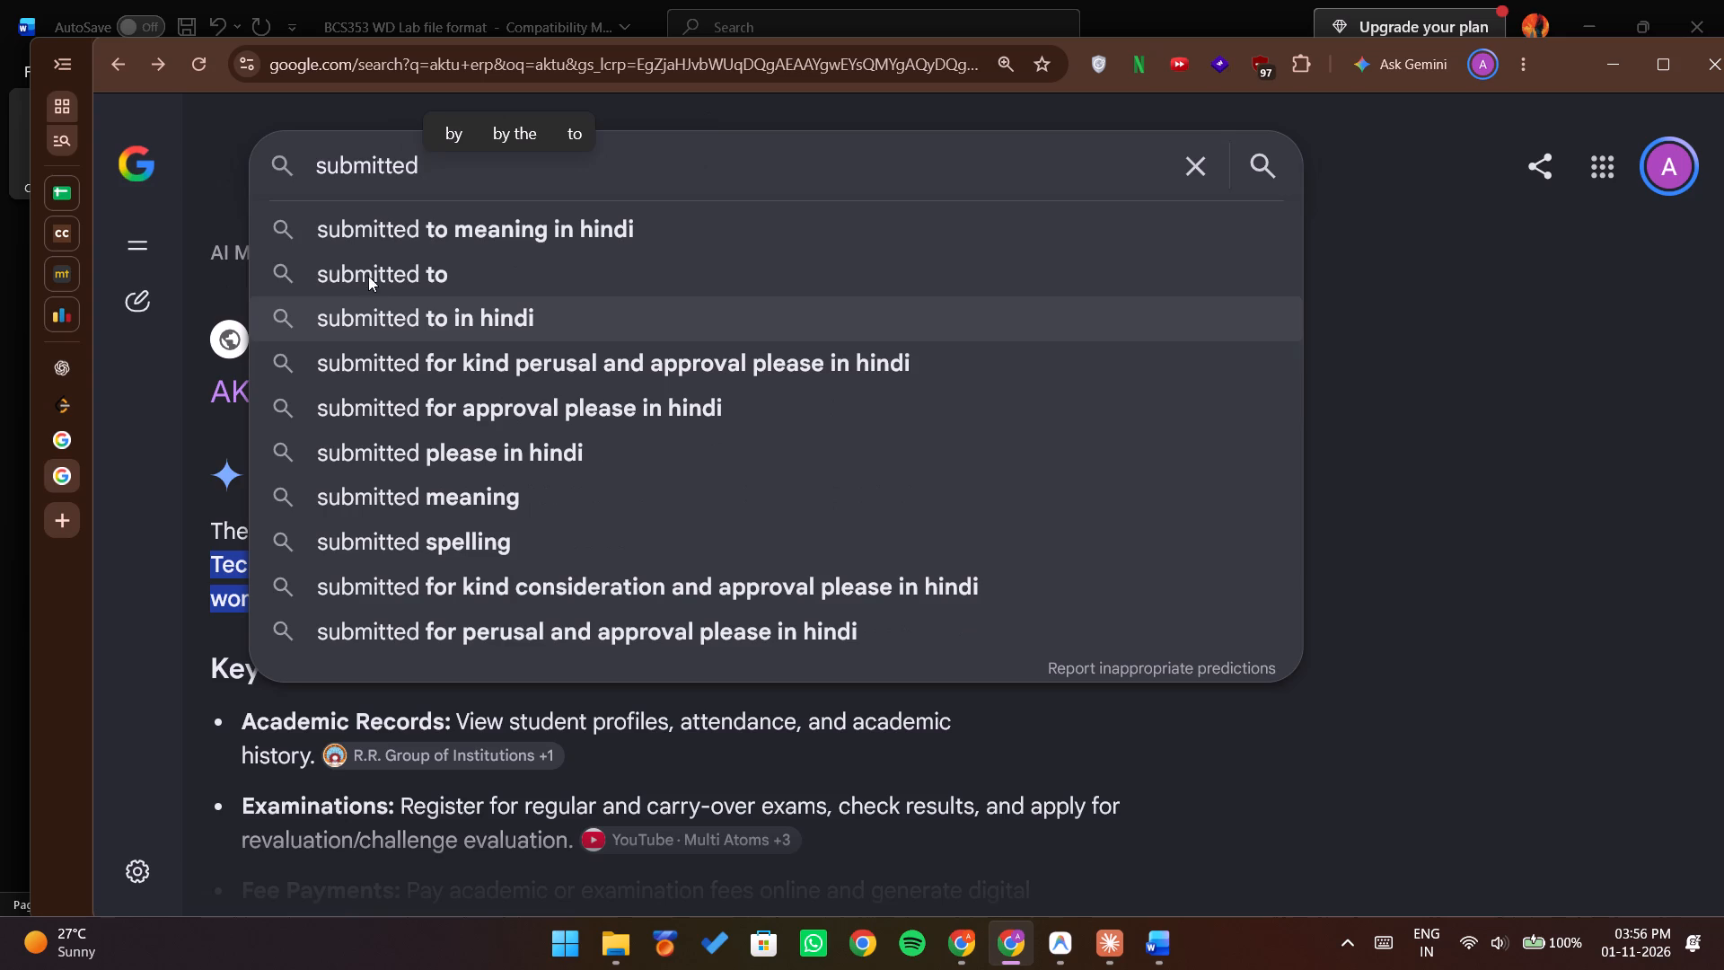
left_click(471, 267)
left_click_drag(377, 163, 234, 146)
key("ctrl+c")
Back in the Word lab file, paste the phrase ahead of "Submitted by –" and capitalise it as "Submitted to".
key("alt+Tab")
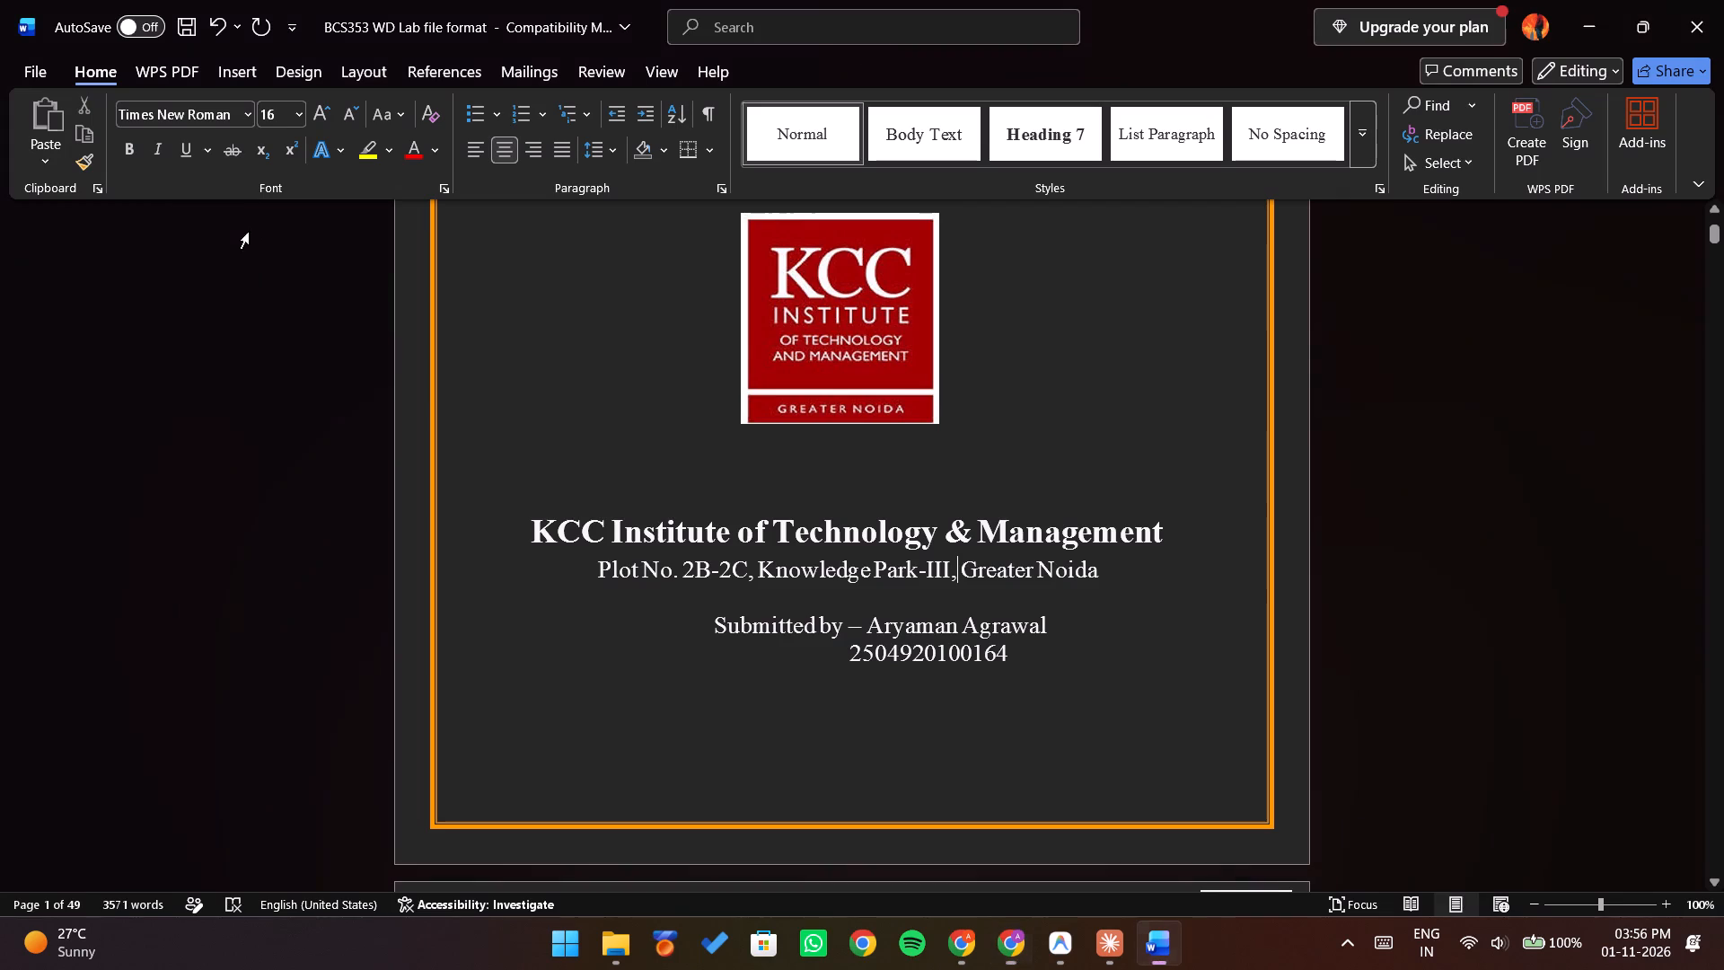
left_click(682, 627)
key("ctrl+v")
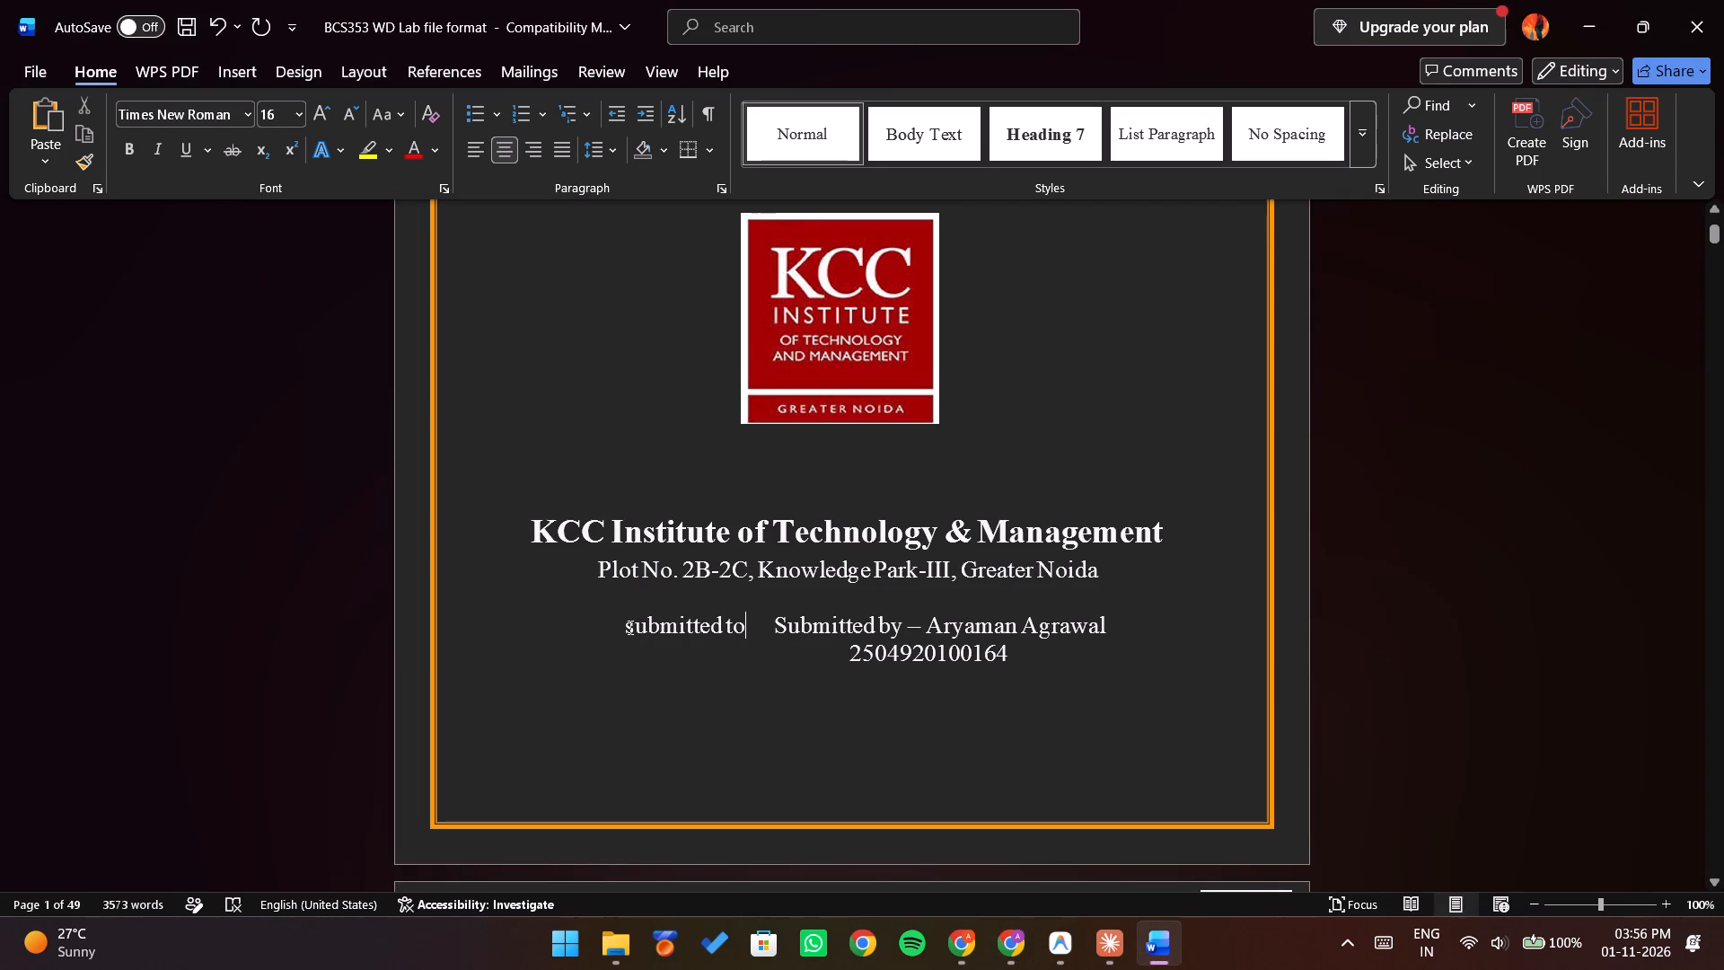
left_click(624, 625)
left_click(632, 628)
key("BackSpace")
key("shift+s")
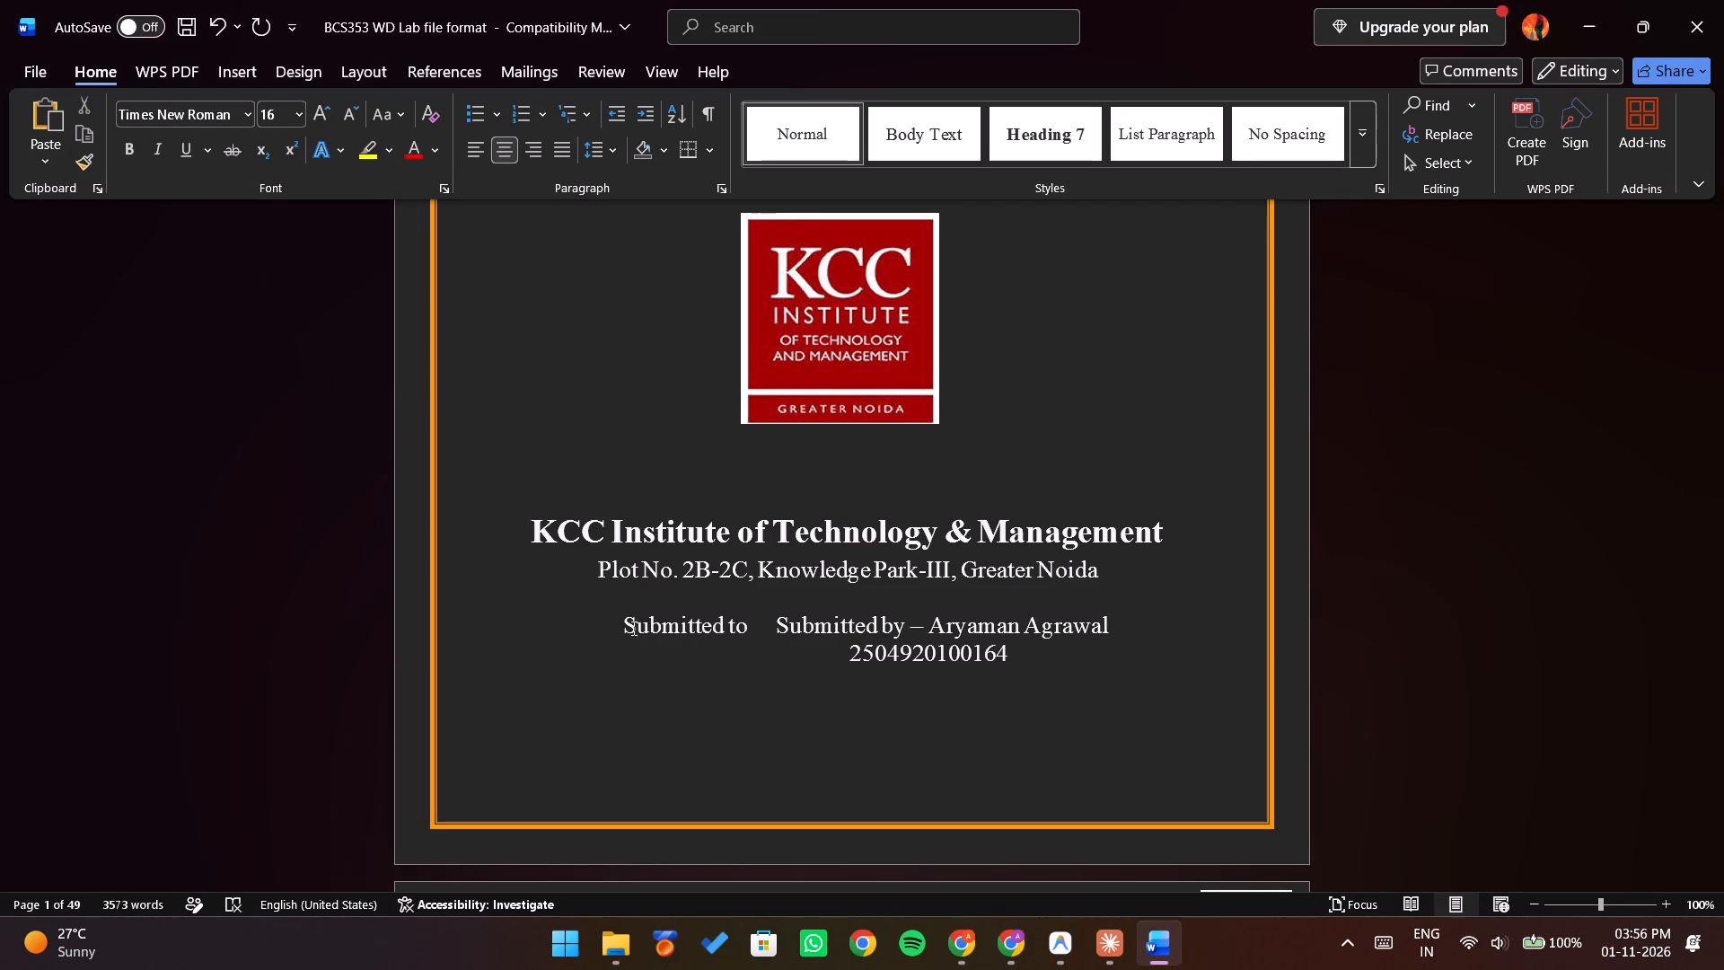
Convert the "Submitted to" and "Submitted by –" labels to uppercase.
left_click_drag(622, 622, 917, 617)
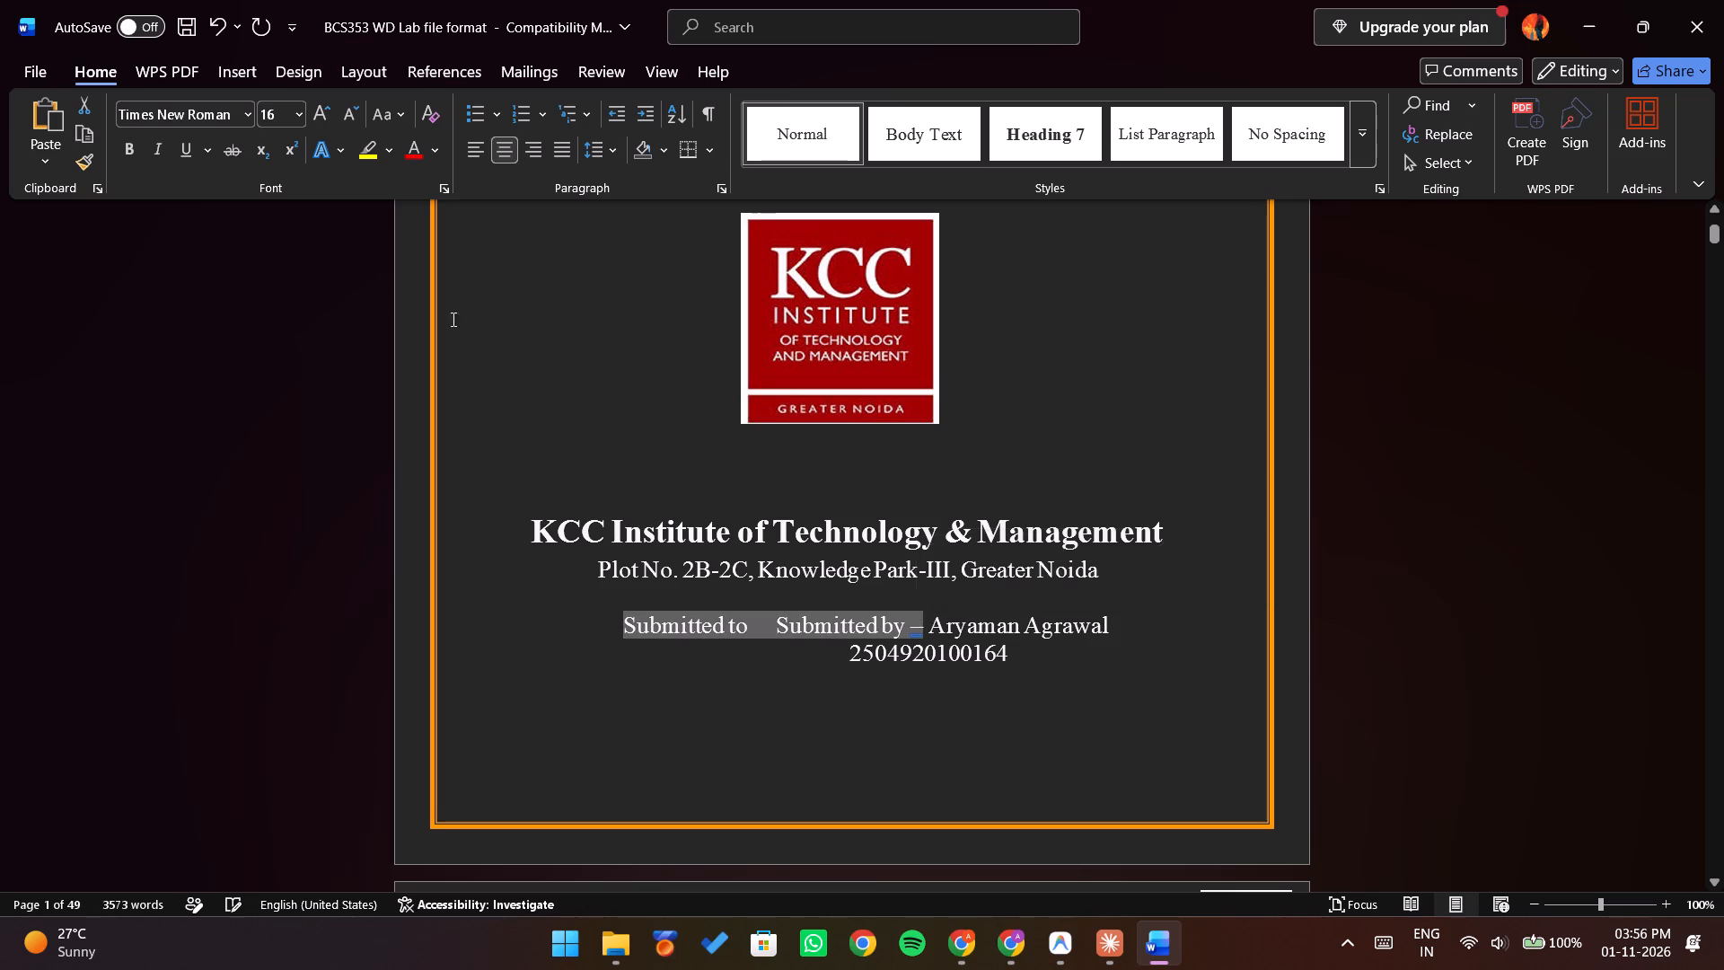
left_click(377, 109)
left_click(426, 201)
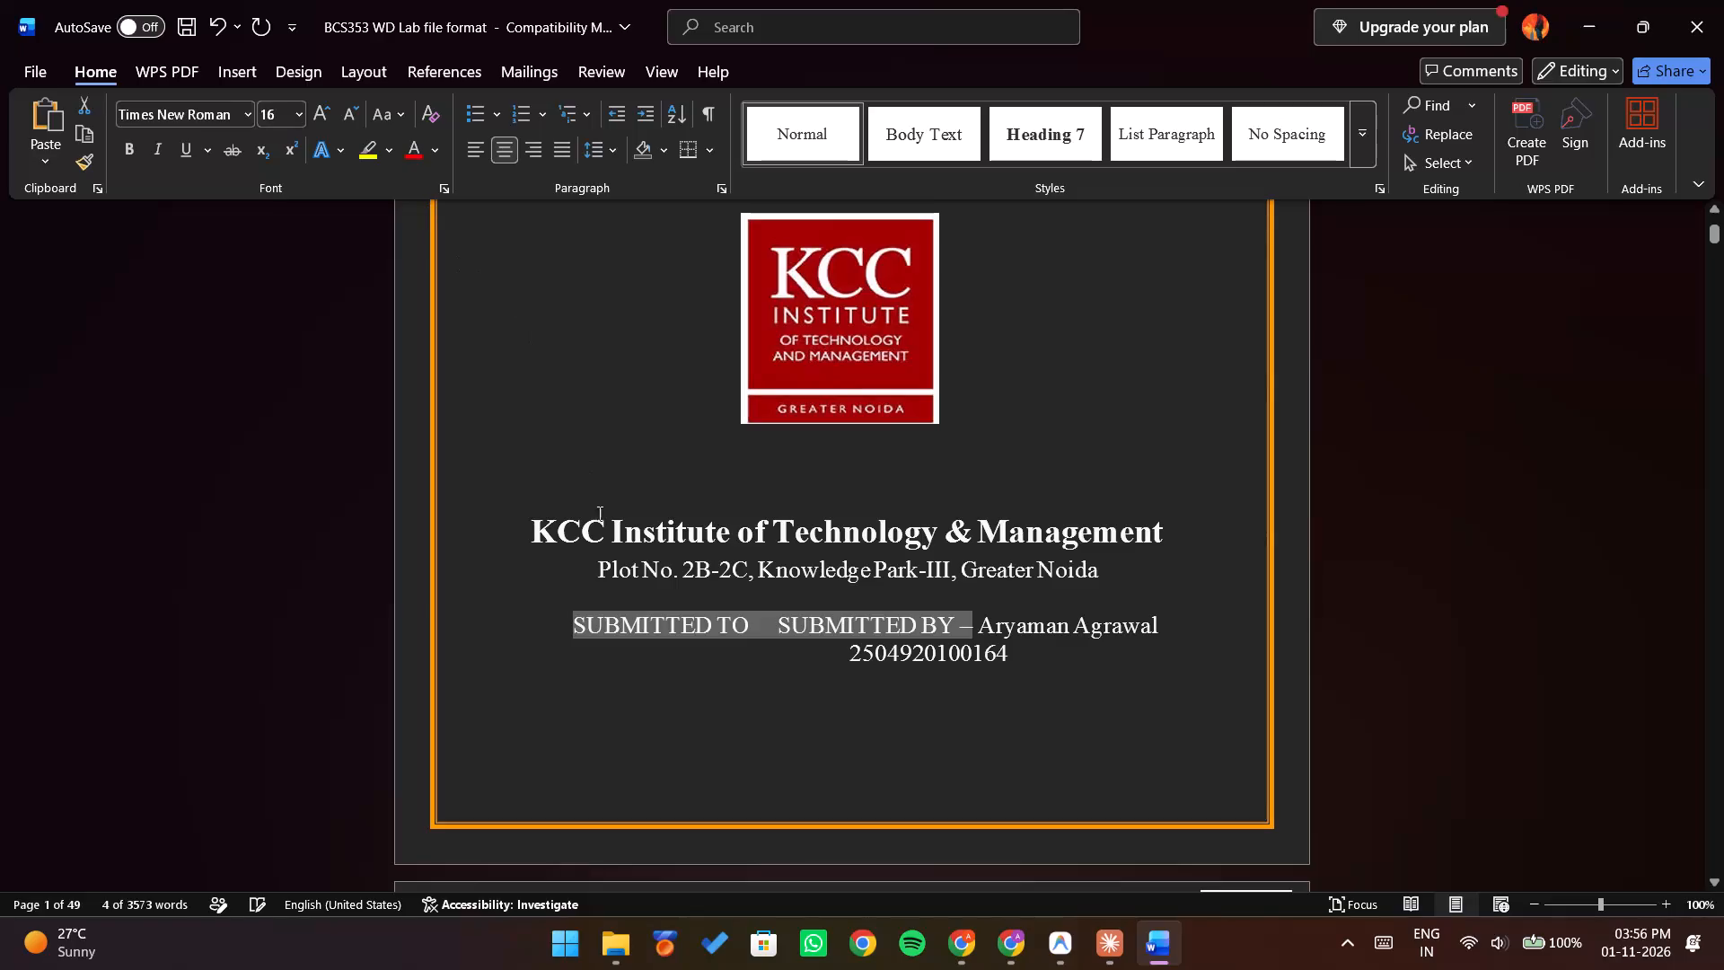
left_click(626, 652)
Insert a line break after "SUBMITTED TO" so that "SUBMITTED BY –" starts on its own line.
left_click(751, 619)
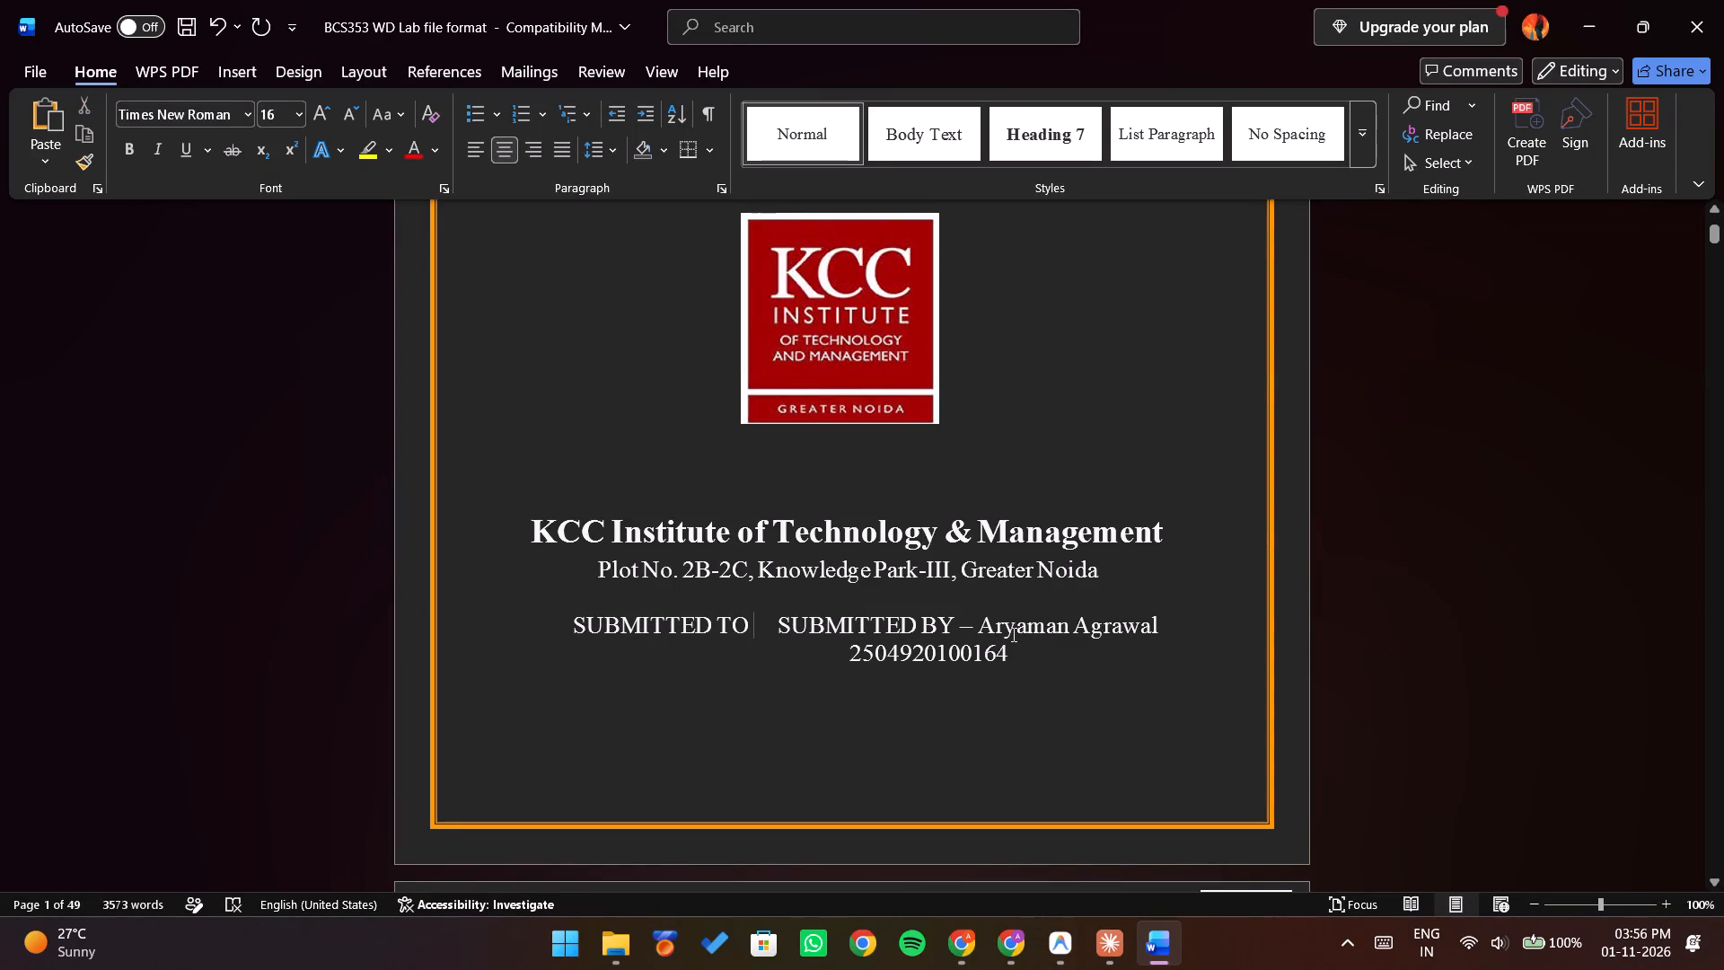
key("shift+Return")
Remove the centring from the submission details paragraph so it is left-aligned.
key("Left")
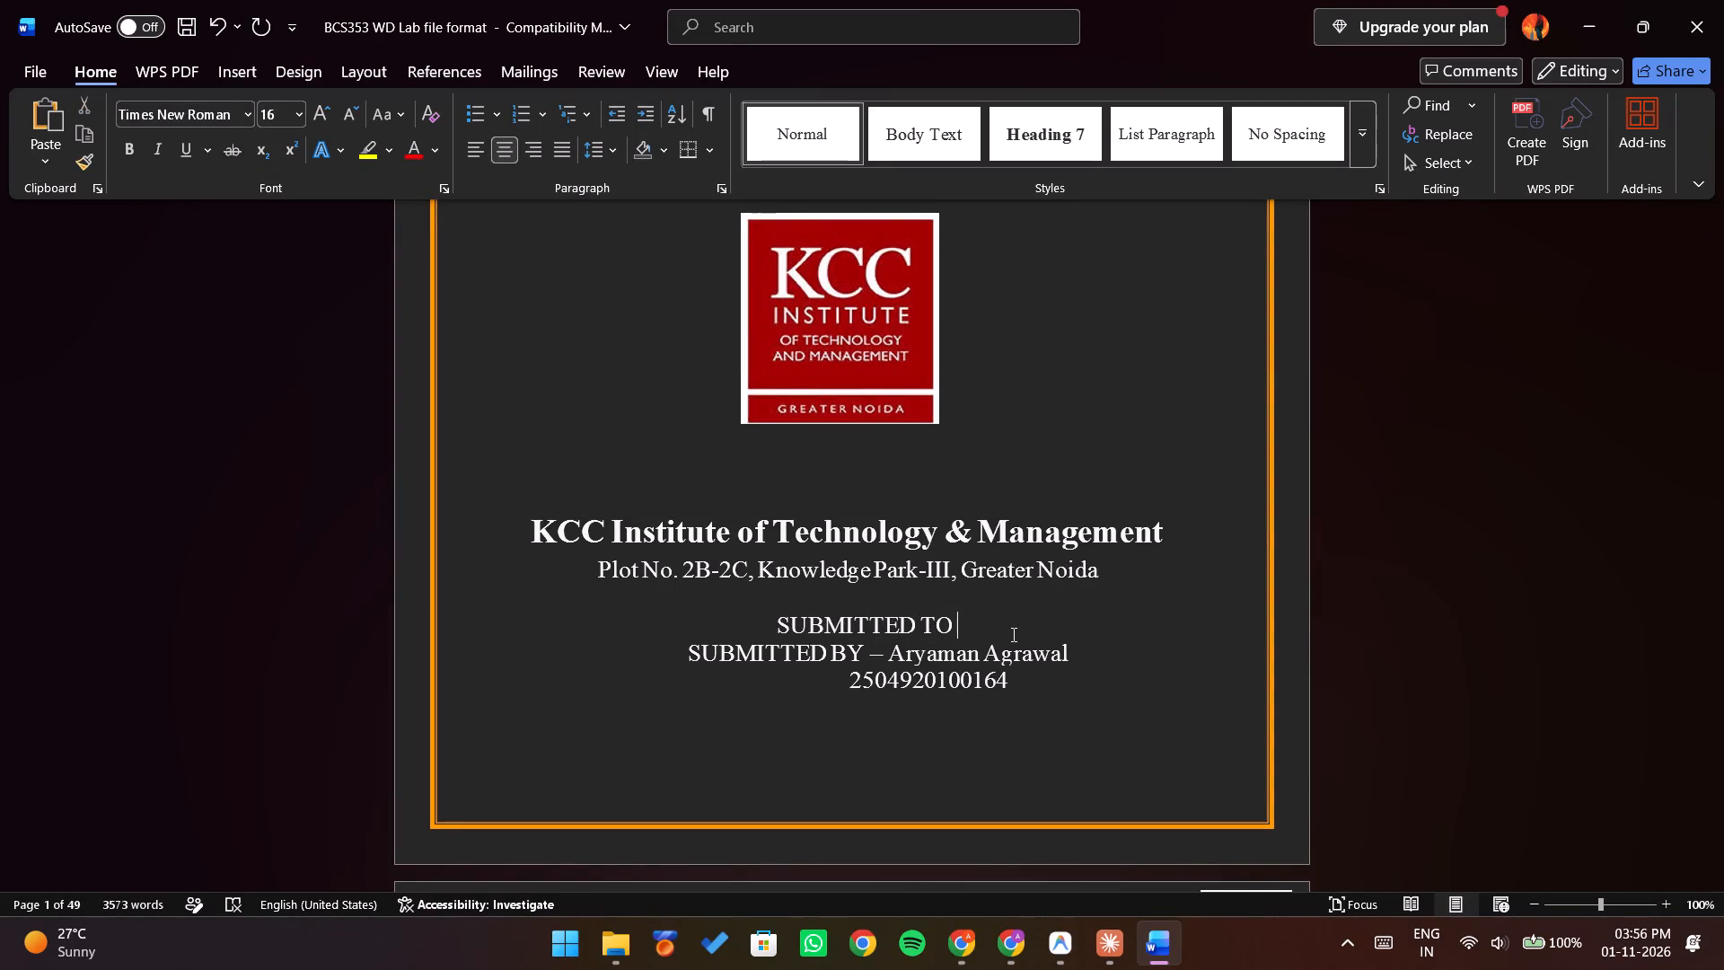
key("Left")
key("Left")
key("Left")
key("Left")
key("Left")
key("Left")
key("Left")
key("Left")
key("Left")
key("Left")
key("Left")
key("Left")
key("Left")
key("Left")
key("Down")
key("Left")
key("Left")
key("Left")
key("Left")
key("Left")
key("Left")
key("BackSpace")
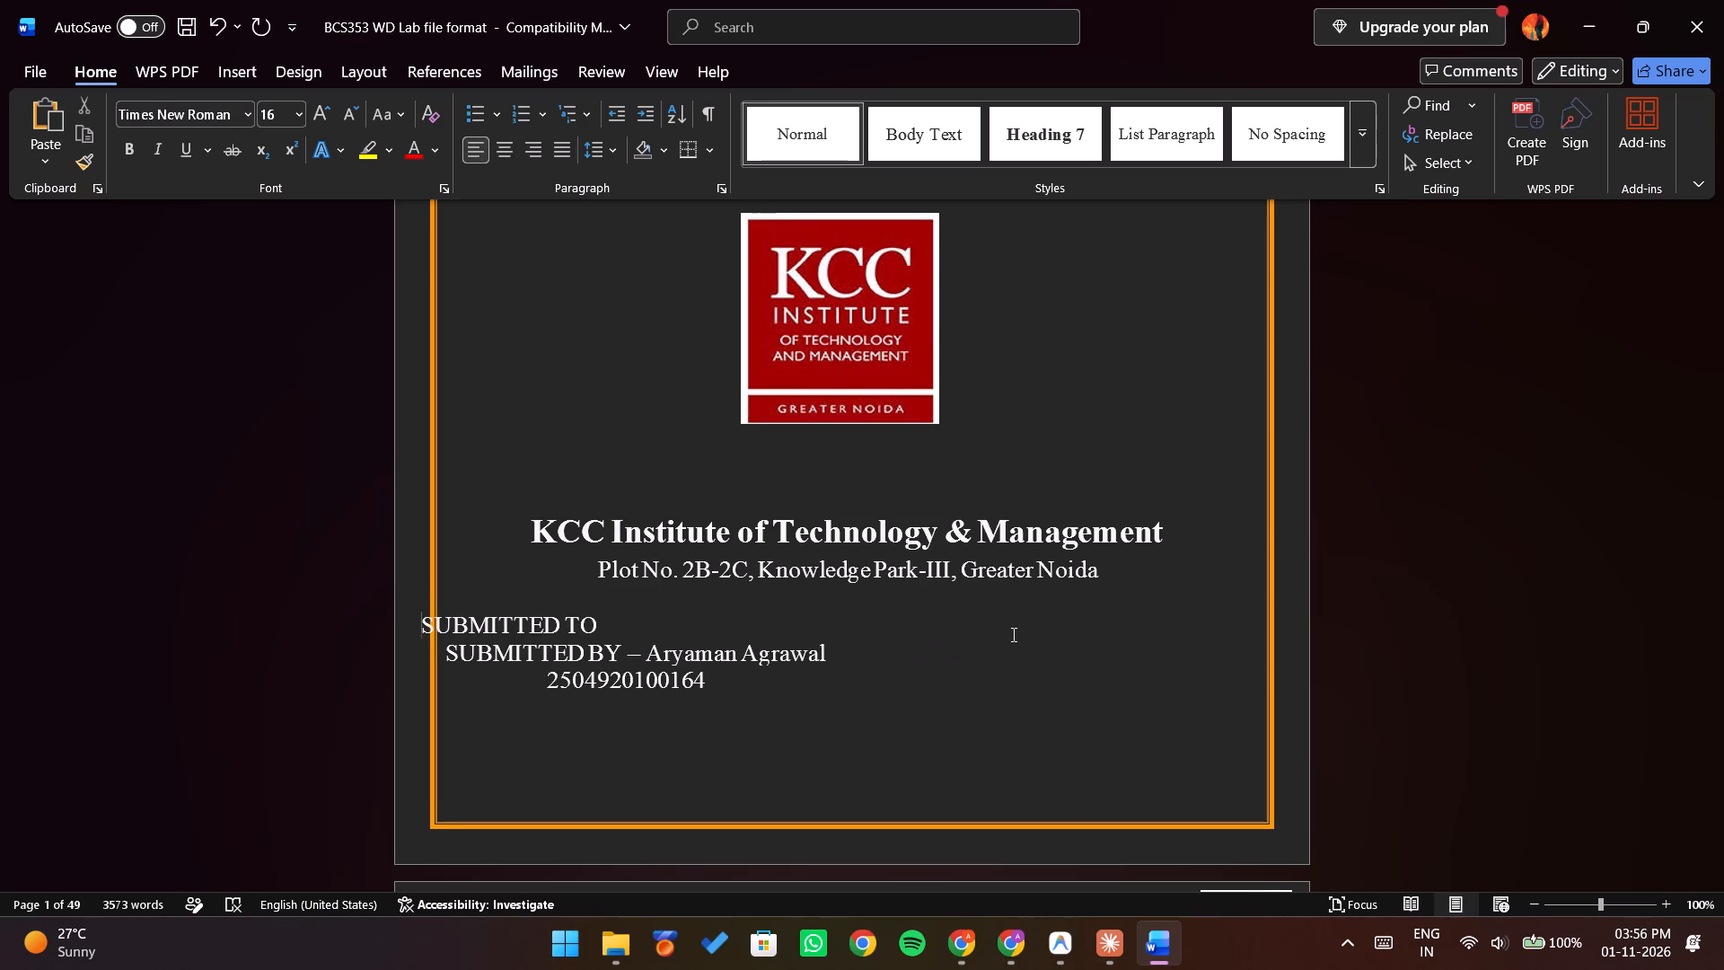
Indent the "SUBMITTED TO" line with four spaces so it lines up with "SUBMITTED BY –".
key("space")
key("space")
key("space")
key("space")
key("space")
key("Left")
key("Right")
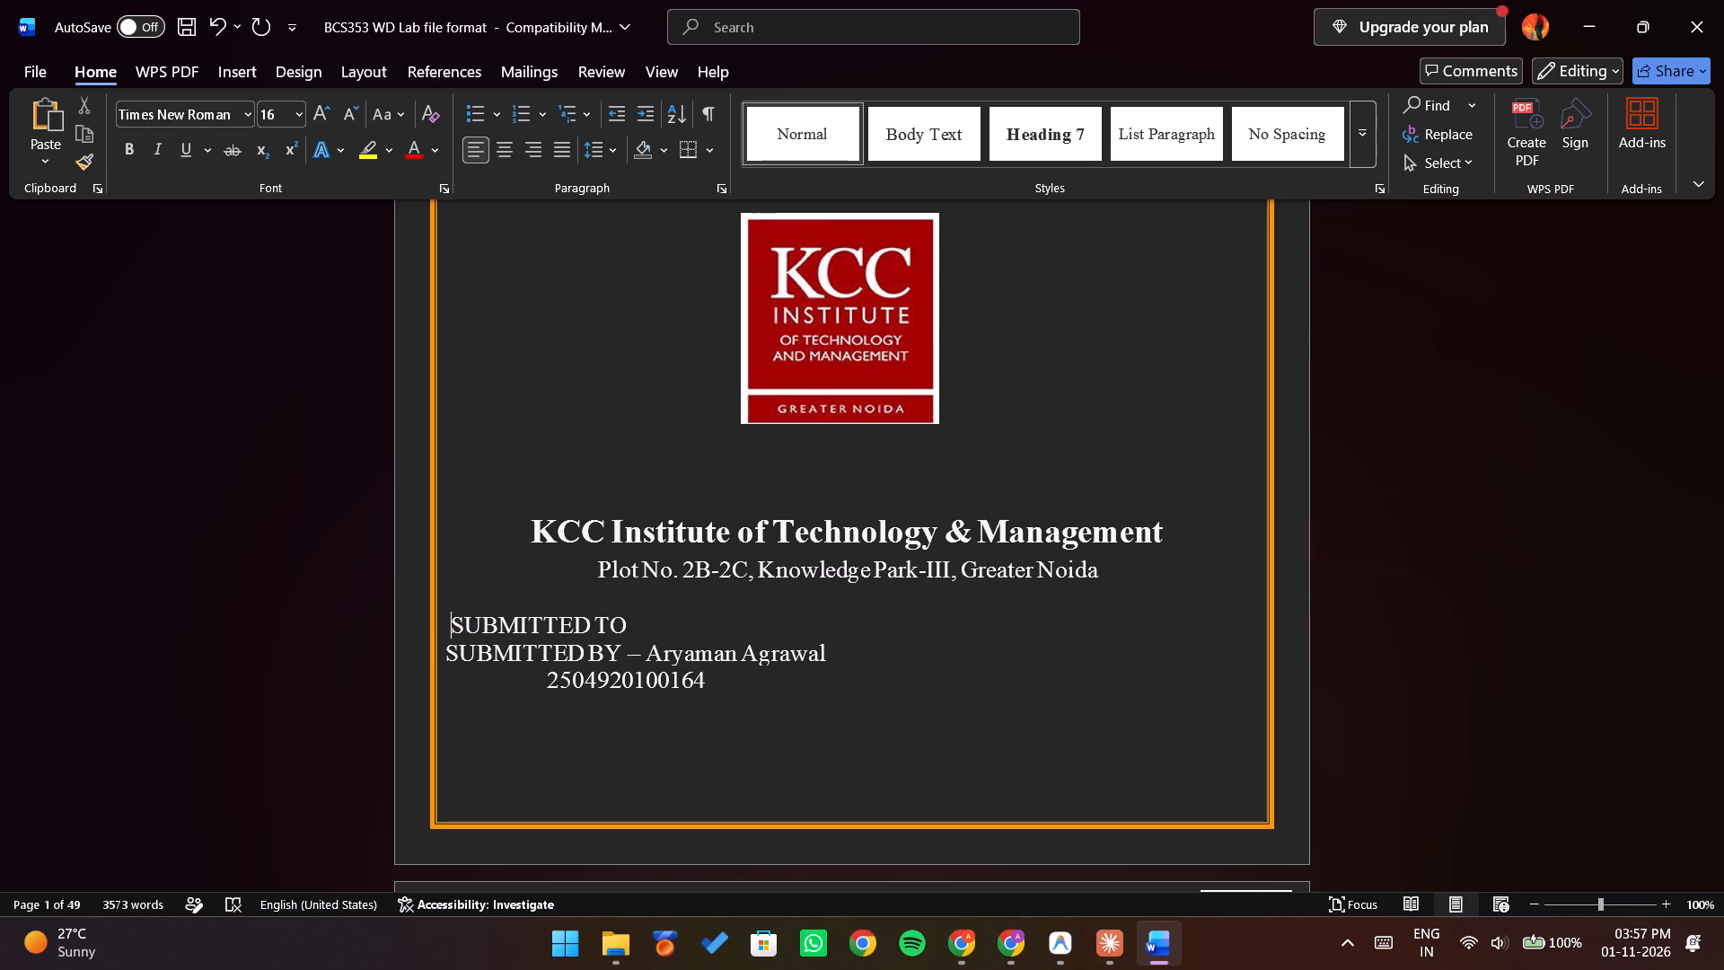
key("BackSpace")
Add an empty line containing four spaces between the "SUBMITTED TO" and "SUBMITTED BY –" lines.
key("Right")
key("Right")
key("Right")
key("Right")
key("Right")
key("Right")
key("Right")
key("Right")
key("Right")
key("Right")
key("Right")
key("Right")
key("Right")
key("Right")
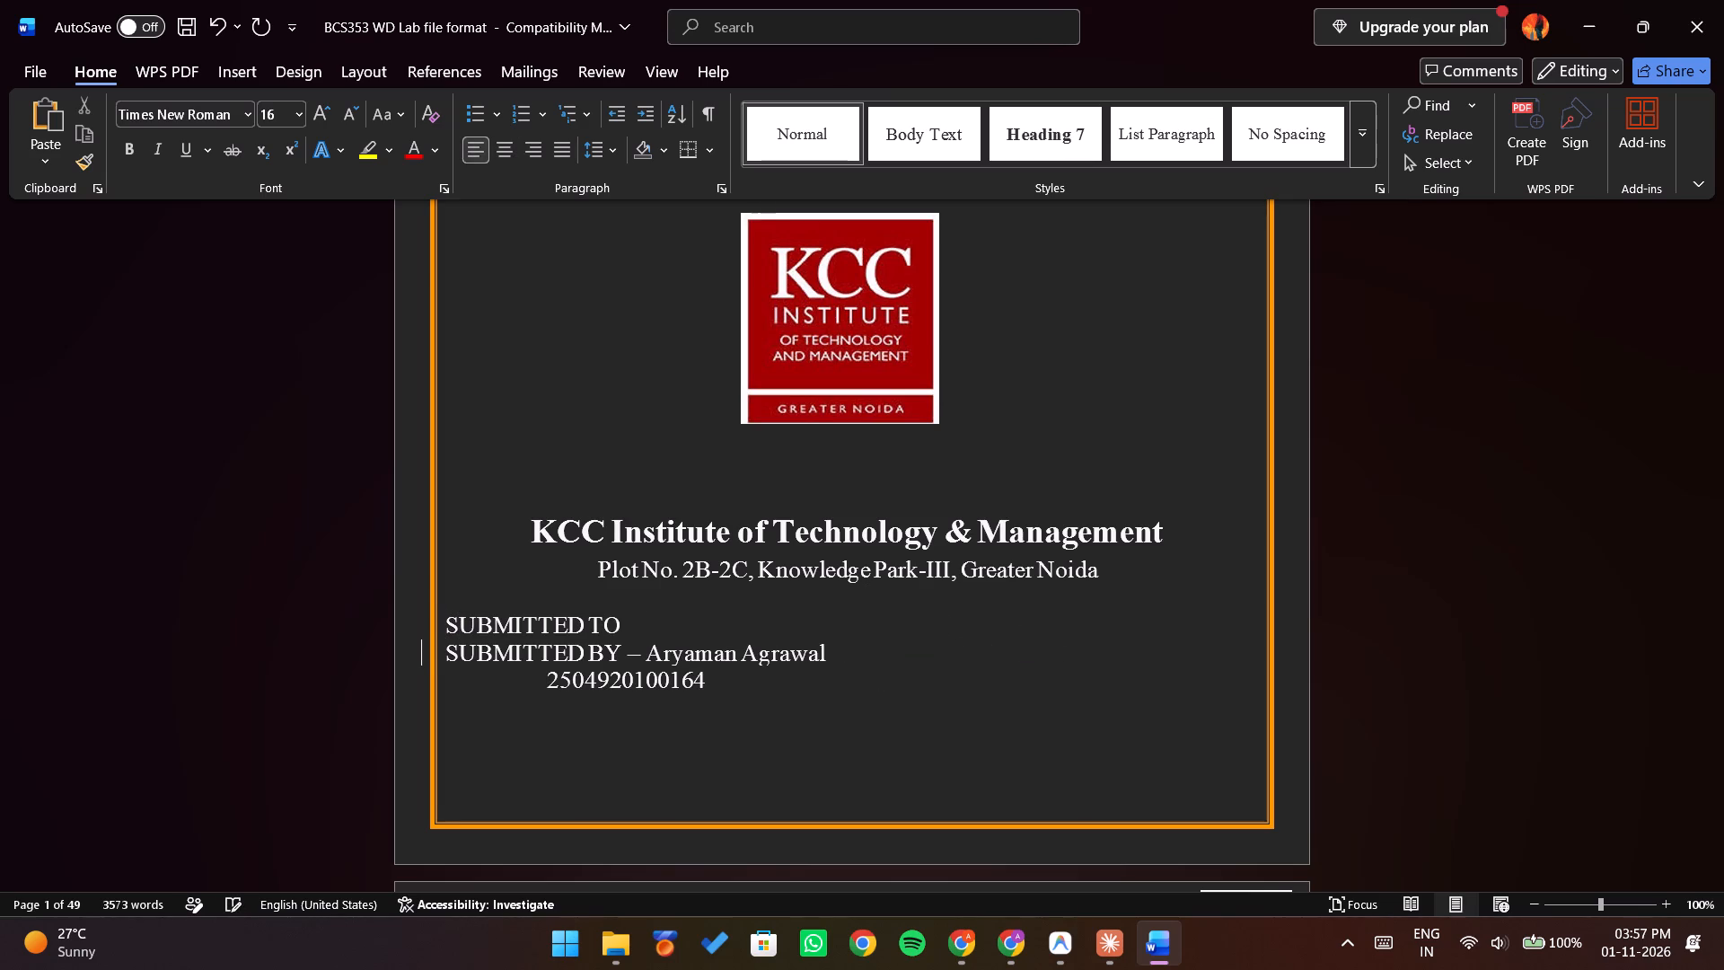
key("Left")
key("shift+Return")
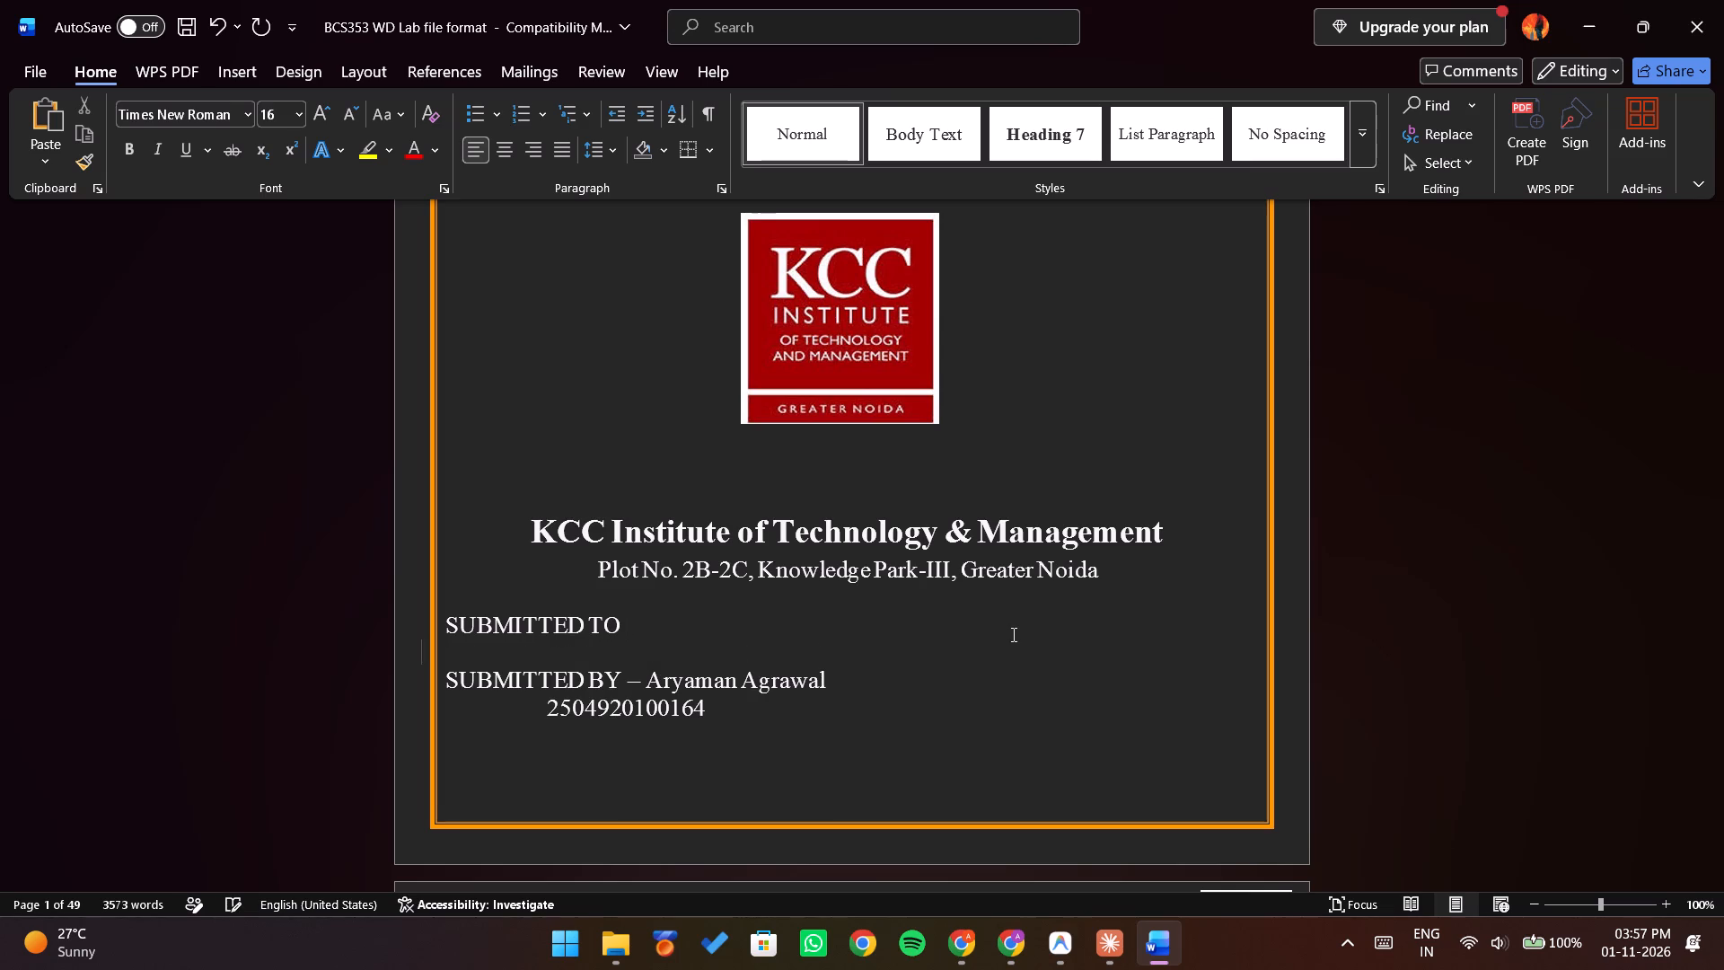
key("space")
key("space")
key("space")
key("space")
Move "SUBMITTED TO" down one line beneath the institute address and indent it with five spaces.
left_click(443, 625)
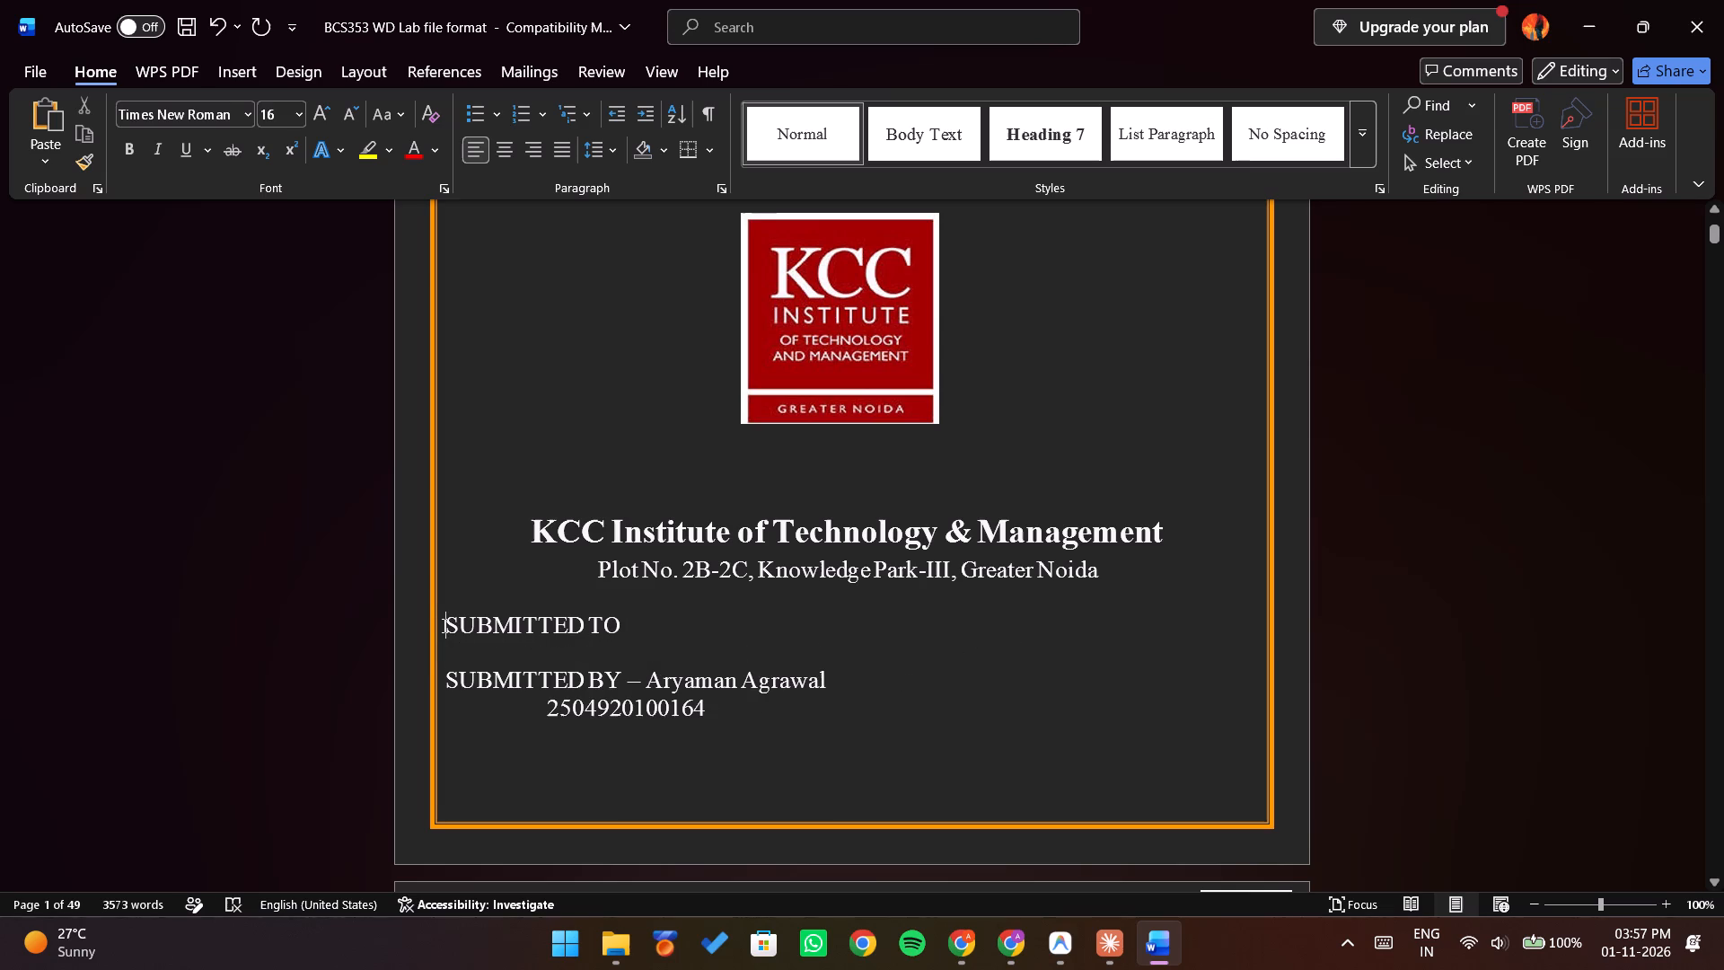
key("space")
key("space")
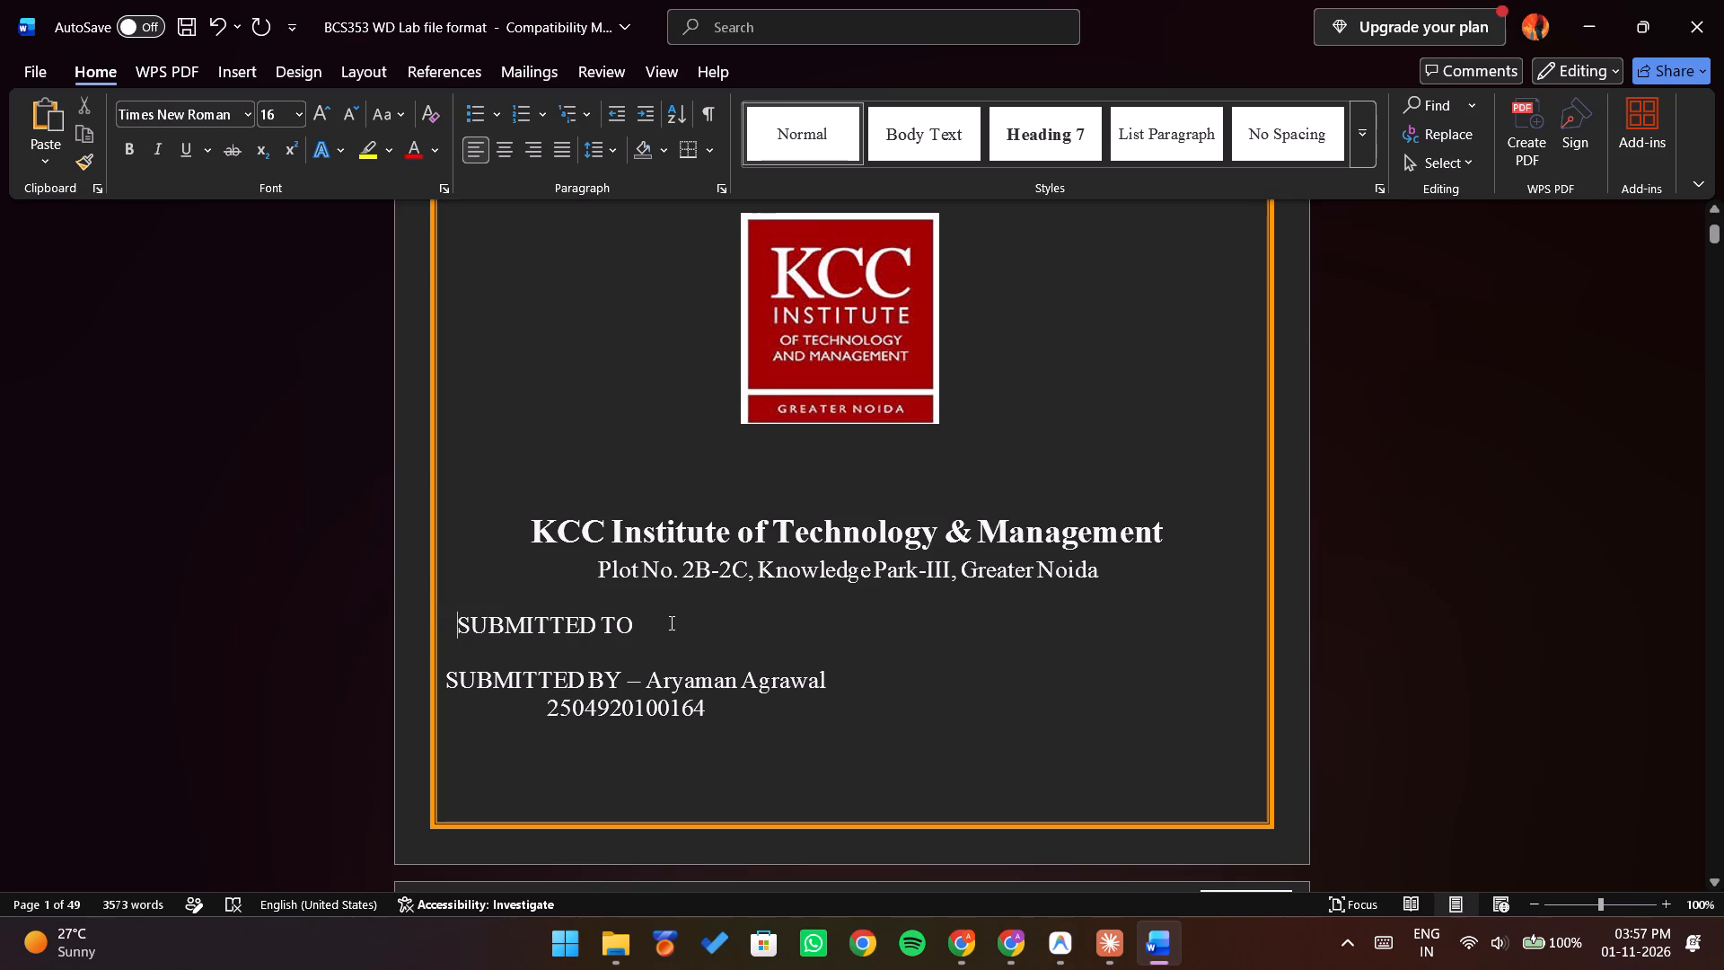
key("Return")
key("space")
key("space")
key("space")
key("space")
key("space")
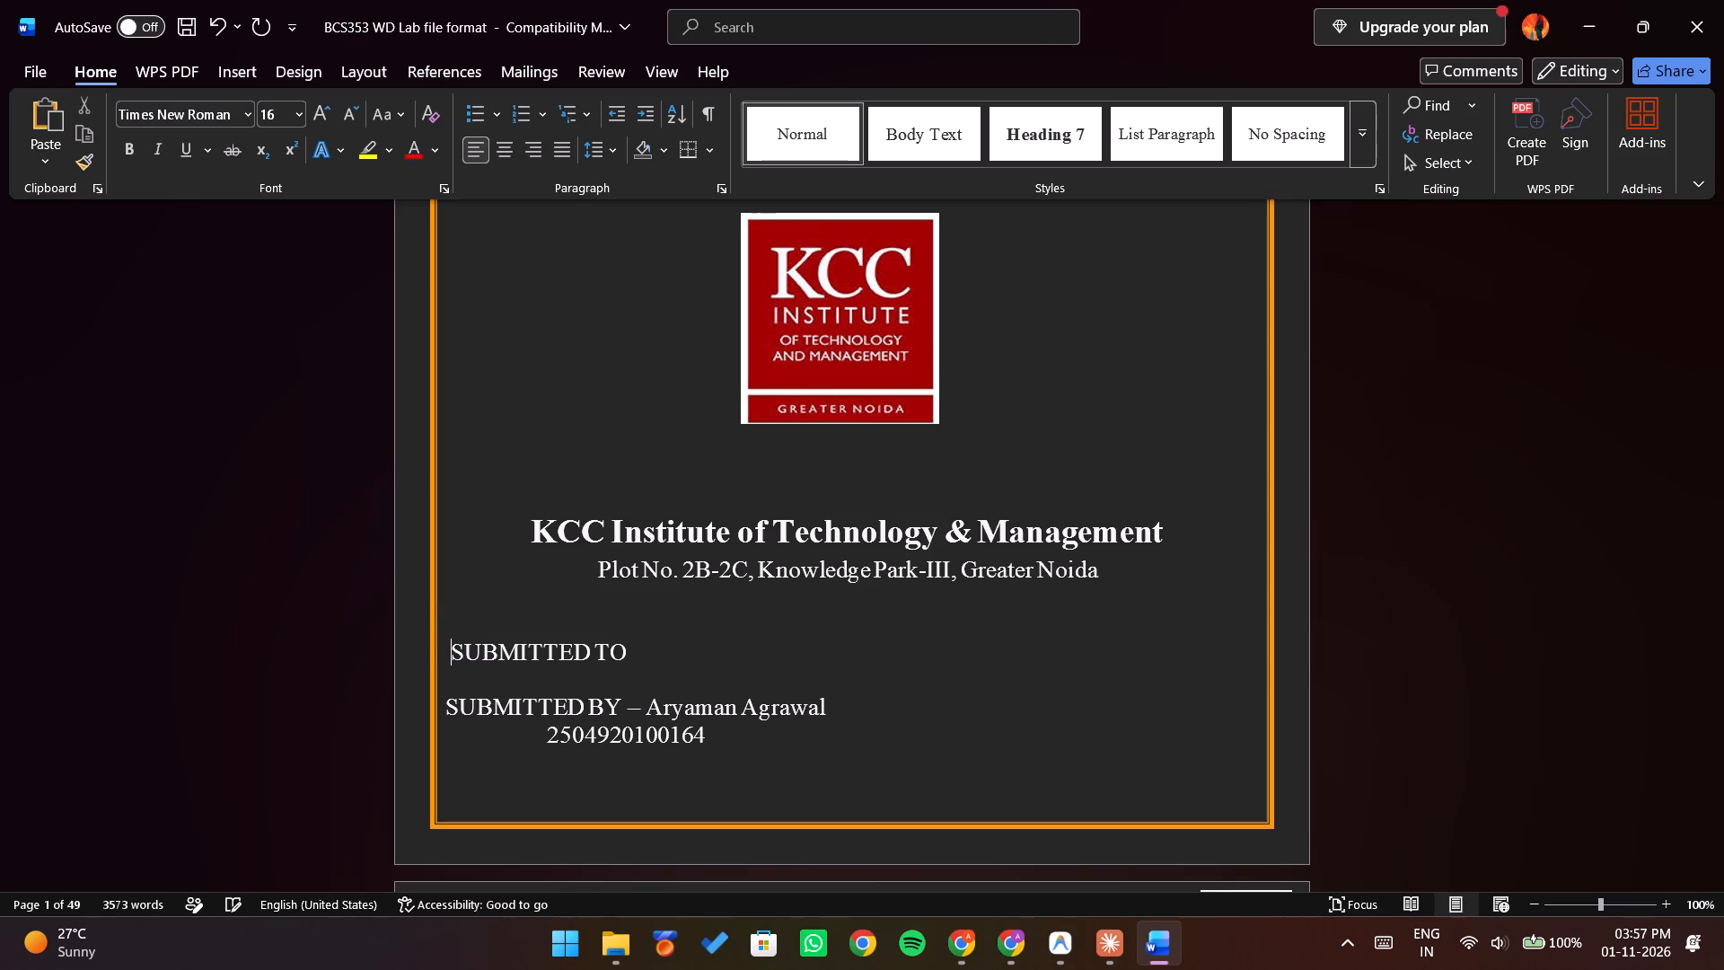
Delete the spaces and line breaks before "SUBMITTED BY –" to bring it up onto the "SUBMITTED TO" line.
left_click(447, 712)
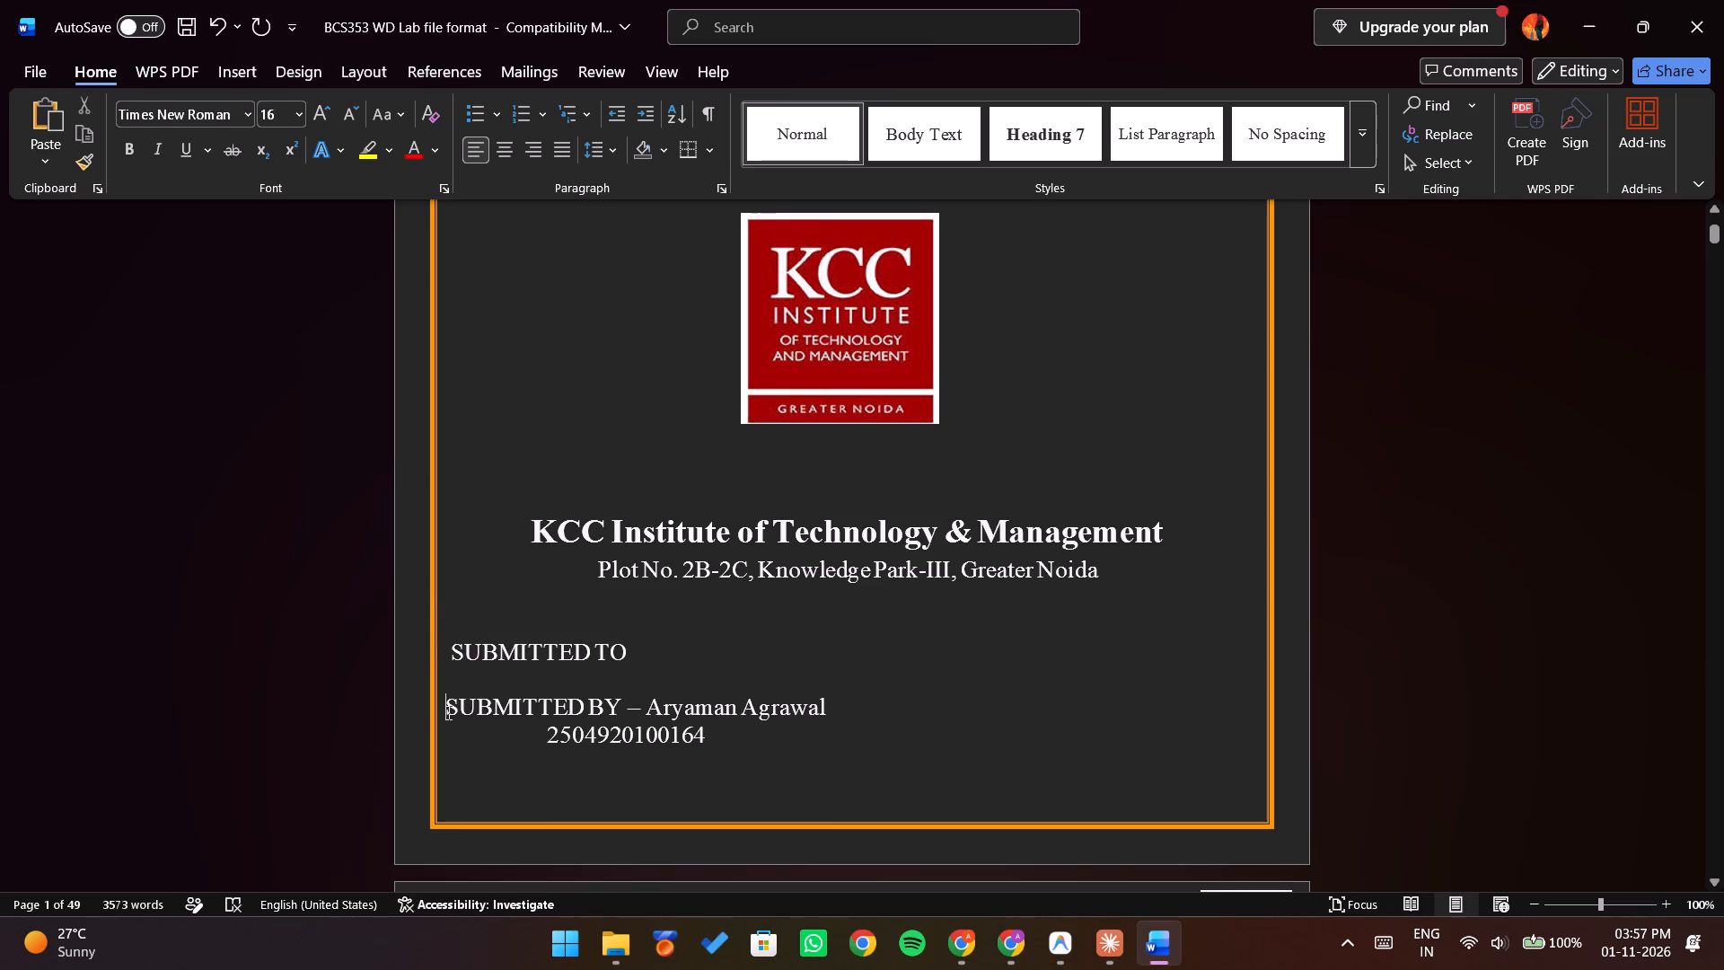
key("BackSpace")
key("BackSpace")
key("BackSpace")
key("BackSpace")
key("BackSpace")
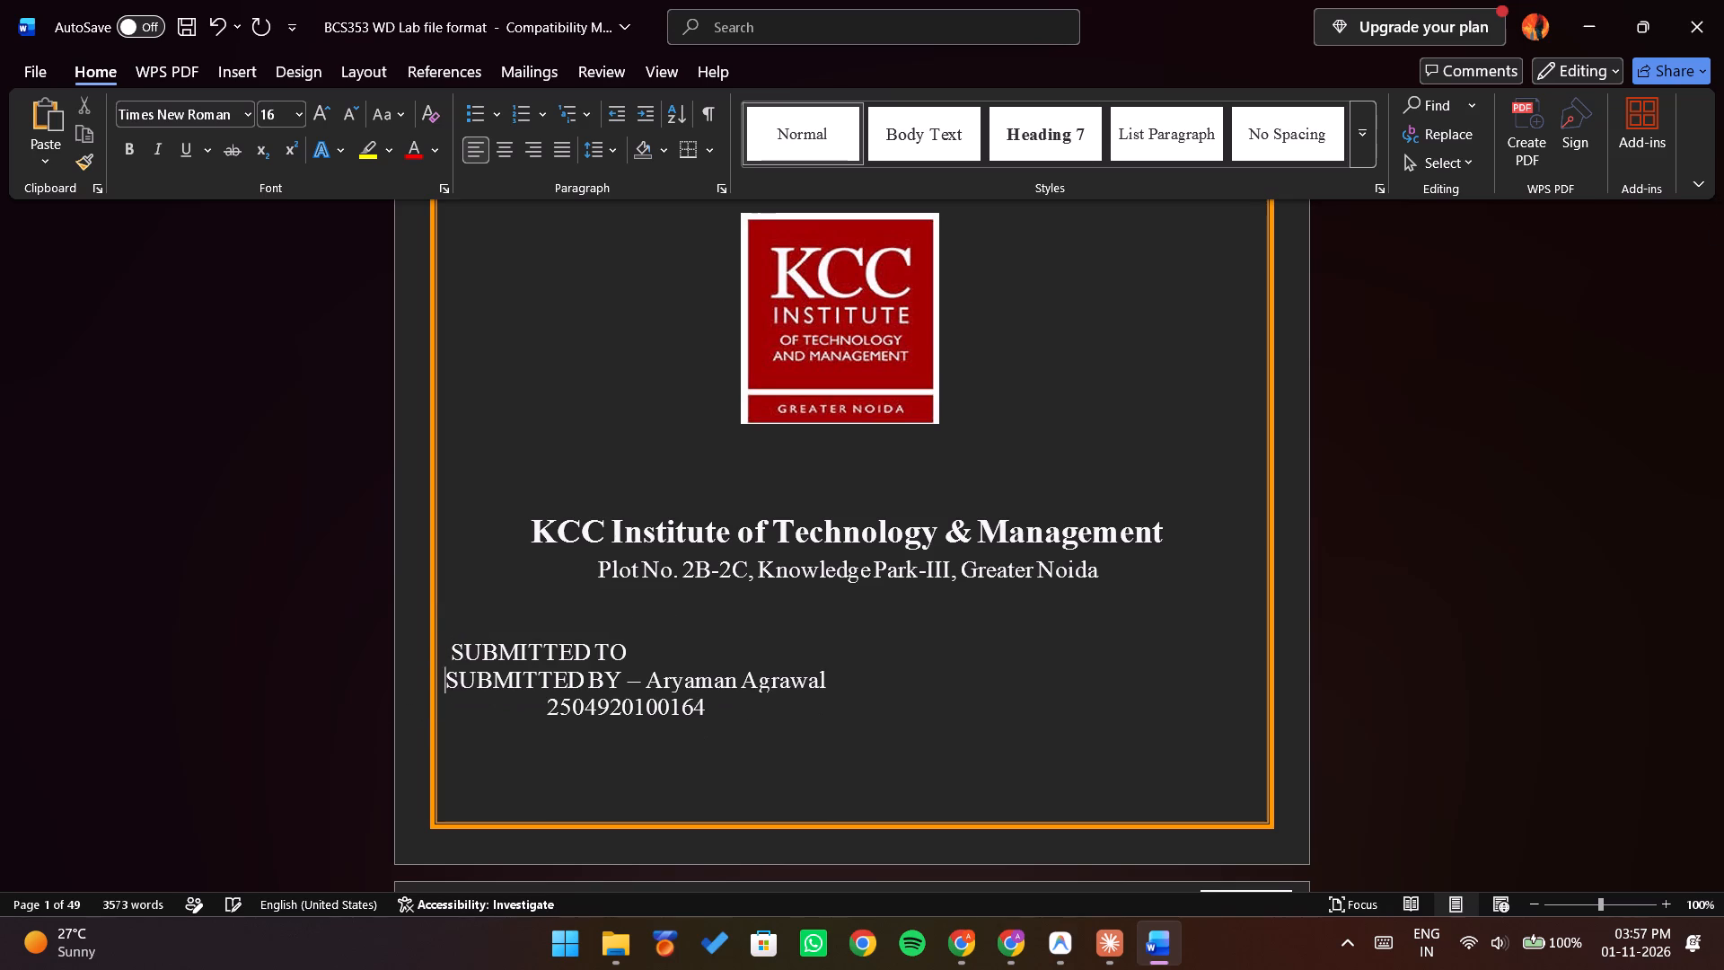
key("BackSpace")
key("BackSpace")
key("BackSpace")
key("BackSpace")
key("BackSpace")
Insert 35 spaces before "SUBMITTED BY –" to shift it toward the page's right border, opposite "SUBMITTED TO".
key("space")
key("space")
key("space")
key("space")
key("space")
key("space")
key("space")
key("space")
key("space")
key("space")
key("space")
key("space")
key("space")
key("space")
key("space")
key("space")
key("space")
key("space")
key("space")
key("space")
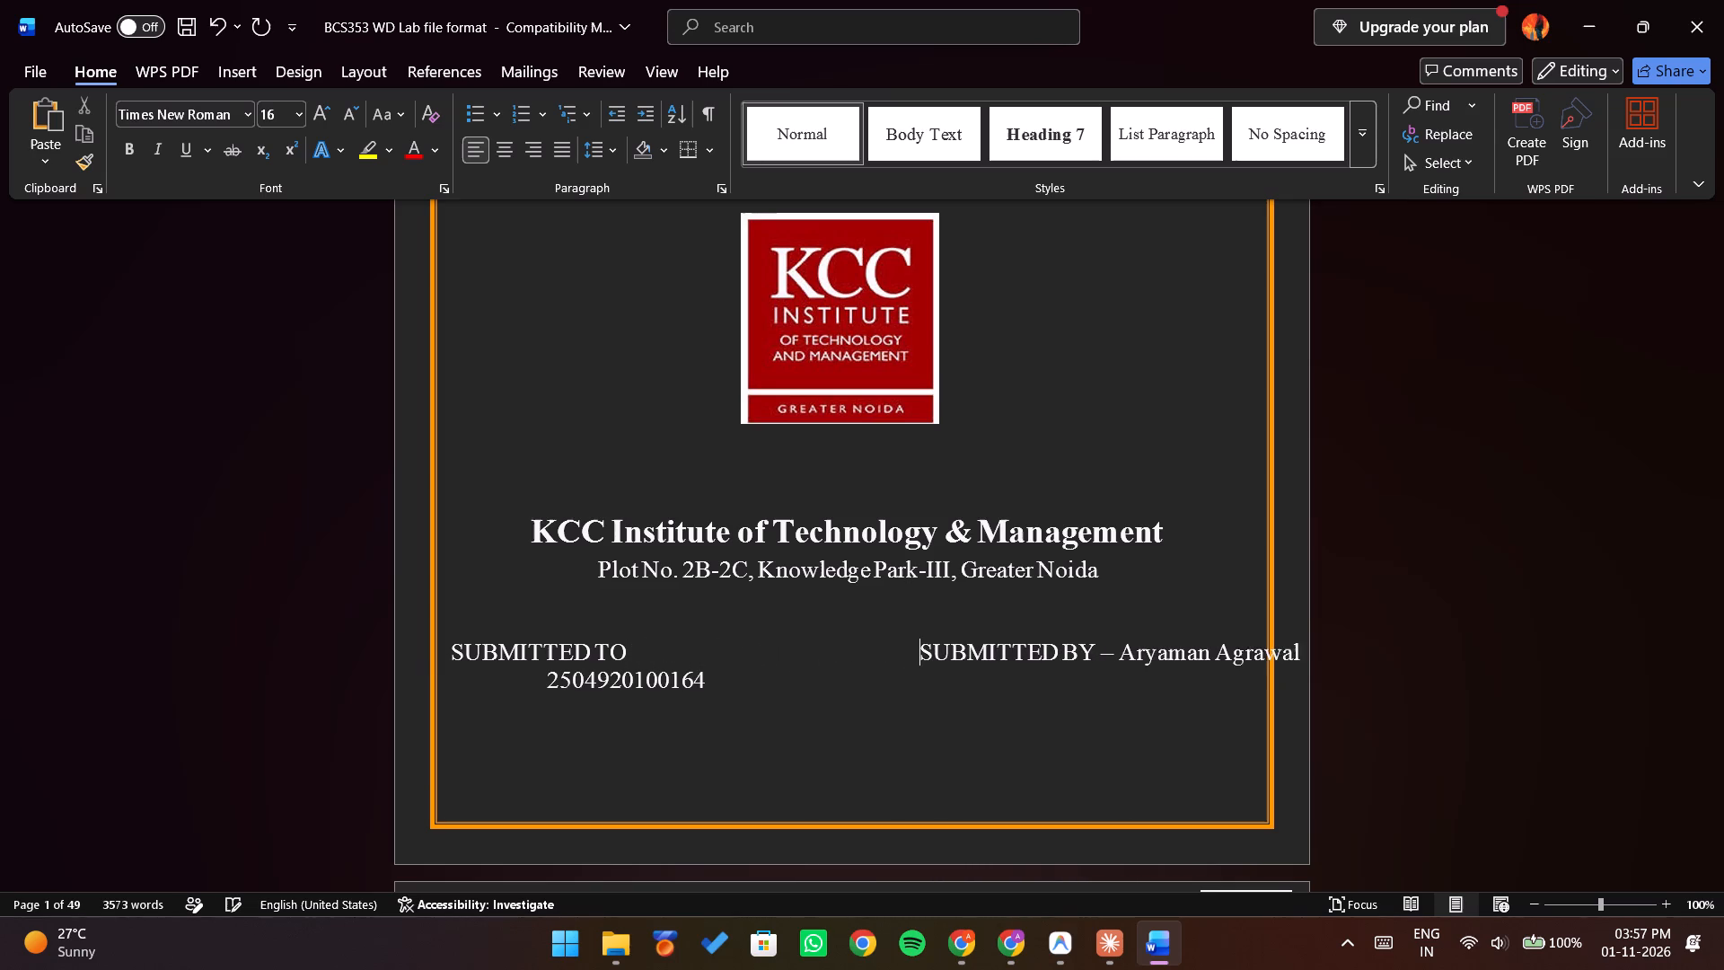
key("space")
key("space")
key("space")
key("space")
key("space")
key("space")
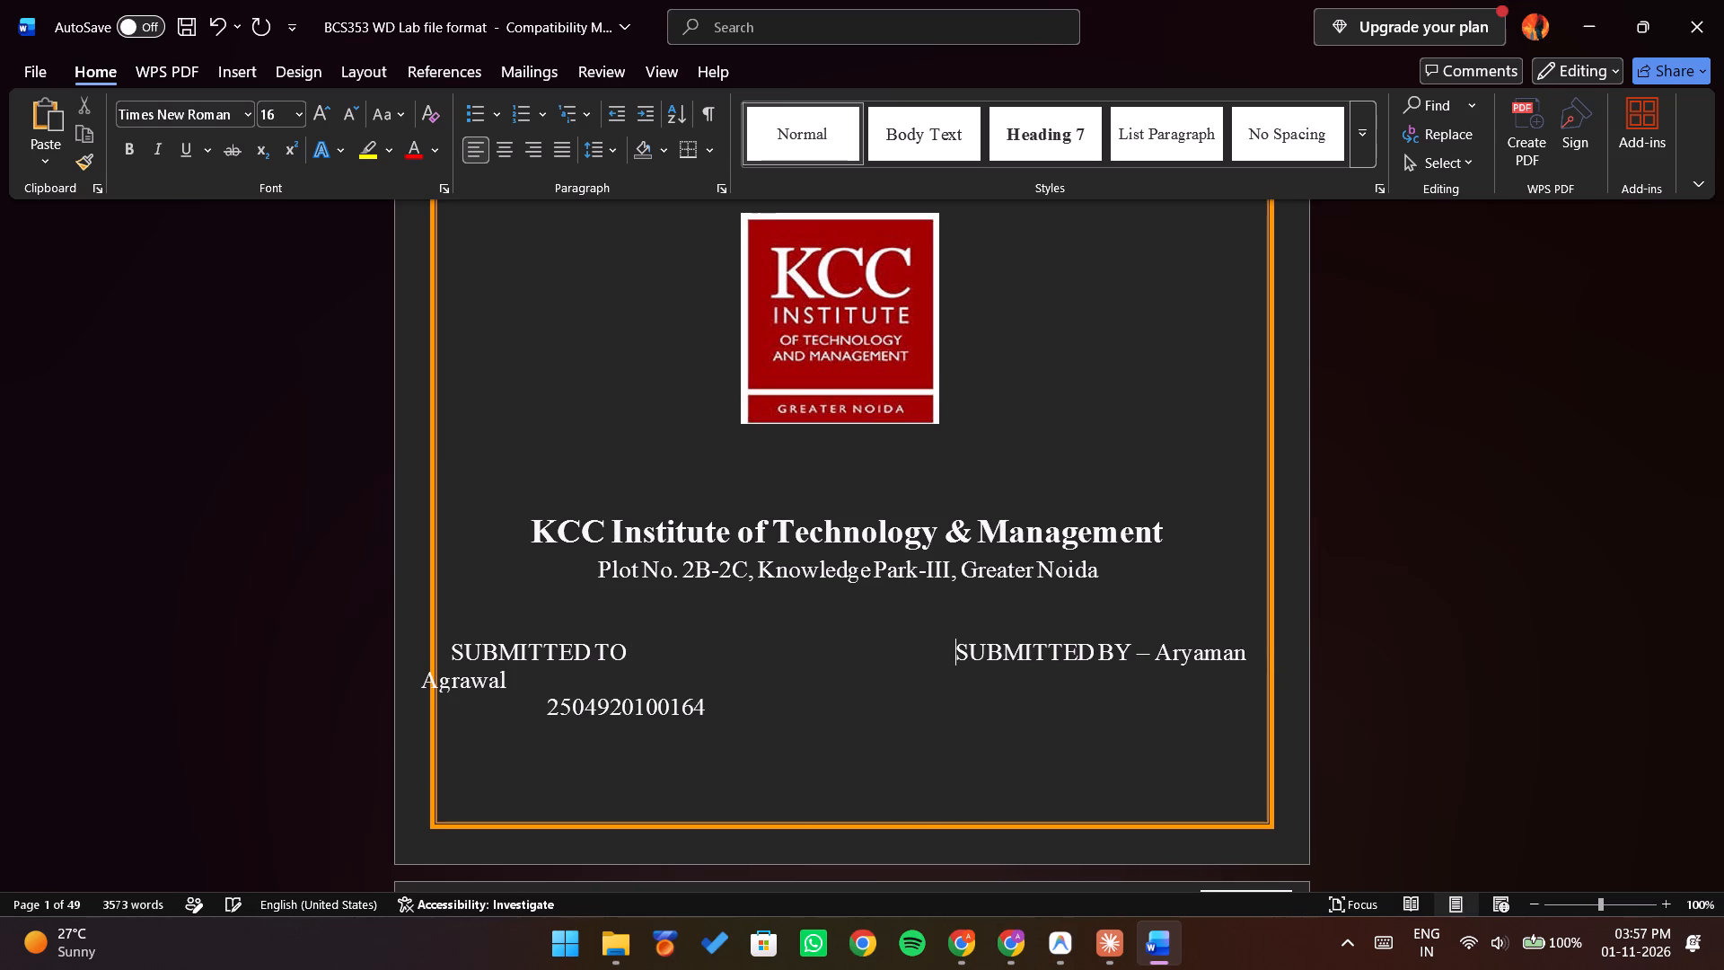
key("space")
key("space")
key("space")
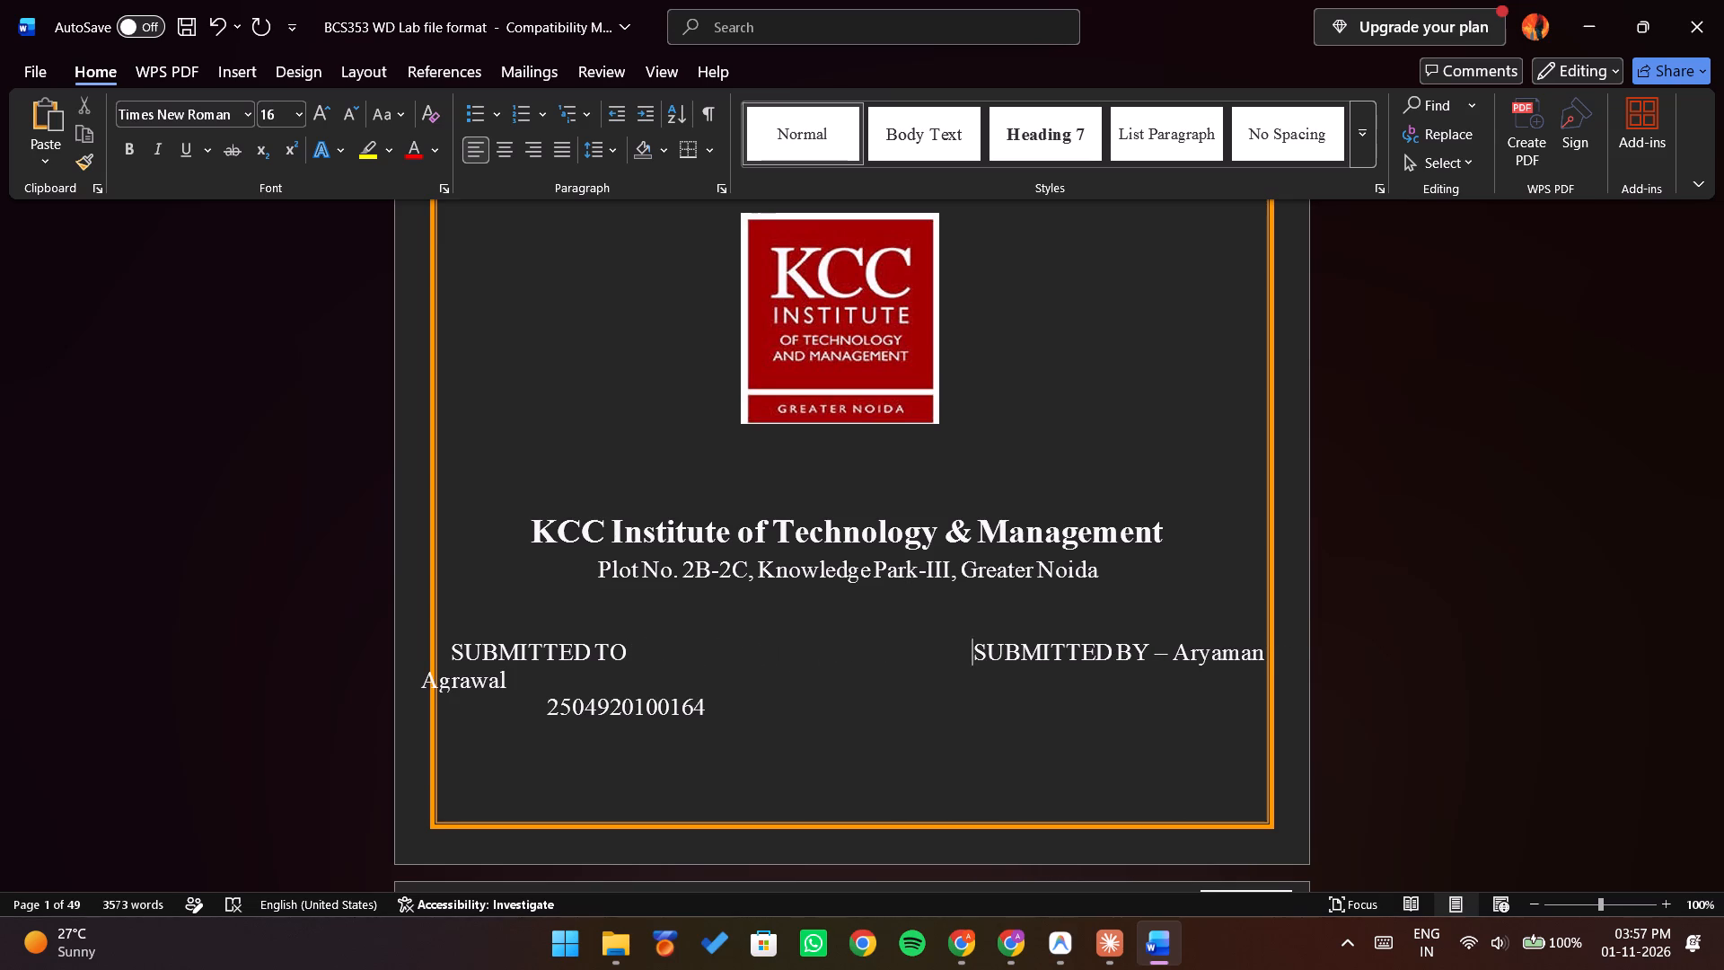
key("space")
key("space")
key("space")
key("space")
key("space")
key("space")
Add an extra space between the words "SUBMITTED" and "BY".
key("Right")
key("Right")
key("Right")
key("Right")
key("Right")
key("Right")
key("Right")
key("Right")
key("Right")
key("Right")
key("Right")
key("Right")
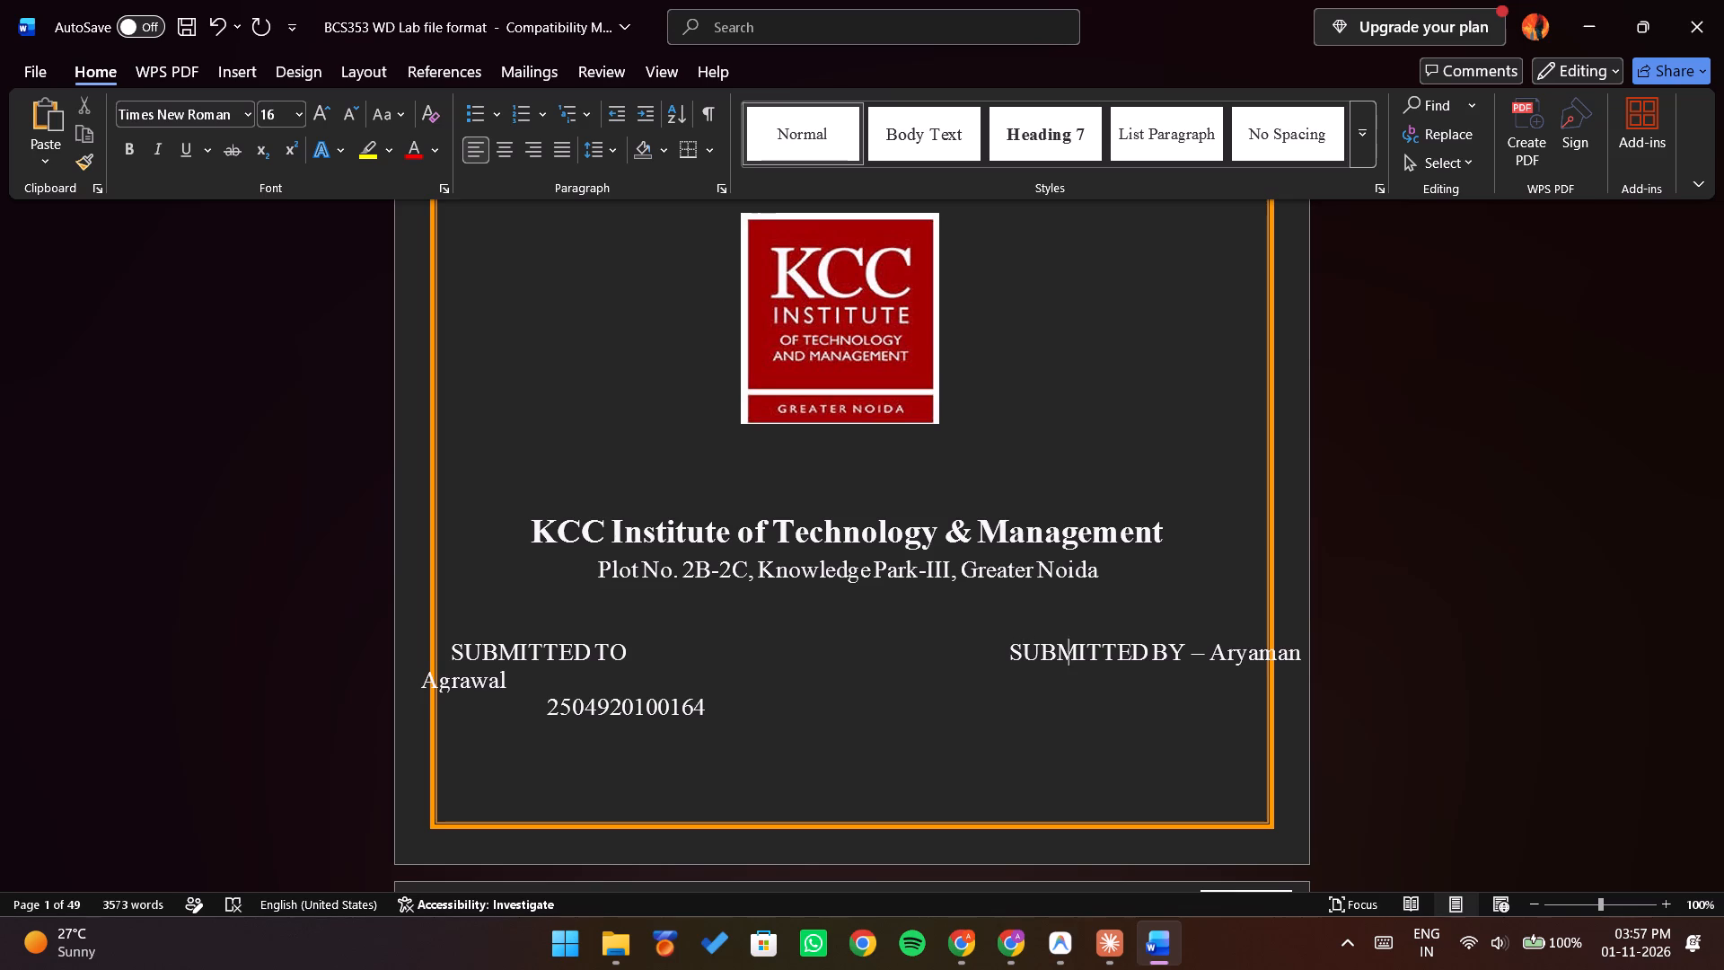
key("Right")
key("Left")
key("Left")
key("Left")
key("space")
key("Right")
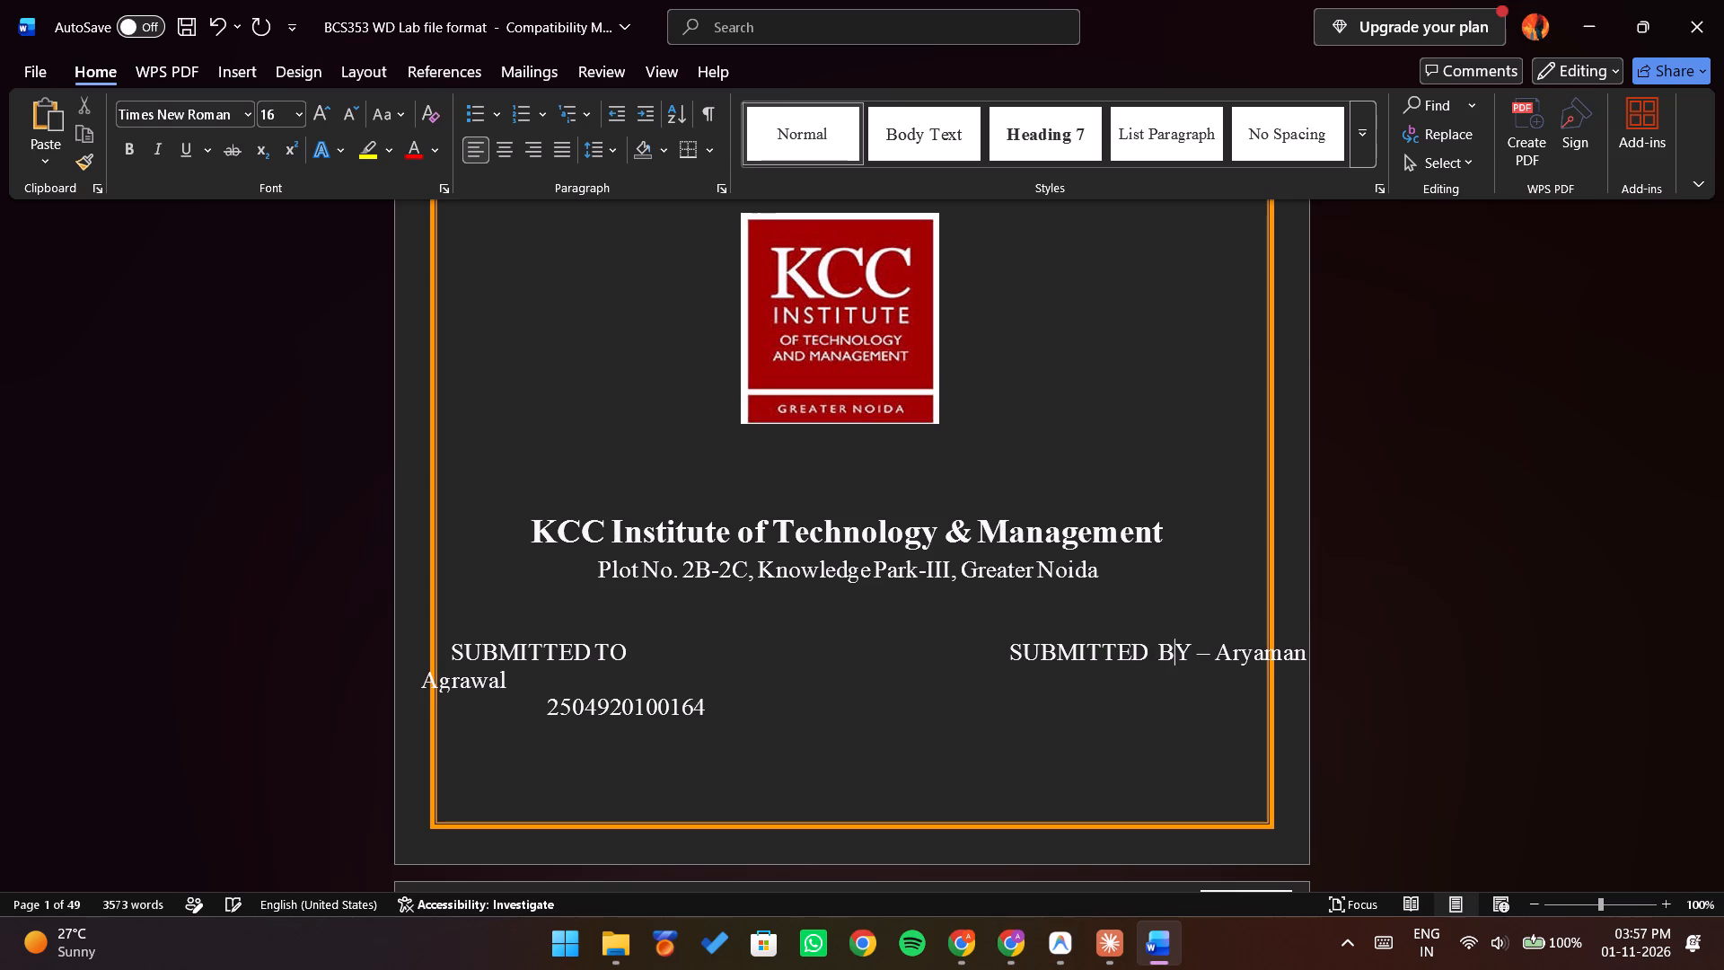
Remove the dash after "SUBMITTED BY" and move the student's name onto a new line.
key("Right")
key("Right")
key("Right")
key("BackSpace")
key("Return")
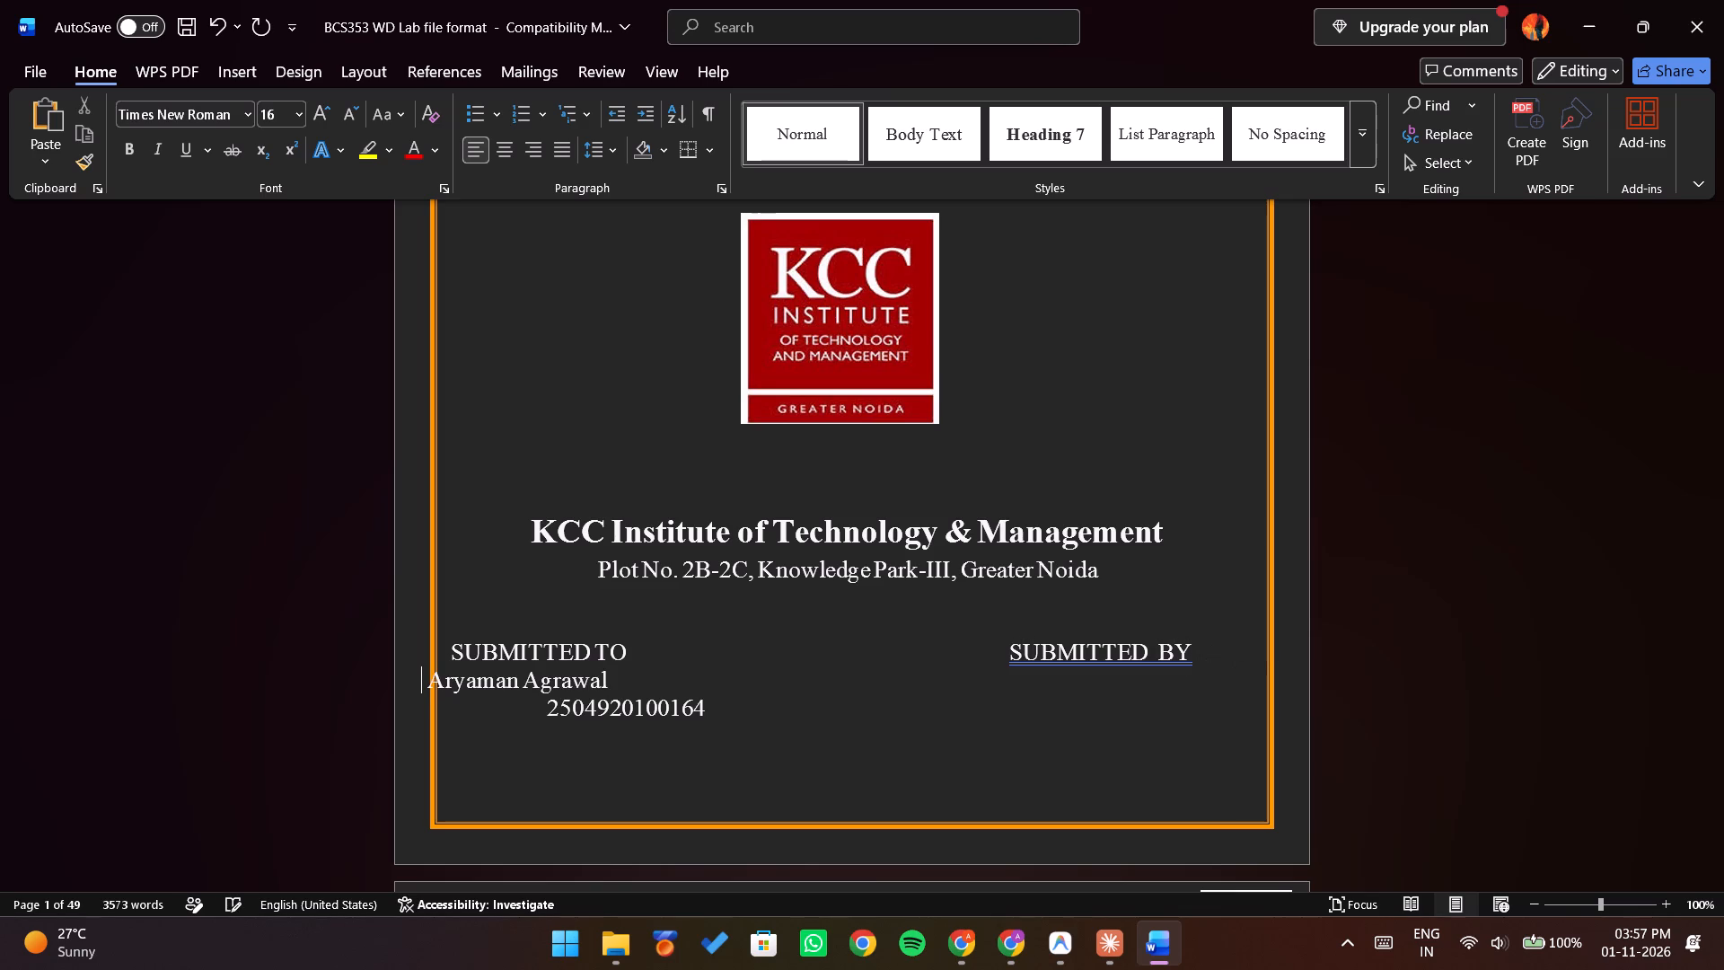
Insert a run of spaces before the student's name under "SUBMITTED TO" to shift it toward the middle of the page.
key("Left")
key("Right")
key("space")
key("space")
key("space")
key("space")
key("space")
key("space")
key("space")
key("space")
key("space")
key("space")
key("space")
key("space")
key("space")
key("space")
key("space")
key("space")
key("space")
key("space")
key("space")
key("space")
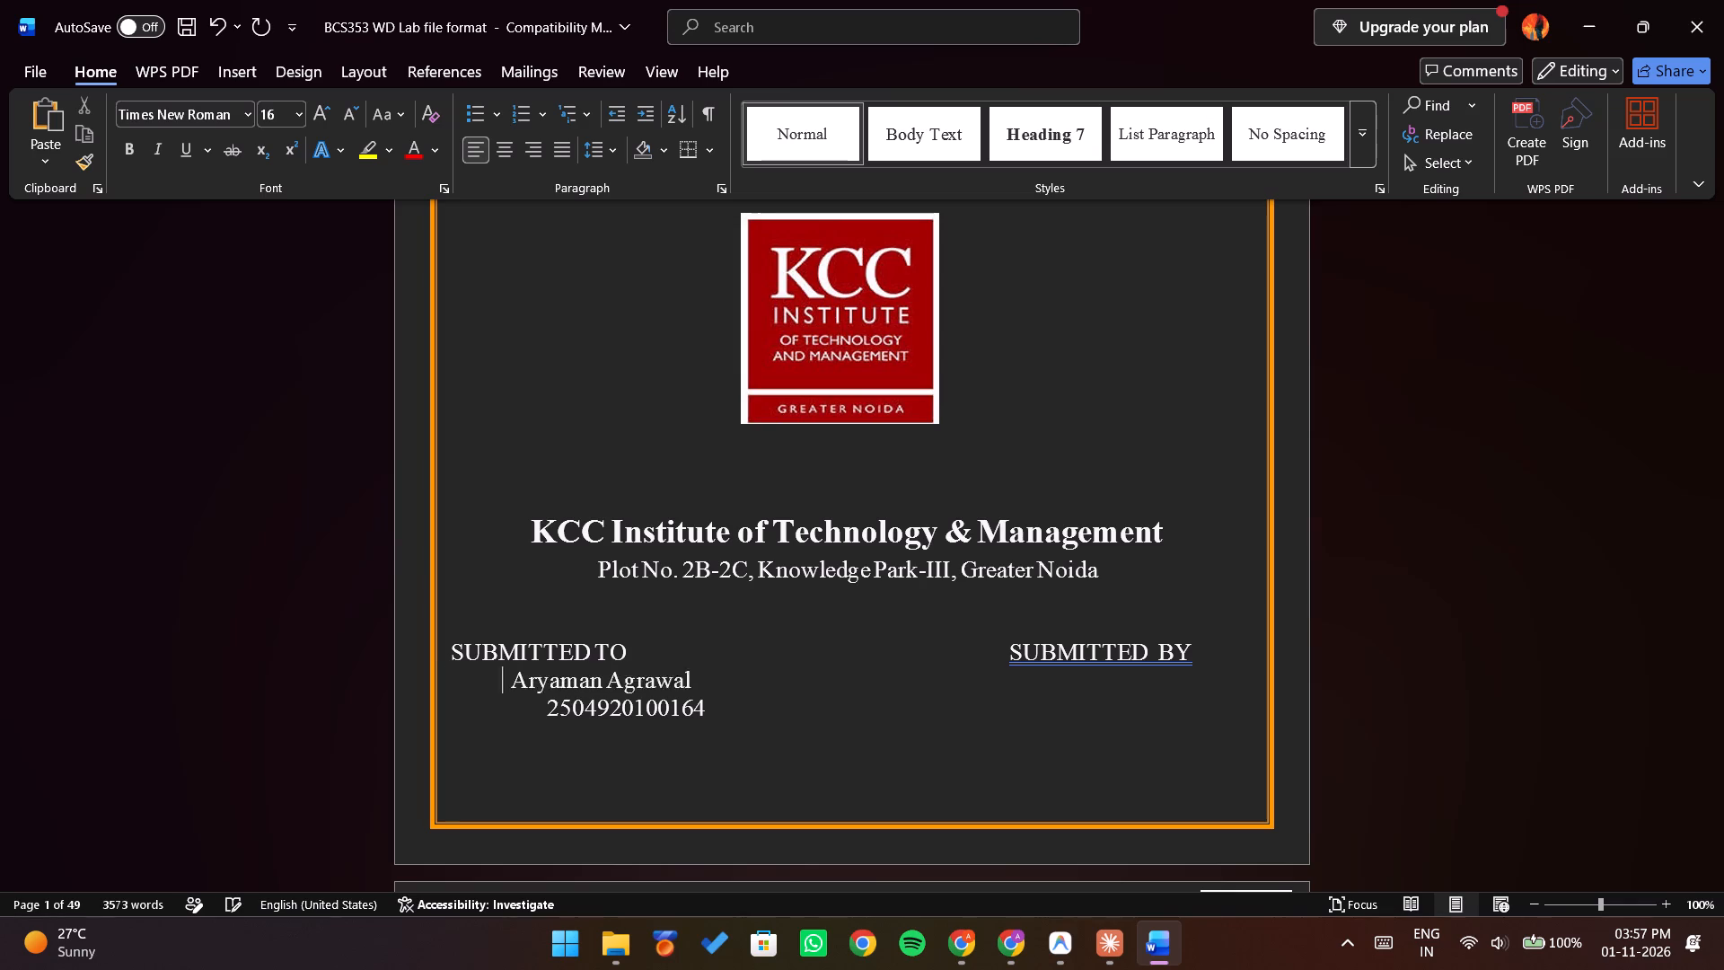
key("Left")
key("Left")
key("Left")
key("Left")
key("Left")
key("Left")
key("Left")
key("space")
key("Left")
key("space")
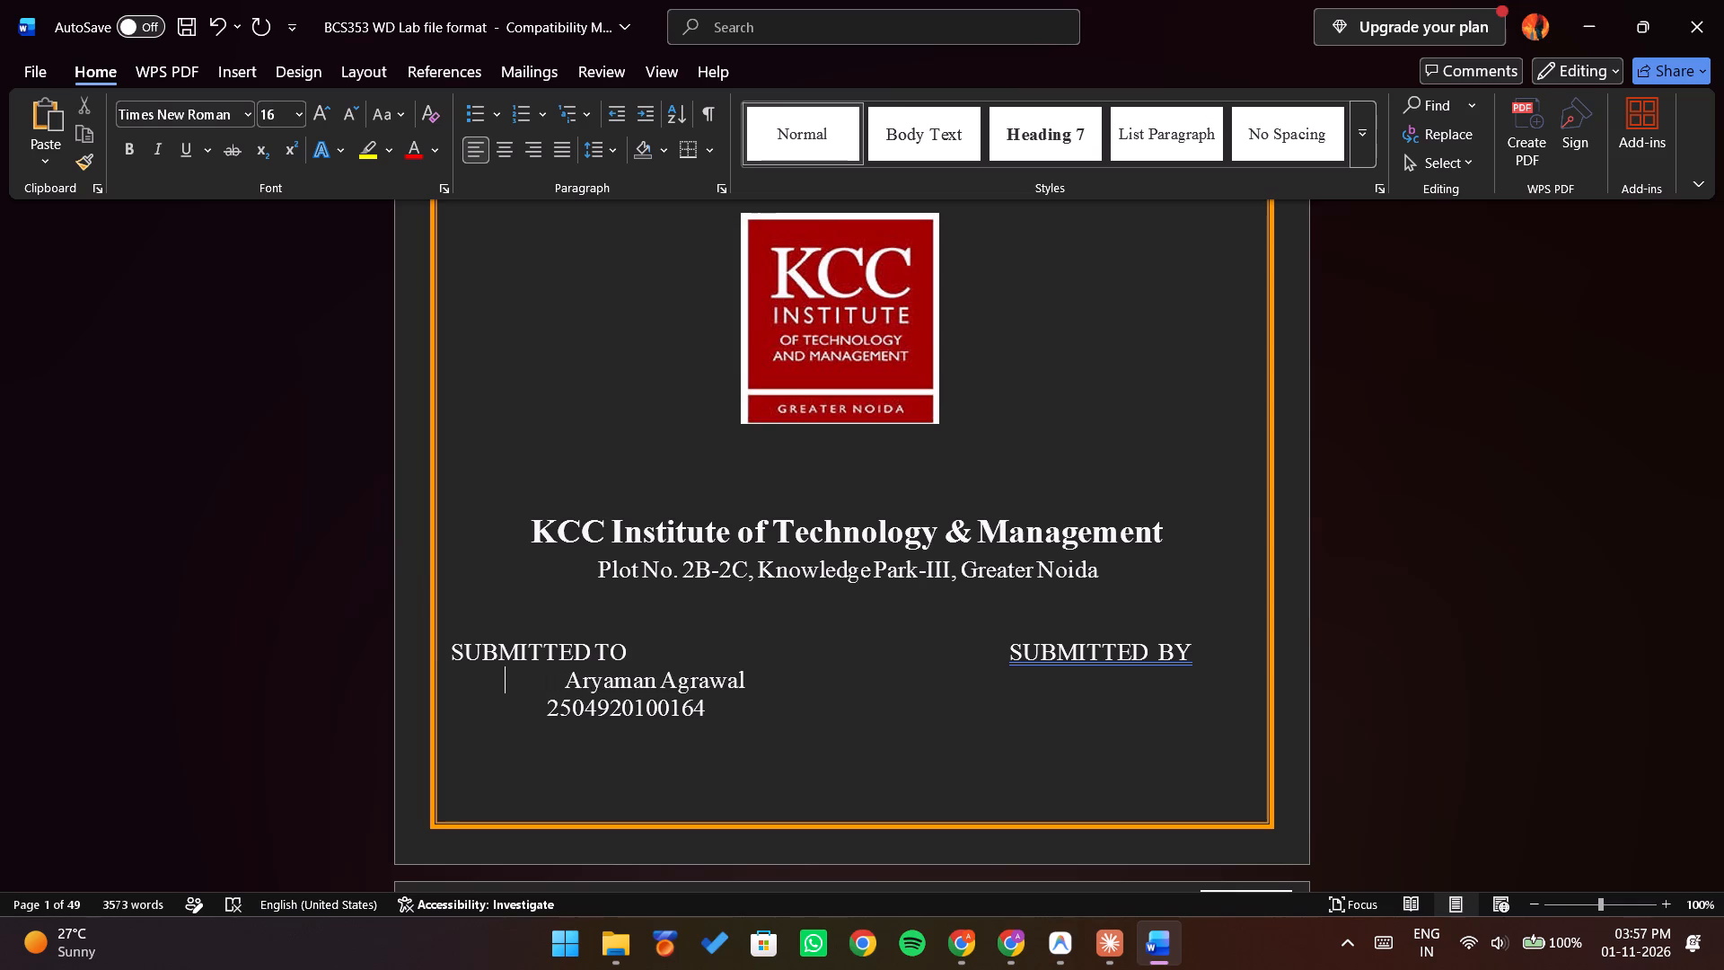
key("Left")
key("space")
key("Left")
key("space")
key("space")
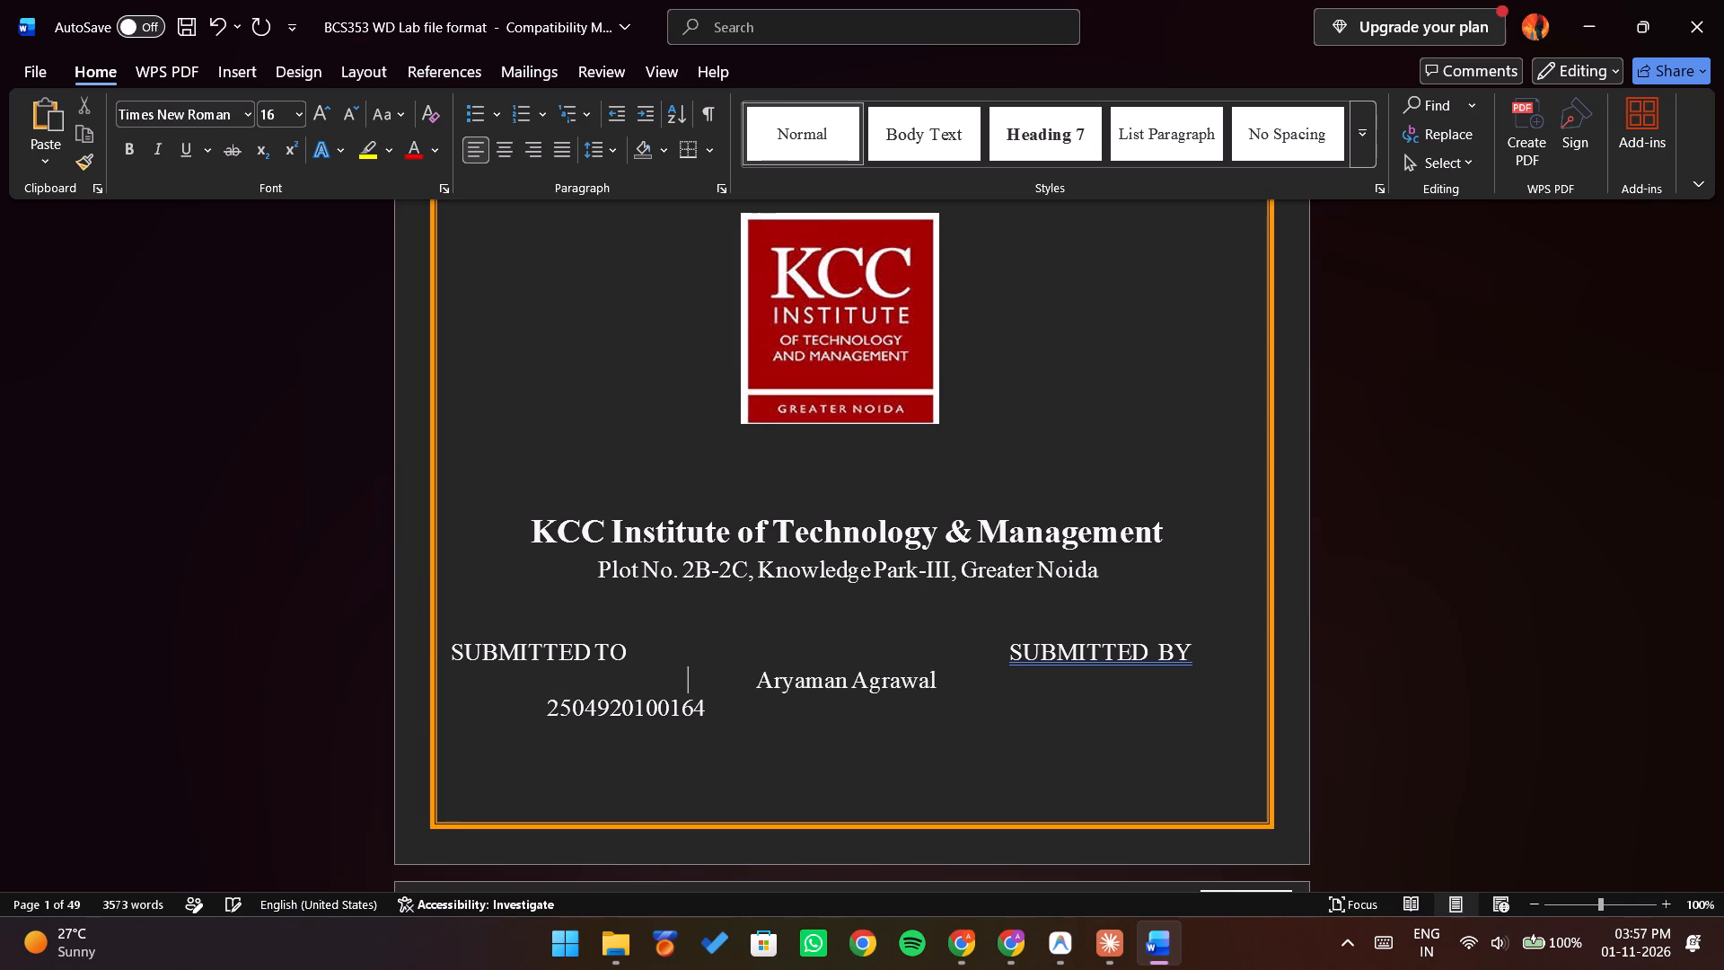
Move the student's name down one line and add more spaces before it until it sits beneath "SUBMITTED BY".
key("Return")
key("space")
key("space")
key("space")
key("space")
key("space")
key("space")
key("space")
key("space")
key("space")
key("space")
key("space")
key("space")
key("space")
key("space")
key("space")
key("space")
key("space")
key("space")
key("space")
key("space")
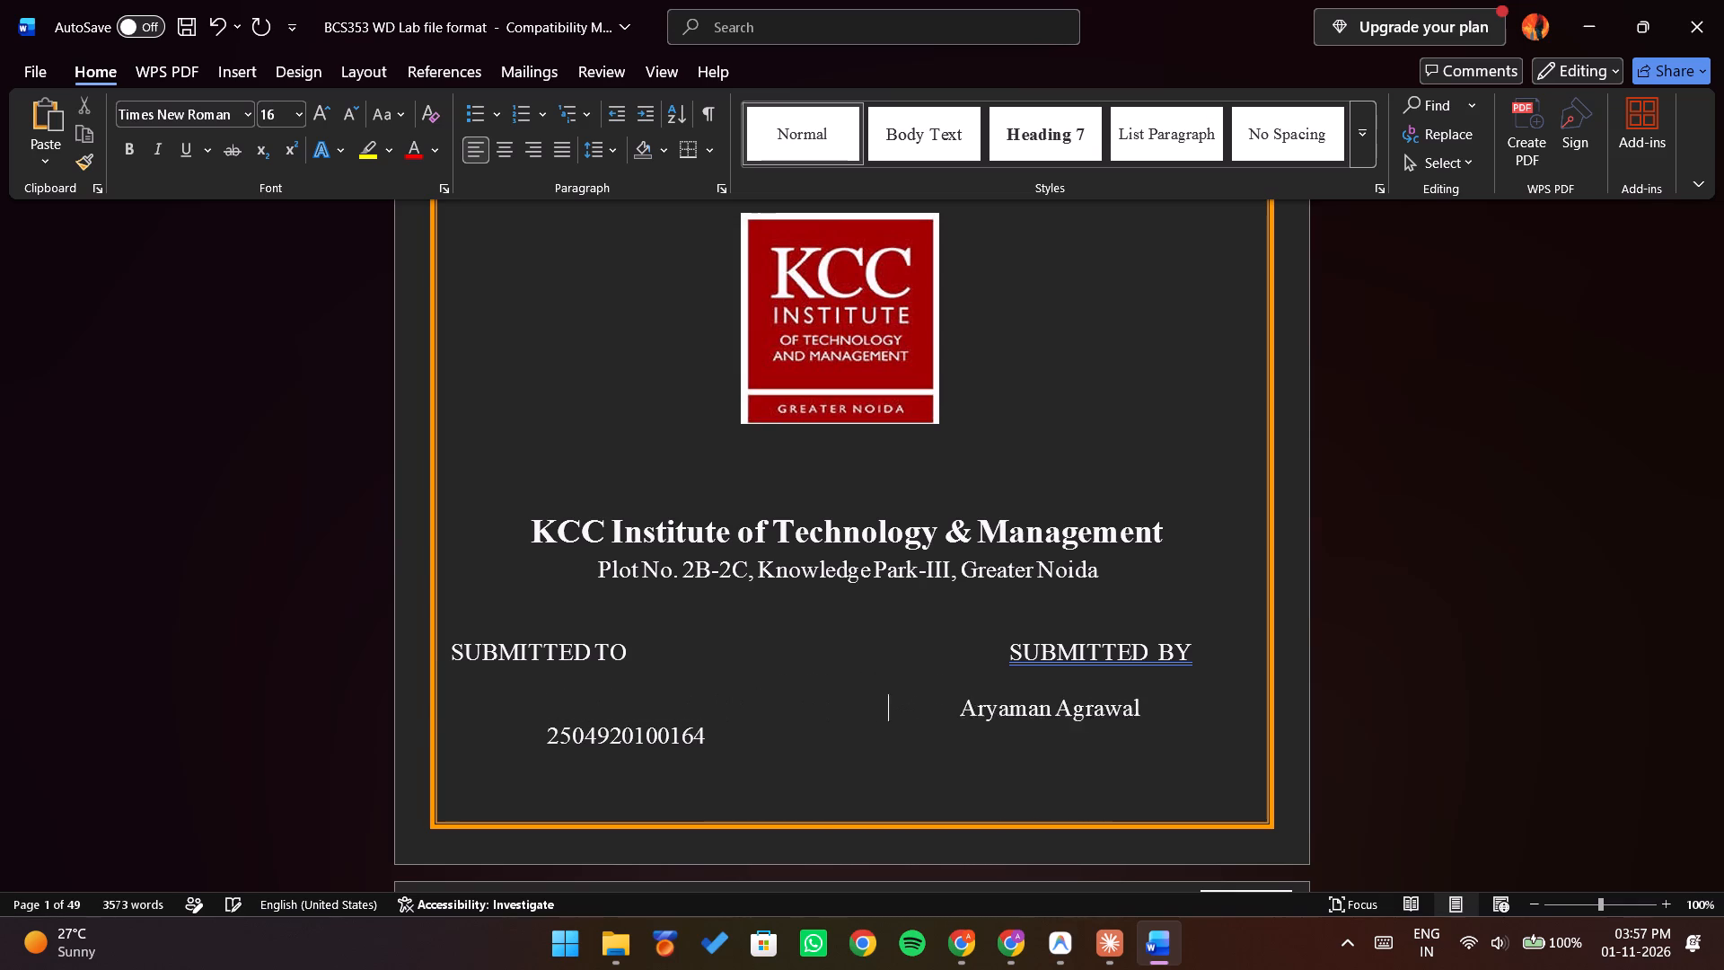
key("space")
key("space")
Move the text cursor back through the spaces before the student's name toward the start of its line.
key("Left")
key("Left")
key("Left")
key("Left")
key("Left")
key("Left")
key("Left")
key("Left")
key("Left")
key("Left")
key("Left")
key("Left")
key("Left")
key("Left")
key("Left")
key("Left")
key("Left")
key("Left")
key("Left")
key("Left")
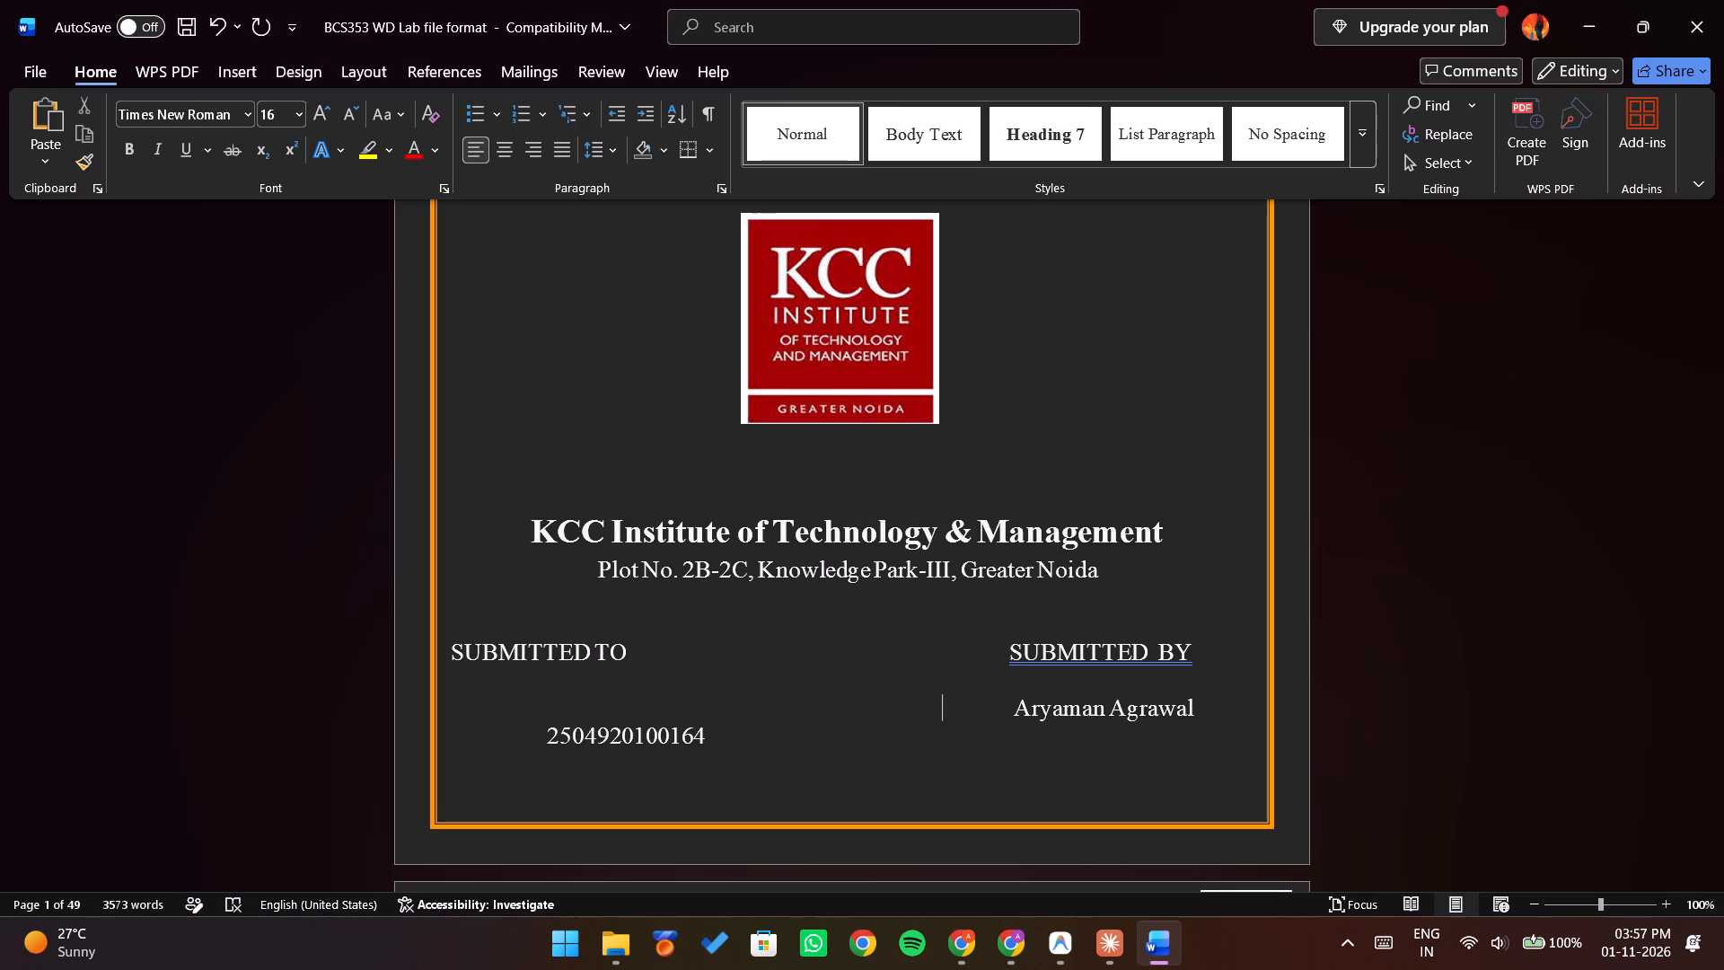
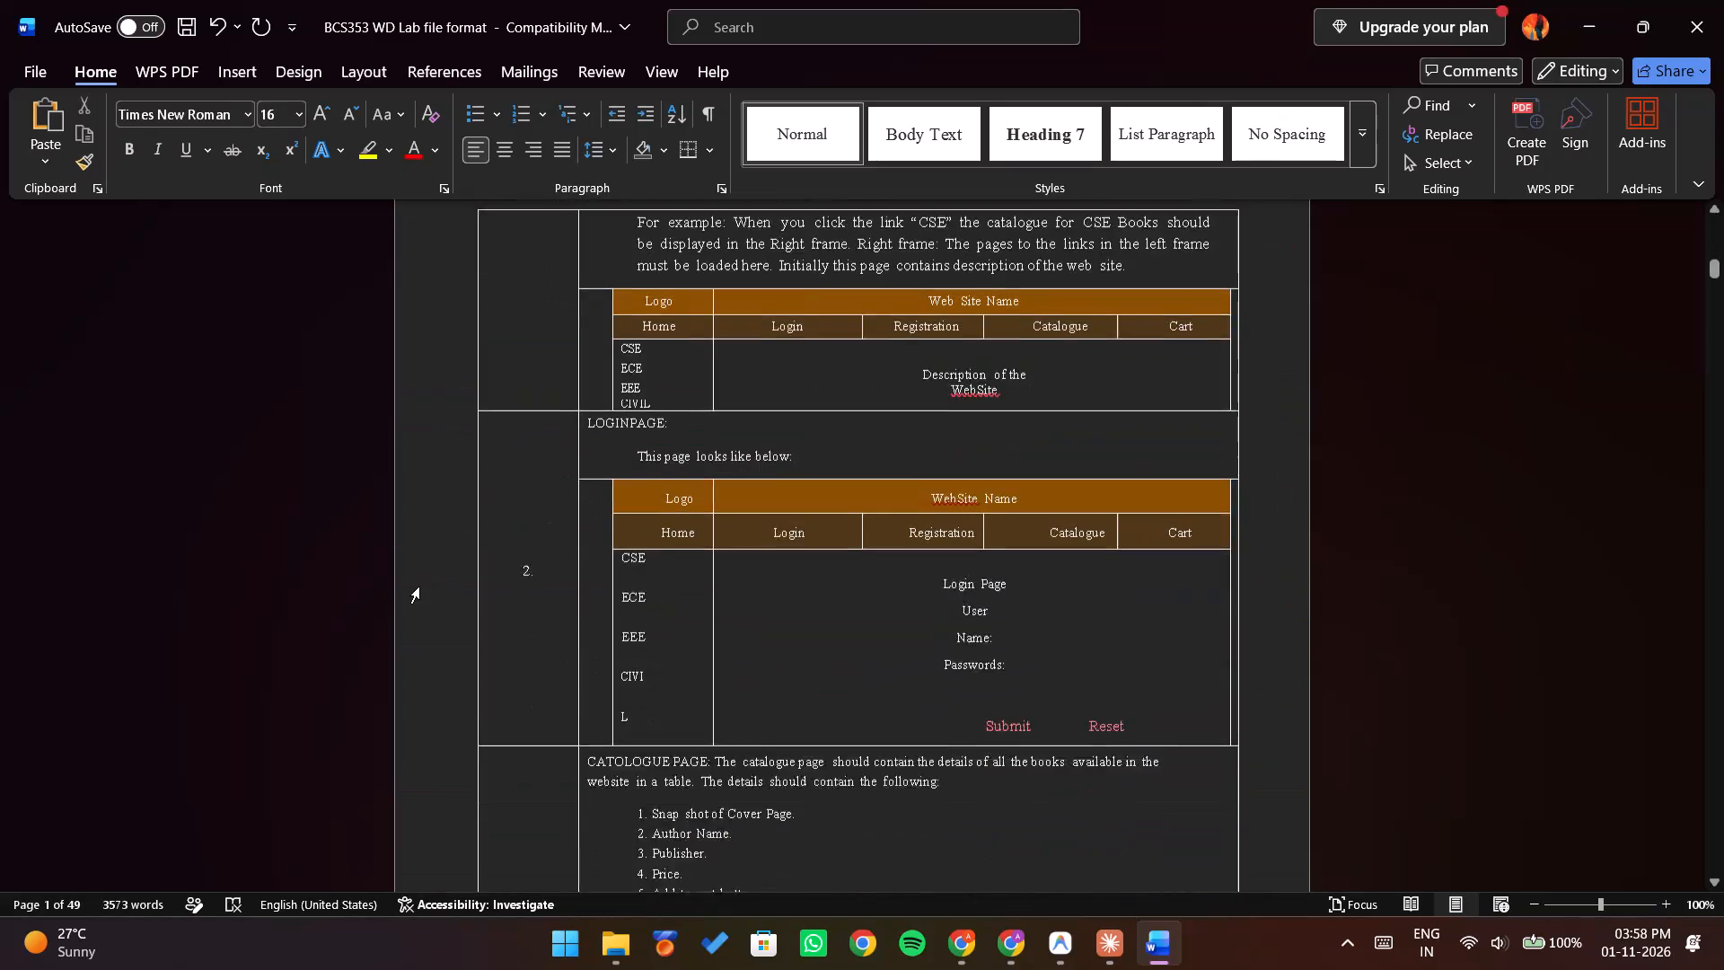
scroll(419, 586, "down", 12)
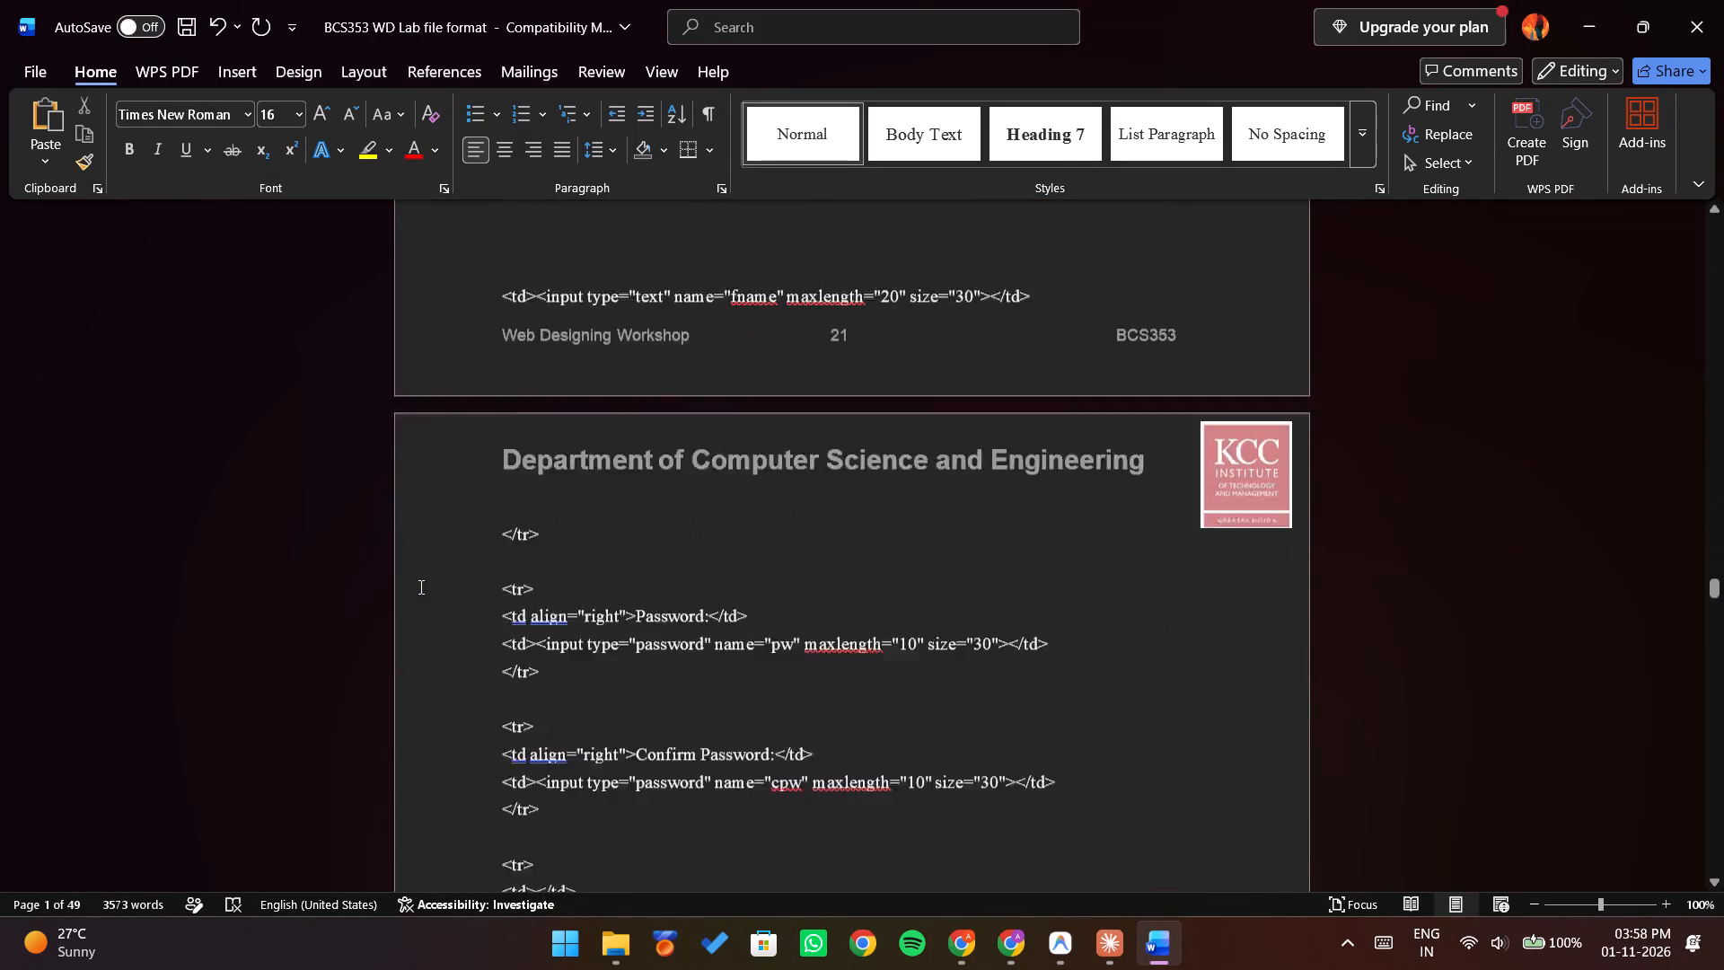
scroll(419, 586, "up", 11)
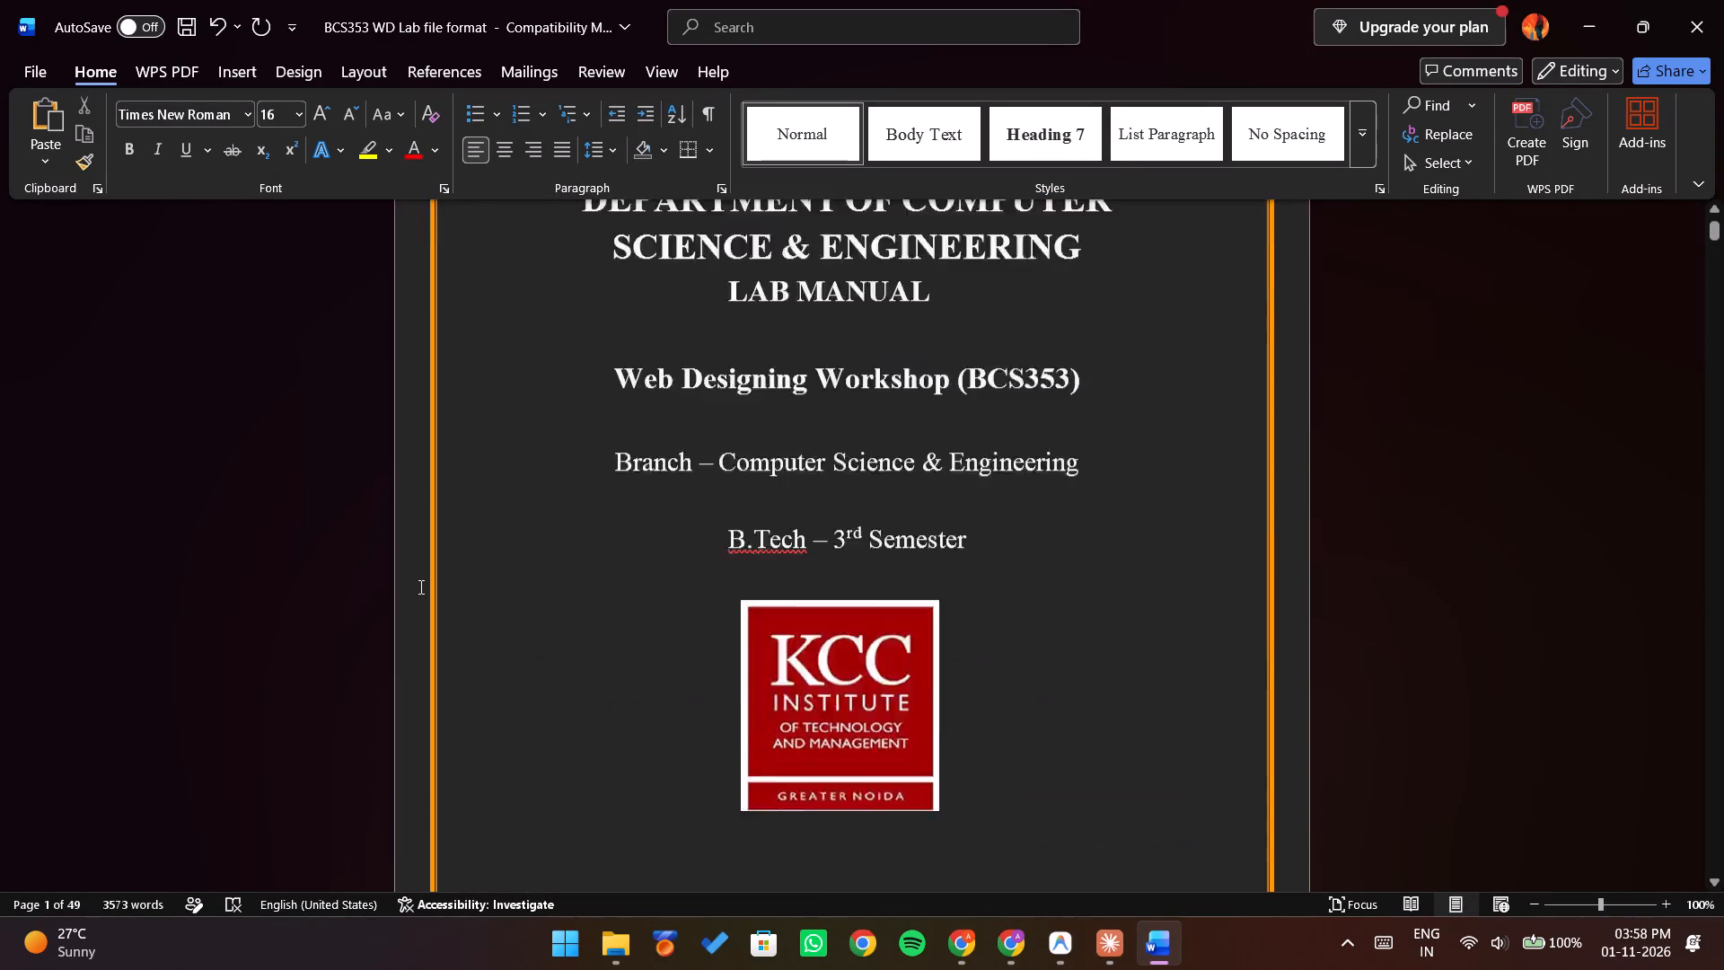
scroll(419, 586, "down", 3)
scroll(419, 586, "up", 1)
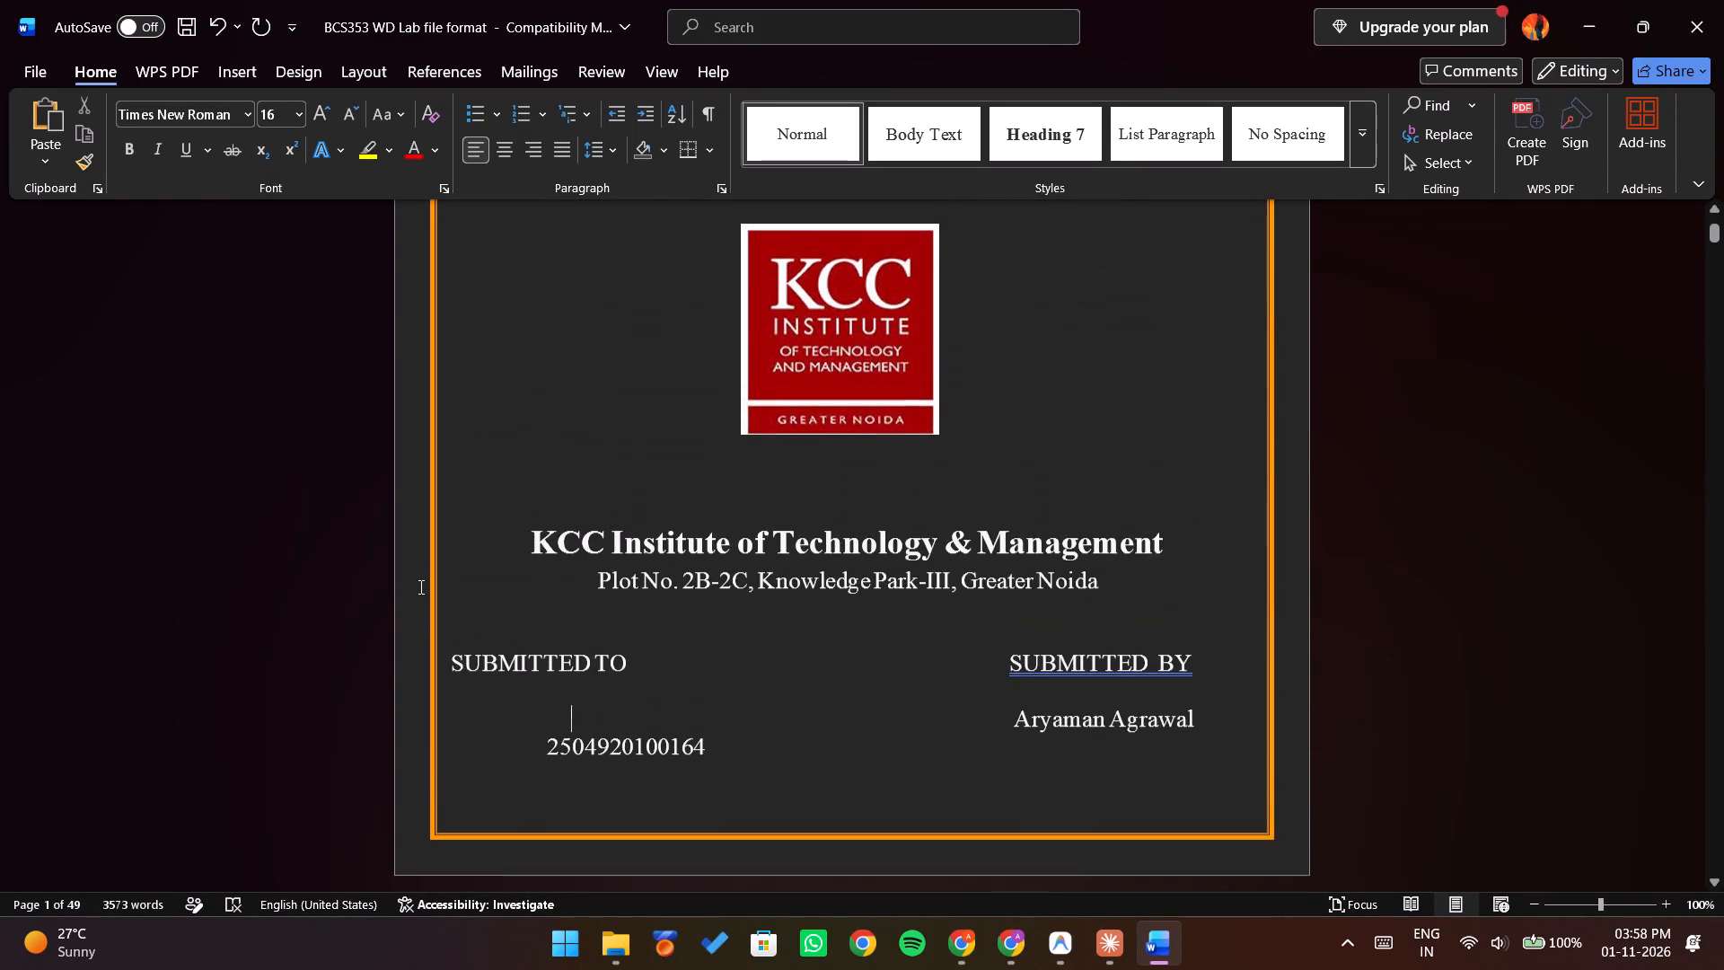
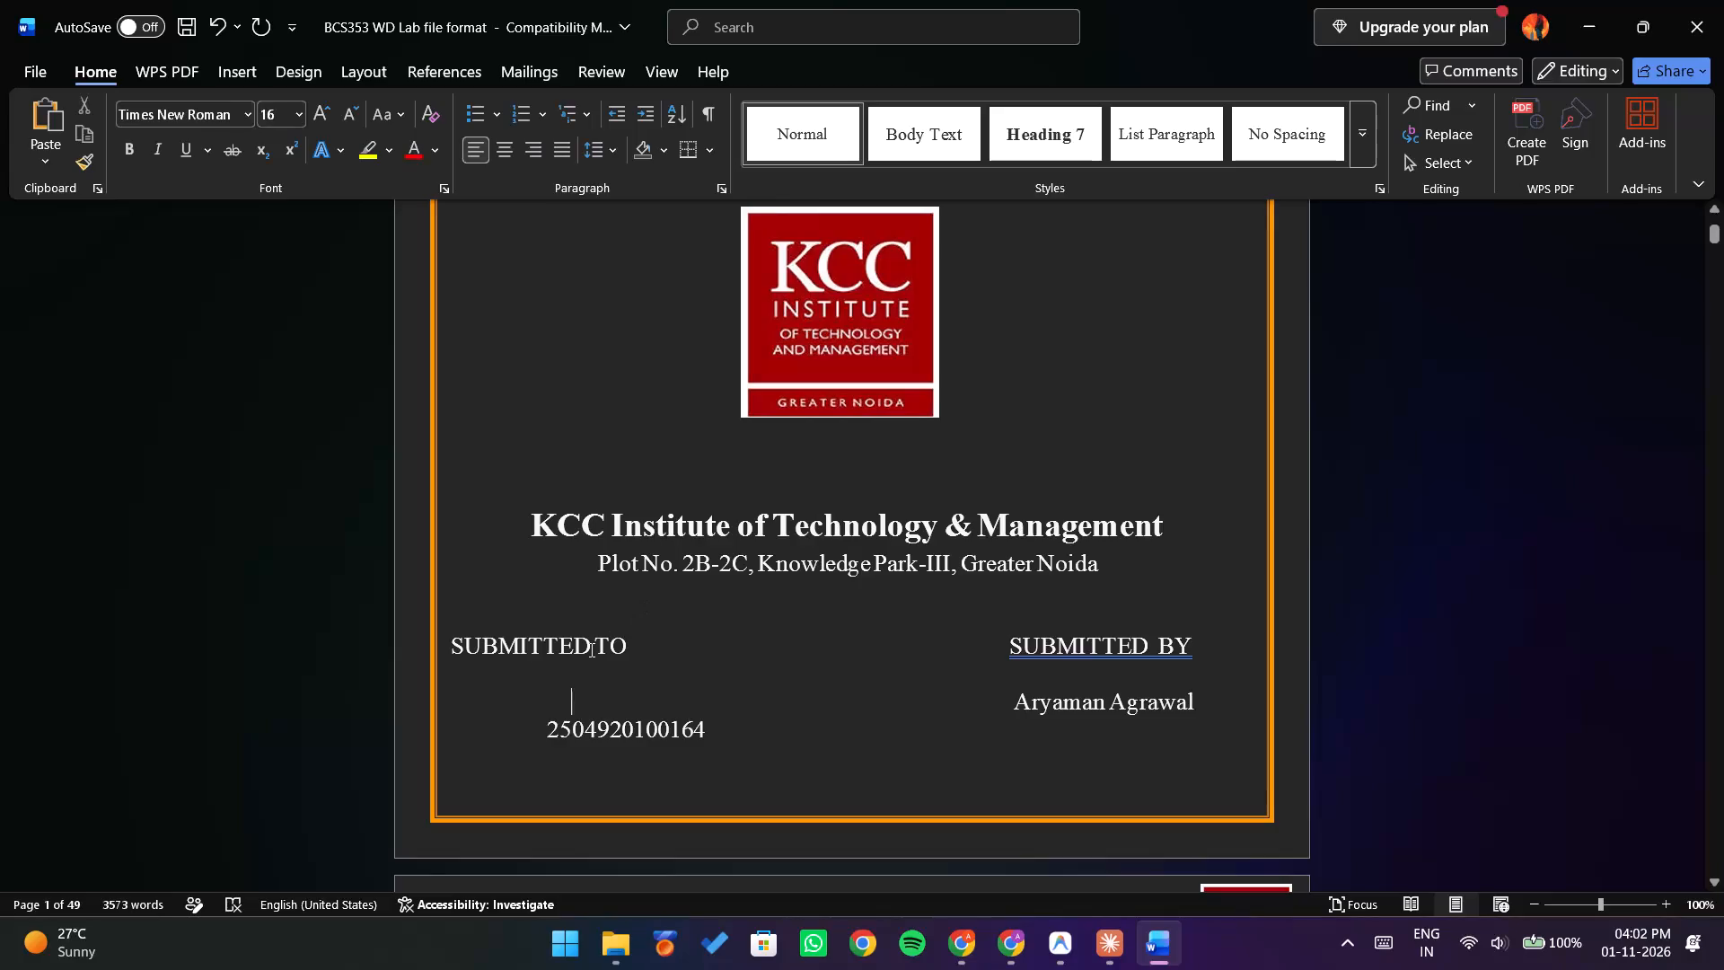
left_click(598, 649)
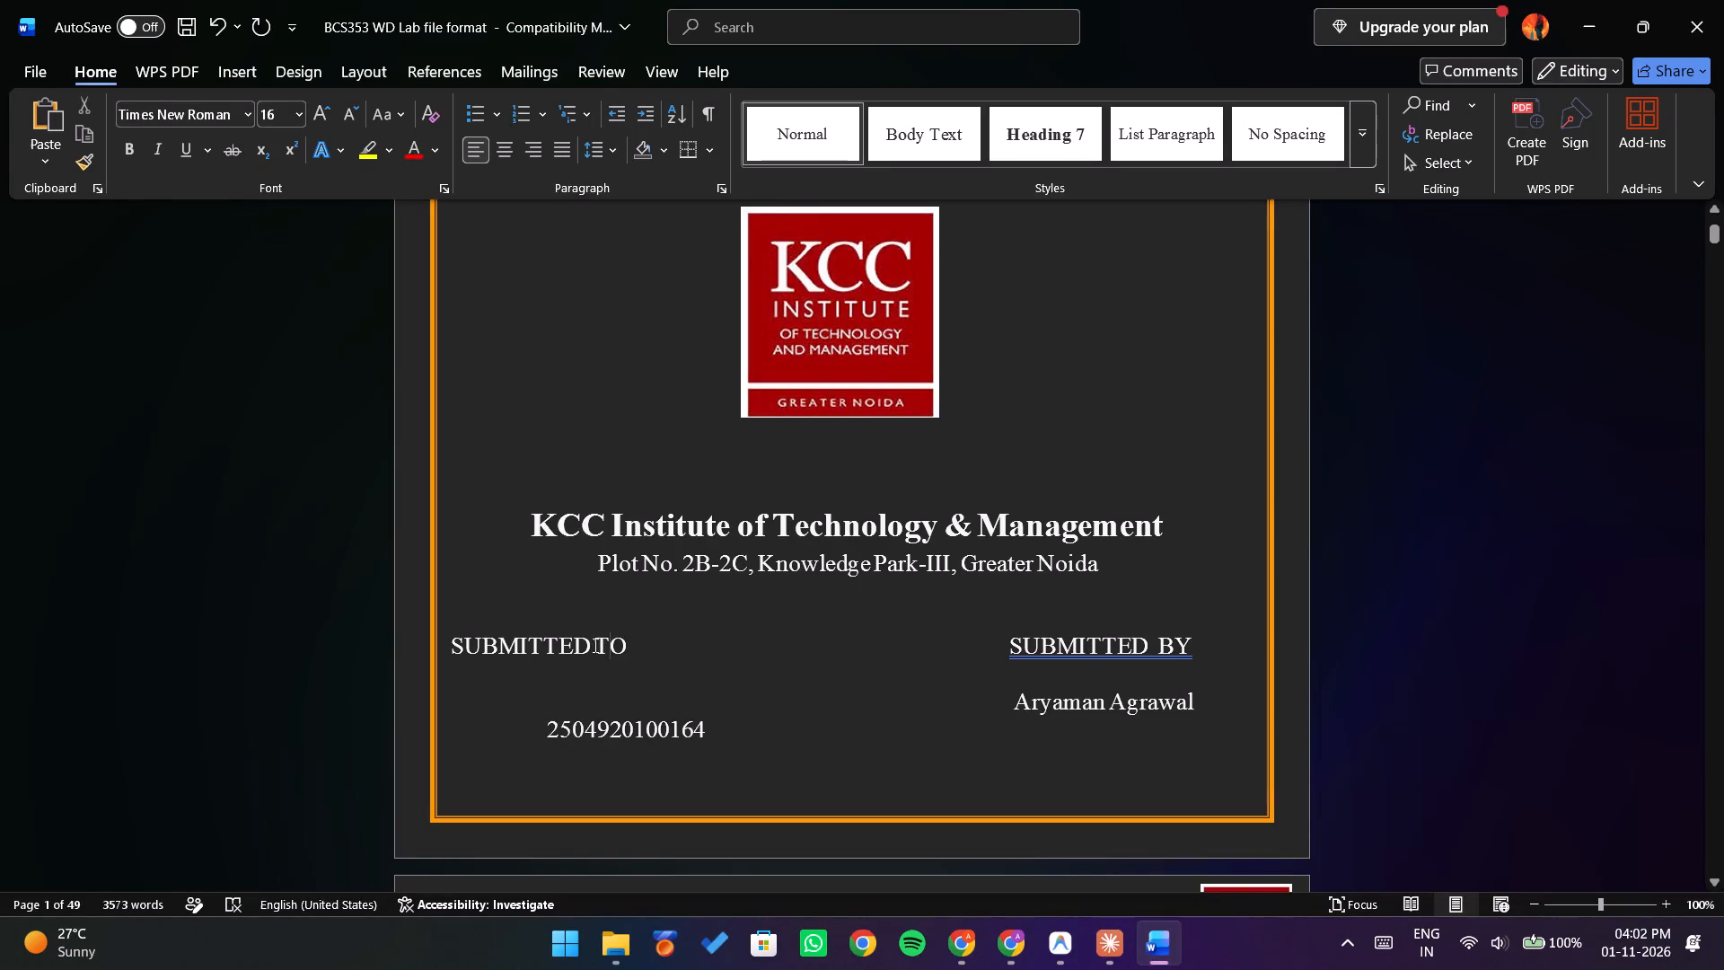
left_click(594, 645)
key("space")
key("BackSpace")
Remove the extra space between the words of the "SUBMITTED BY" heading on the cover page.
left_click(1157, 635)
key("BackSpace")
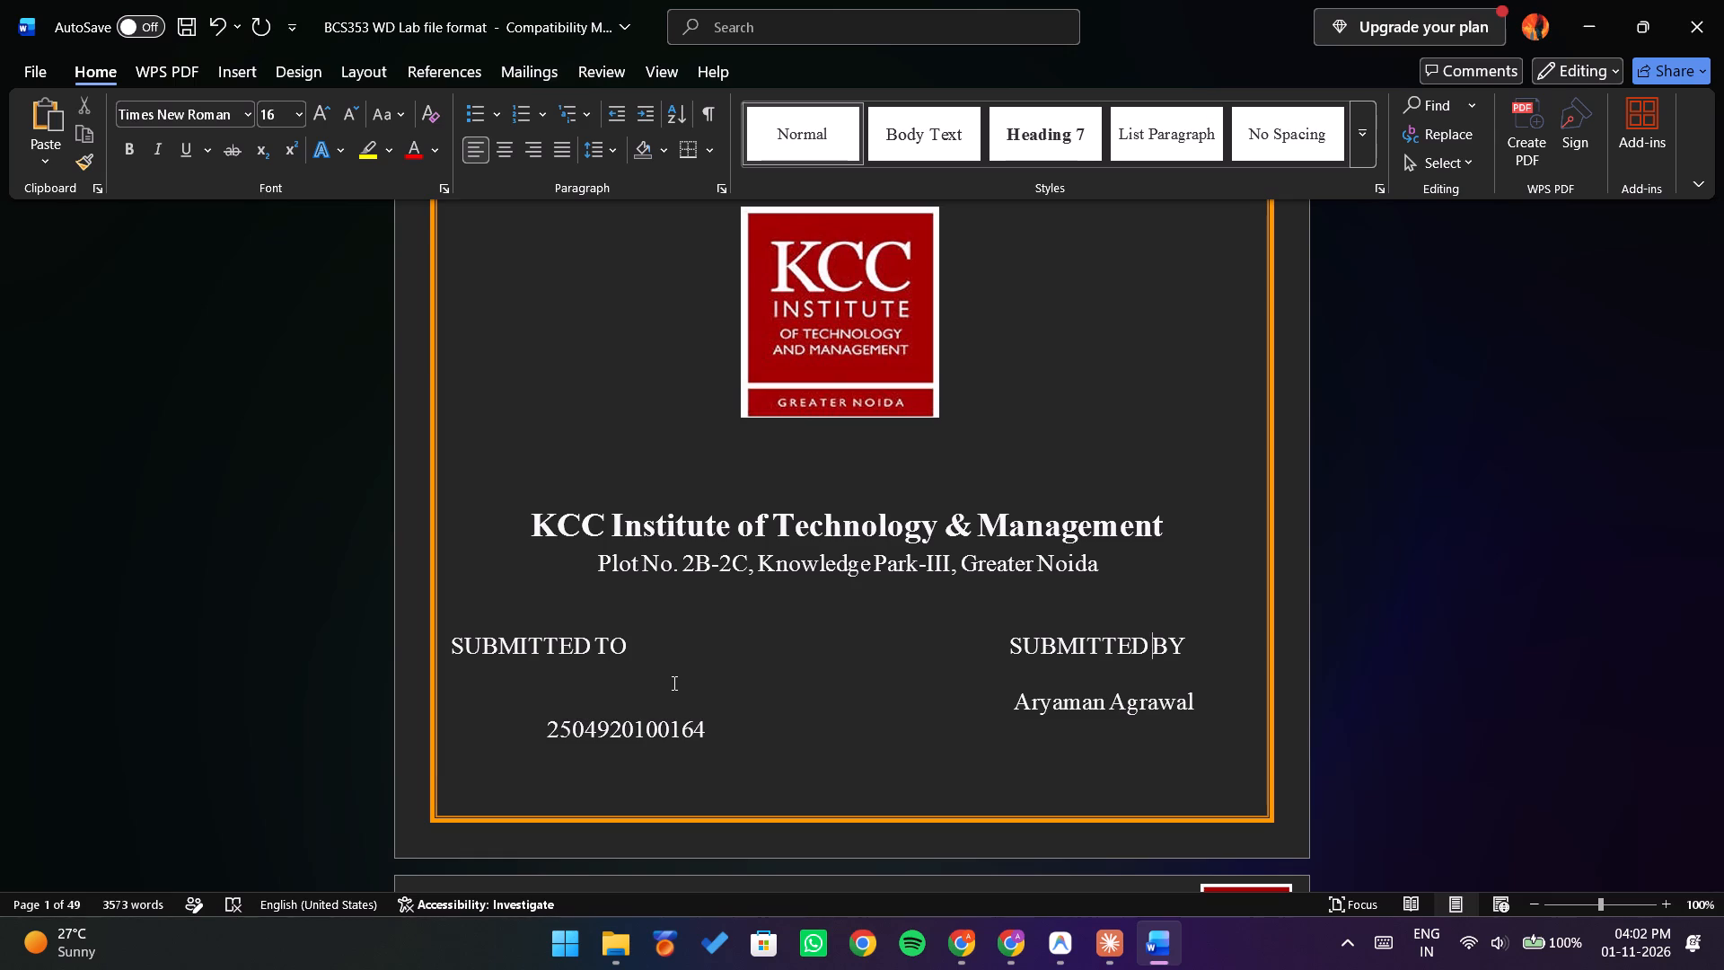
Look over the cover page, the index and the first experiment pages of the lab file, returning to the submission blocks.
scroll(673, 683, "up", 4)
scroll(676, 484, "up", 7)
scroll(675, 484, "down", 5)
scroll(675, 484, "up", 6)
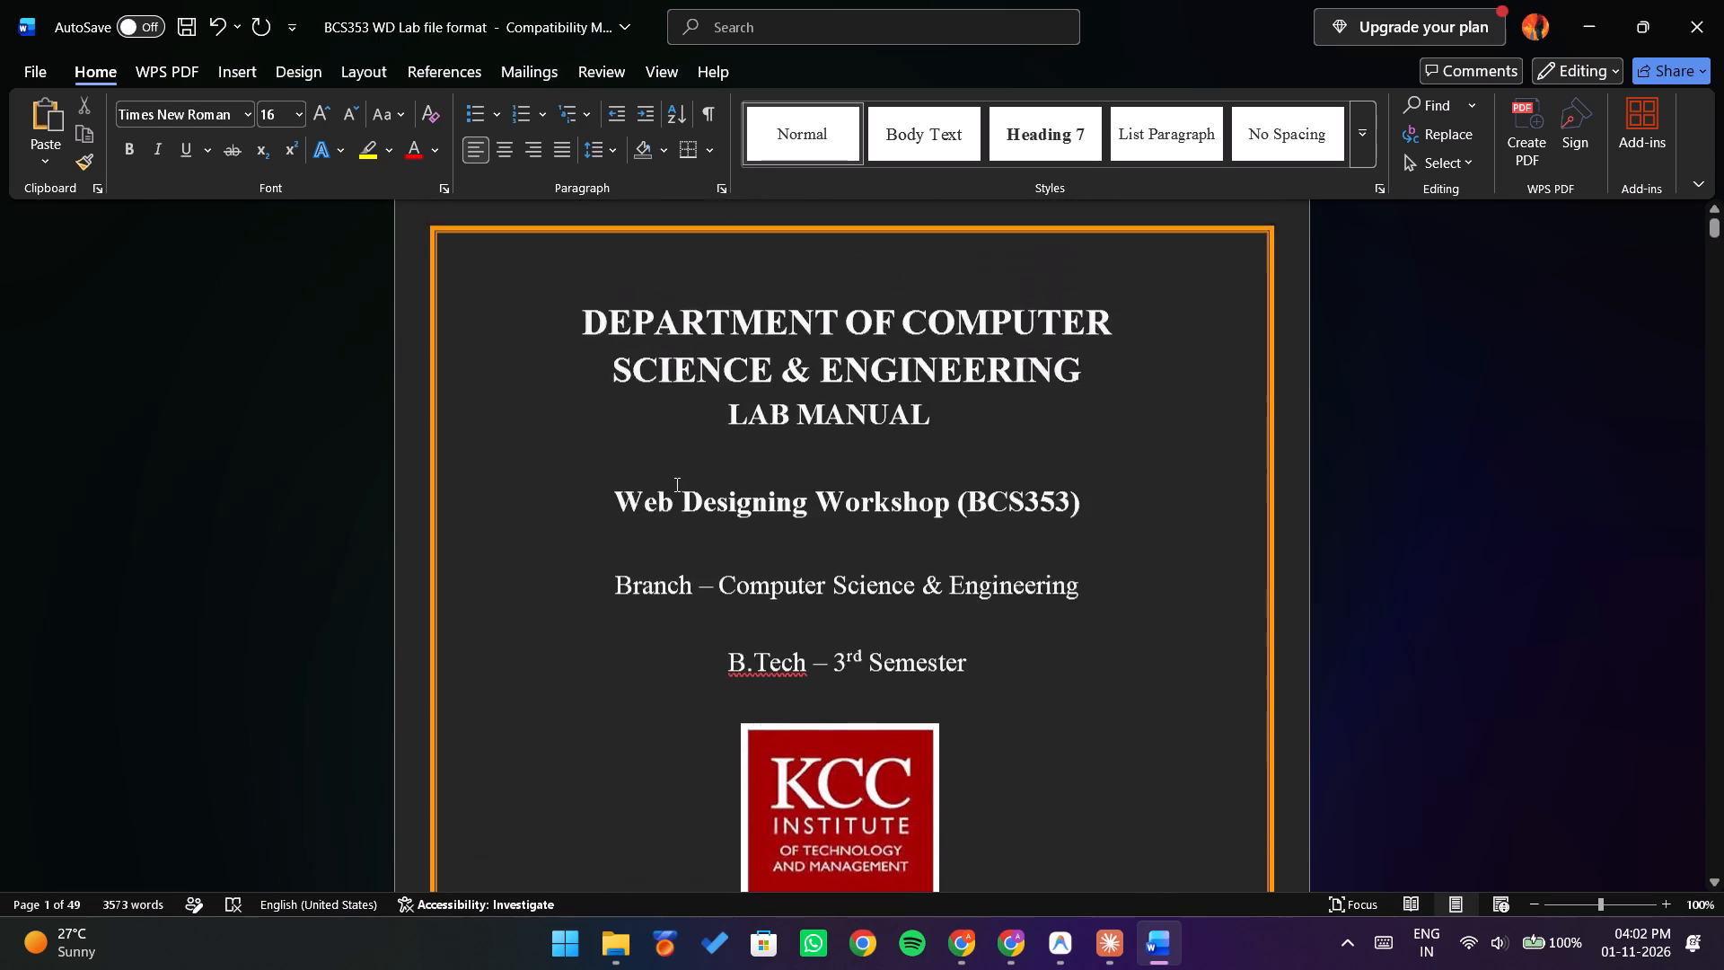
scroll(675, 484, "up", 2)
scroll(675, 484, "down", 20)
scroll(675, 484, "down", 20)
scroll(675, 484, "down", 20)
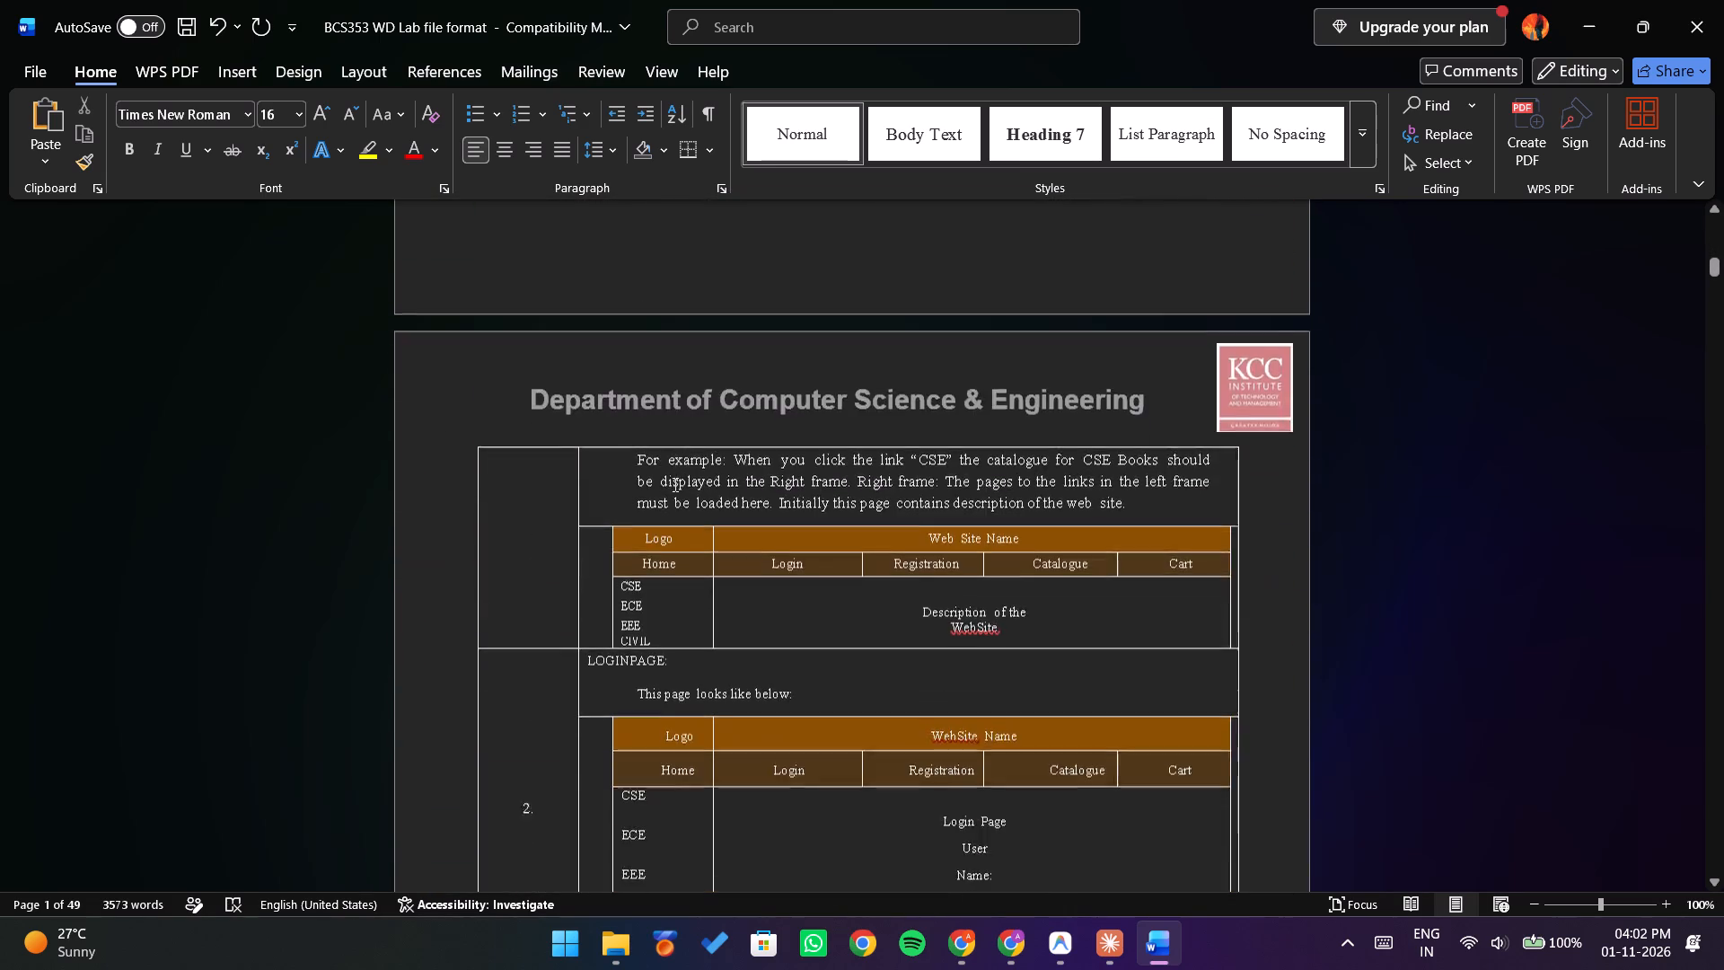
scroll(673, 484, "down", 14)
scroll(673, 484, "up", 20)
scroll(673, 484, "up", 13)
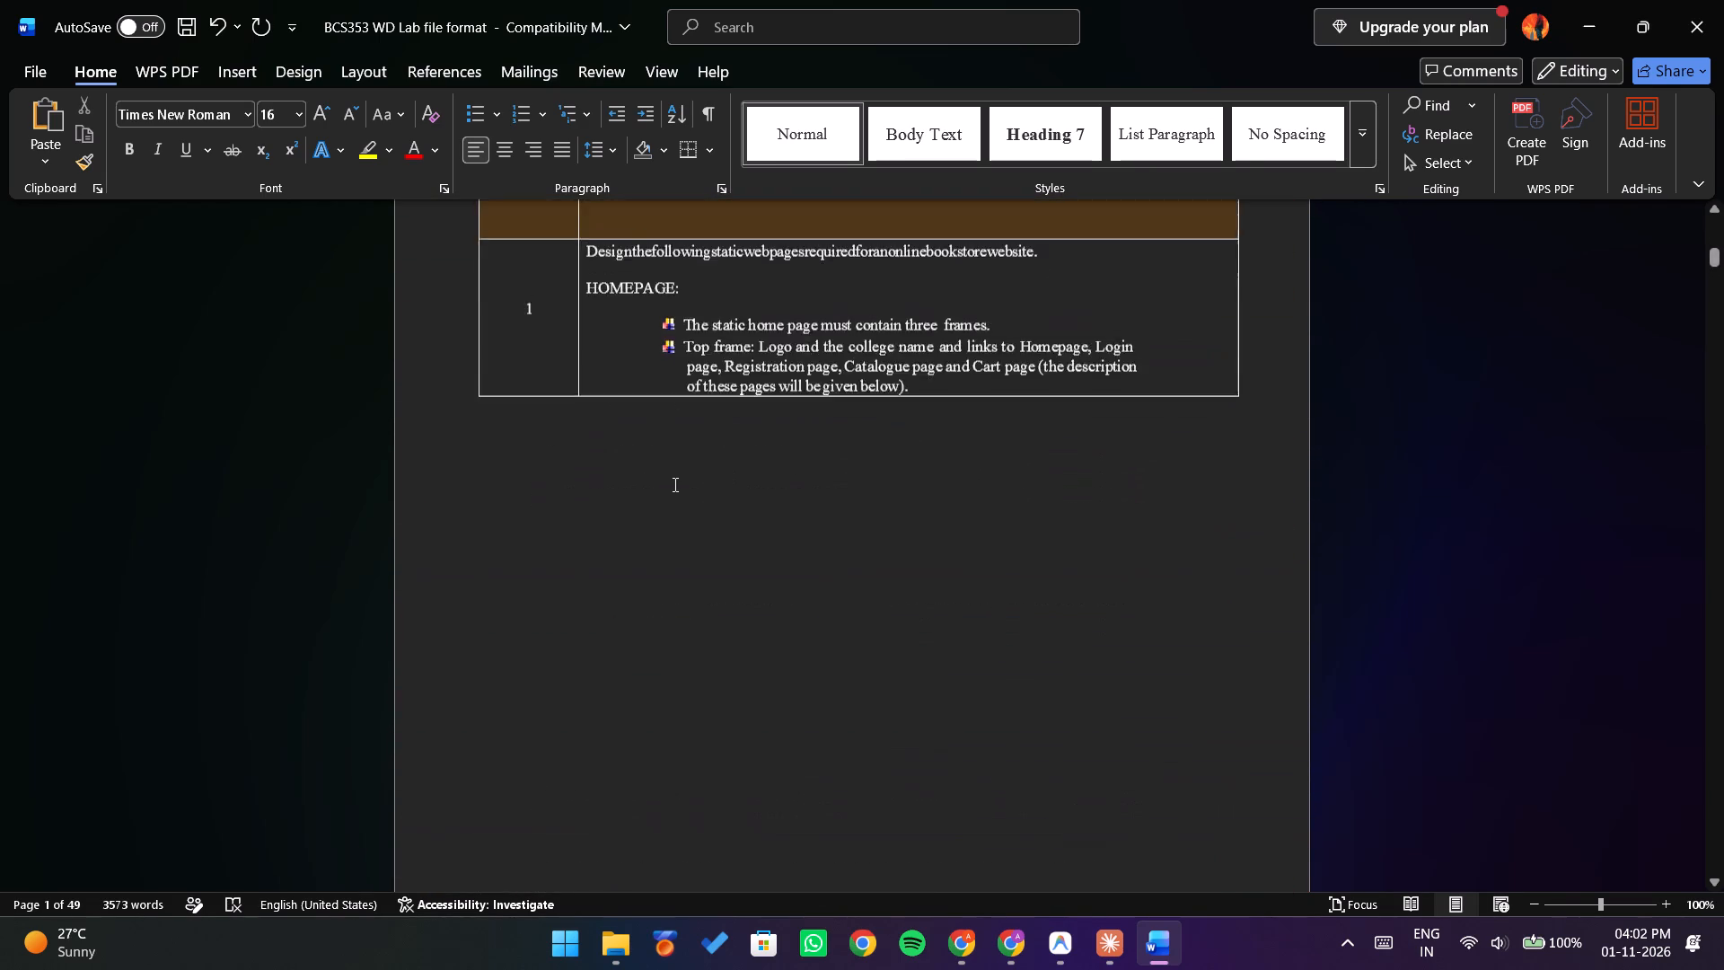
scroll(673, 484, "up", 18)
scroll(668, 484, "up", 13)
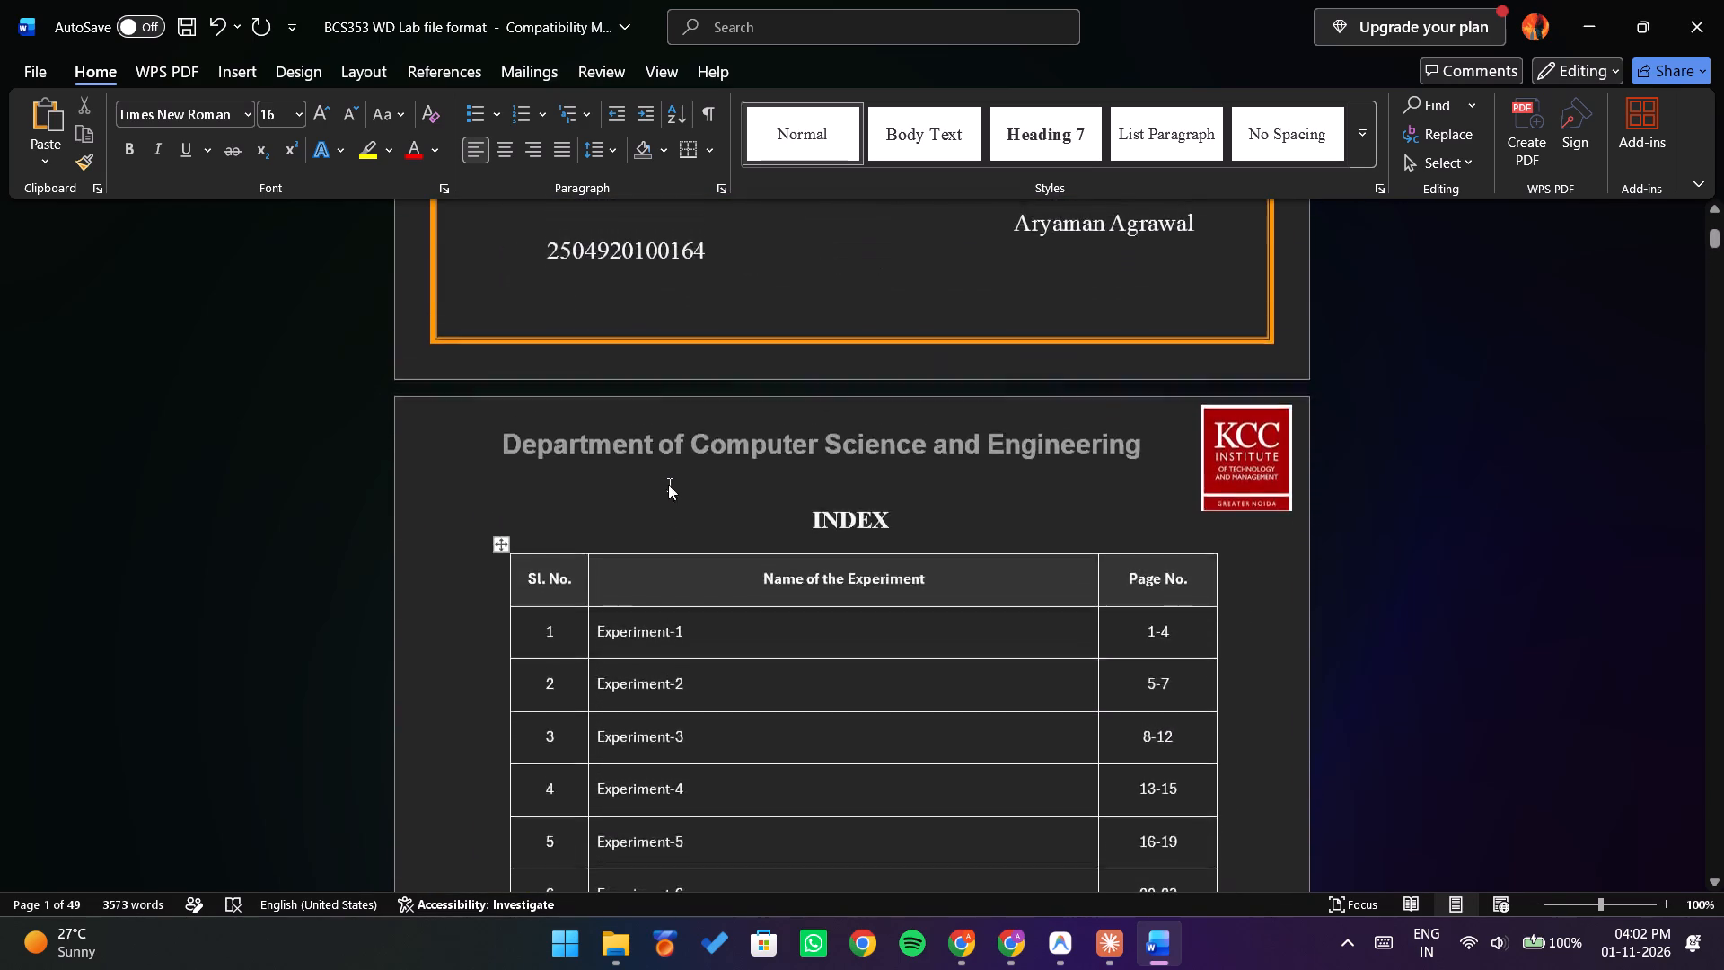
scroll(668, 484, "up", 3)
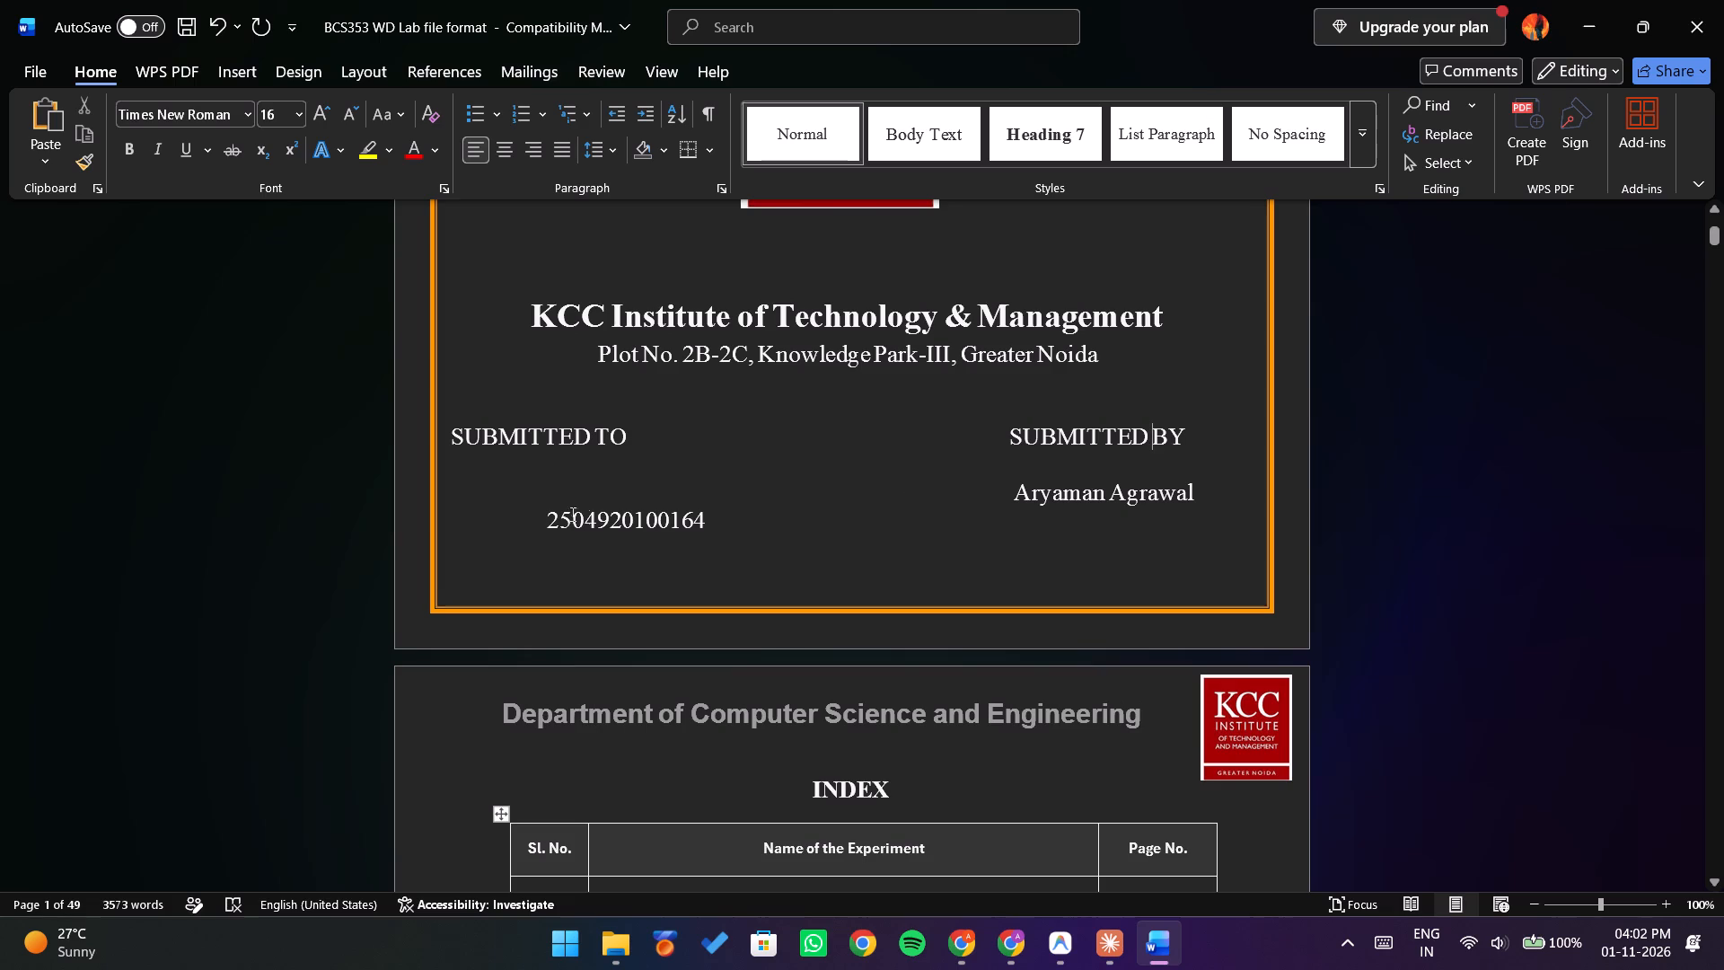
Pad the start of the roll number line with spaces so the number sits directly beneath the student's name under "SUBMITTED BY".
left_click(538, 505)
left_click(545, 524)
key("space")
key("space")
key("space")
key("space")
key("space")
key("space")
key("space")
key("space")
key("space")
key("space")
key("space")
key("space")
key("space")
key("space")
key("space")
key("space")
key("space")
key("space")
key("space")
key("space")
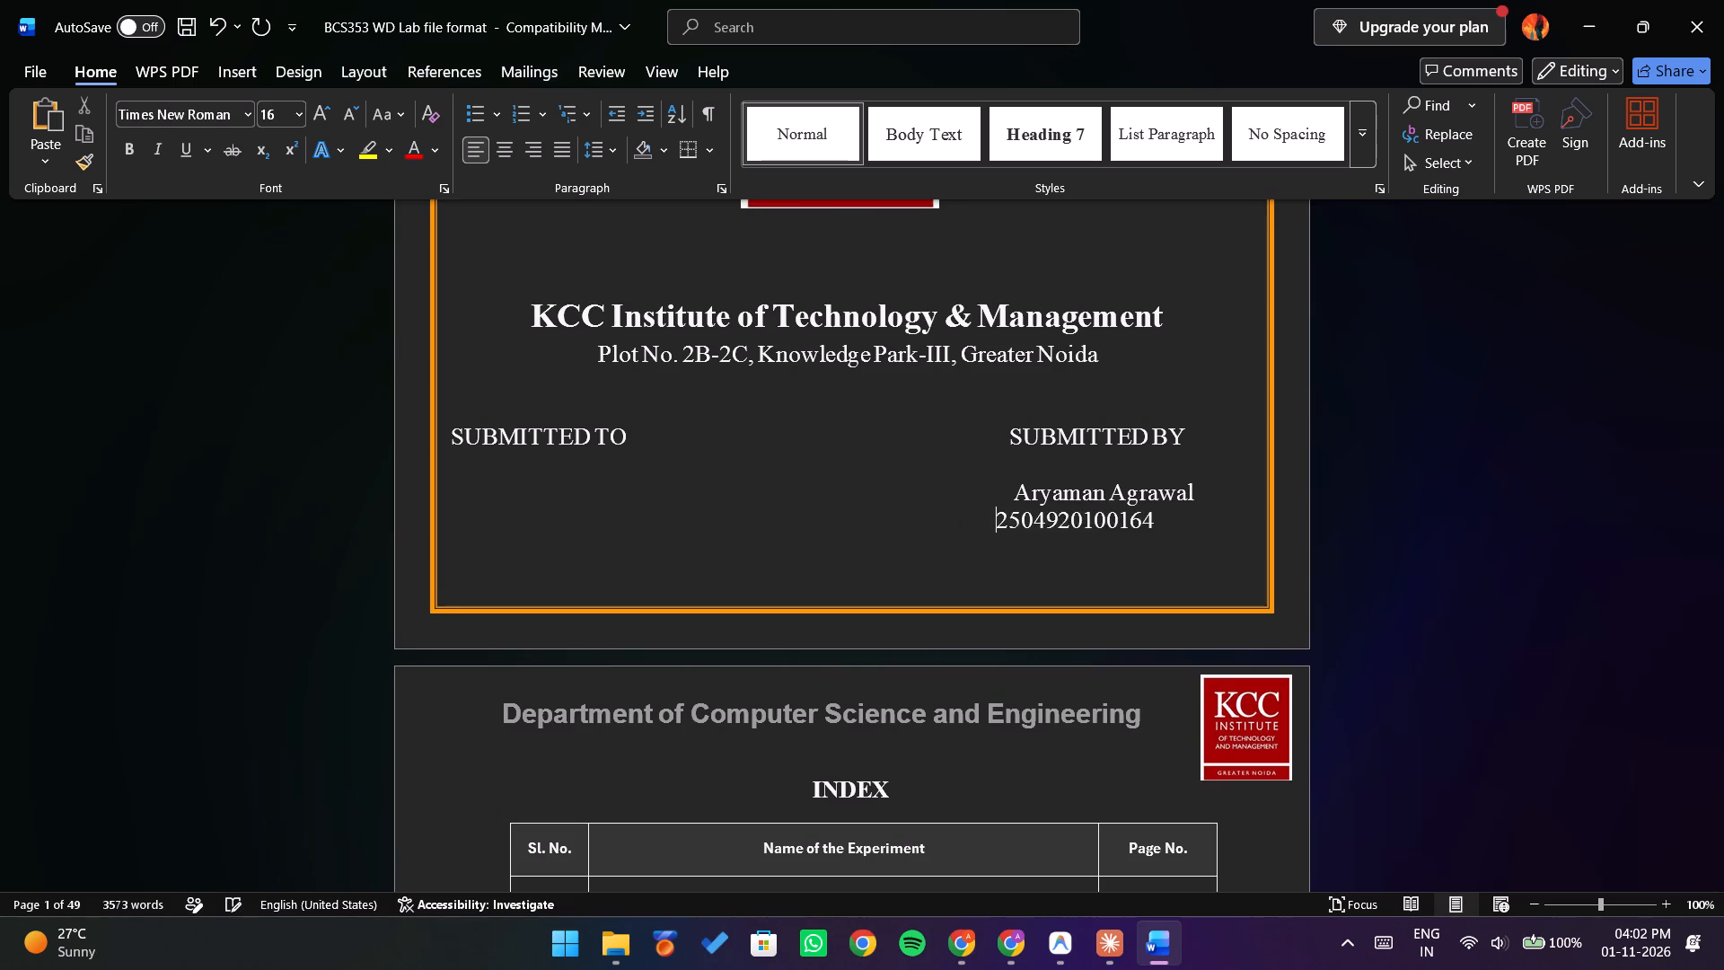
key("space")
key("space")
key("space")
Trim the blank space ahead of the student's name by one space to shift it closer to the "SUBMITTED BY" heading.
scroll(1046, 506, "up", 1)
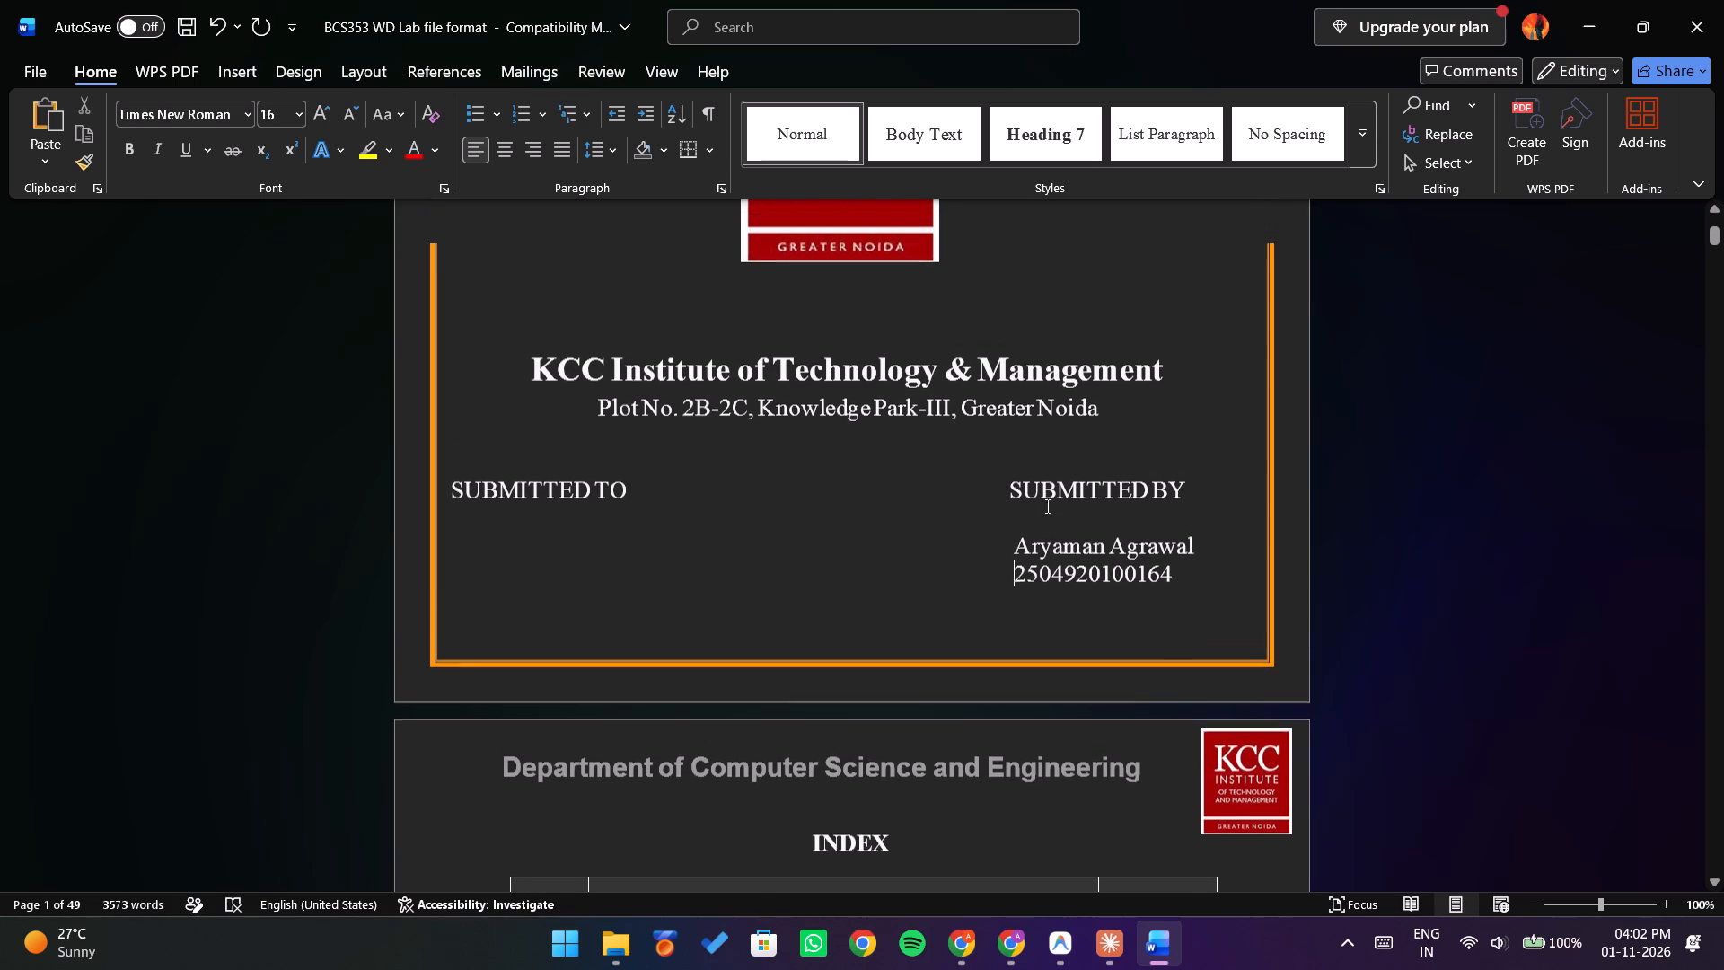
left_click(493, 558)
left_click(485, 527)
left_click(461, 538)
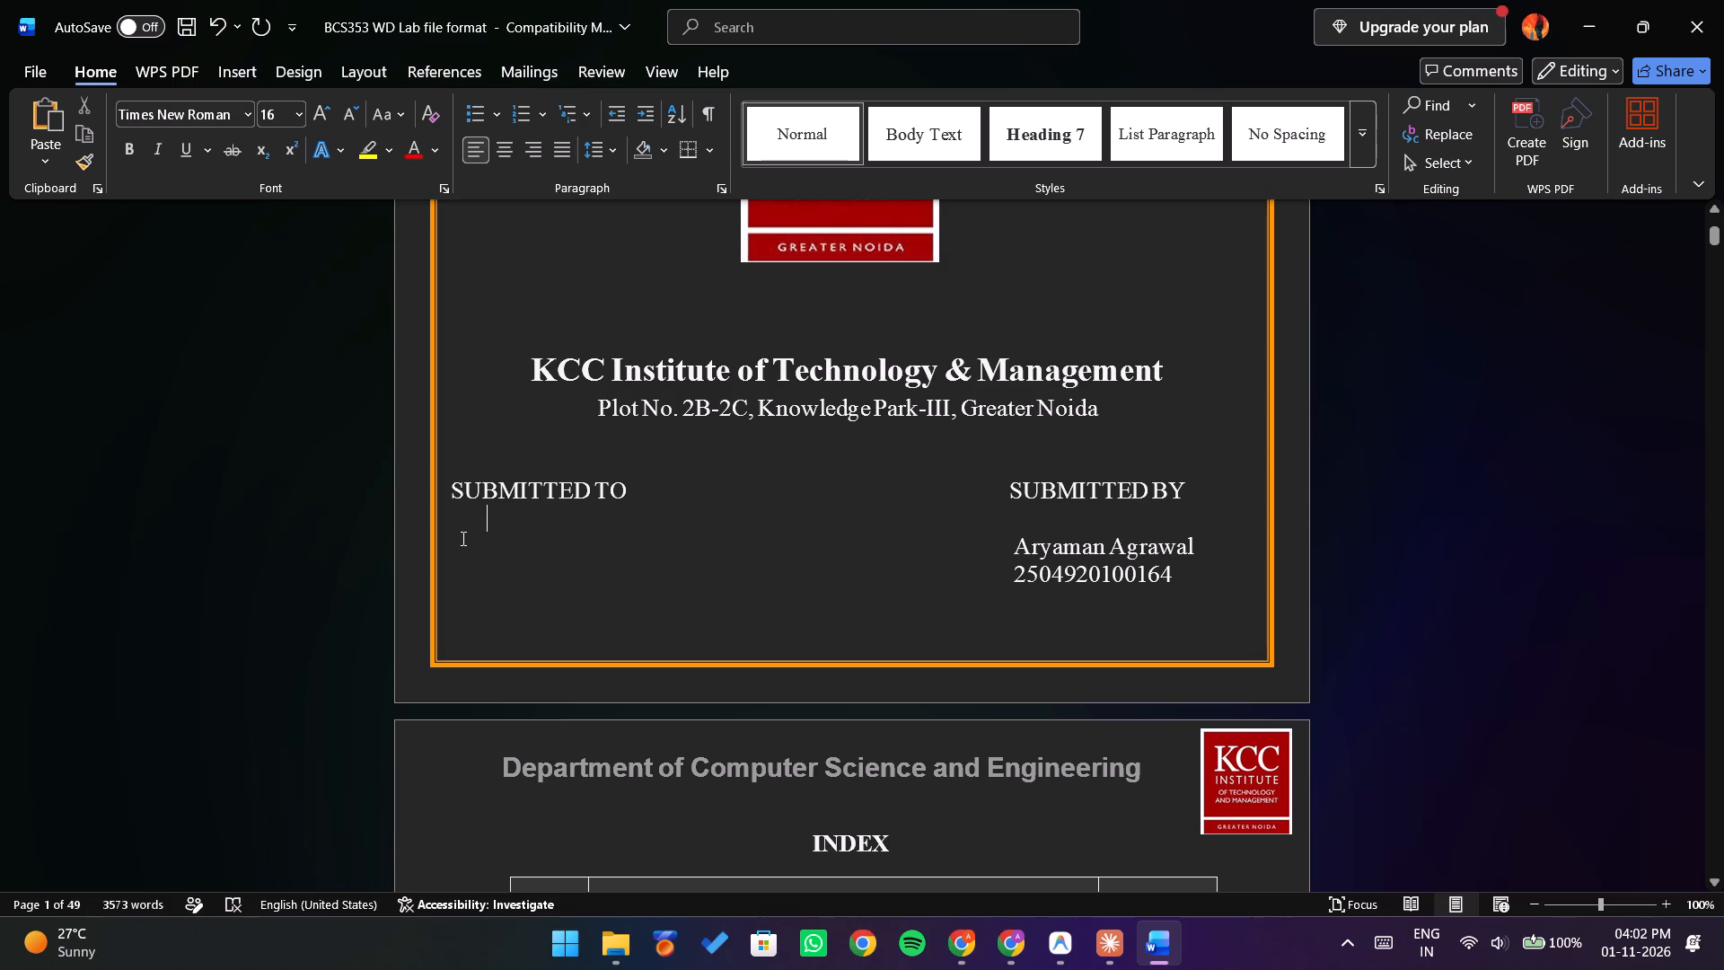
key("BackSpace")
key("BackSpace")
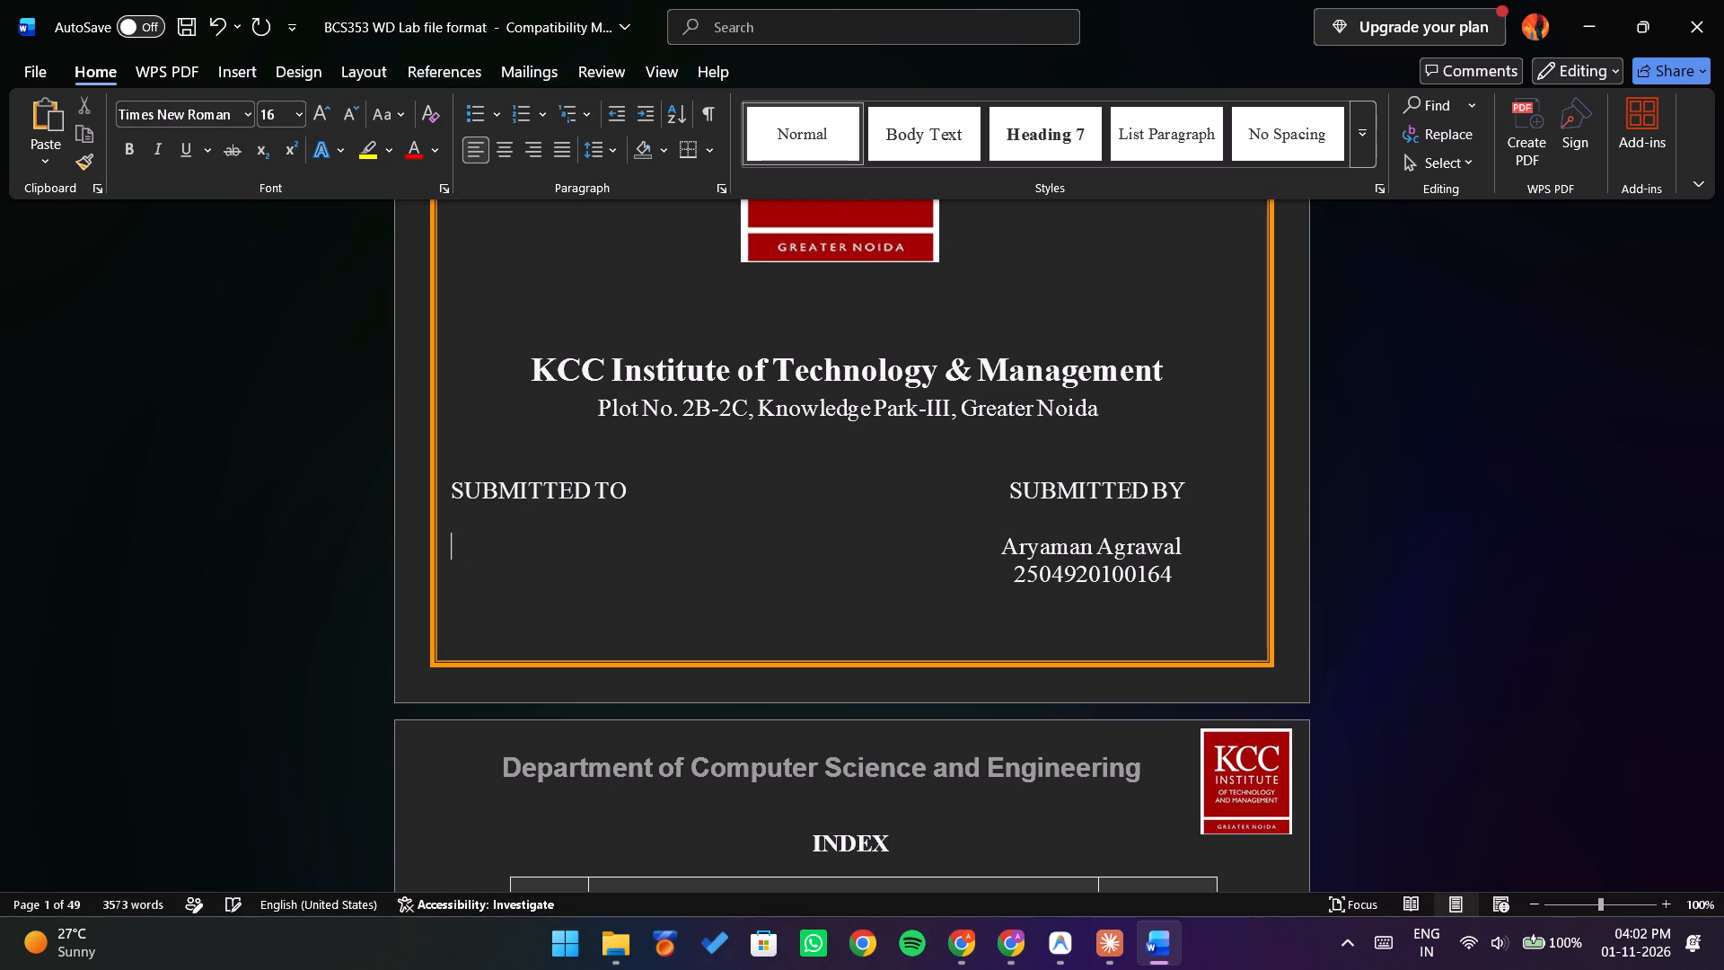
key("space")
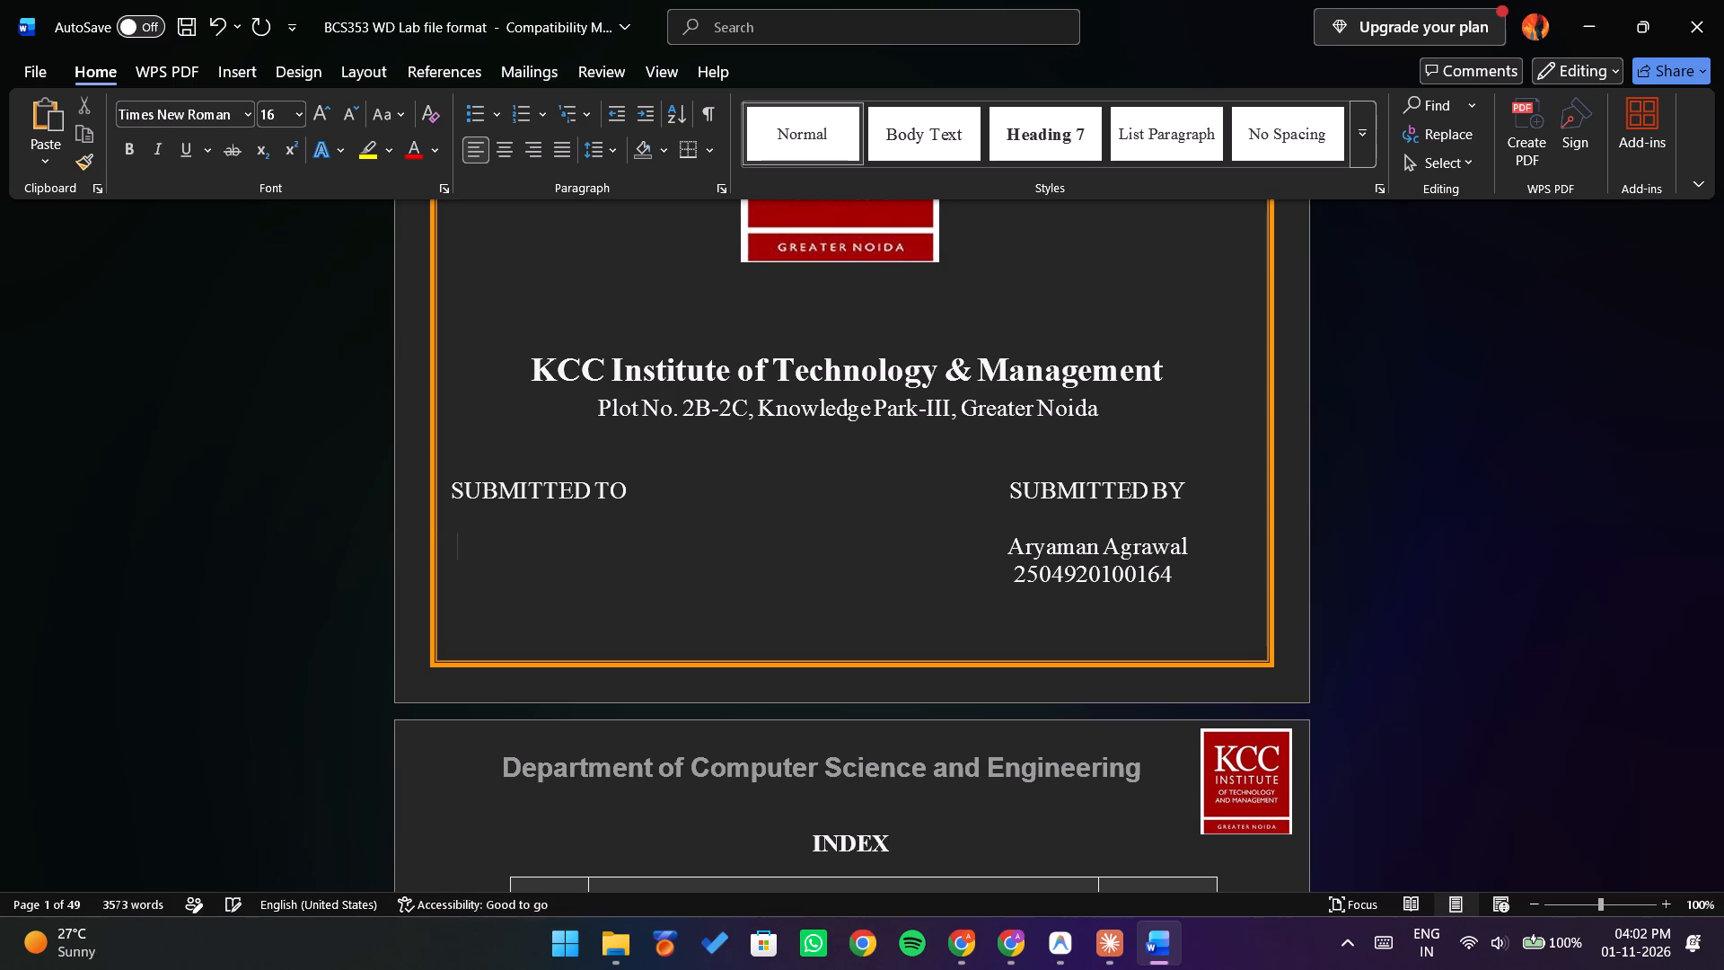
Delete the remaining spacing at the start of the student's name line, back into the blank line beneath "SUBMITTED TO".
key("BackSpace")
key("BackSpace")
key("BackSpace")
key("BackSpace")
key("BackSpace")
key("BackSpace")
key("BackSpace")
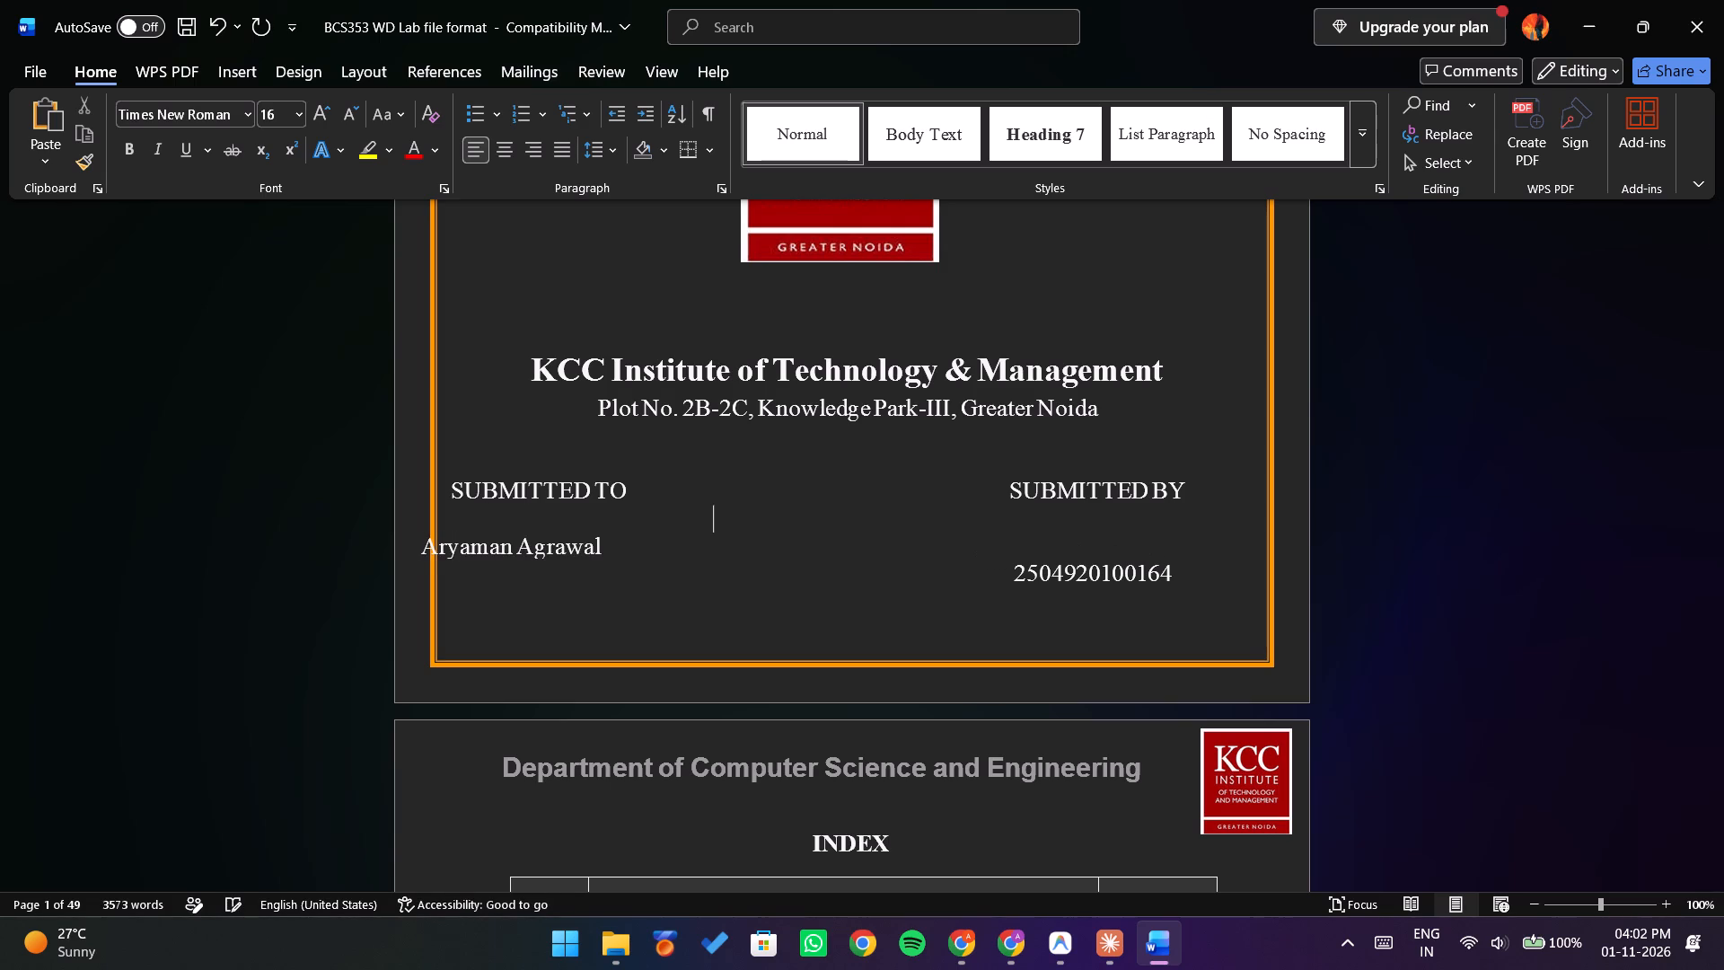
Try to move the student's name back under "SUBMITTED BY" by inserting spaces directly in front of it.
key("Left")
key("Left")
key("Left")
key("Left")
key("Left")
key("Down")
key("Left")
key("Left")
key("Left")
key("Left")
key("Left")
key("Left")
key("Left")
key("Left")
key("Left")
key("Left")
key("Left")
key("Left")
key("Left")
key("Left")
key("Left")
key("Left")
key("Left")
key("Right")
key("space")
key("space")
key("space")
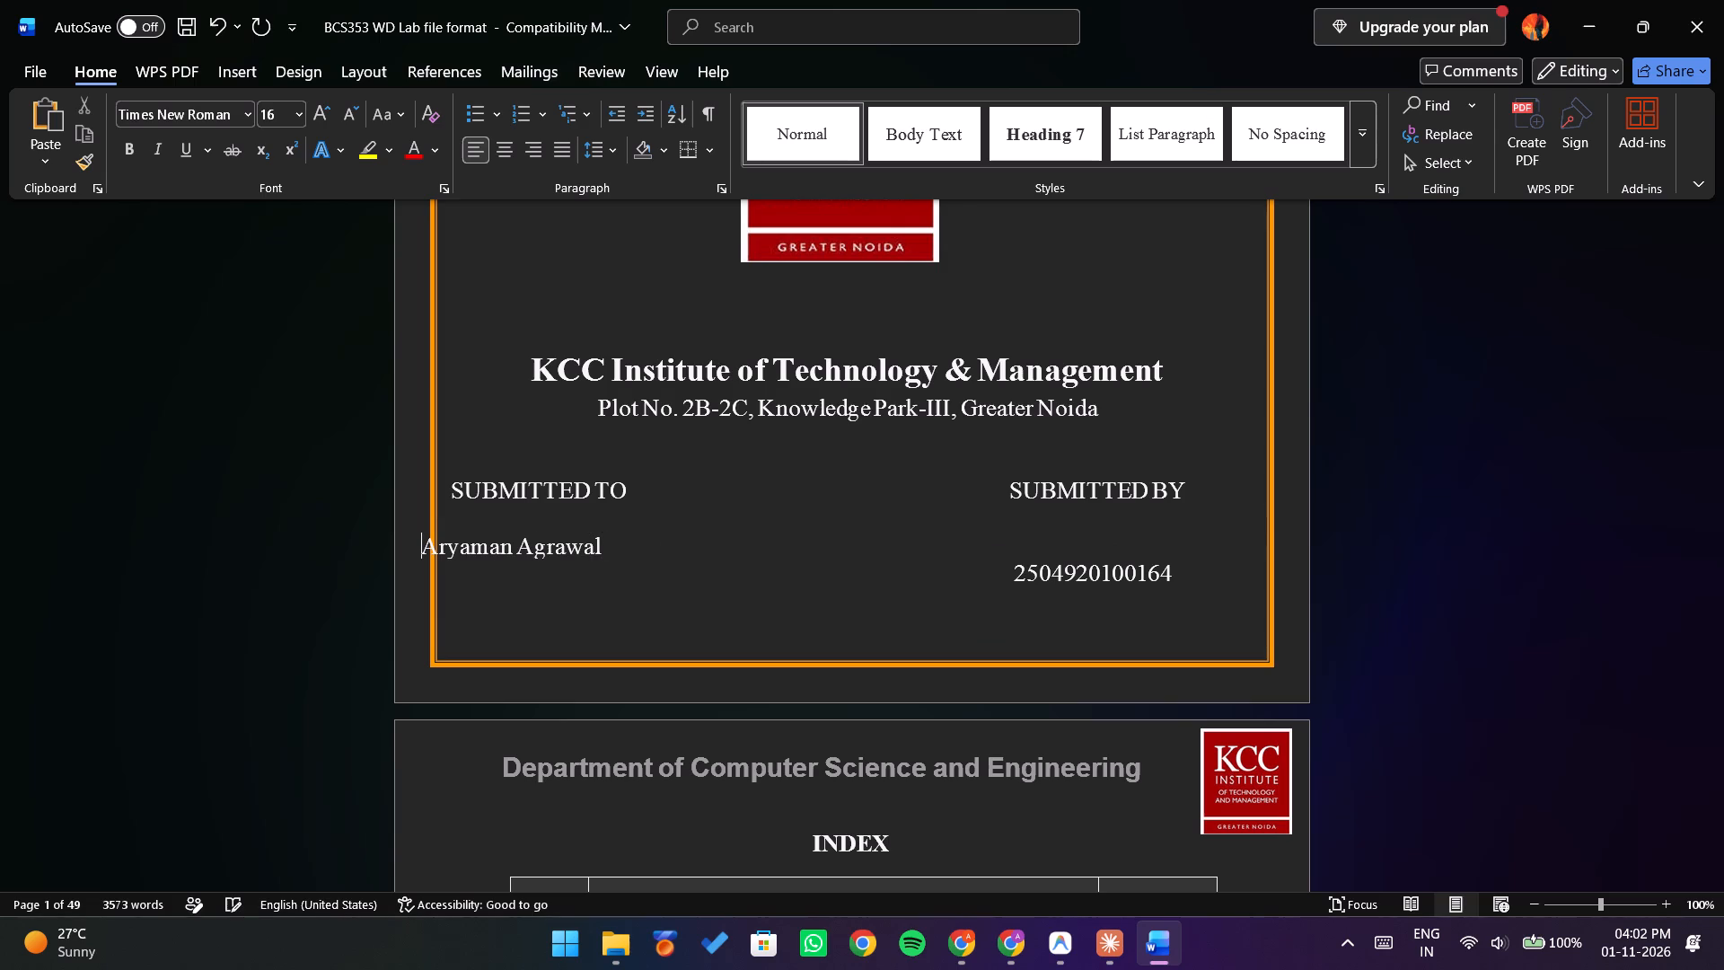
left_click(420, 549)
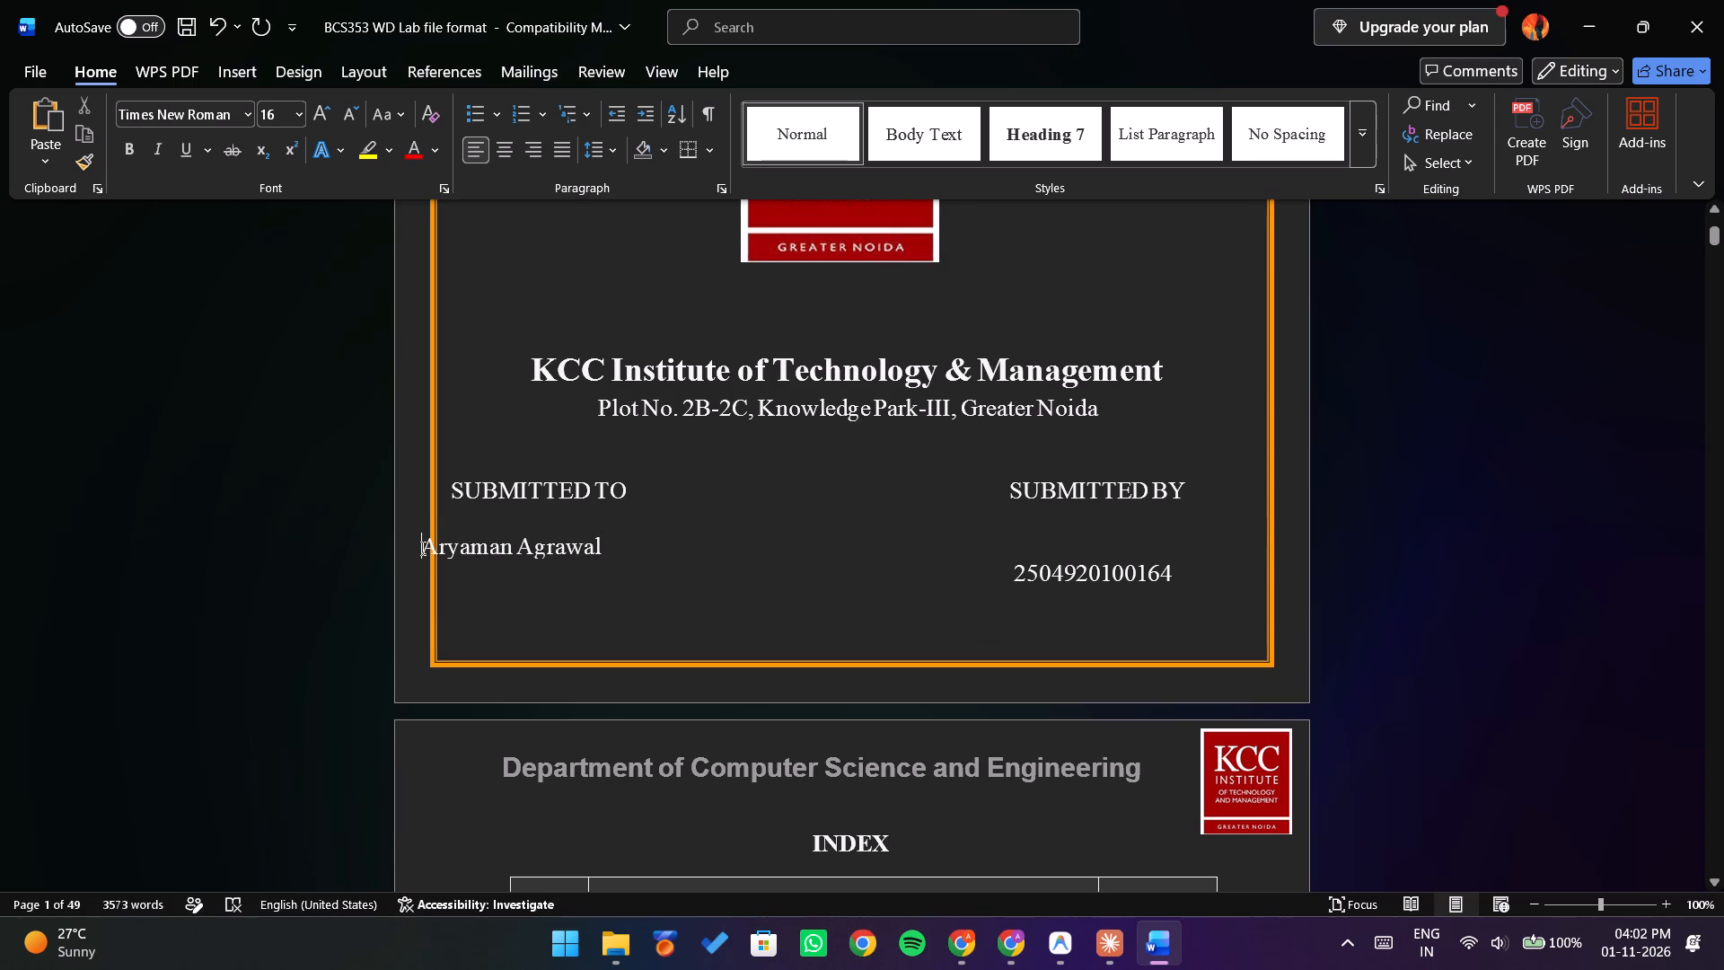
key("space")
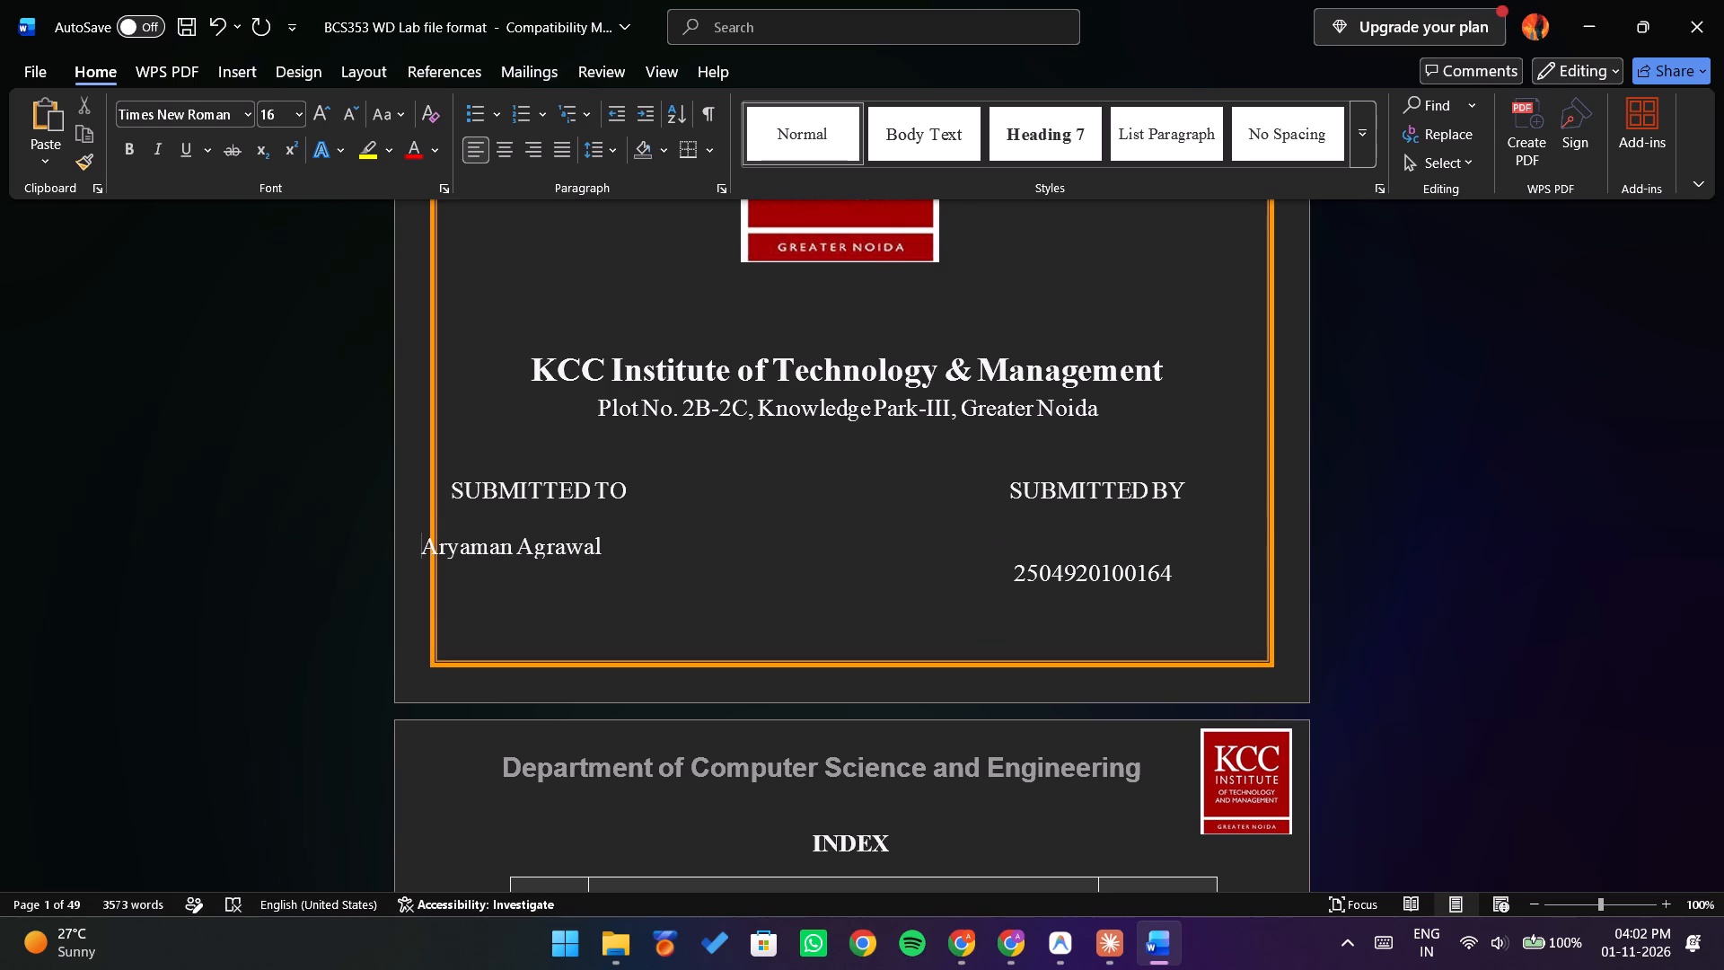
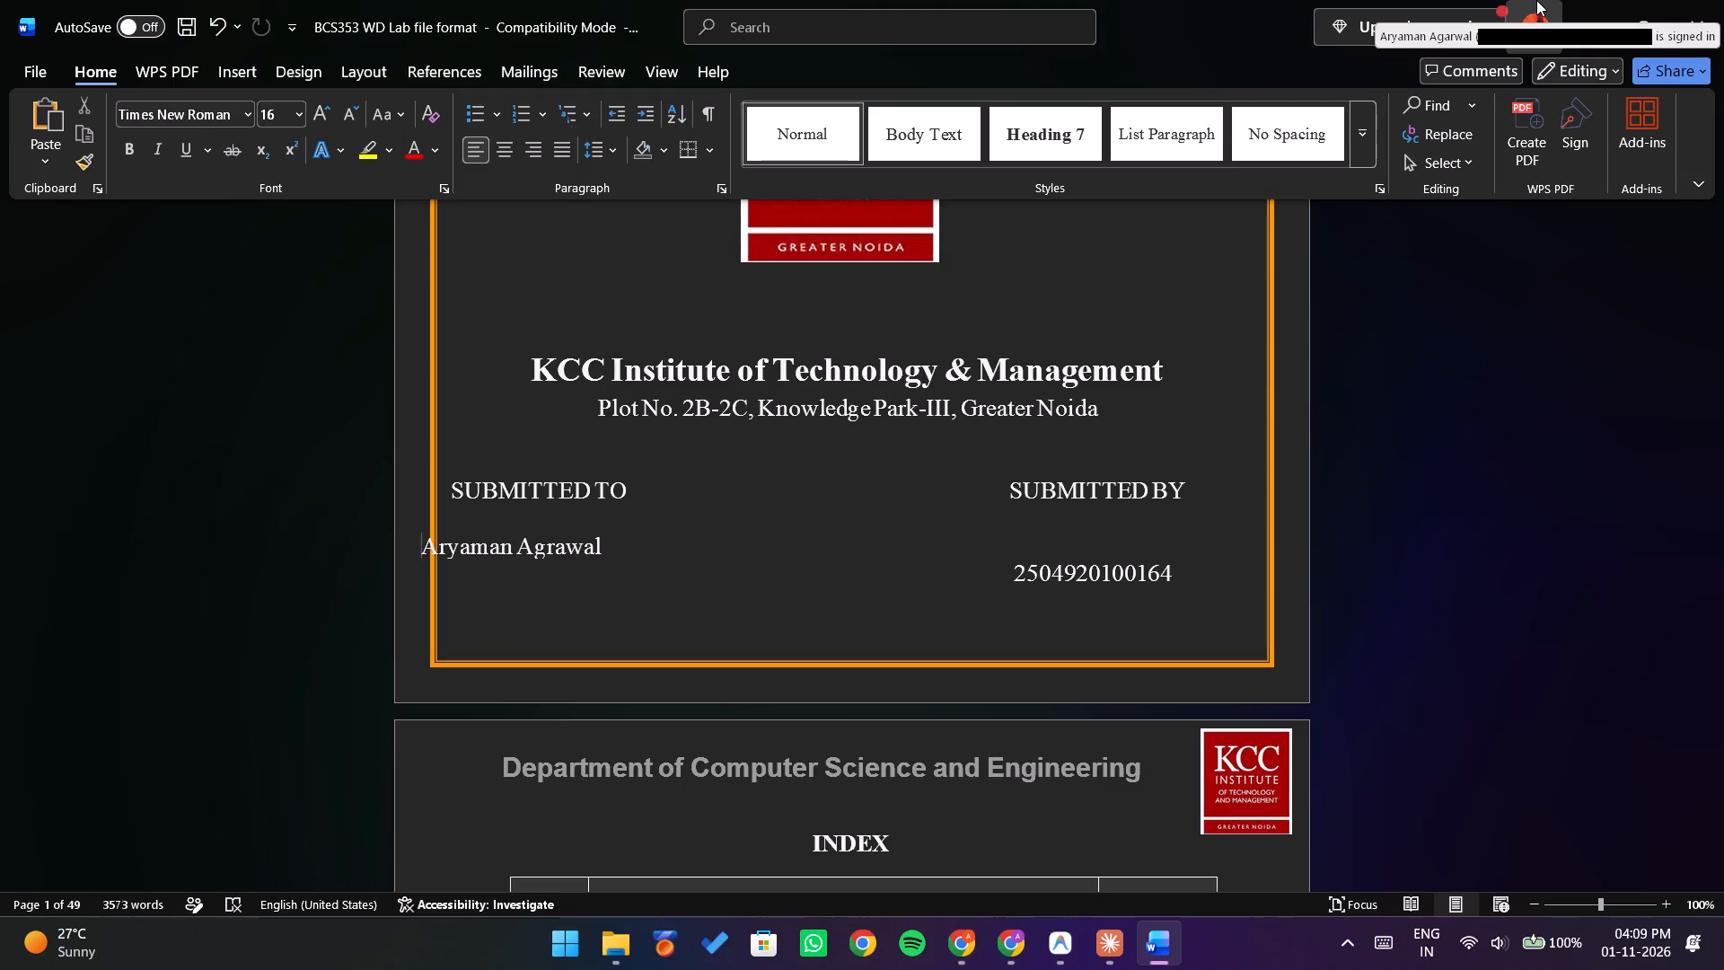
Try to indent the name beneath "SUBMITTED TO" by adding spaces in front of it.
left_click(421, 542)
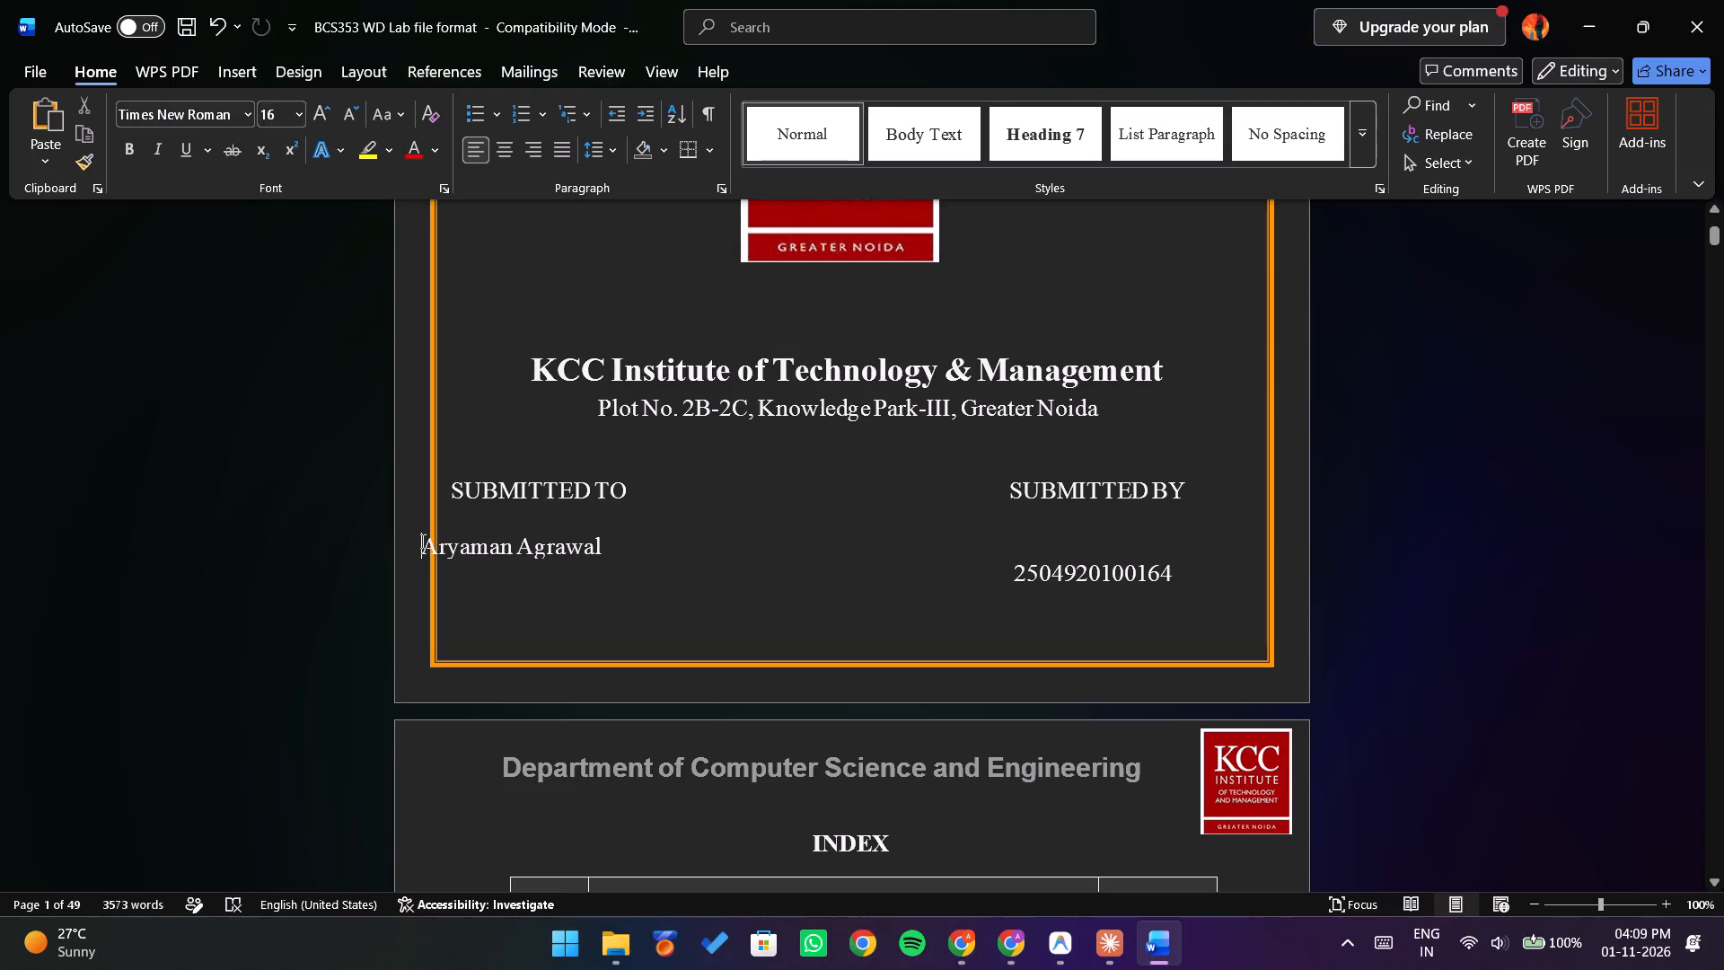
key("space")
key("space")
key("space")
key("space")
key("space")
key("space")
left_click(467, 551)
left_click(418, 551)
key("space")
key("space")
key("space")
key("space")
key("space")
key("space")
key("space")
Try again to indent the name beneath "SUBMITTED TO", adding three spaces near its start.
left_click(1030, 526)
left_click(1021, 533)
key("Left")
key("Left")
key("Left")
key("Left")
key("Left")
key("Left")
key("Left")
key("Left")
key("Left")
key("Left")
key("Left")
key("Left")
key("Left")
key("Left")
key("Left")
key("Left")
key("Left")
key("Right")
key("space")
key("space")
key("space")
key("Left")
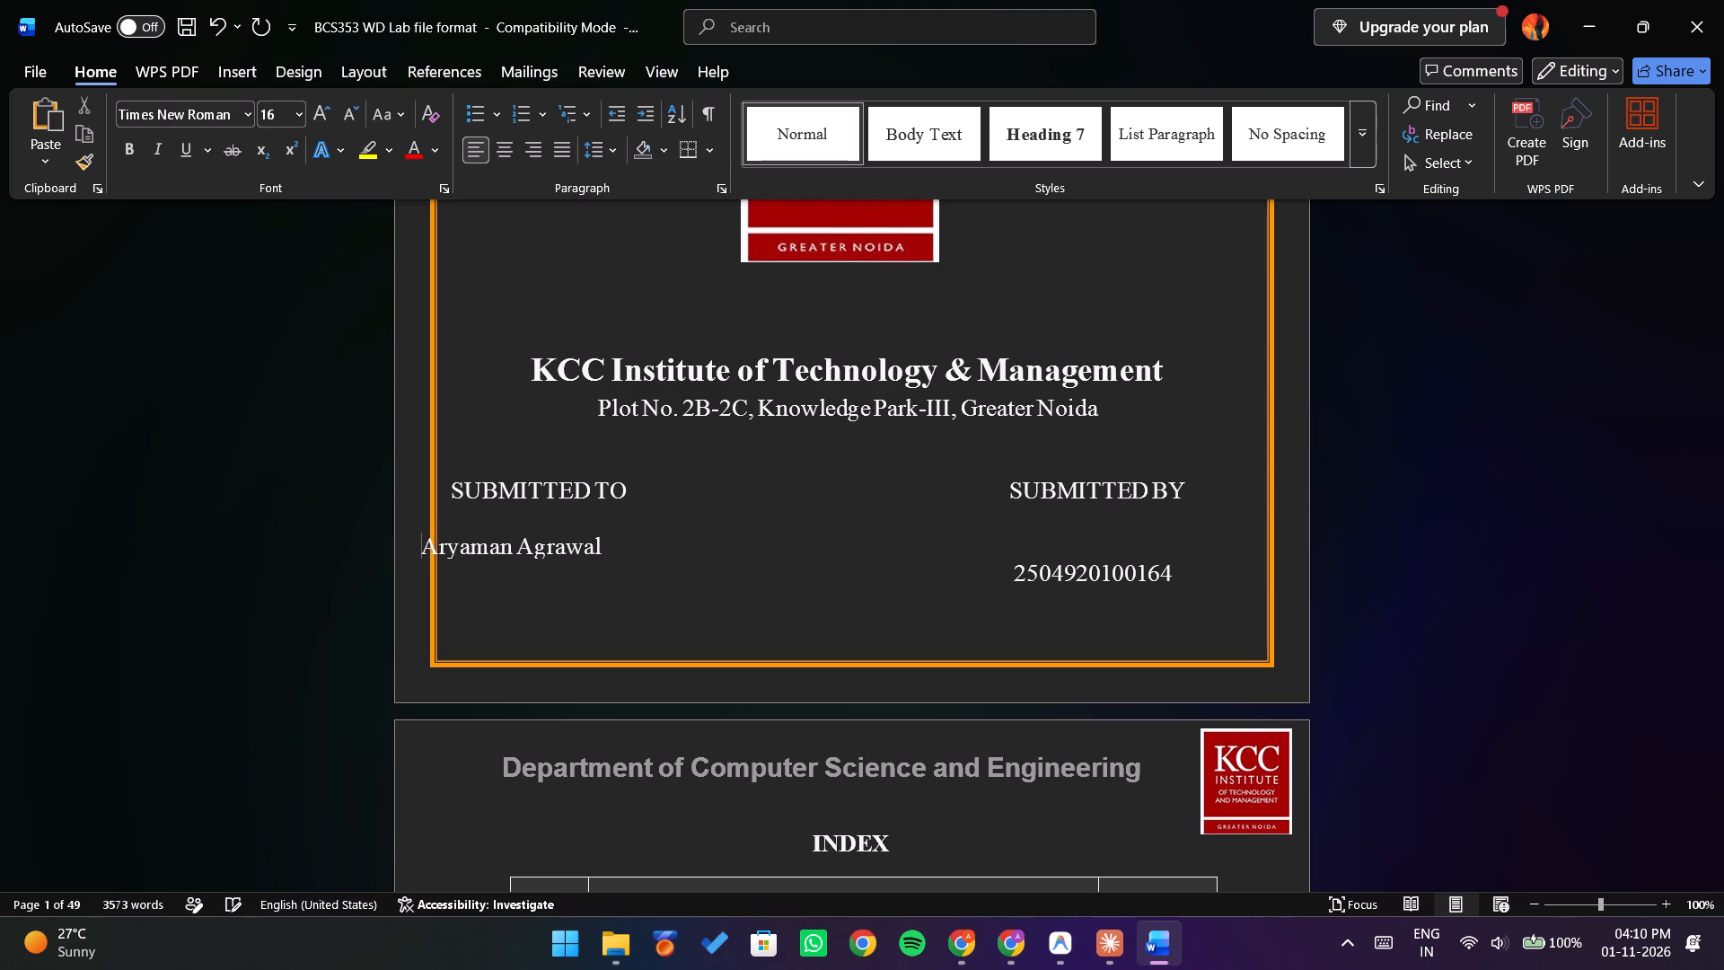
Insert one blank line above the name under the "SUBMITTED TO" heading.
key("Right")
key("Up")
key("Return")
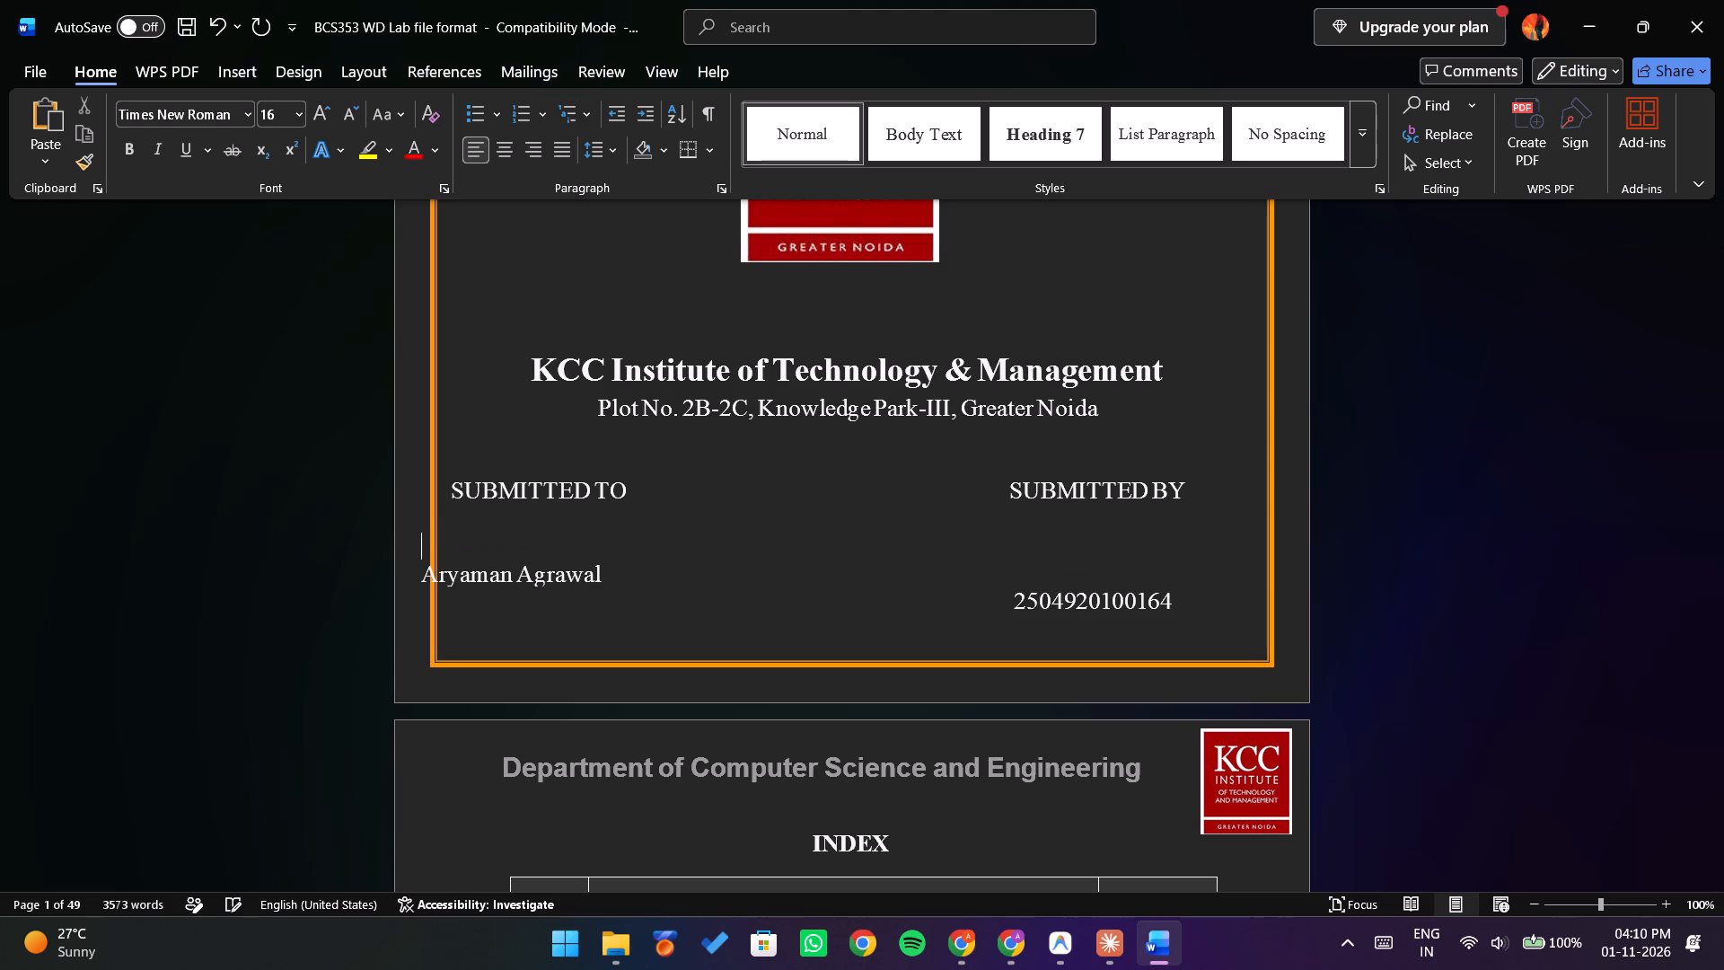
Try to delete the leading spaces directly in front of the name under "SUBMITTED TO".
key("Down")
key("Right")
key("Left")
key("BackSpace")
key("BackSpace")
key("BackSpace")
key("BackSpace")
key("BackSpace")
Delete the spacing before the roll number and bring the number up onto the name's line.
left_click(719, 601)
key("BackSpace")
key("BackSpace")
key("BackSpace")
key("BackSpace")
key("BackSpace")
key("BackSpace")
key("BackSpace")
key("BackSpace")
key("BackSpace")
key("BackSpace")
key("BackSpace")
key("BackSpace")
key("BackSpace")
key("BackSpace")
key("BackSpace")
key("BackSpace")
key("BackSpace")
key("BackSpace")
key("BackSpace")
key("BackSpace")
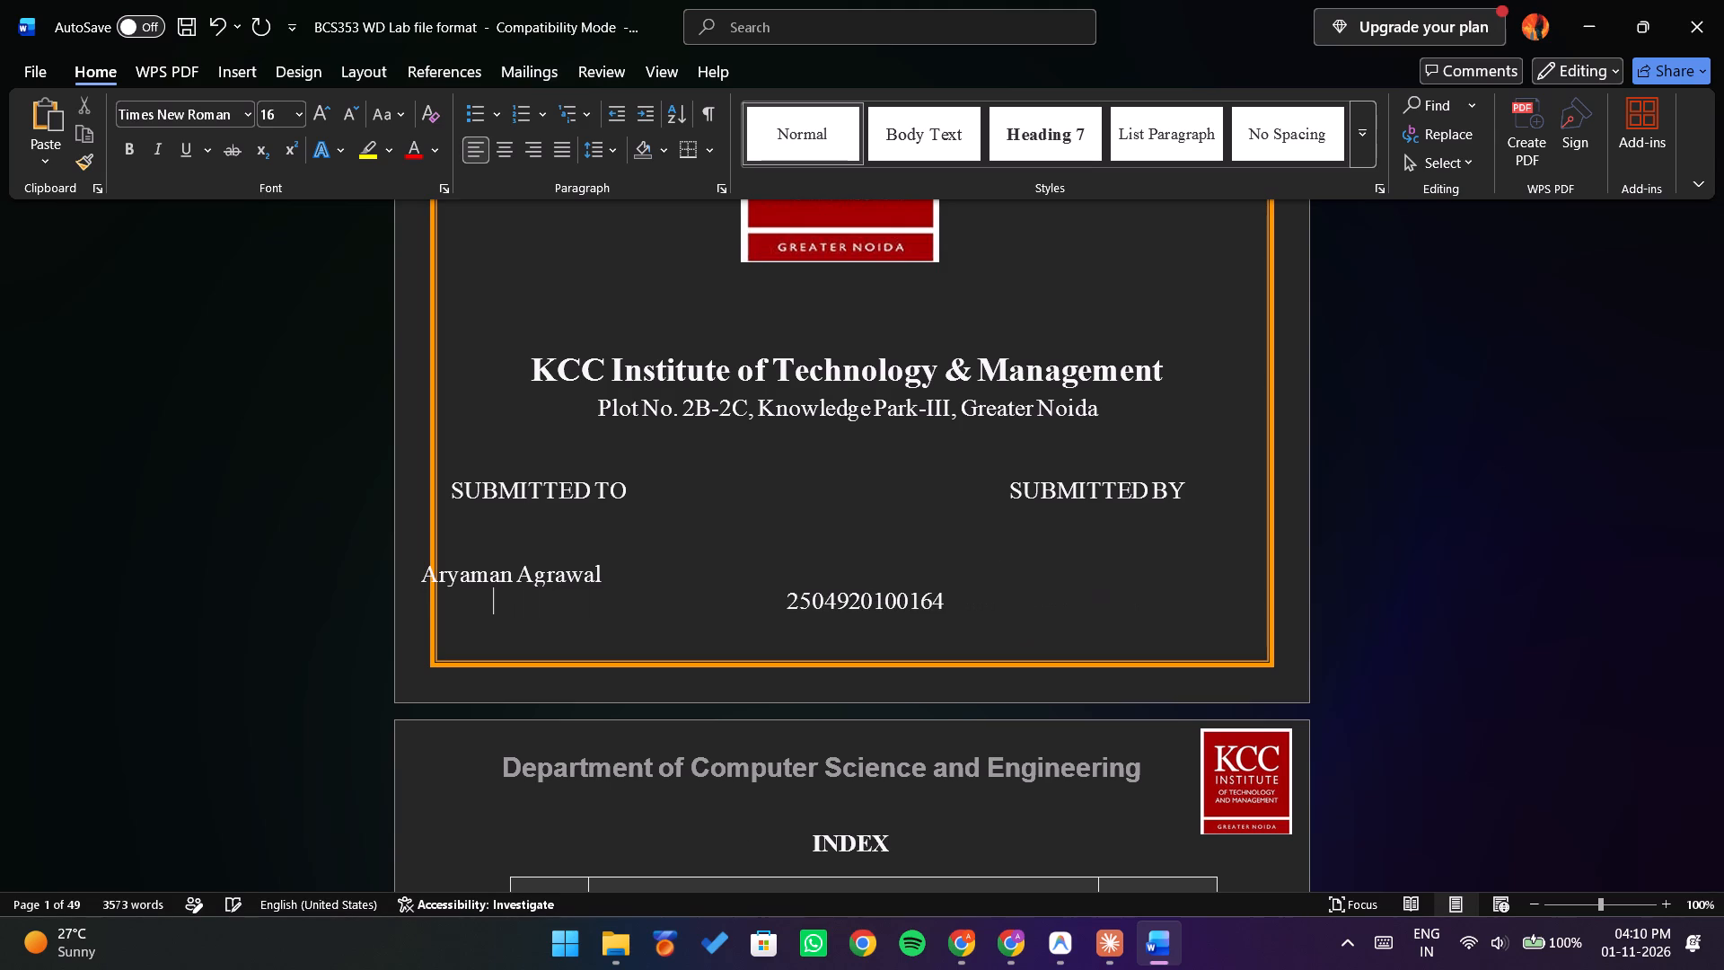
key("BackSpace")
key("BackSpace")
key("BackSpace")
key("BackSpace")
key("BackSpace")
key("BackSpace")
key("BackSpace")
key("BackSpace")
key("BackSpace")
key("BackSpace")
key("BackSpace")
key("BackSpace")
key("BackSpace")
key("BackSpace")
key("BackSpace")
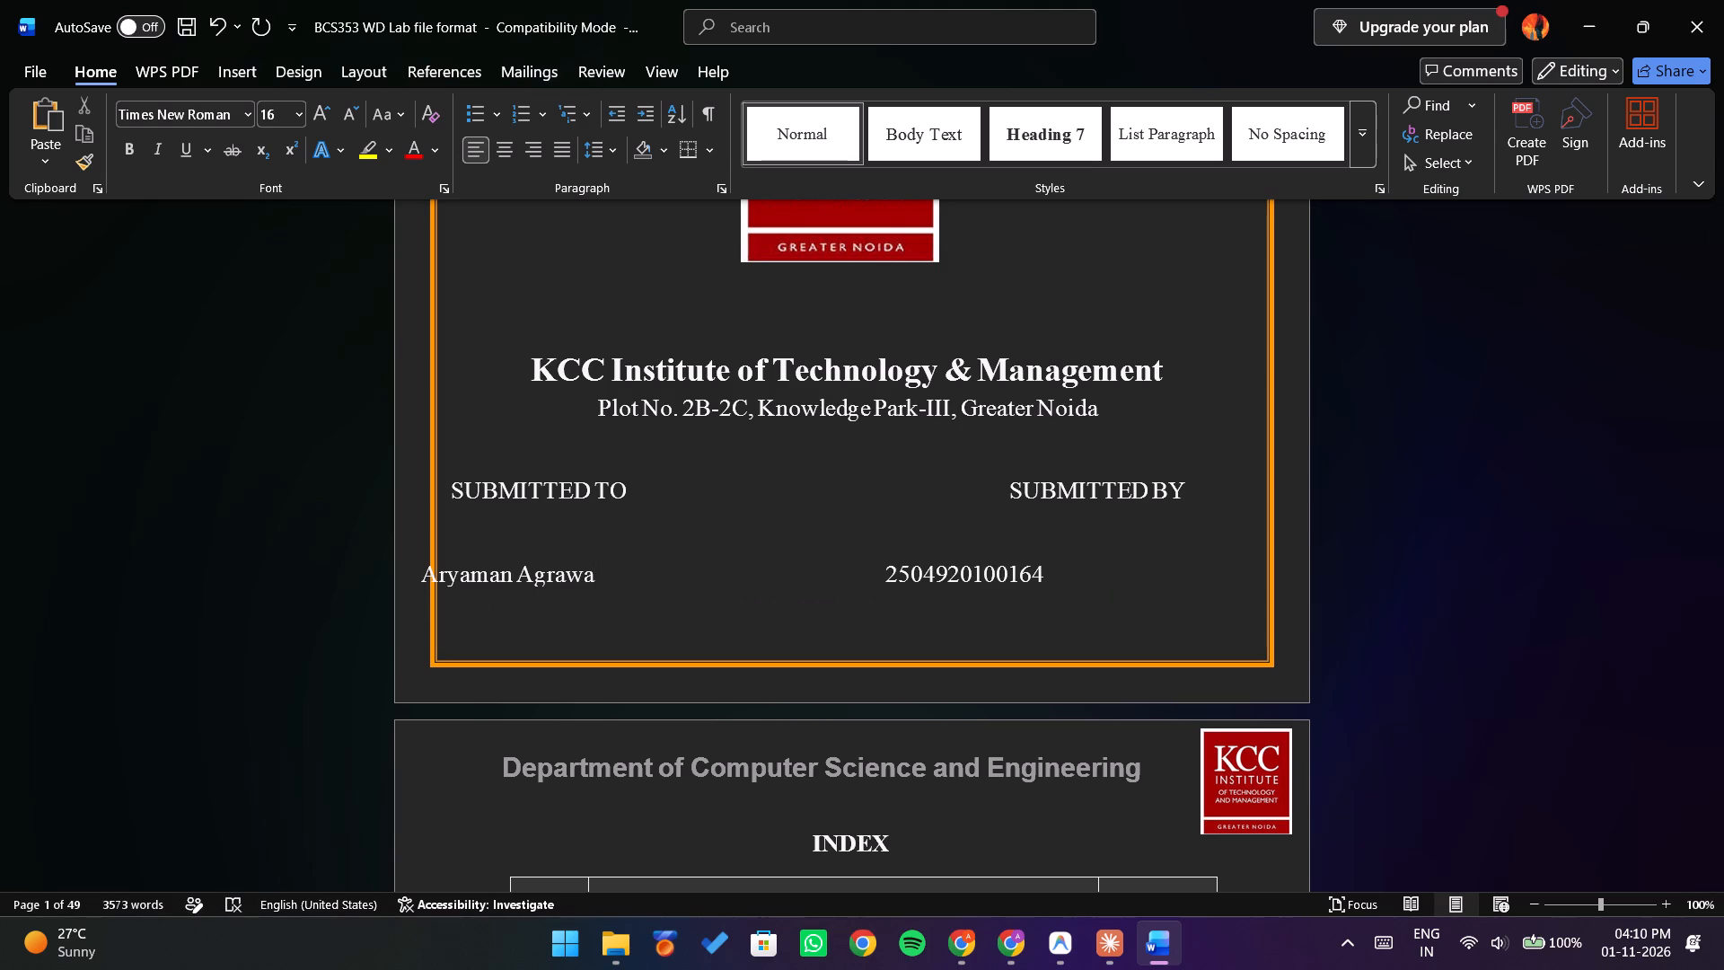
Delete the name and the remaining spaces so that only the roll number stays on that line.
type("l\\")
key("BackSpace")
key("BackSpace")
key("BackSpace")
key("BackSpace")
key("BackSpace")
key("BackSpace")
key("BackSpace")
key("BackSpace")
key("BackSpace")
key("BackSpace")
key("BackSpace")
key("BackSpace")
key("BackSpace")
key("BackSpace")
key("BackSpace")
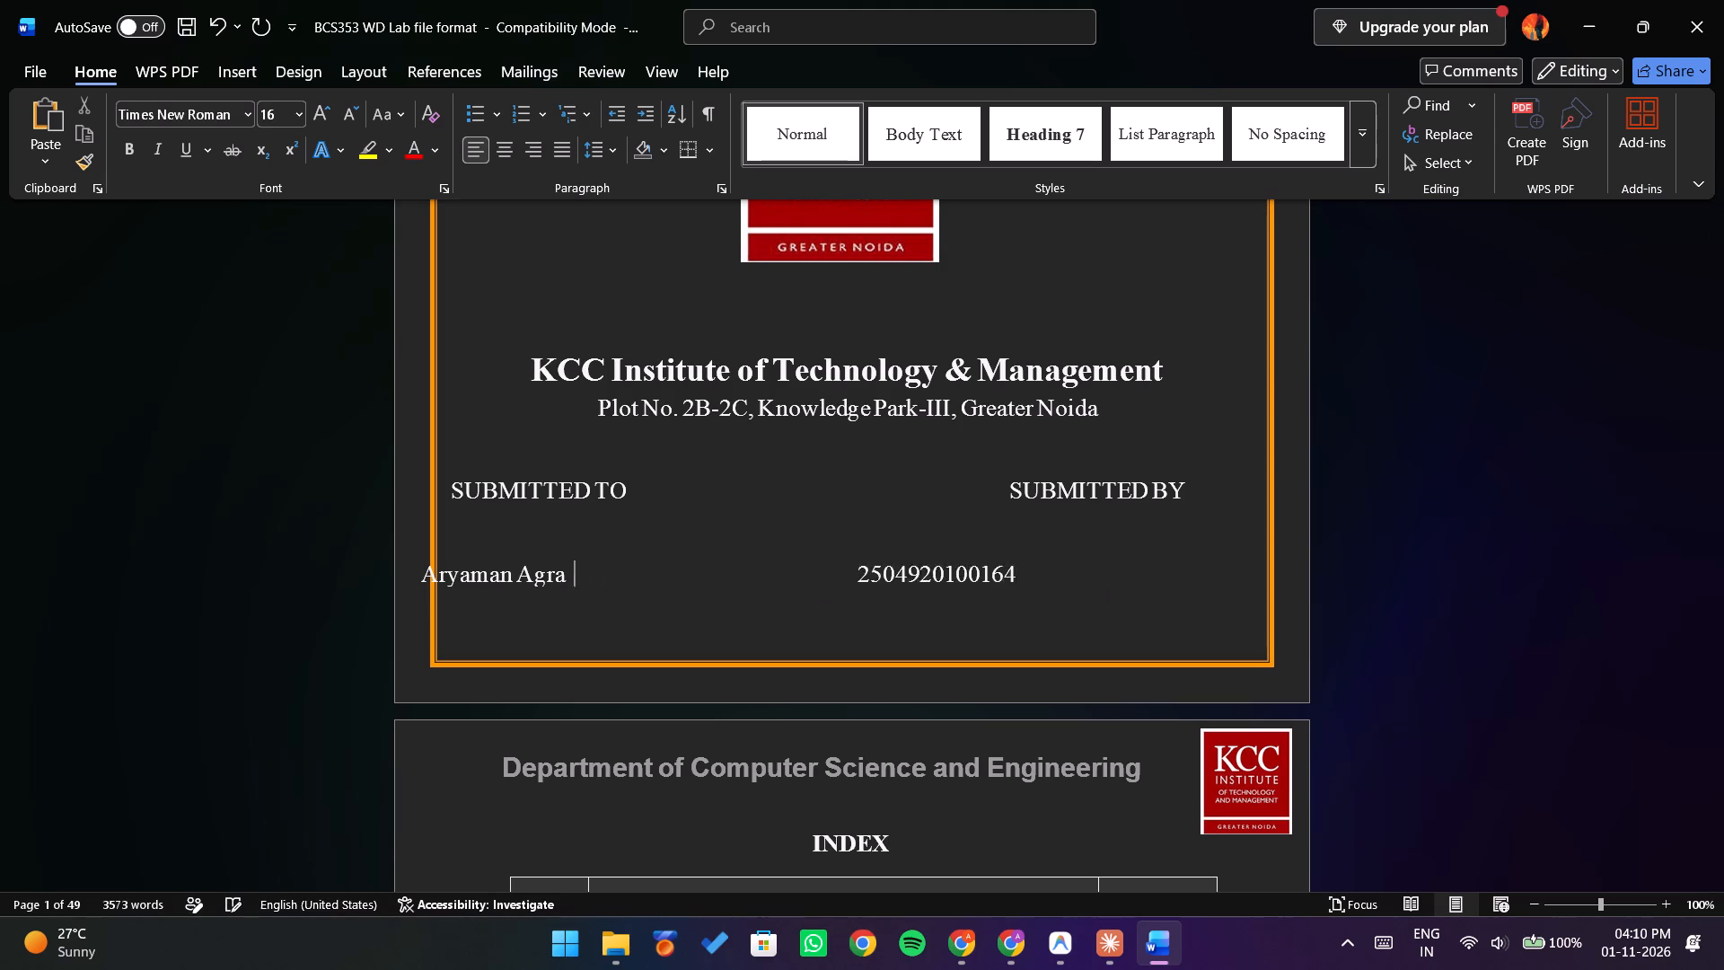
key("BackSpace")
key("BackSpace")
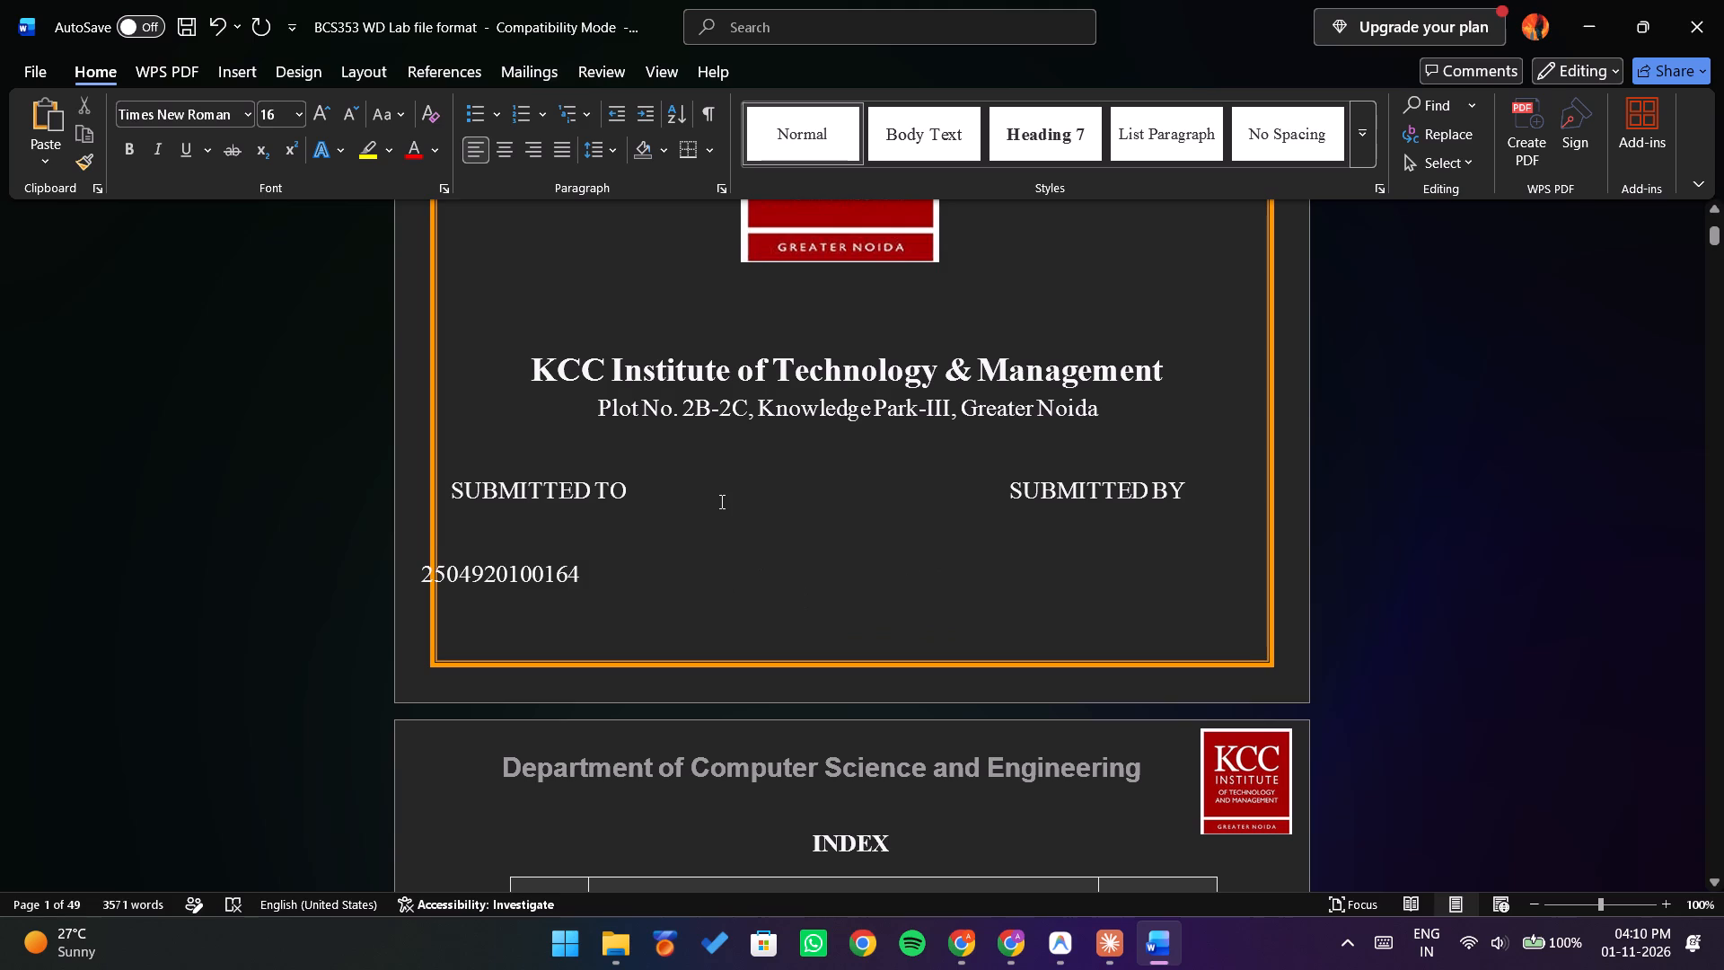
Indent the empty line beneath "SUBMITTED TO" with five spaces to line up with the heading's start.
left_click(711, 498)
key("Down")
key("space")
key("space")
key("space")
key("space")
key("space")
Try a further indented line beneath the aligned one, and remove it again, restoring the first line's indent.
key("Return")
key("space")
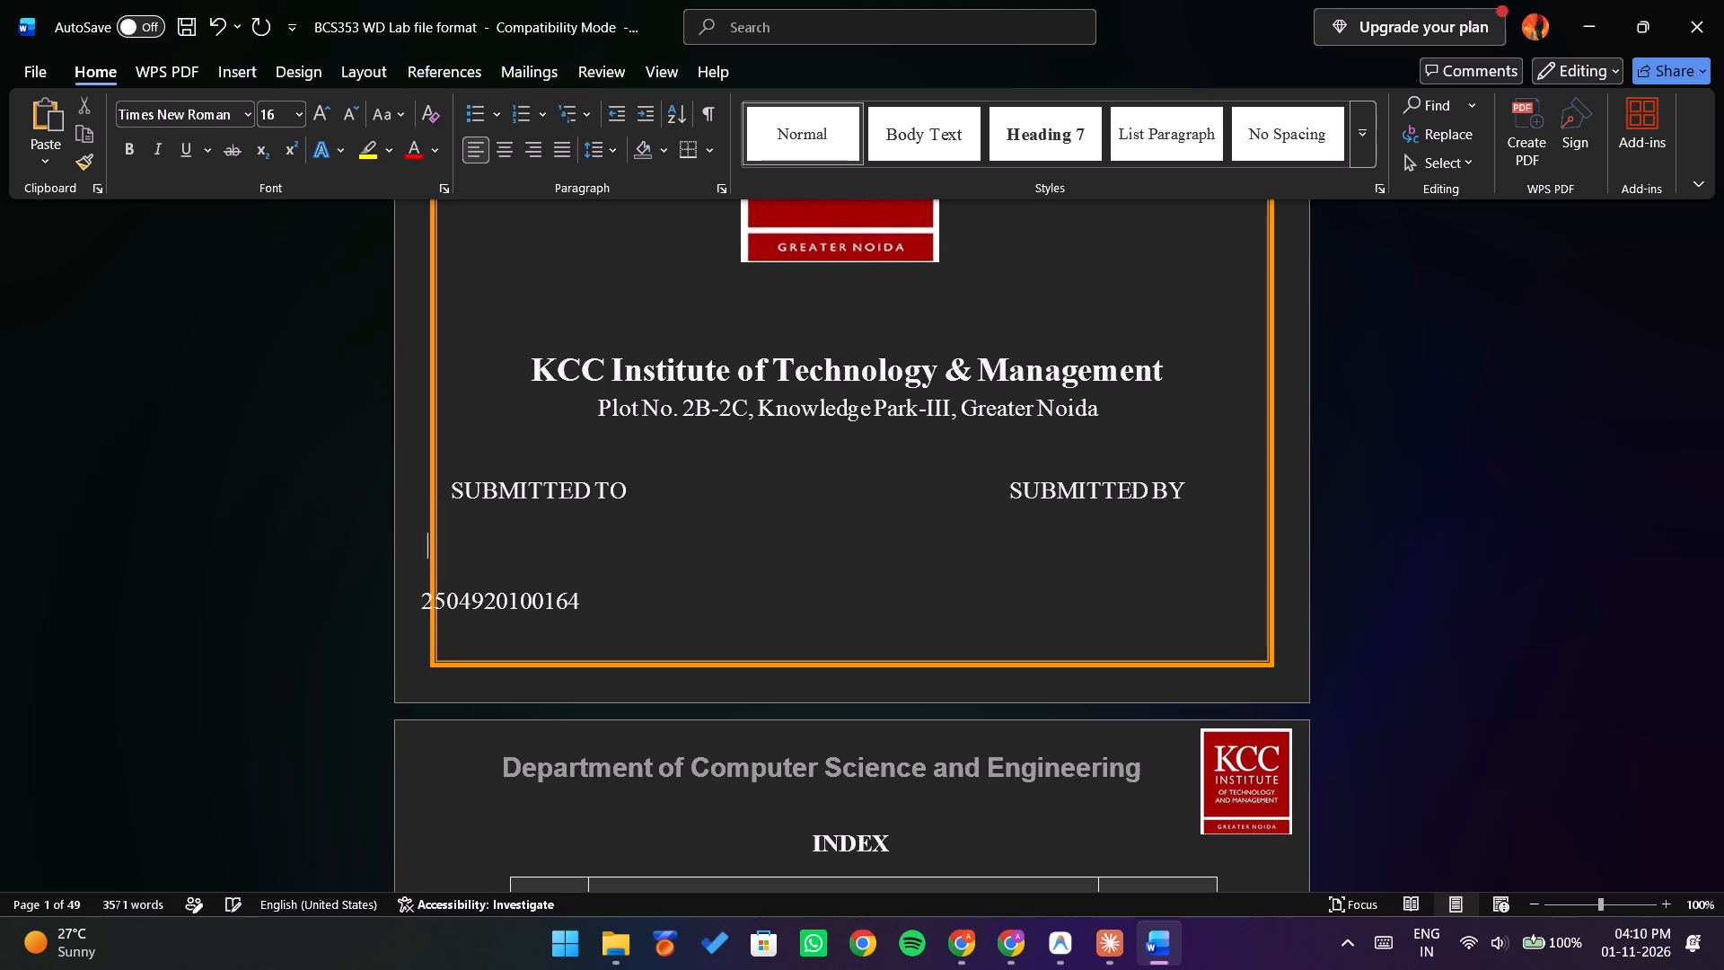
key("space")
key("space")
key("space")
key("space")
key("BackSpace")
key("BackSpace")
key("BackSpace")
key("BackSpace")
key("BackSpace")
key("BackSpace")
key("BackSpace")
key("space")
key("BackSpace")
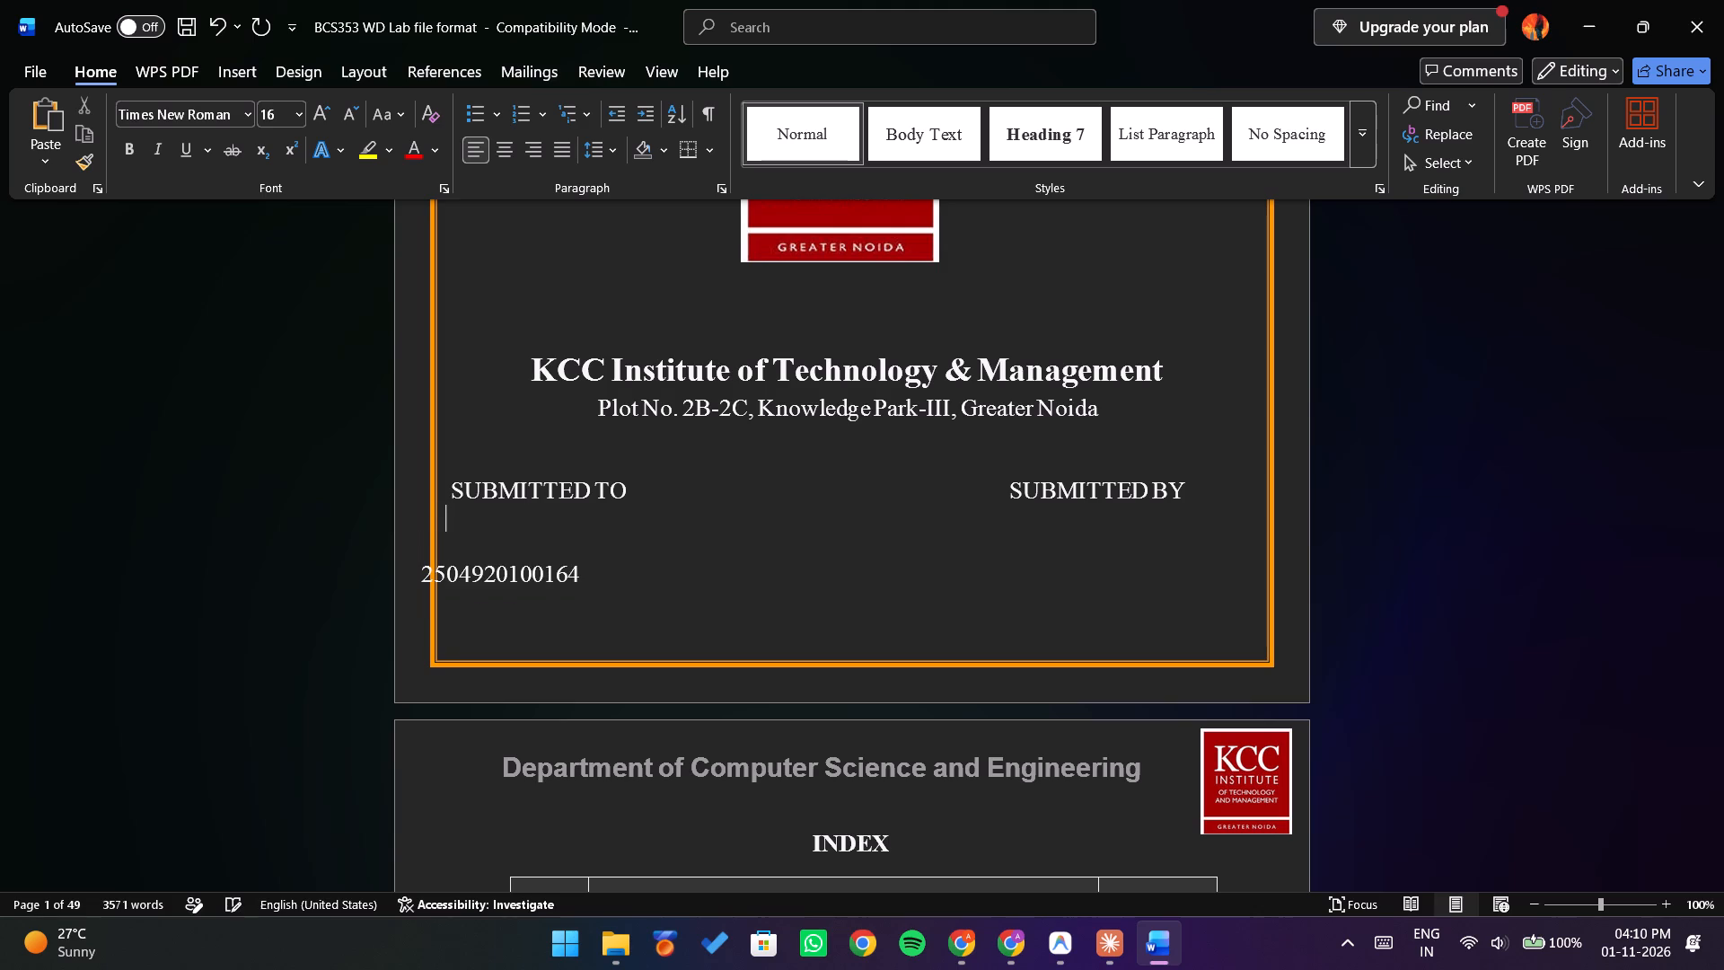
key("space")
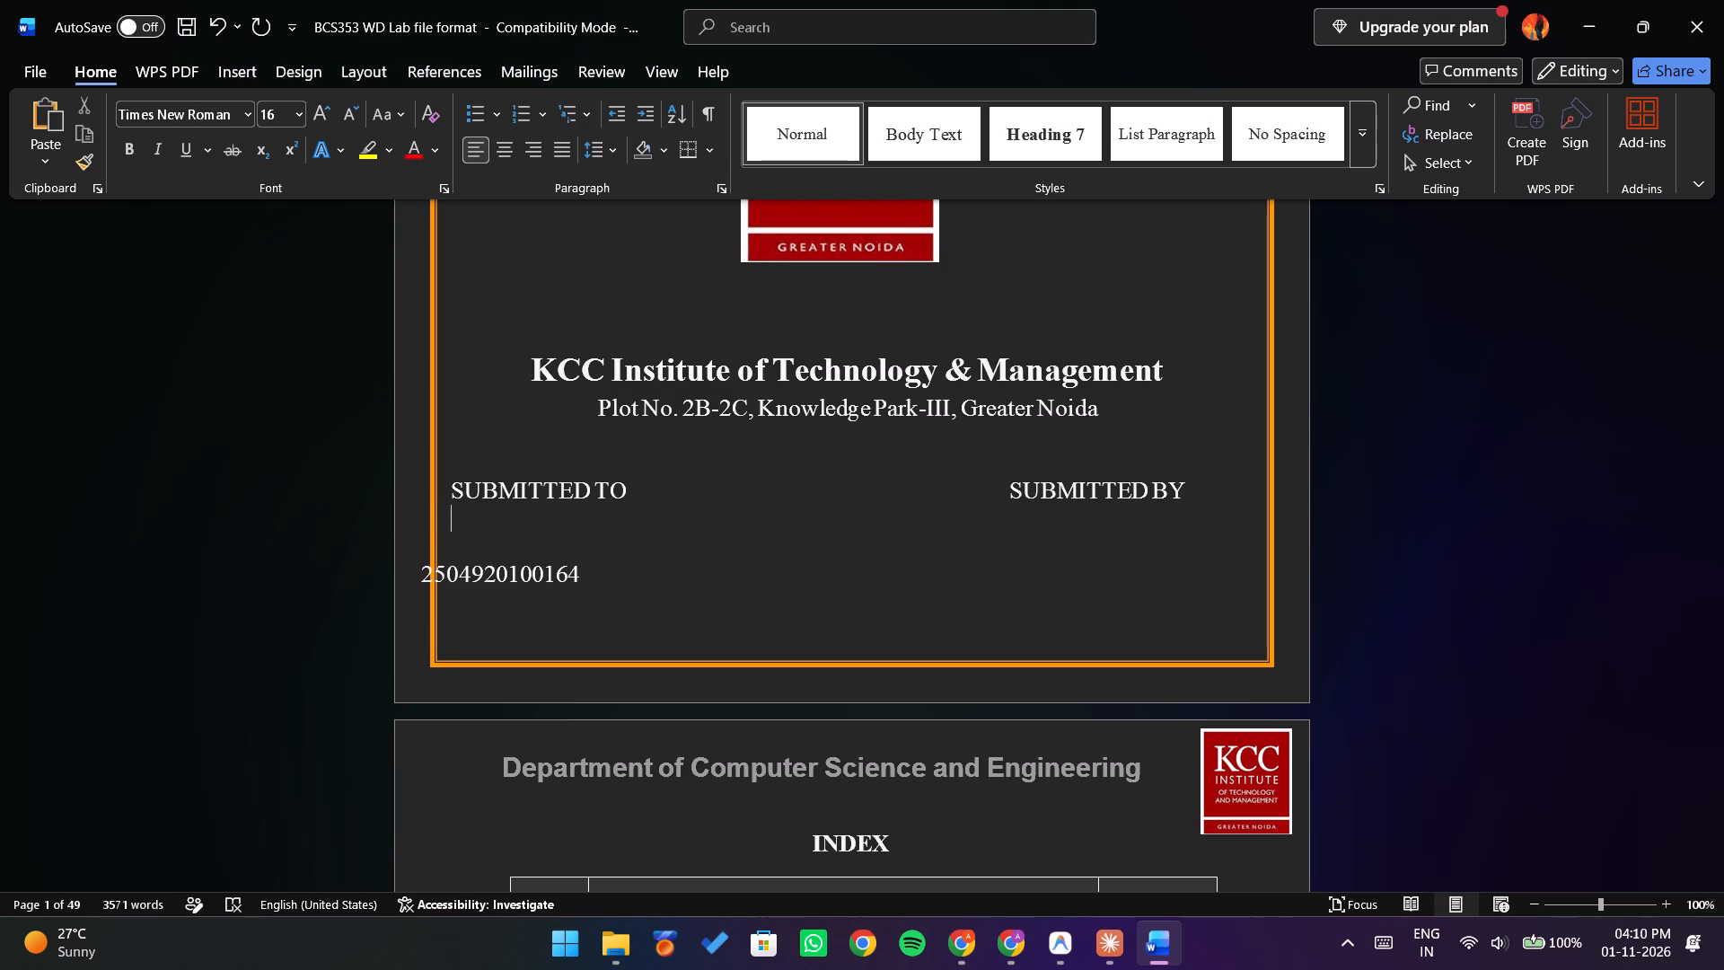
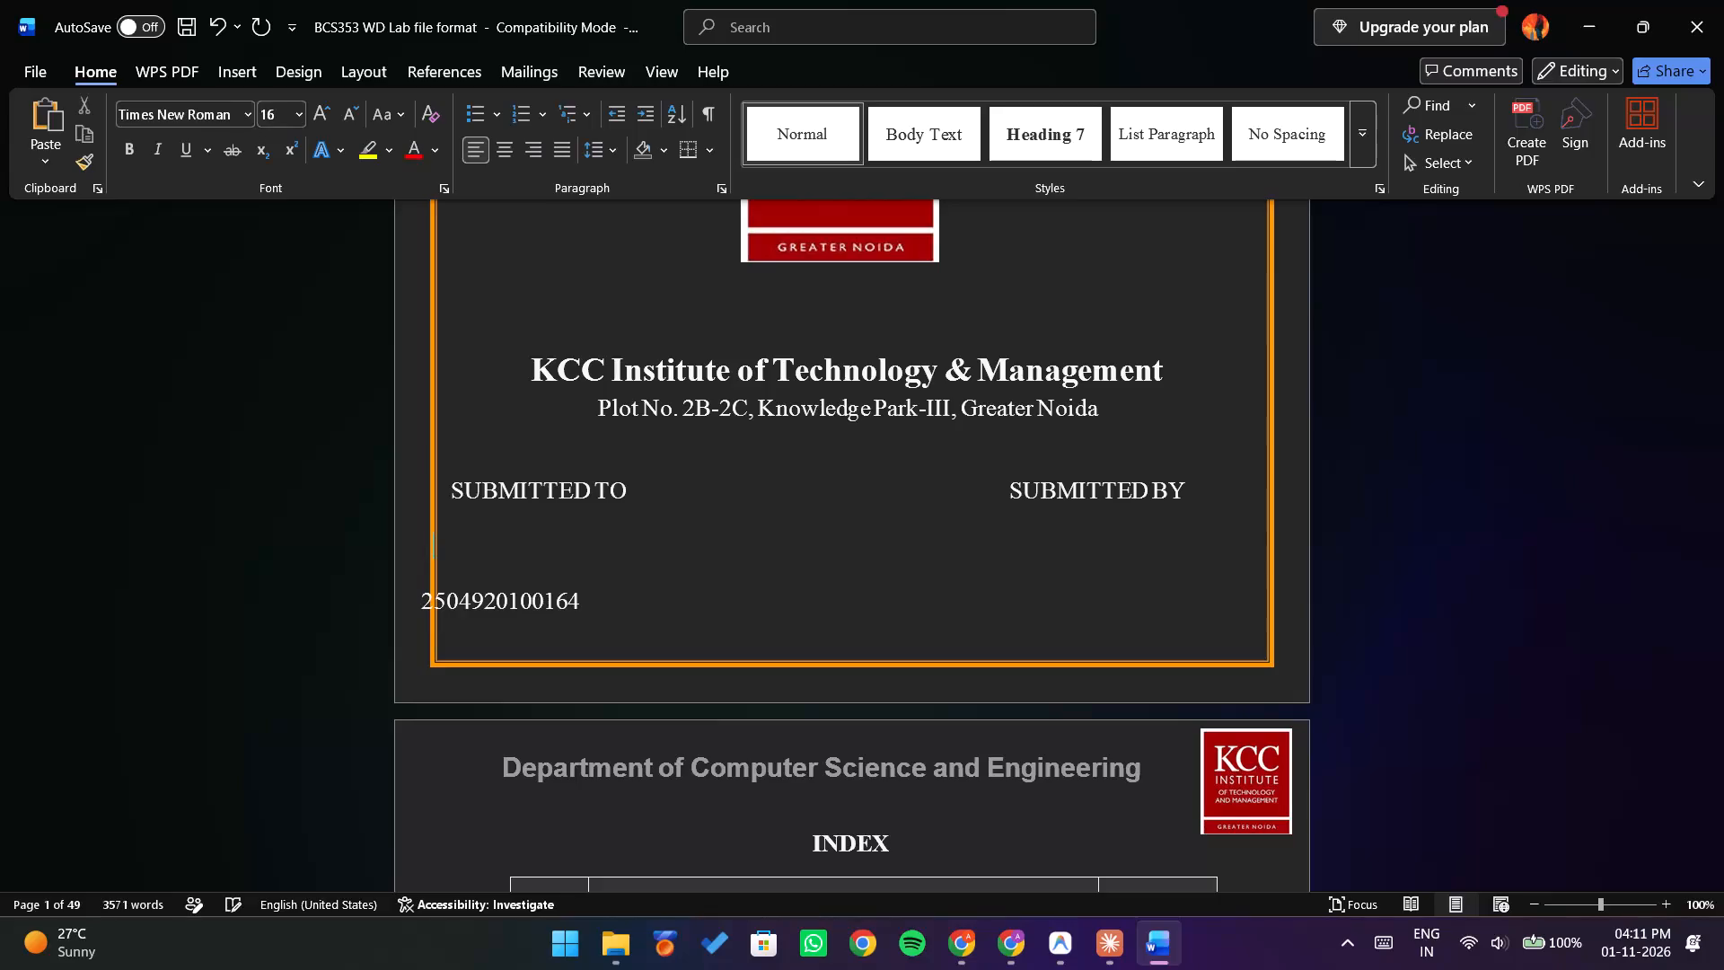
Clear the extra line beneath "SUBMITTED TO", leave one blank line under the heading, and indent the following line with five spaces.
key("BackSpace")
key("BackSpace")
key("BackSpace")
key("BackSpace")
key("BackSpace")
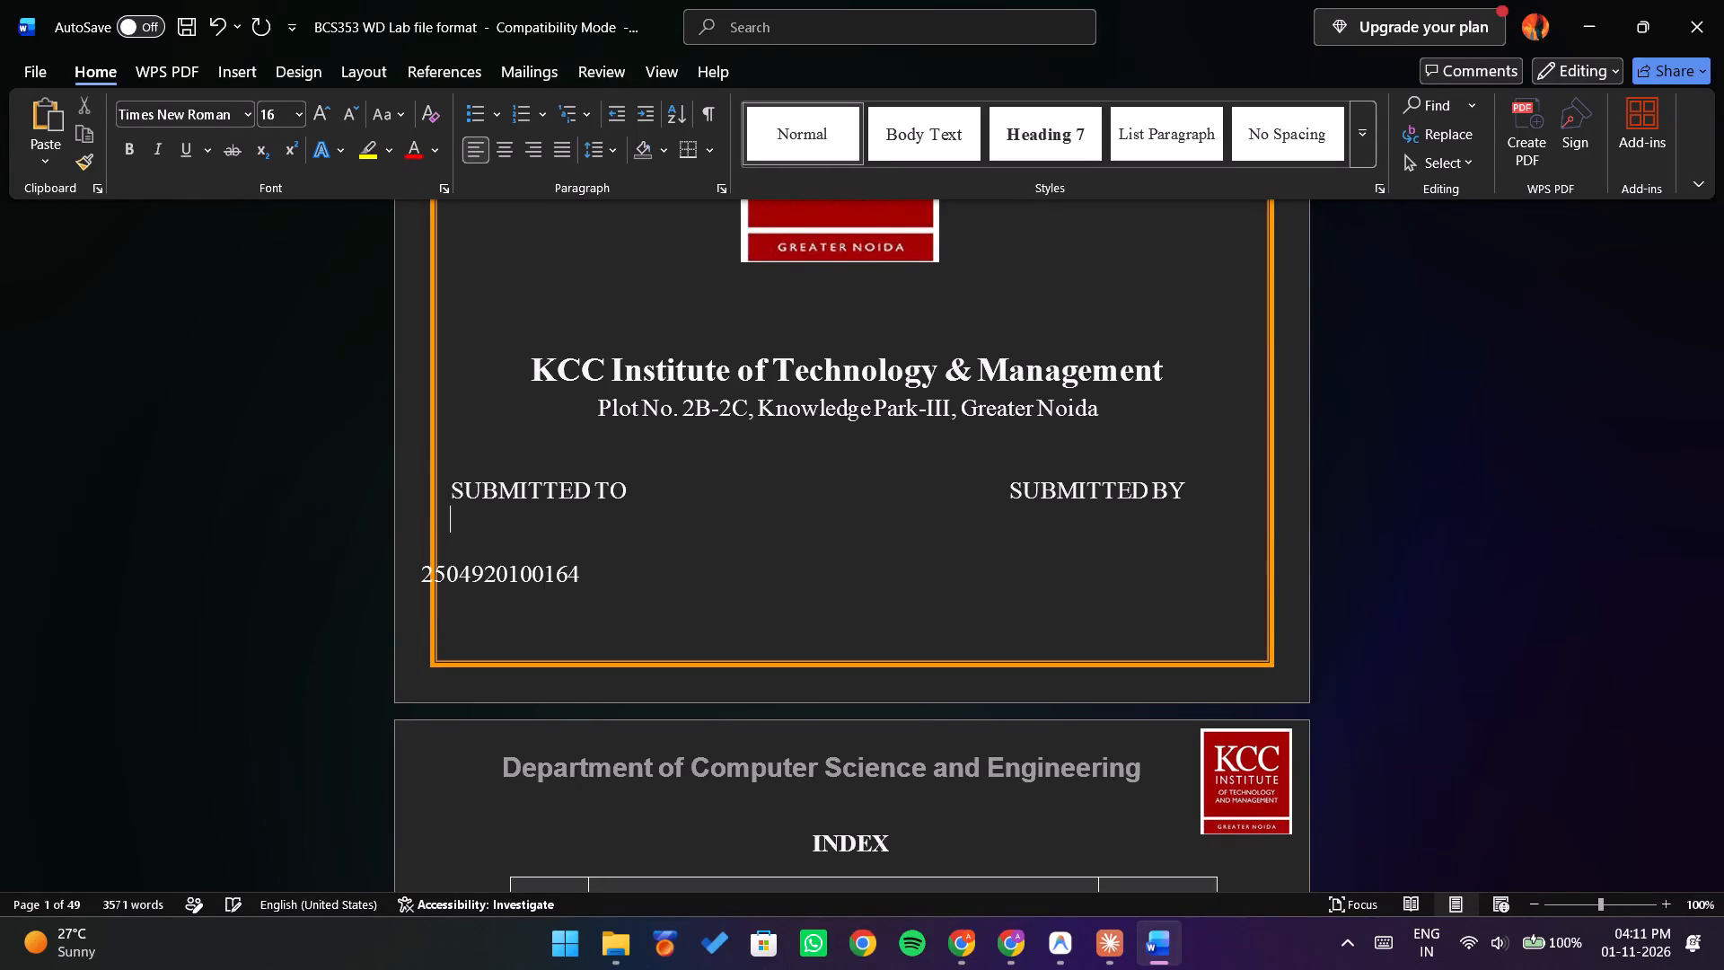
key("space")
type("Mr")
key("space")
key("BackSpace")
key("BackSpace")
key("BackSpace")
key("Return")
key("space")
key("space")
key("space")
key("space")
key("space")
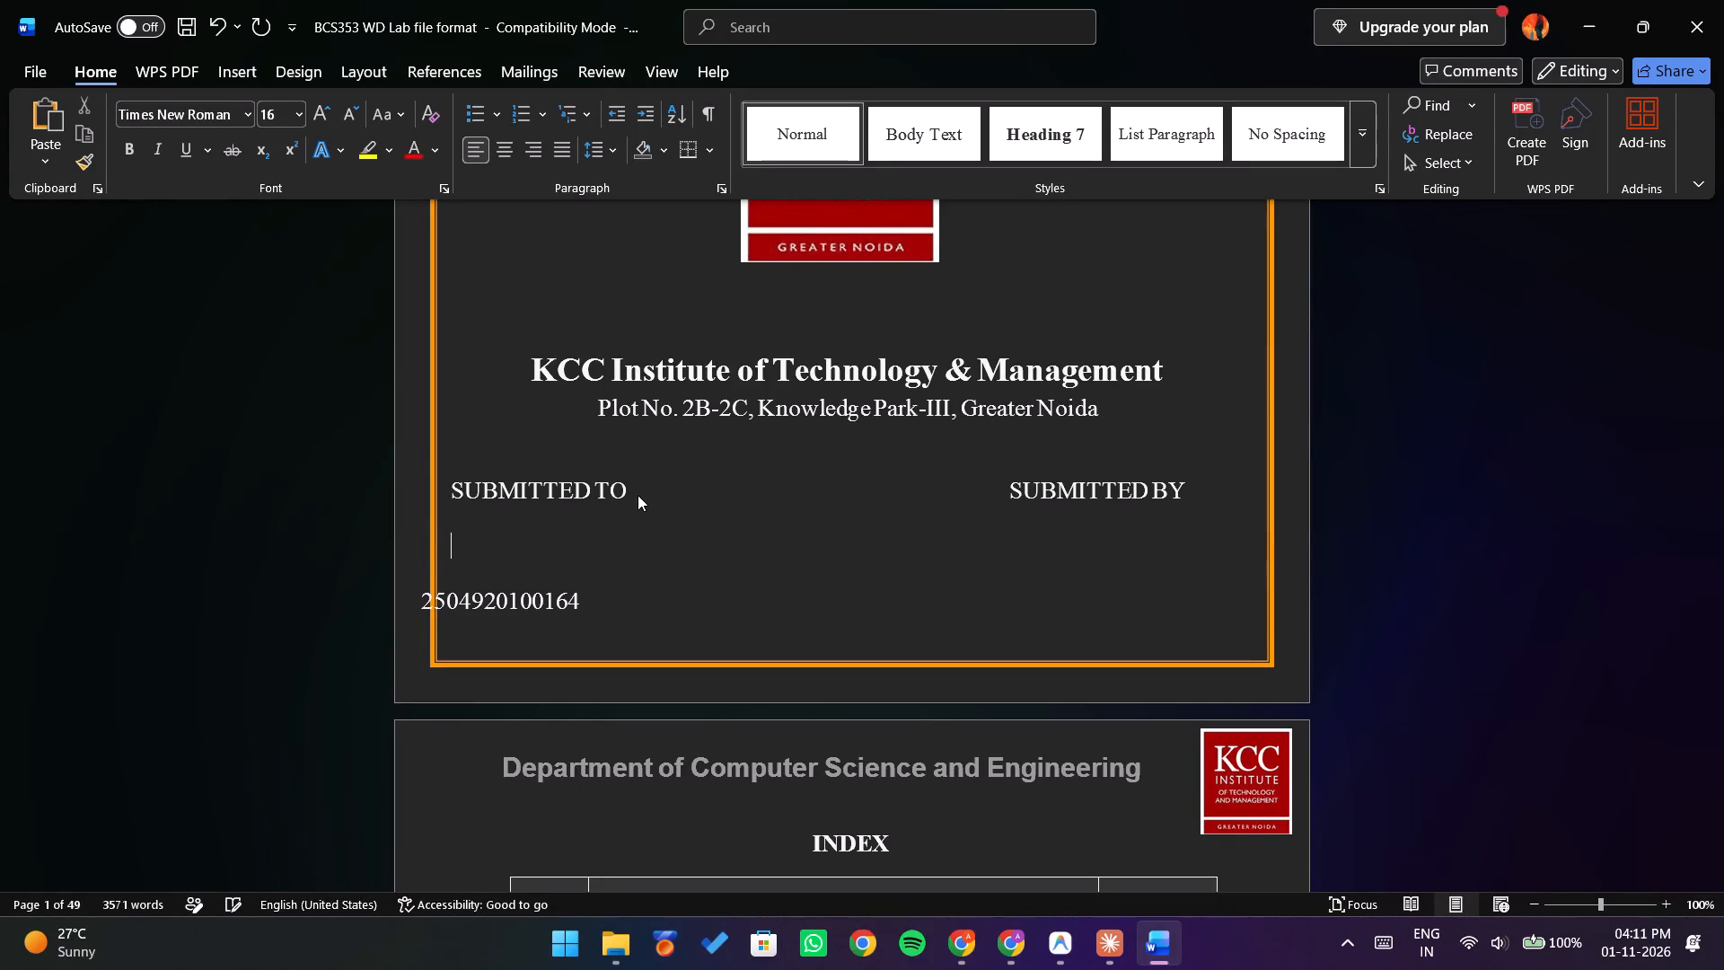
Enter the teacher's name, preceded by the title "Mr.", on the indented line beneath "SUBMITTED TO".
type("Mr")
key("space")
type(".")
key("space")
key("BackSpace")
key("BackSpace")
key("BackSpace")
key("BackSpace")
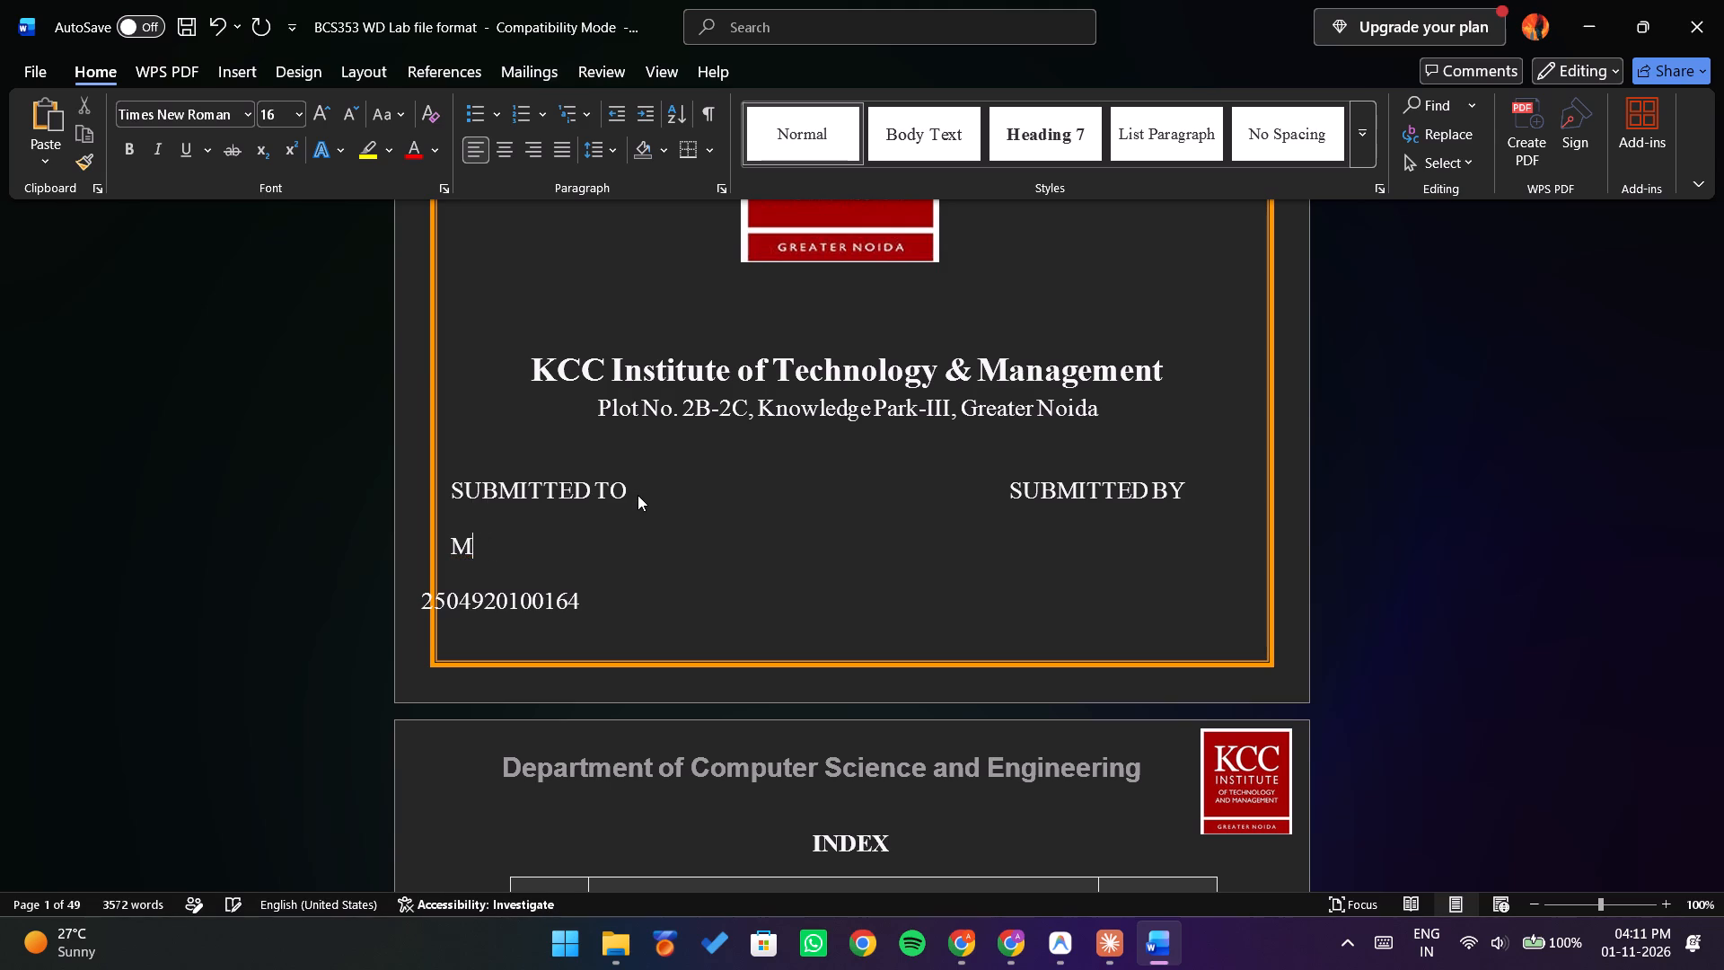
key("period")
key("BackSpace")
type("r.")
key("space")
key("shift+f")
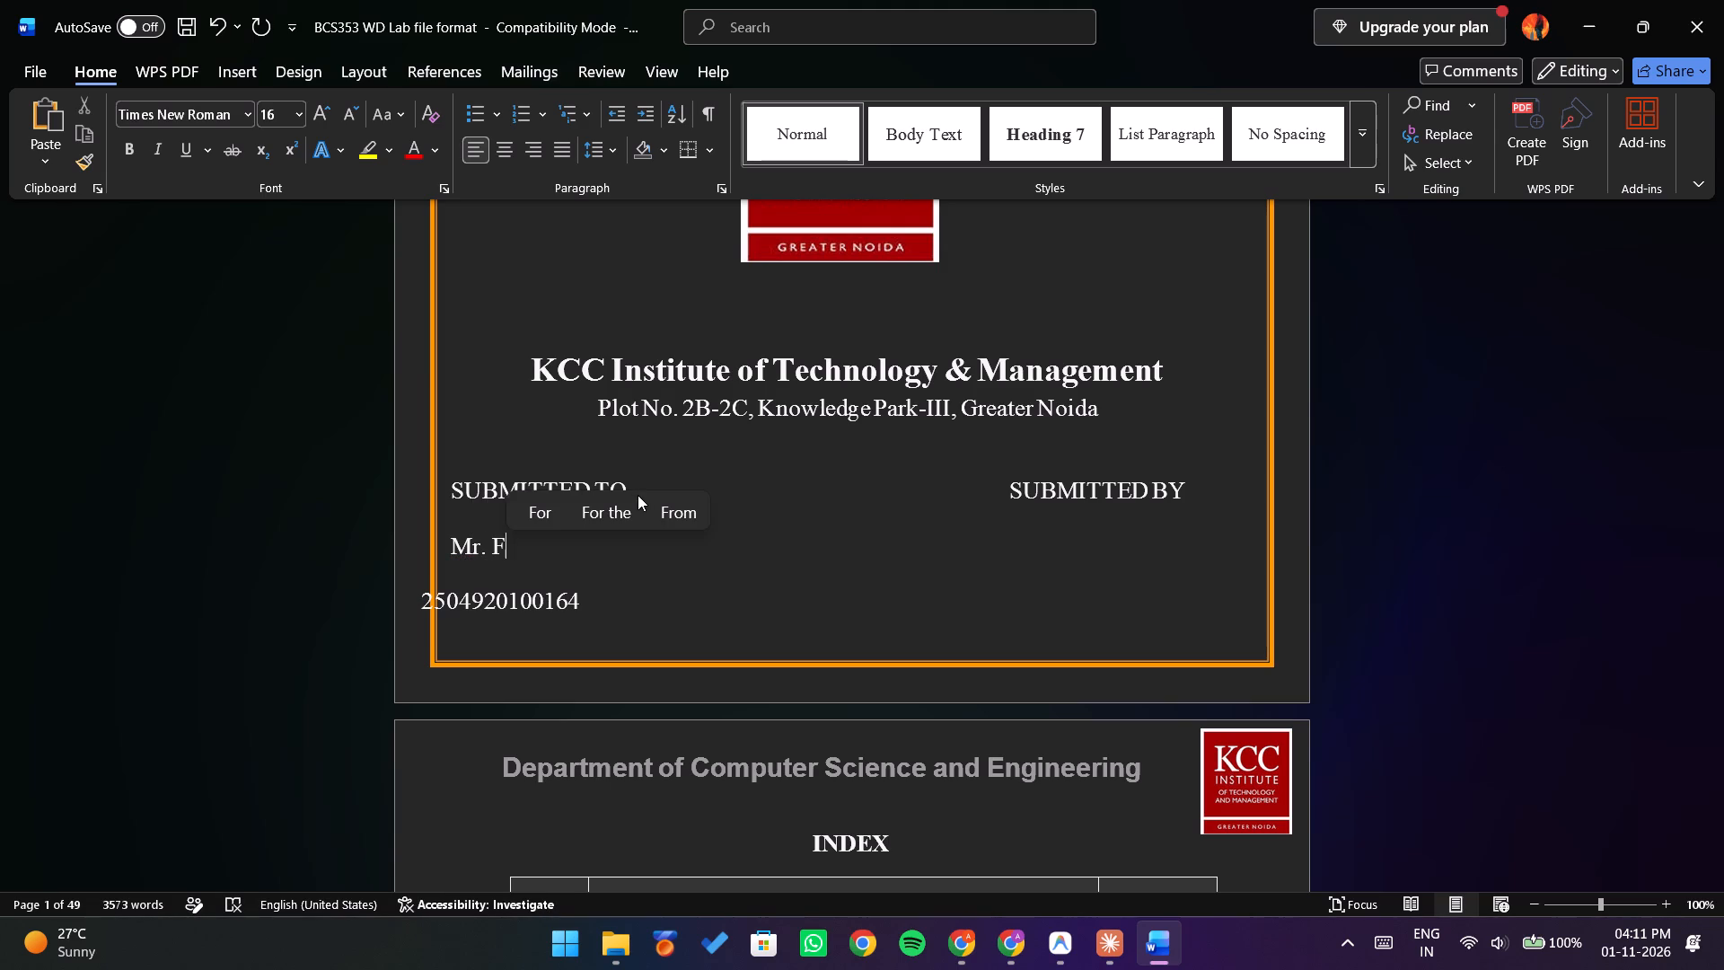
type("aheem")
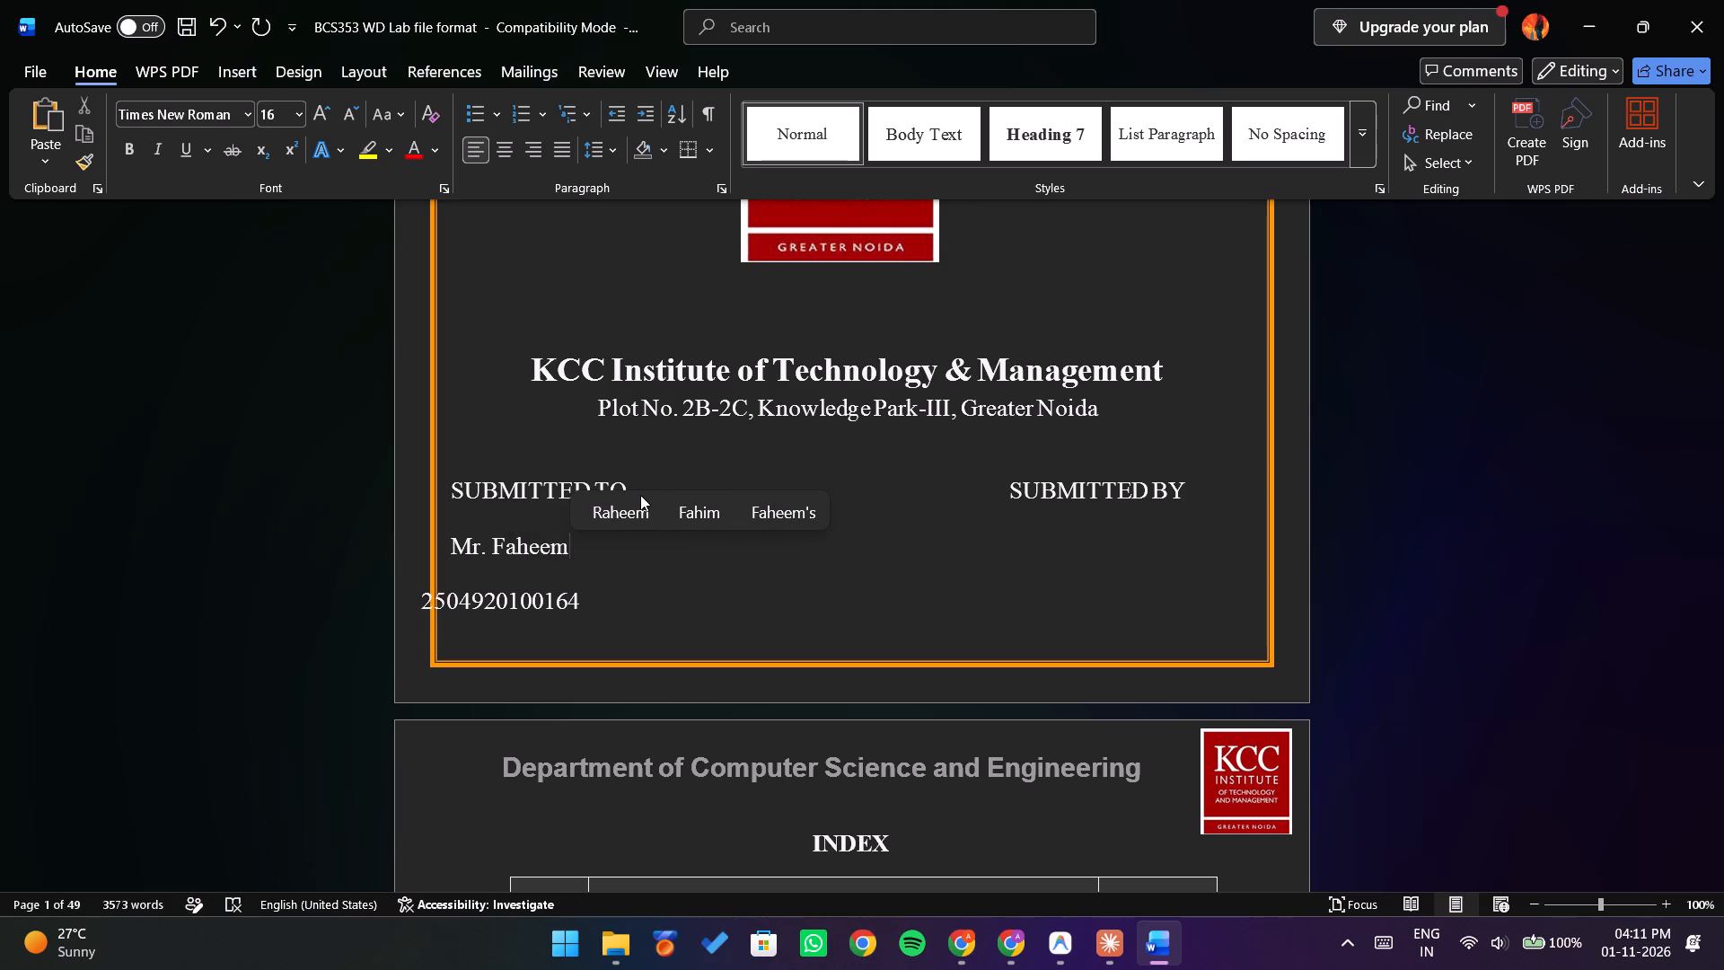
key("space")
Delete the roll number from the line beneath the teacher's name.
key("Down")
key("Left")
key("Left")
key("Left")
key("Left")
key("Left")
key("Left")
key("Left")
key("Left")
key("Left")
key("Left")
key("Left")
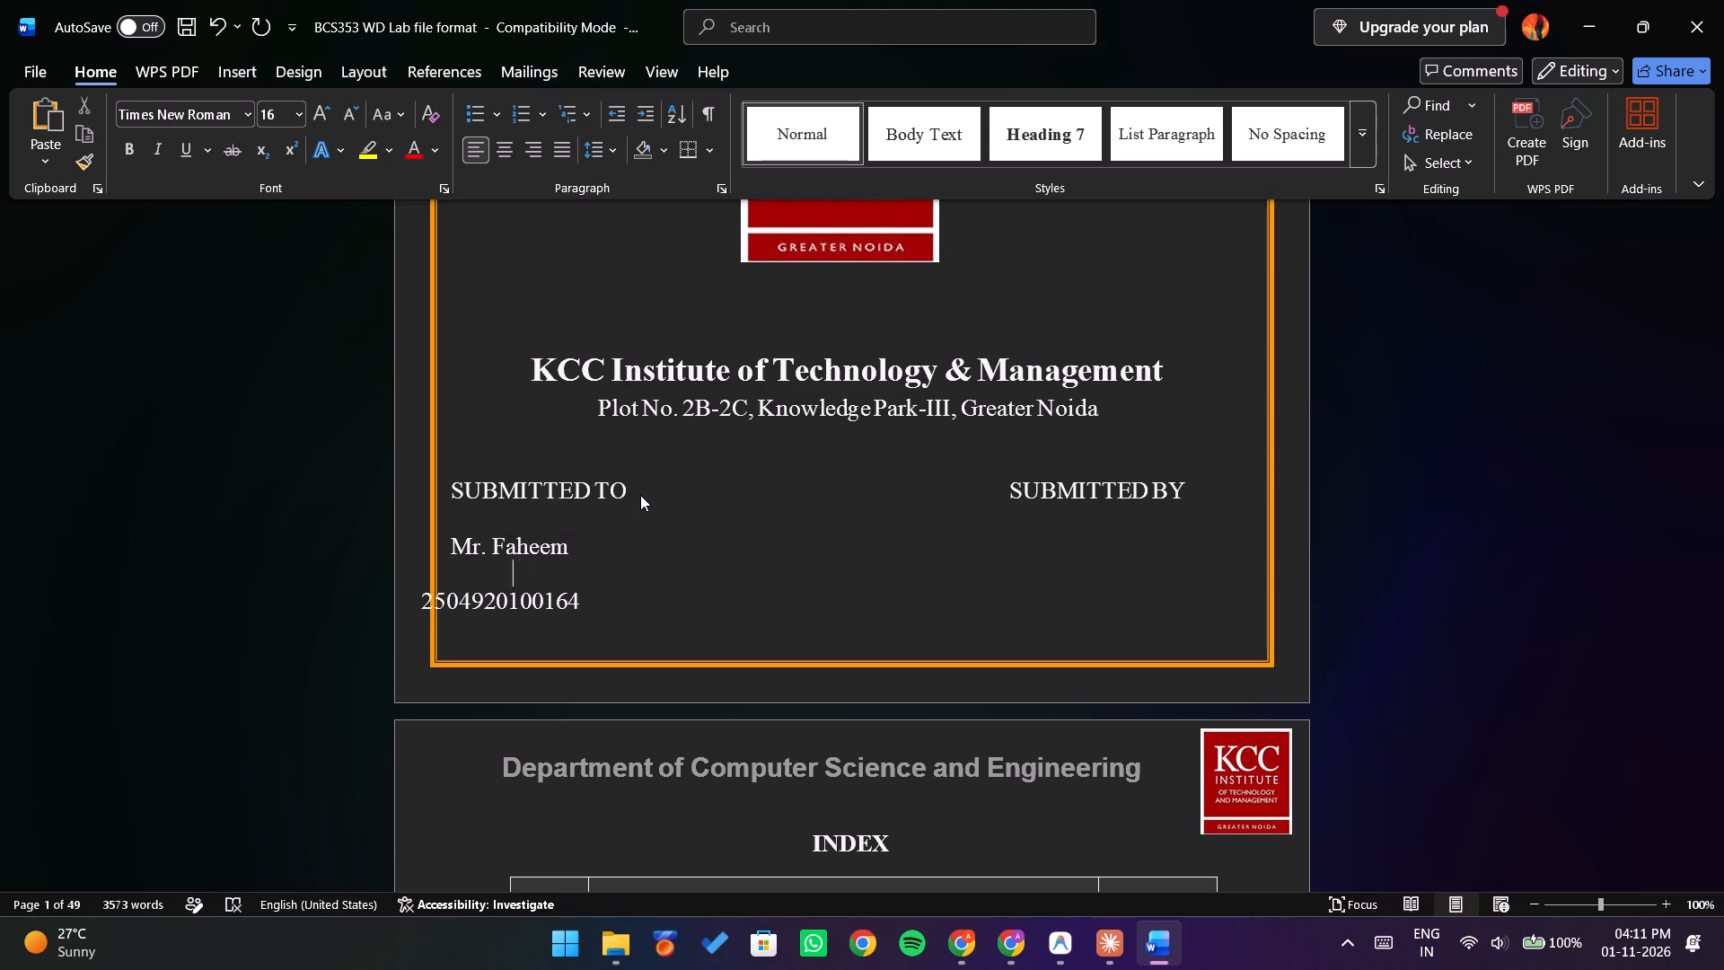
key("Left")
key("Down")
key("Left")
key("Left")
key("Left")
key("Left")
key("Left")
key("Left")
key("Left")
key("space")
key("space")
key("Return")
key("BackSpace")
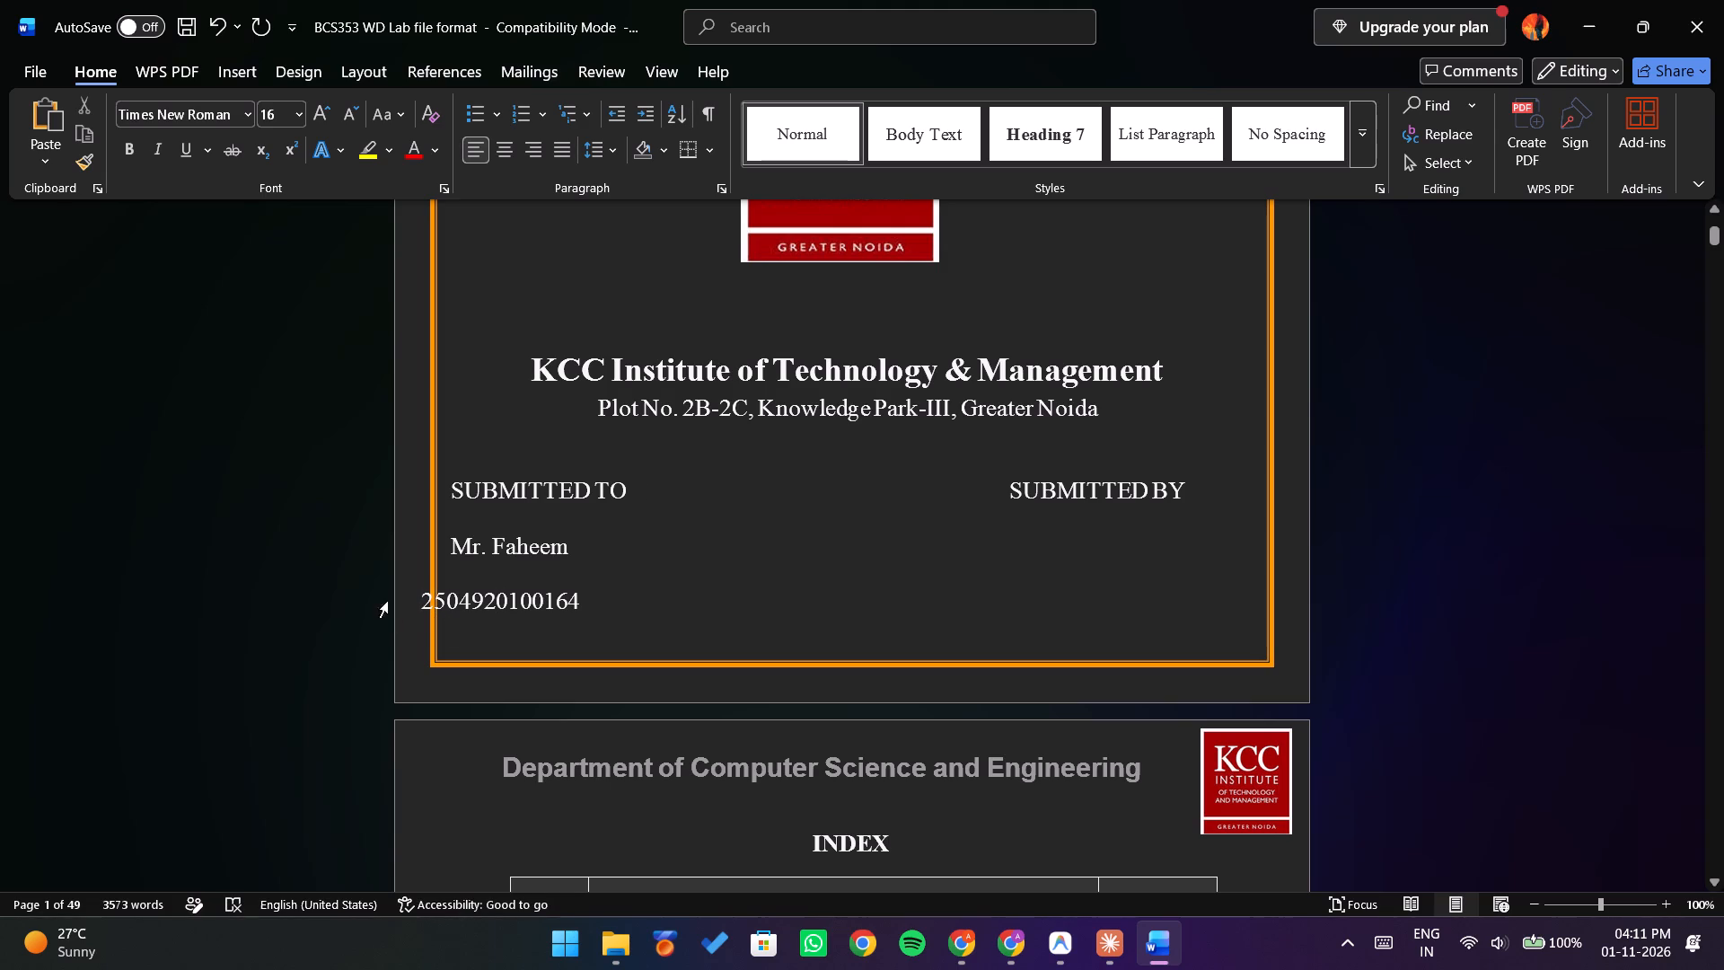
left_click(423, 605)
left_click_drag(590, 592, 422, 589)
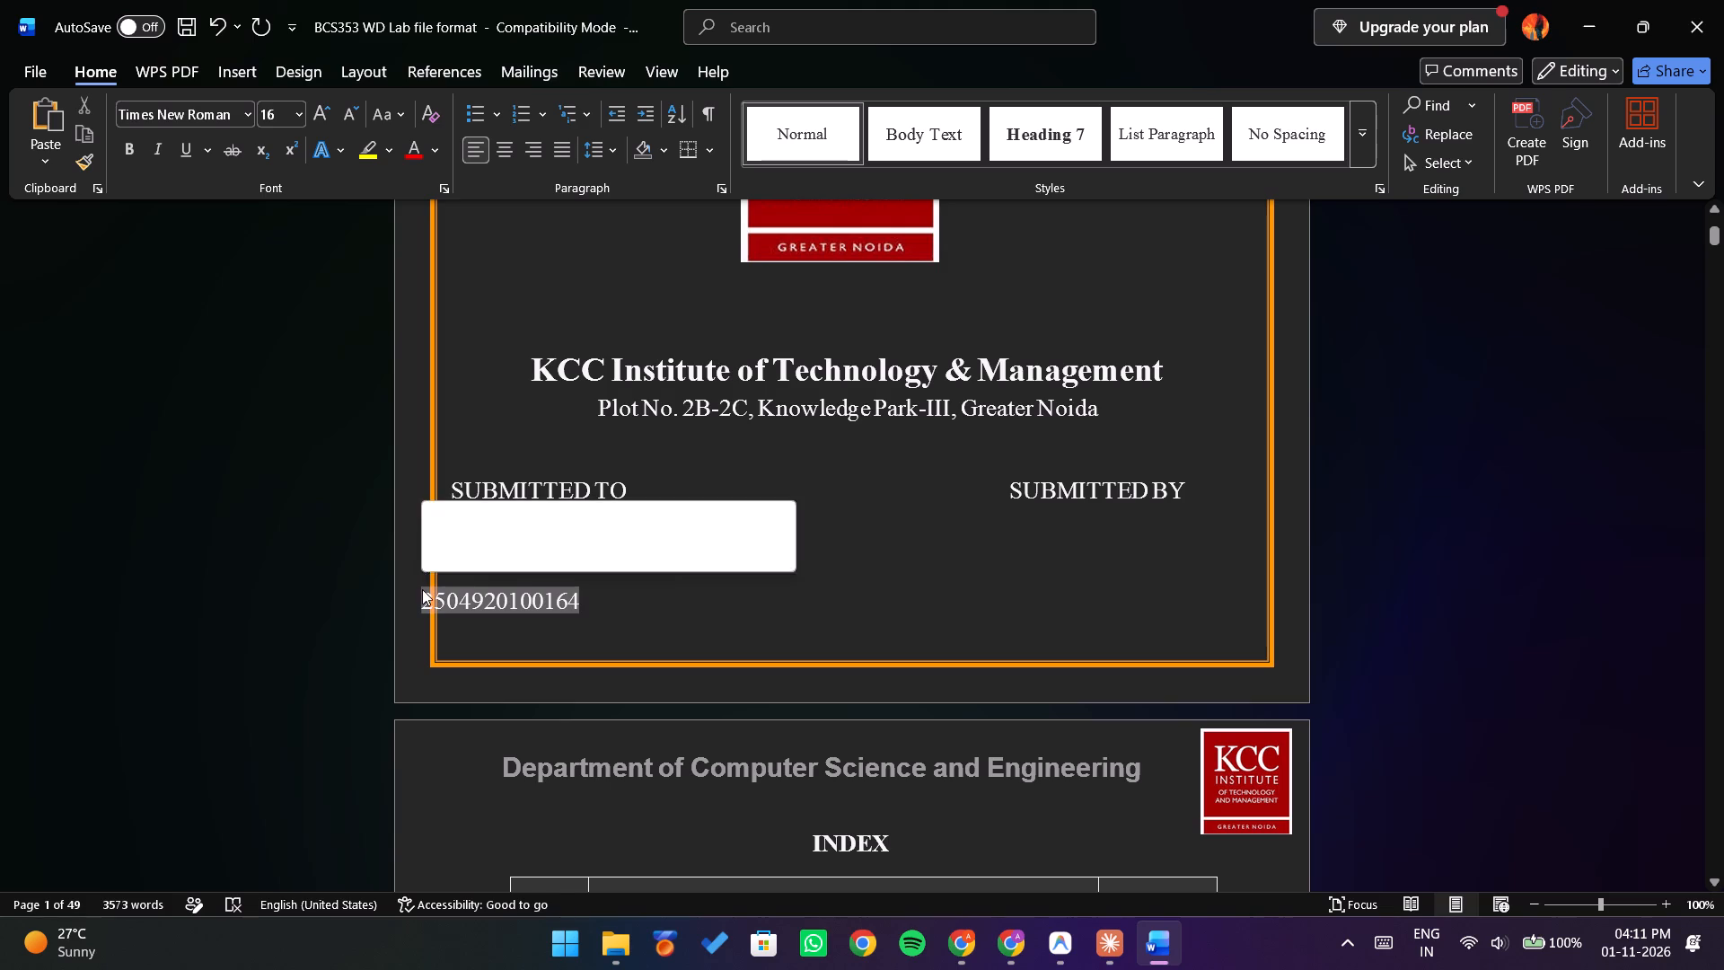
key("BackSpace")
Enter the student's full name on the same line as the teacher's name, spaced across to line up beneath "SUBMITTED BY".
left_click(1020, 539)
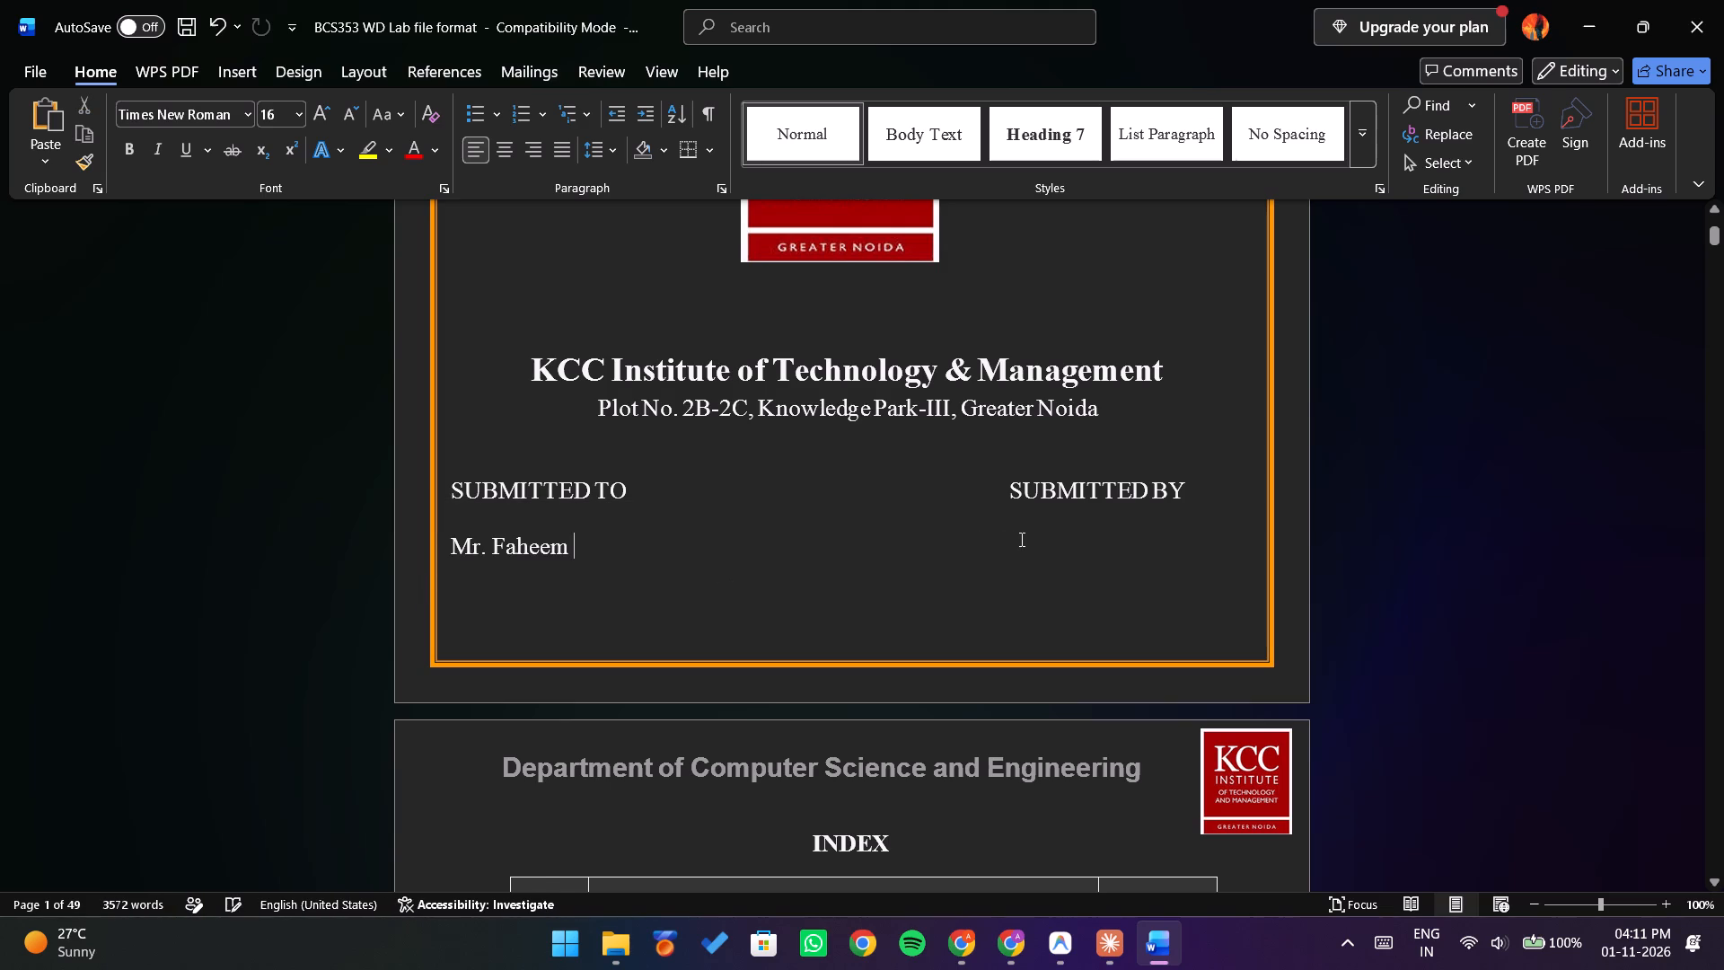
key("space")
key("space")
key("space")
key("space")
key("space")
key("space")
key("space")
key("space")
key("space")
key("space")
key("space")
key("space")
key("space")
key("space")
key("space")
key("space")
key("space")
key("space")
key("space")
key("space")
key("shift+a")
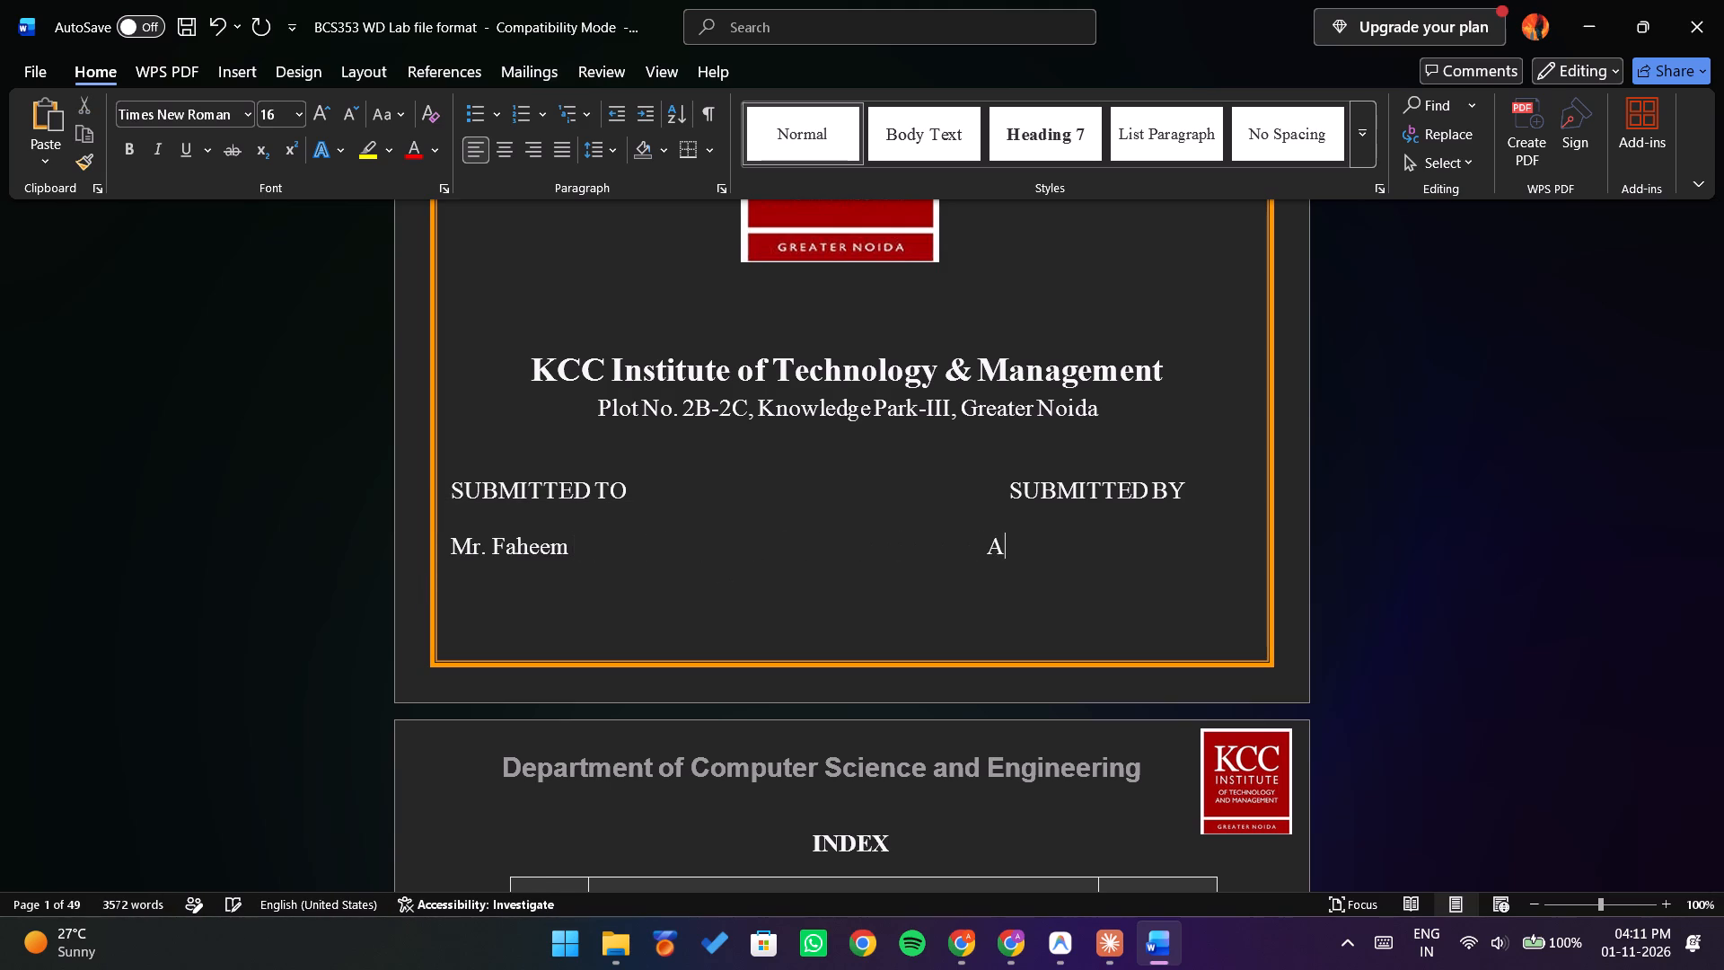
key("BackSpace")
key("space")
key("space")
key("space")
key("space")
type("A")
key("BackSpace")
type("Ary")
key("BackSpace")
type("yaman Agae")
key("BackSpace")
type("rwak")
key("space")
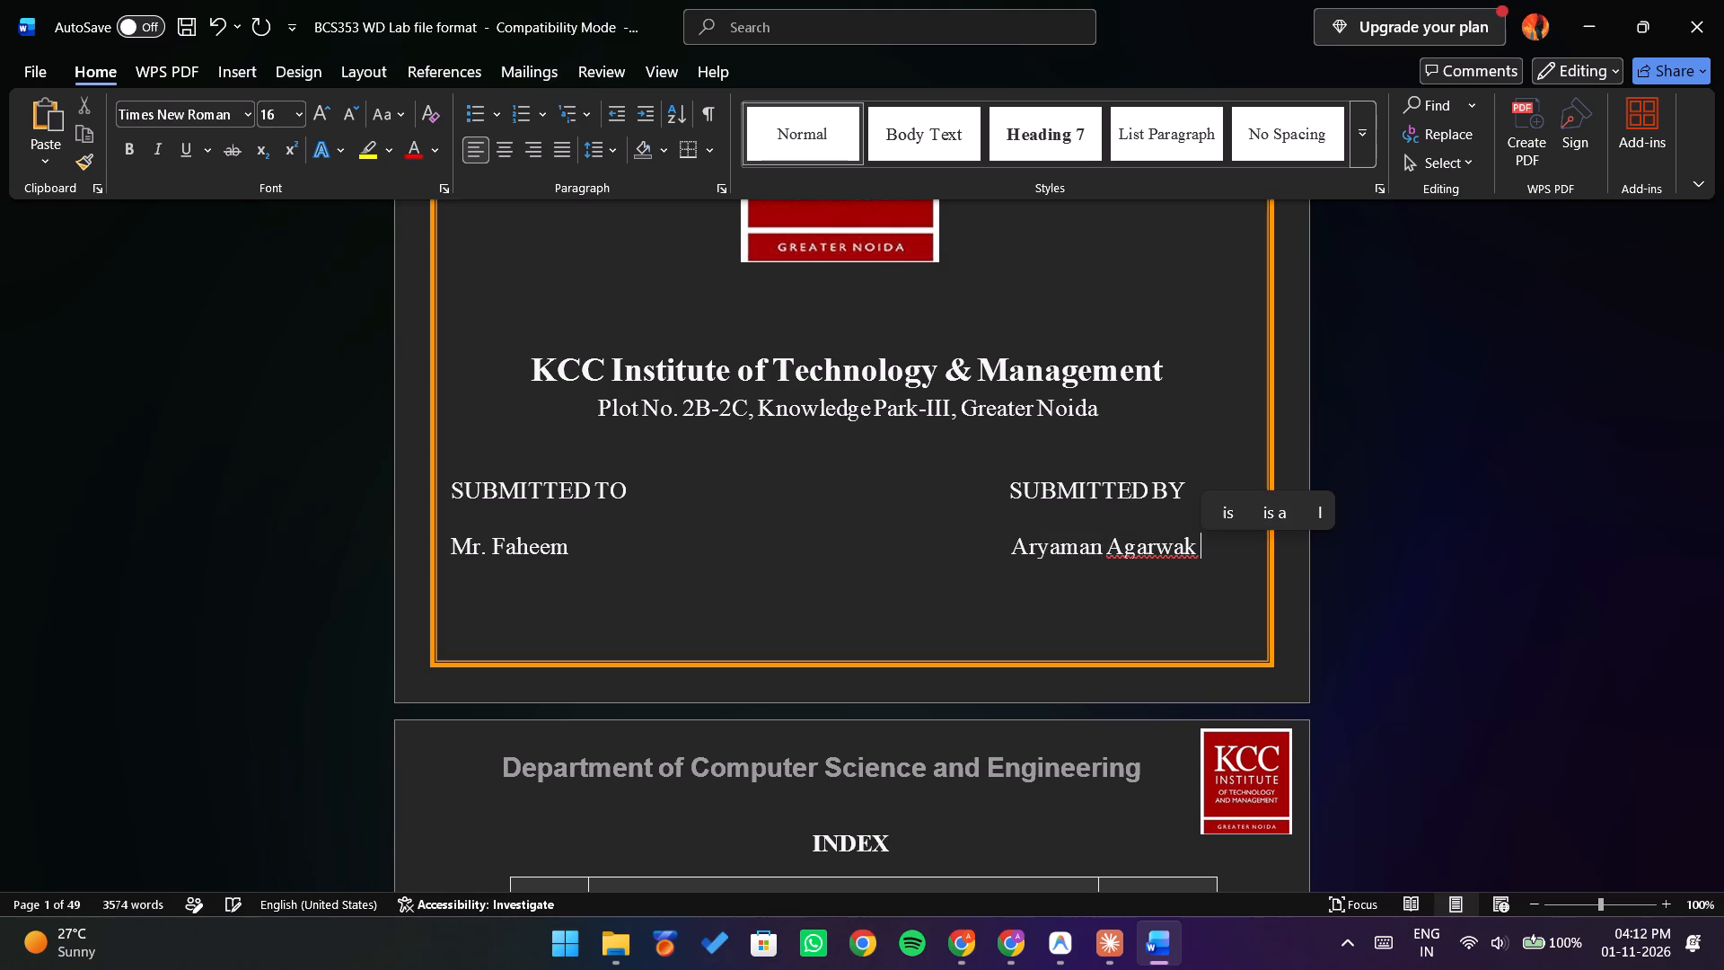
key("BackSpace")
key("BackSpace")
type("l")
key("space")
Enter the student's roll number on a new line directly beneath the student's name, spaced across to line up with it.
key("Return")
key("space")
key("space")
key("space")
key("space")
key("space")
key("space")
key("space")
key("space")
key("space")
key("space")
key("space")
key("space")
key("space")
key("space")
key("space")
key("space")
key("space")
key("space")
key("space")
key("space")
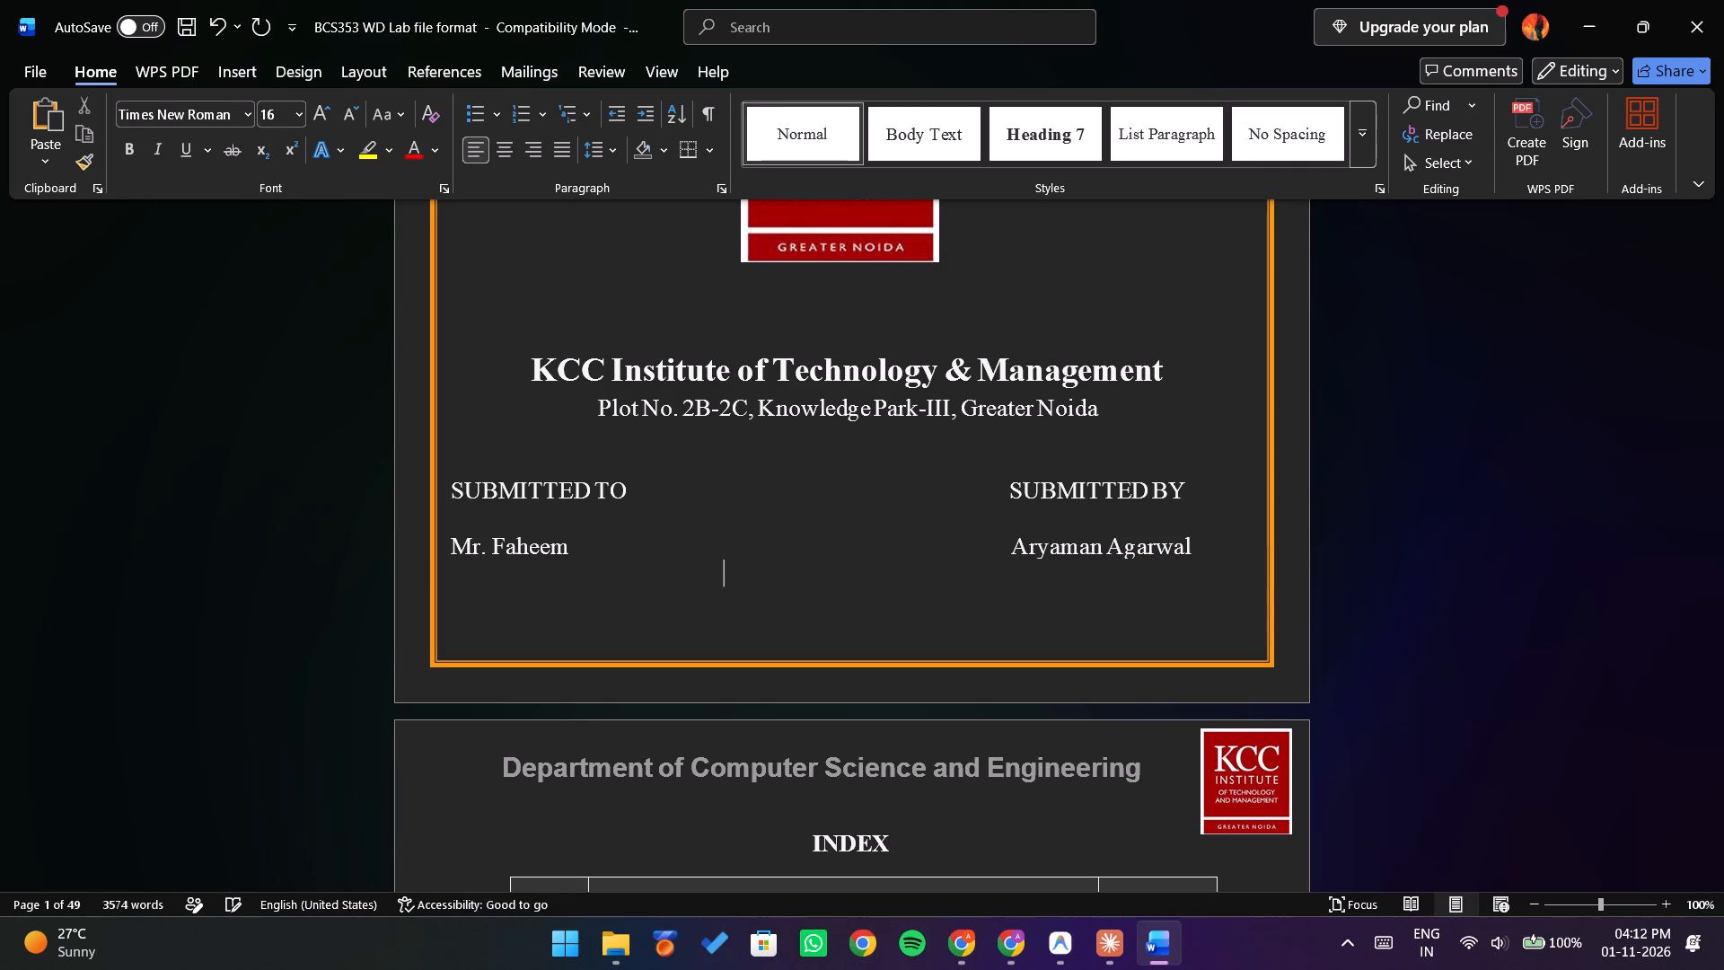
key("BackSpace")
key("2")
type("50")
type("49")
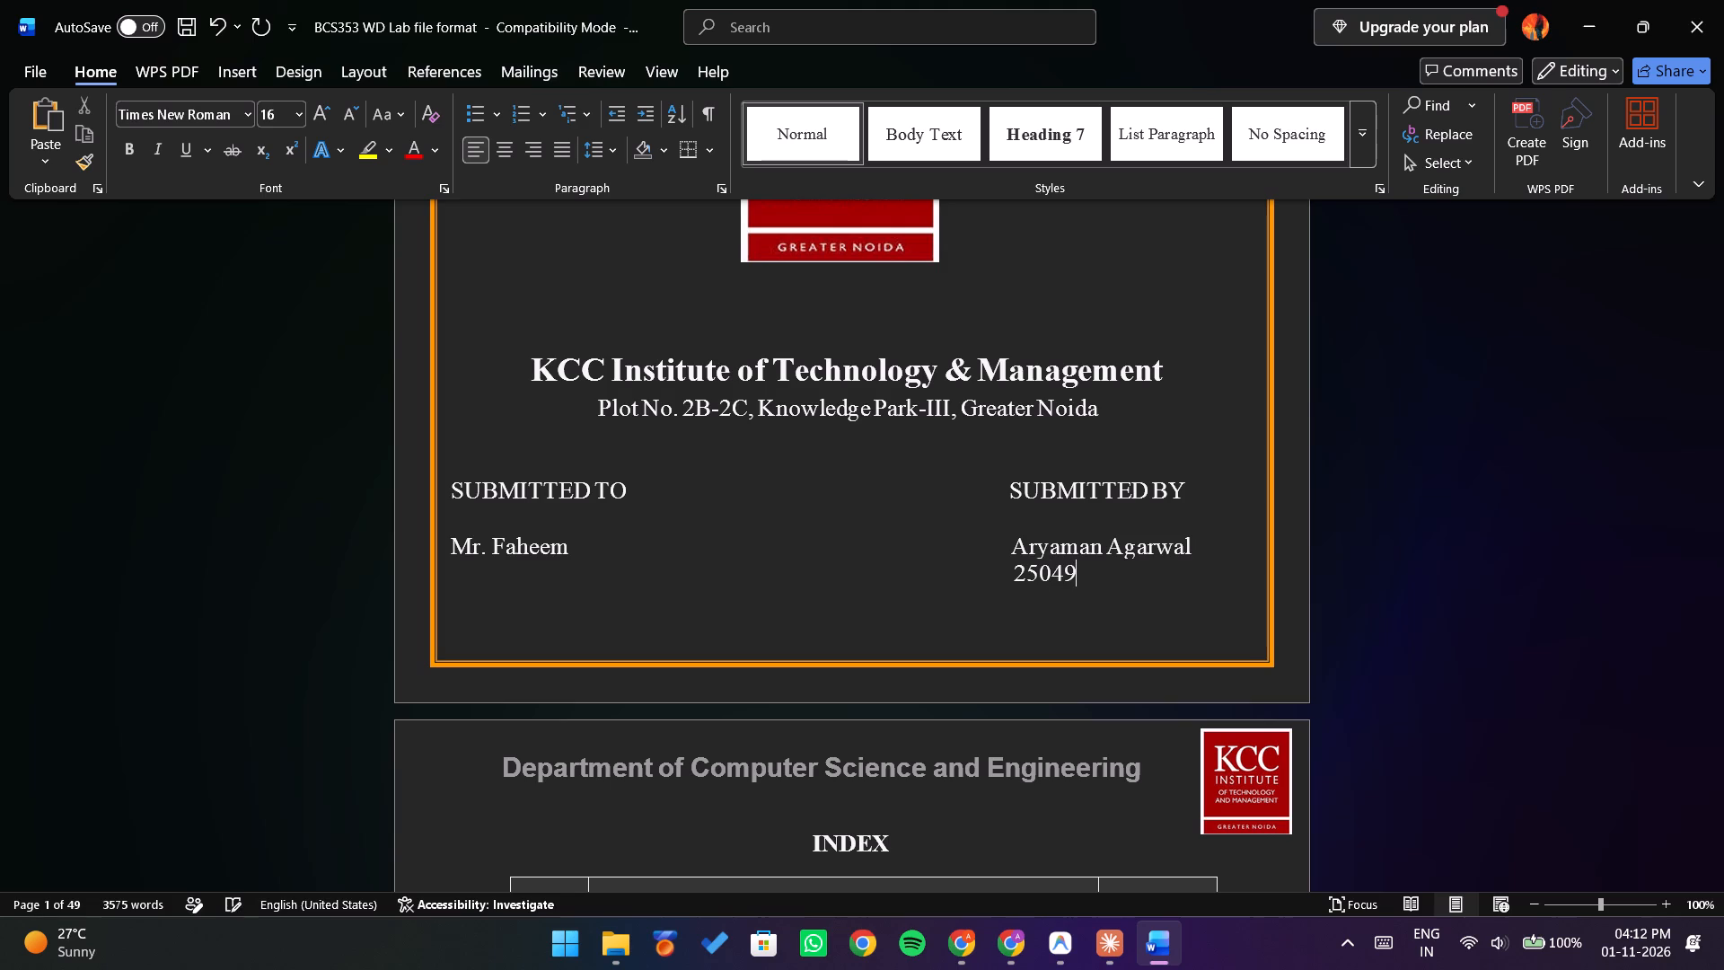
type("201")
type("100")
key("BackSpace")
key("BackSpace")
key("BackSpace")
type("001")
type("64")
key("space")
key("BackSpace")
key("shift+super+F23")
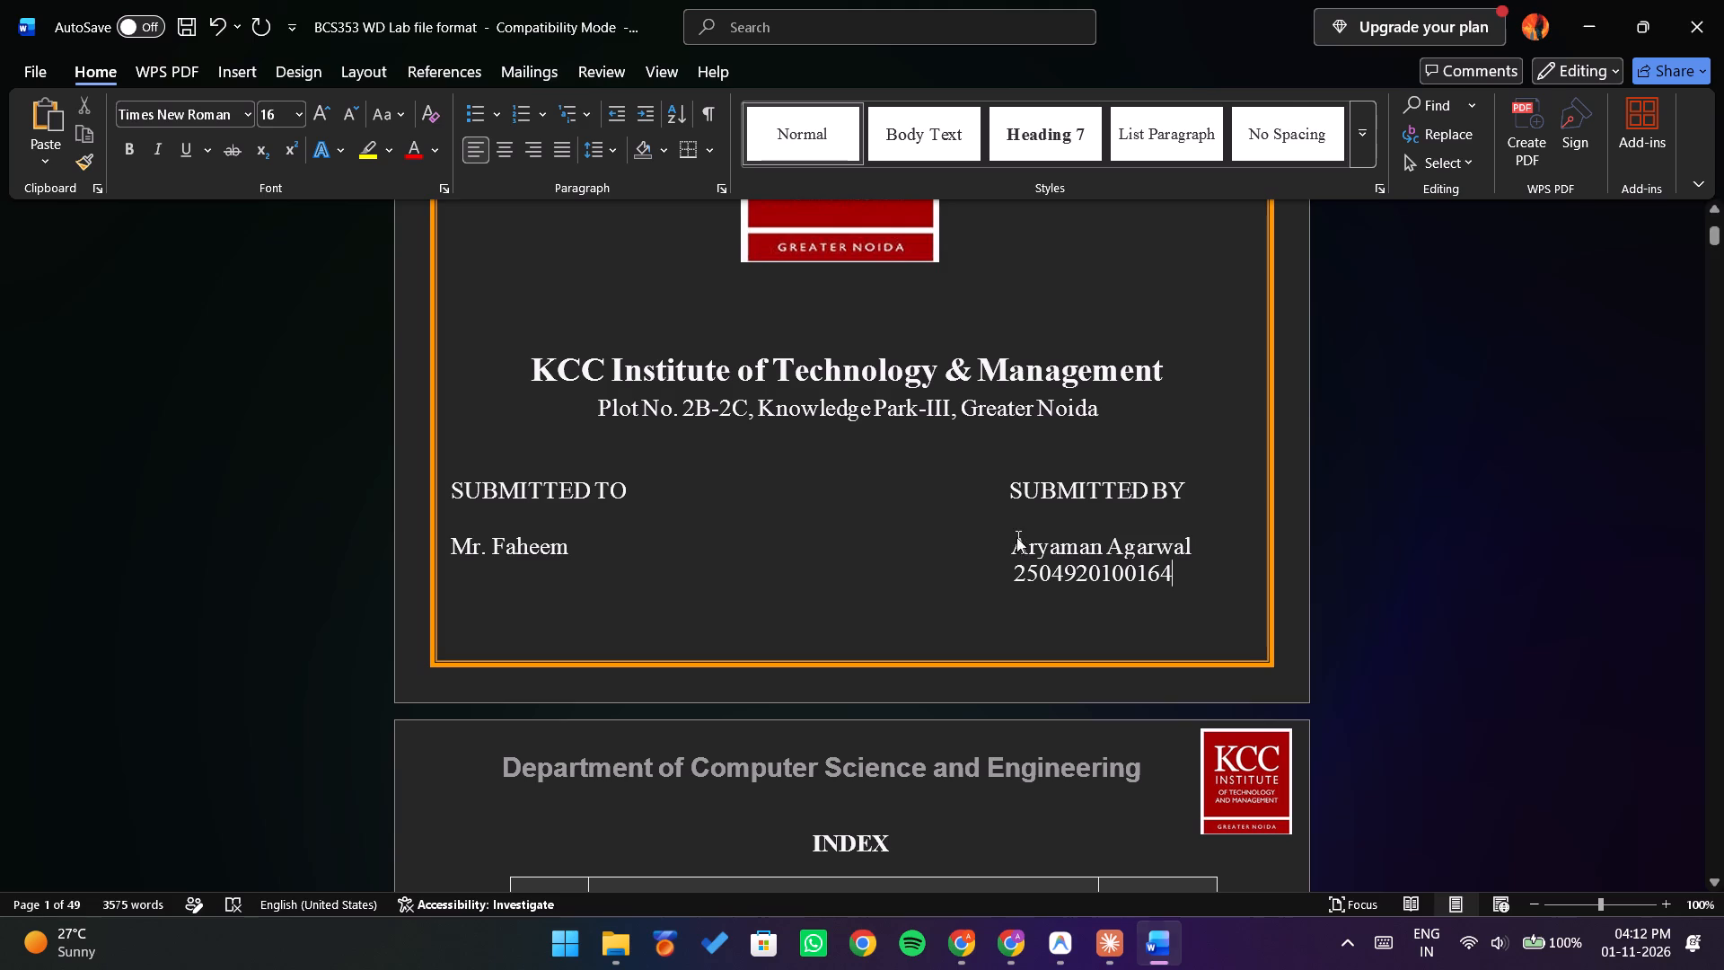
left_click(119, 451)
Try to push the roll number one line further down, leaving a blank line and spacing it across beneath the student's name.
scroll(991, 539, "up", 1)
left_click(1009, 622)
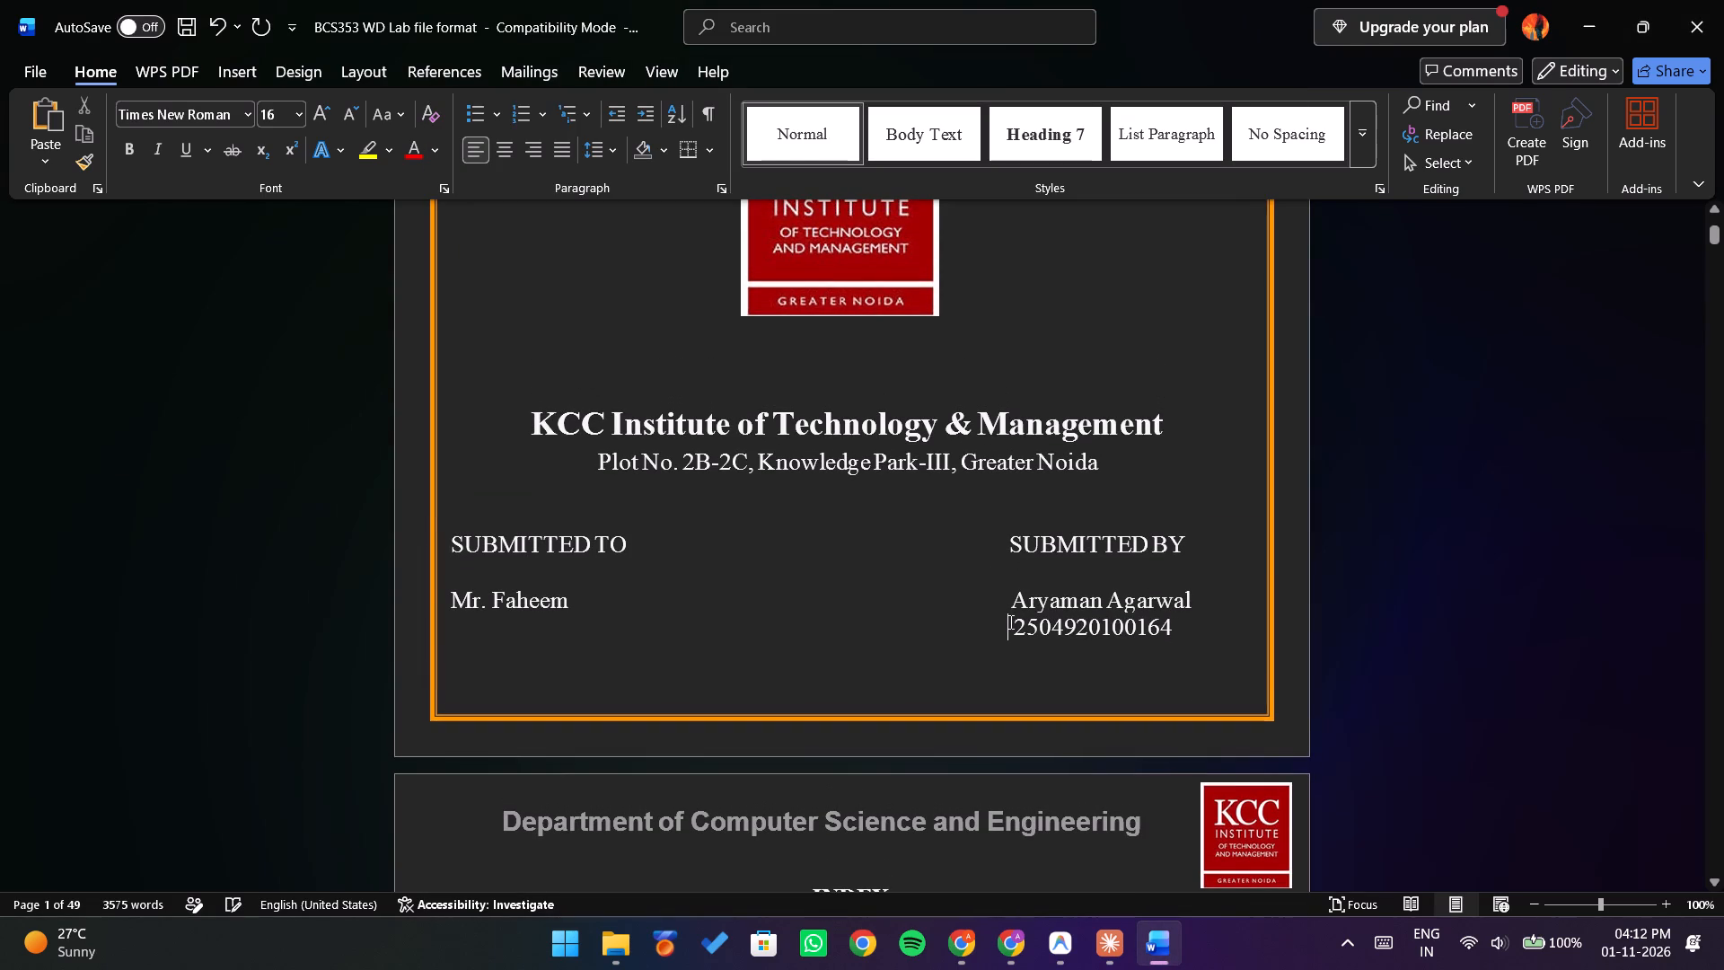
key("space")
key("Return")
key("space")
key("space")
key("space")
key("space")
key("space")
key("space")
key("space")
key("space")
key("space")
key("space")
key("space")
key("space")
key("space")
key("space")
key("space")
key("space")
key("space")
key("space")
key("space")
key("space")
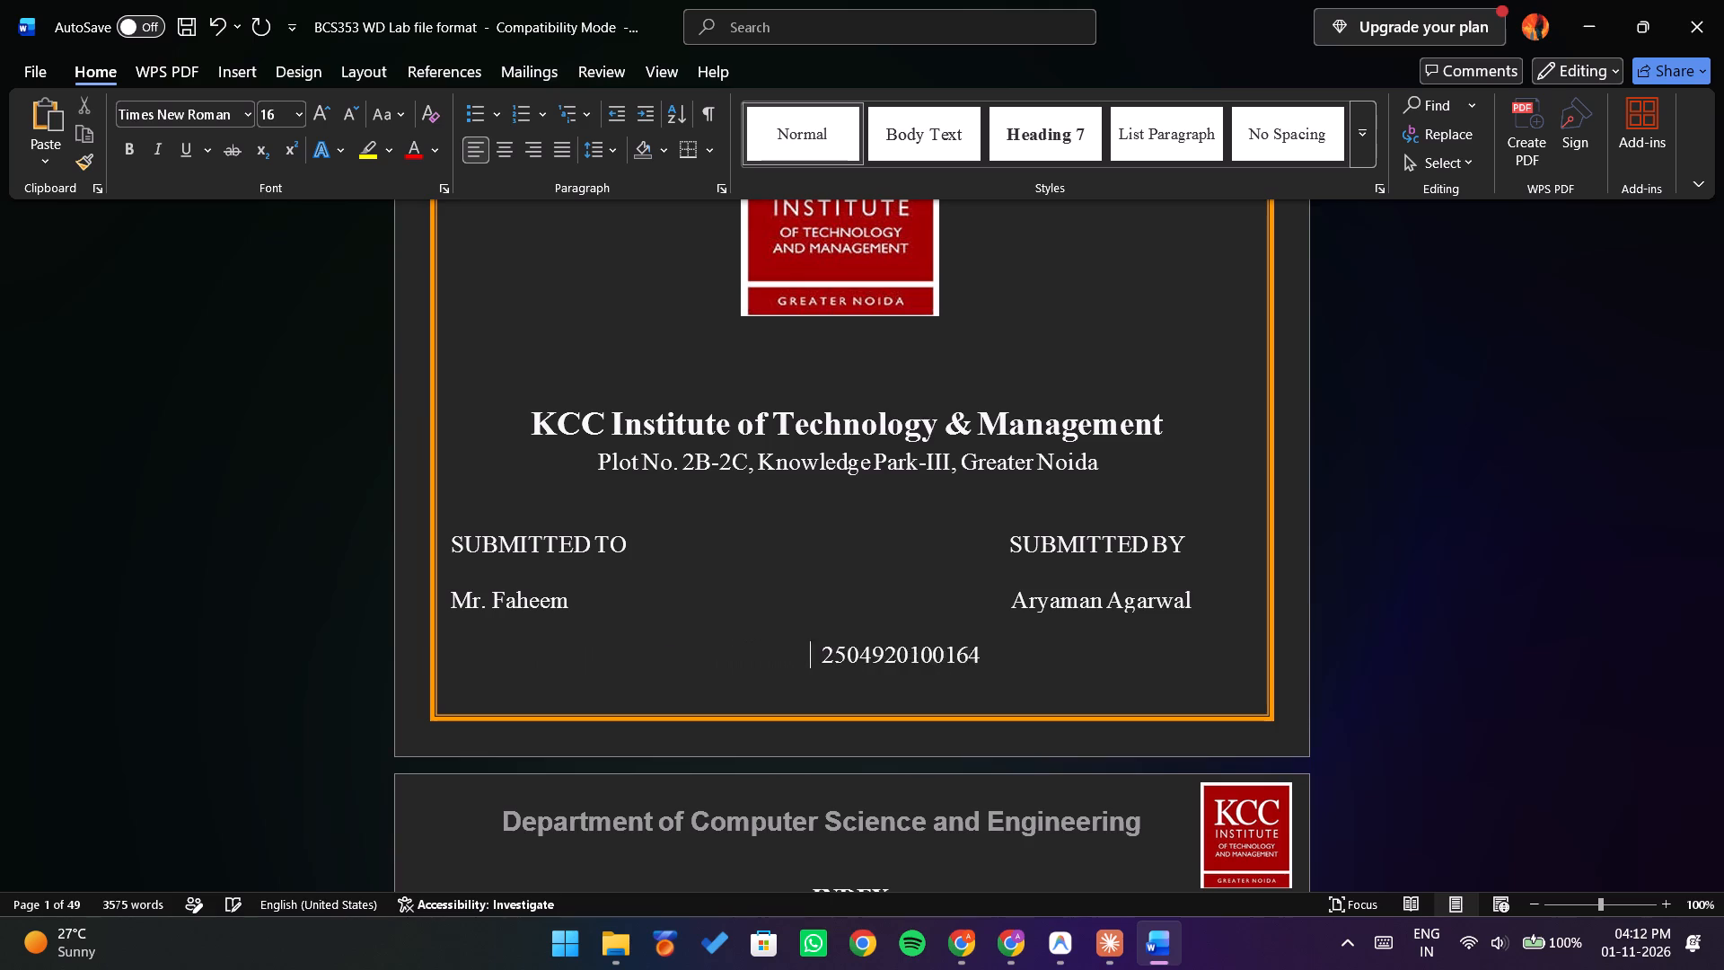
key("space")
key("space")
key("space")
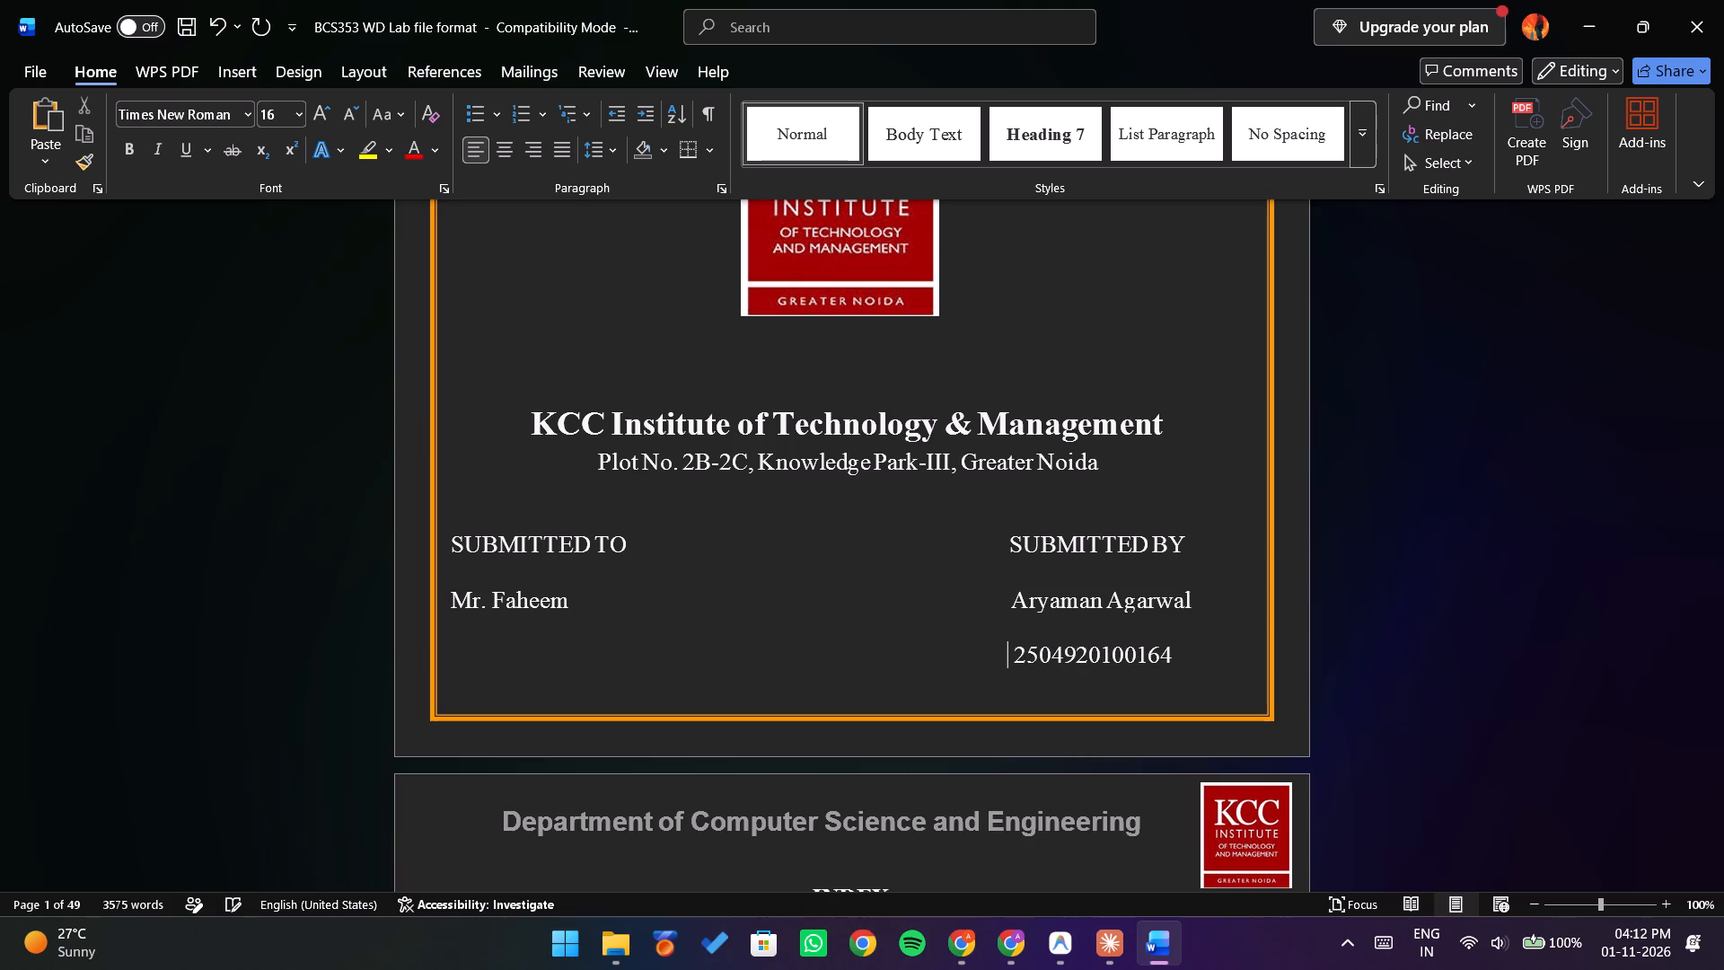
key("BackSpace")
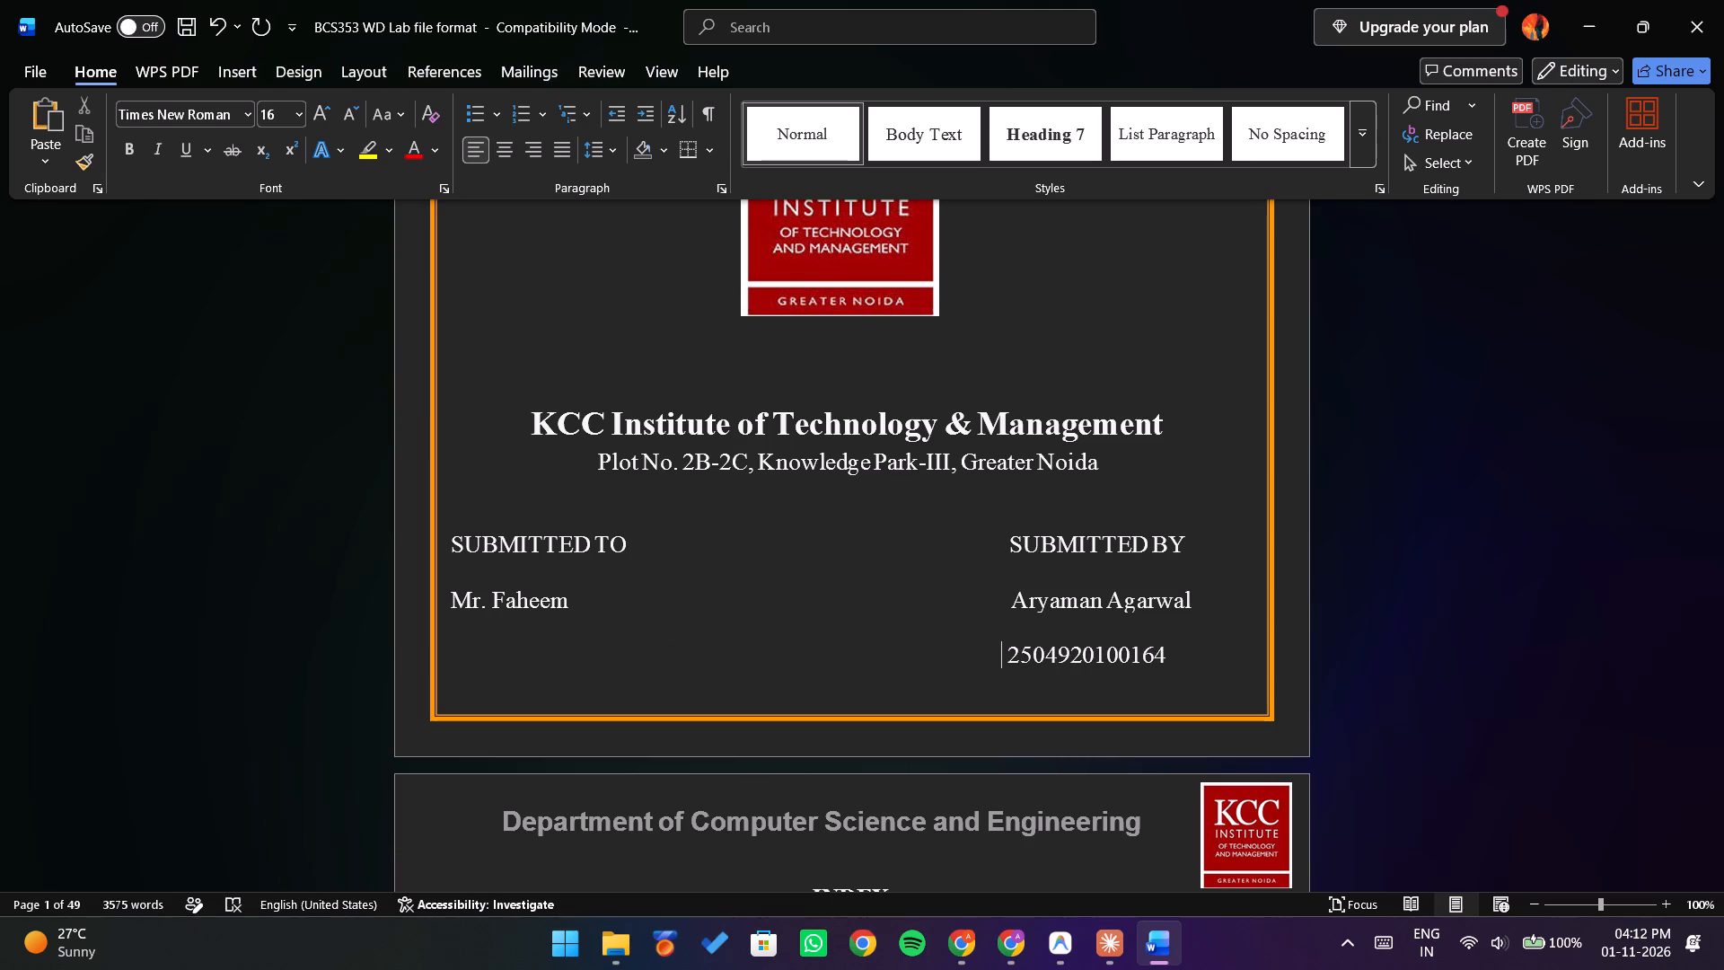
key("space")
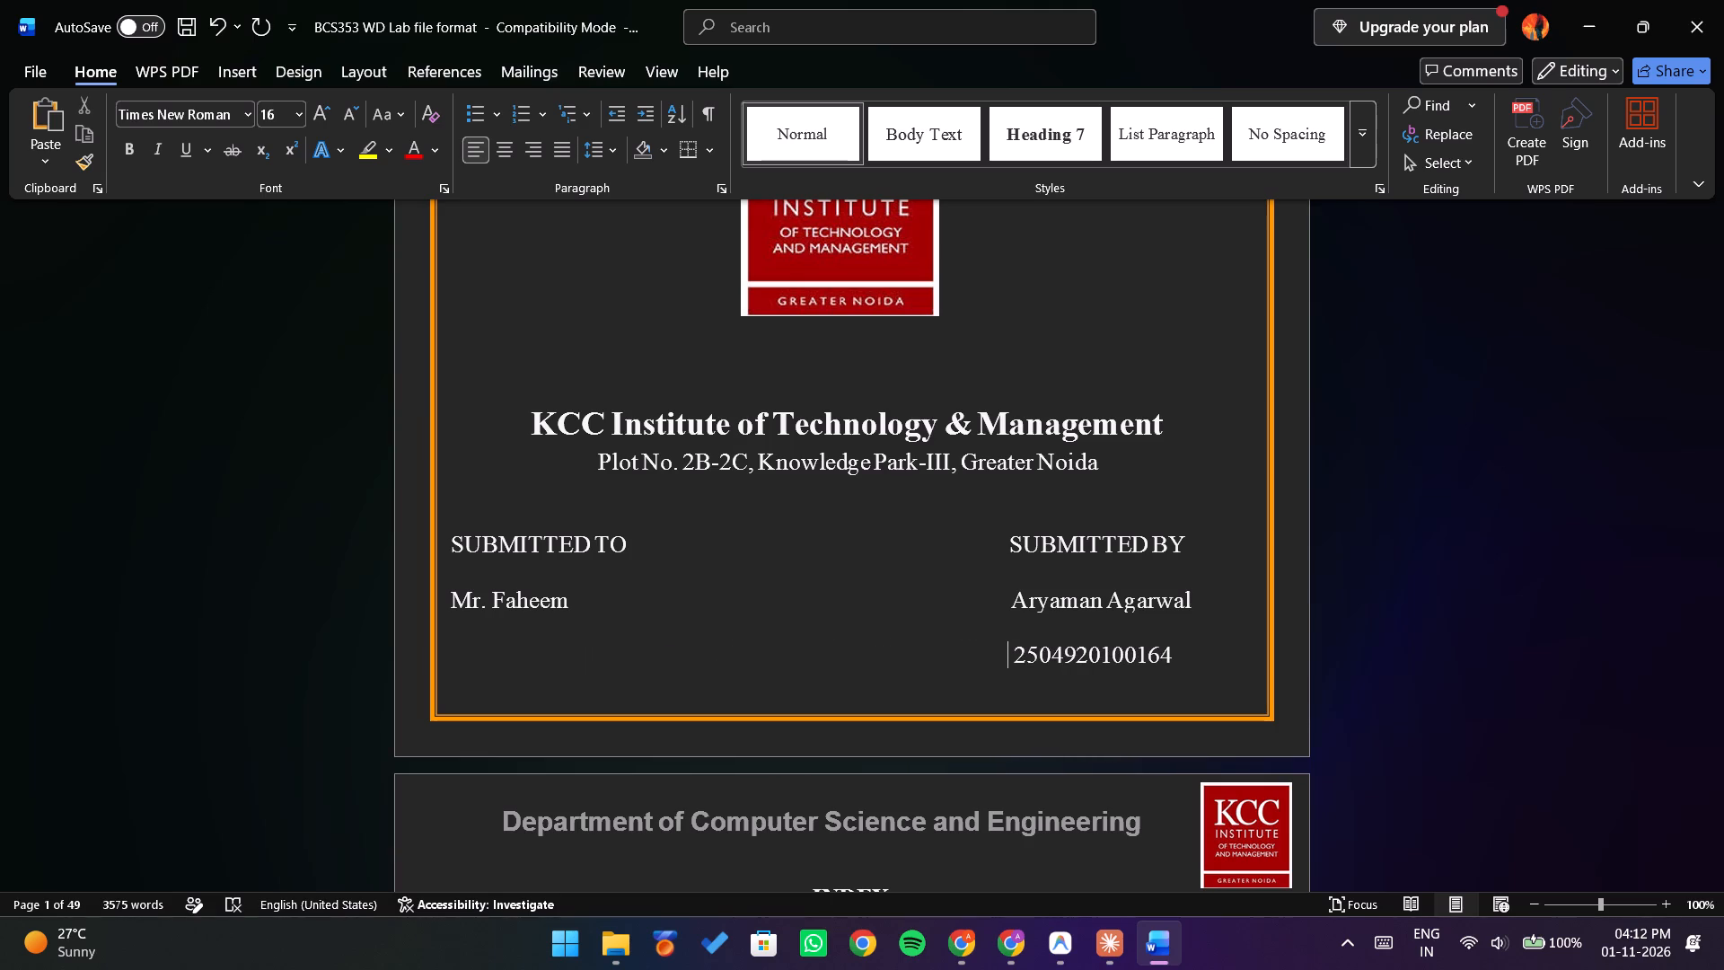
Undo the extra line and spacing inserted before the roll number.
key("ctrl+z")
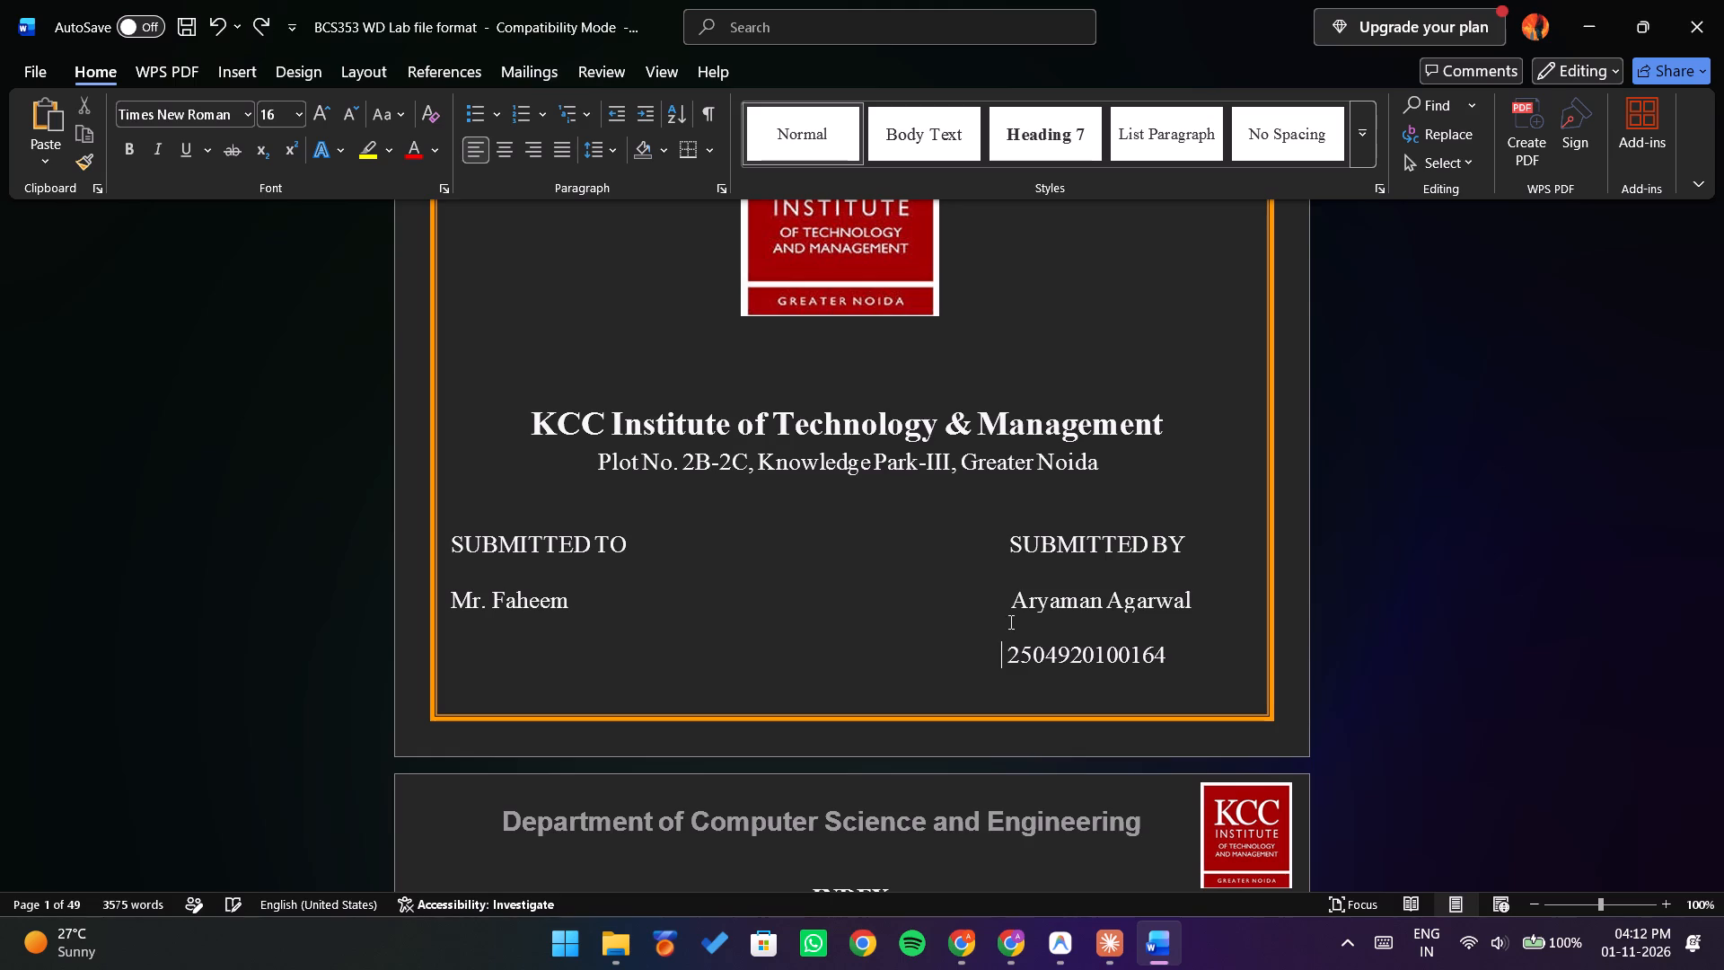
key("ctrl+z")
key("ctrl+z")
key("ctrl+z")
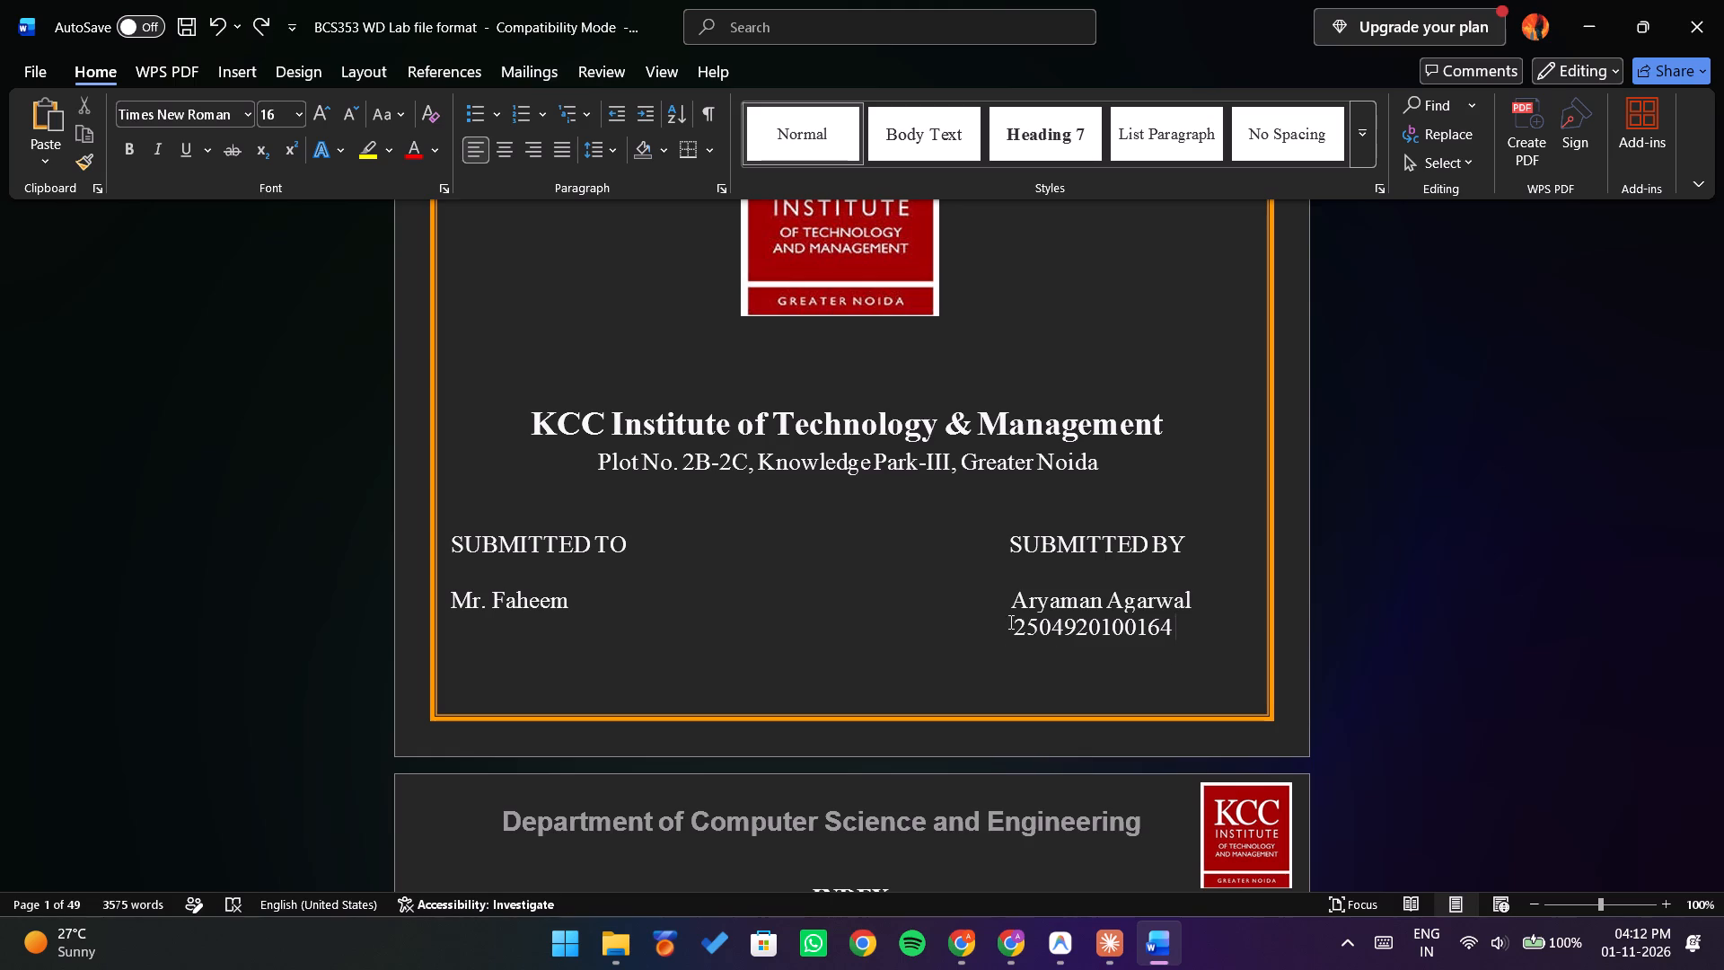
Select the lines holding the names and roll number and open the line spacing choices for them.
left_click(1009, 622)
left_click_drag(1003, 603, 1092, 631)
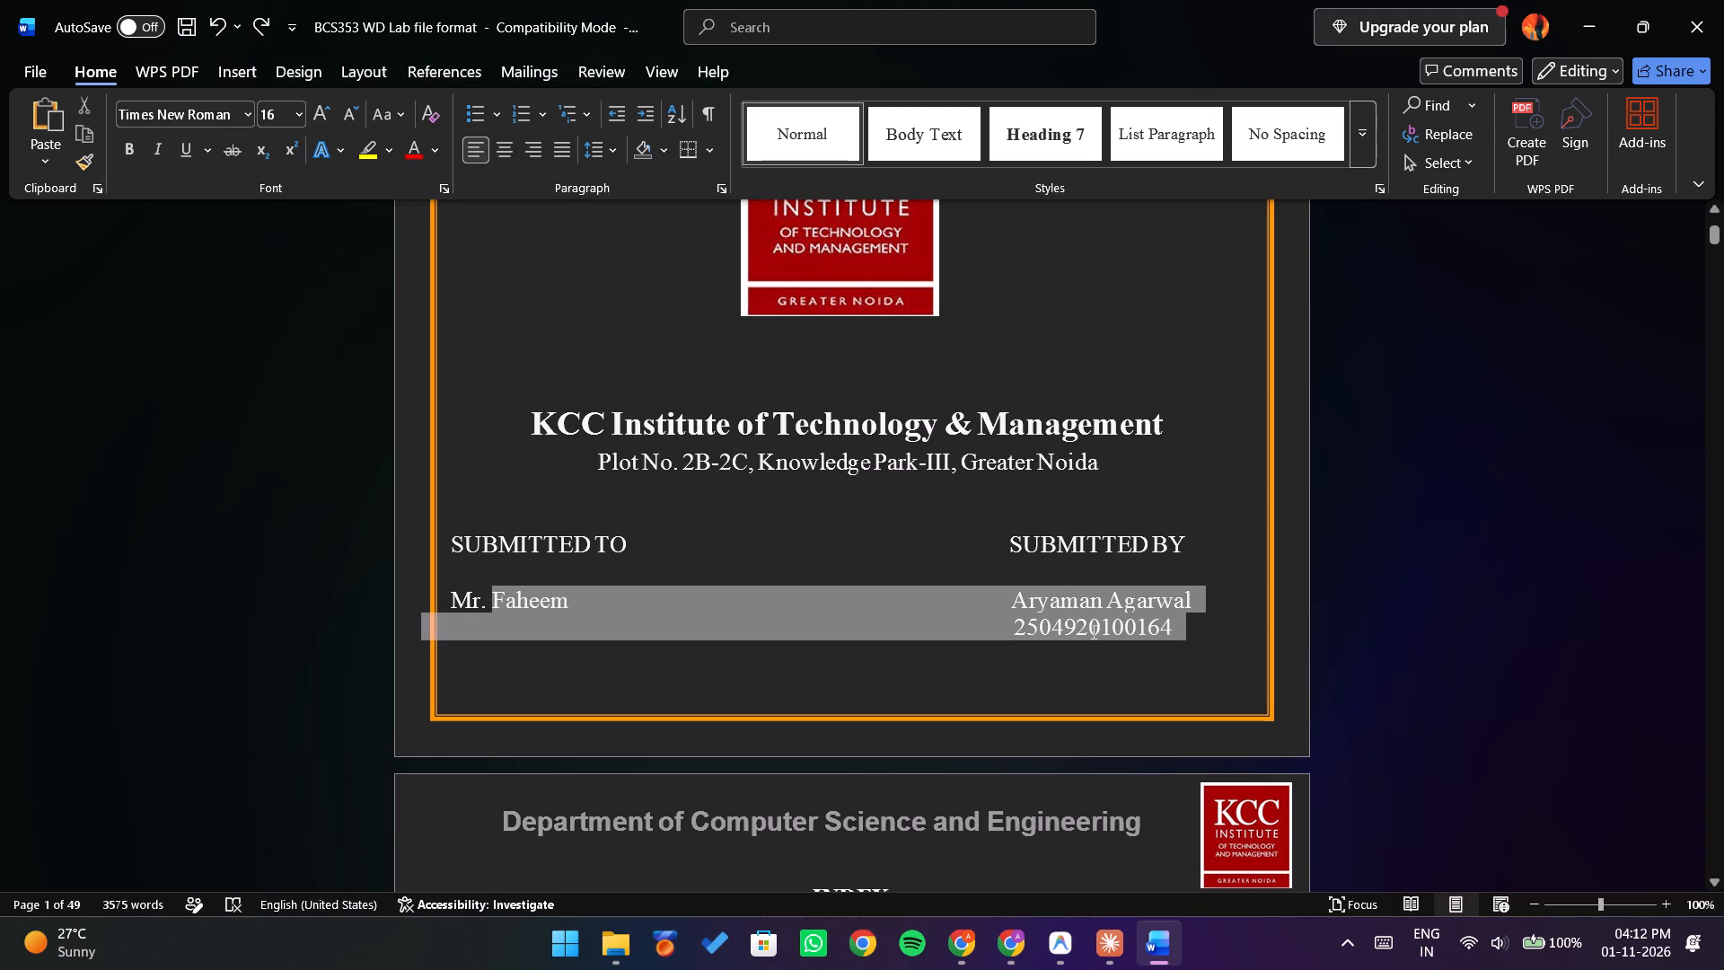
left_click_drag(1092, 631, 1093, 630)
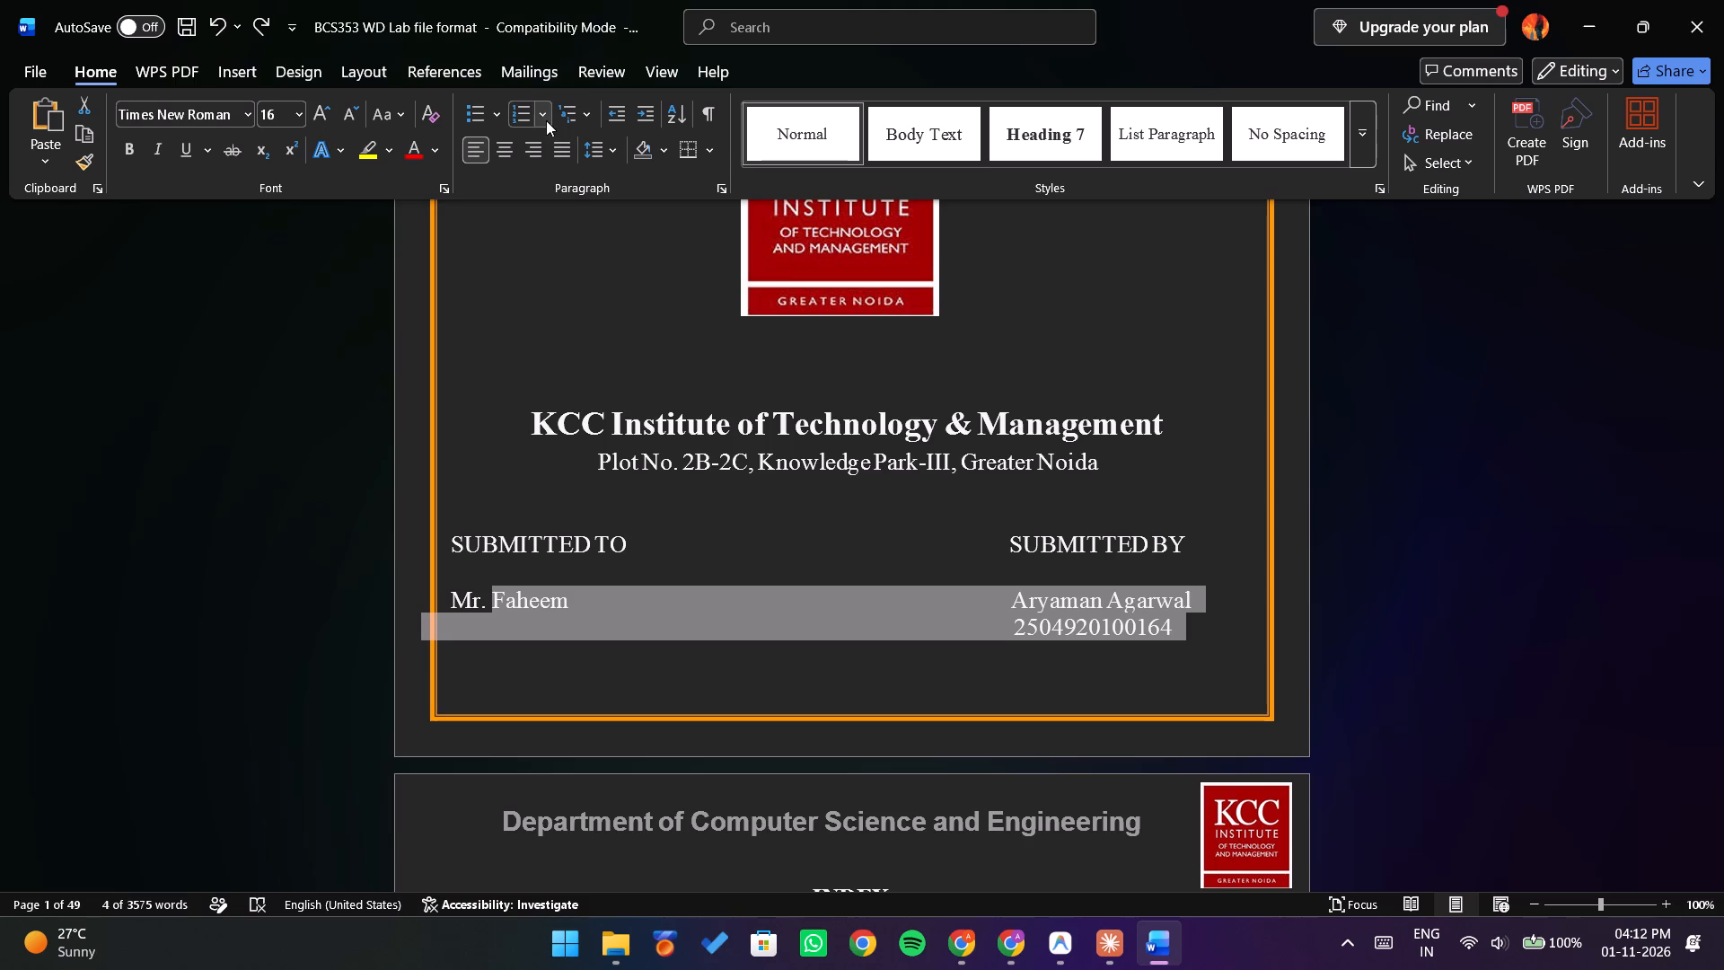
left_click(676, 120)
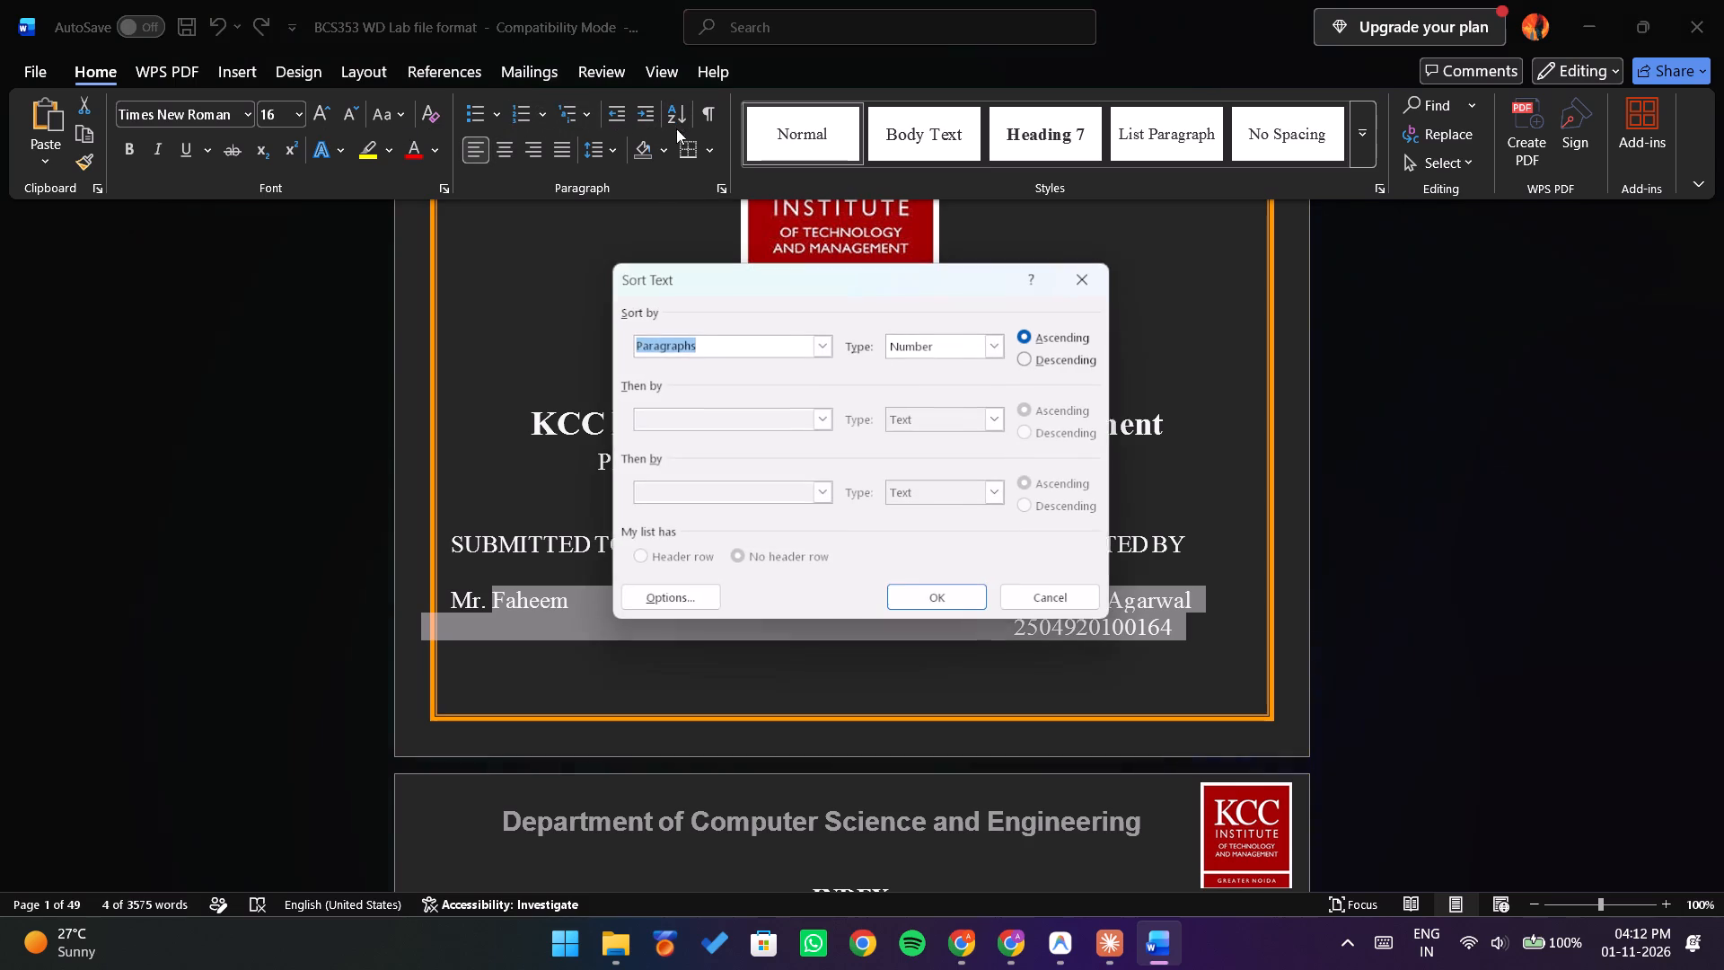
left_click(1079, 278)
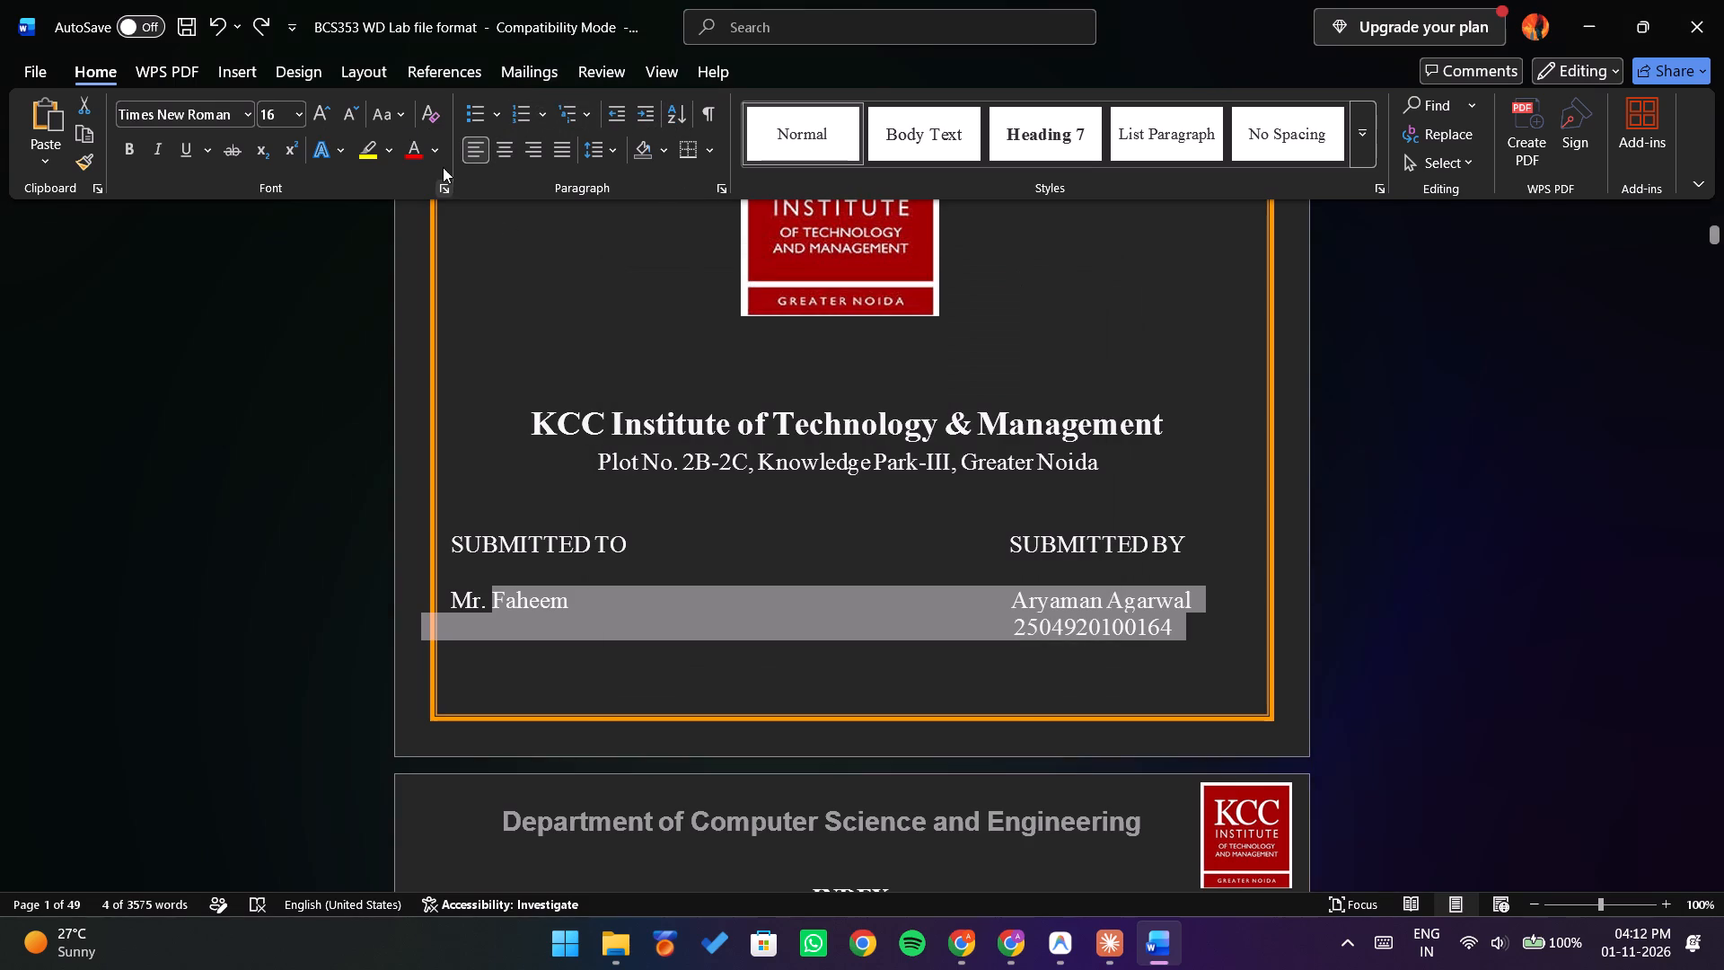
left_click(608, 147)
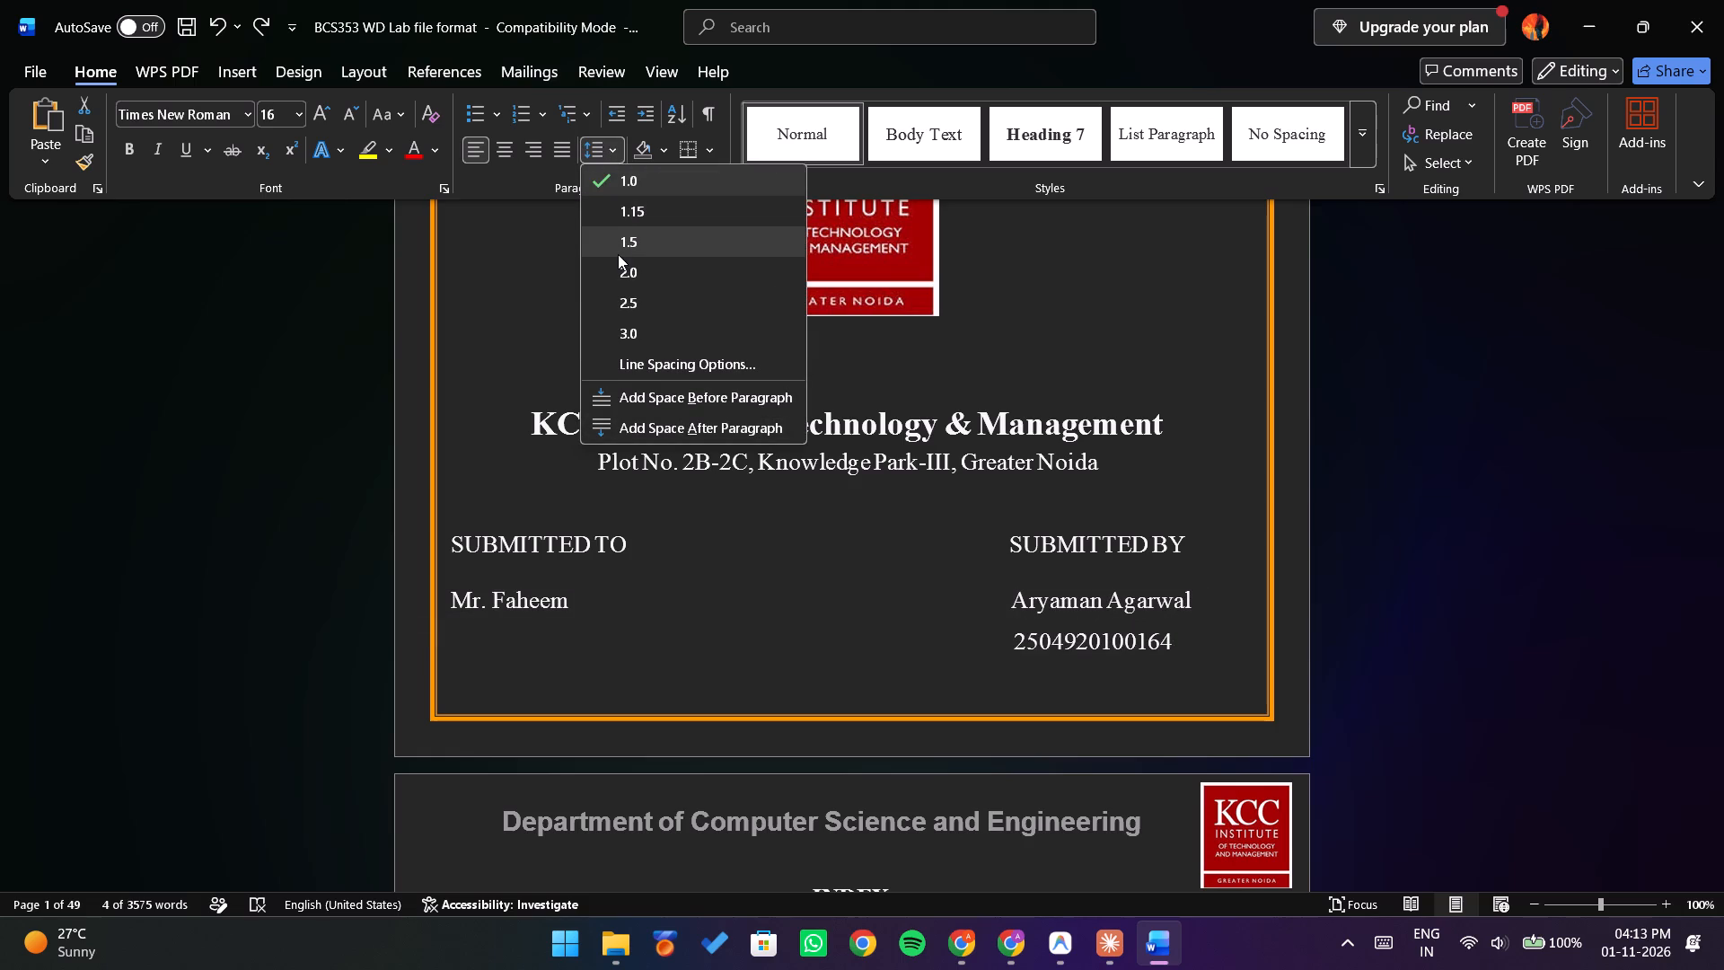
Set the line spacing to 1.5 for the selected name and roll number lines on the cover page.
left_click(618, 253)
left_click(707, 552)
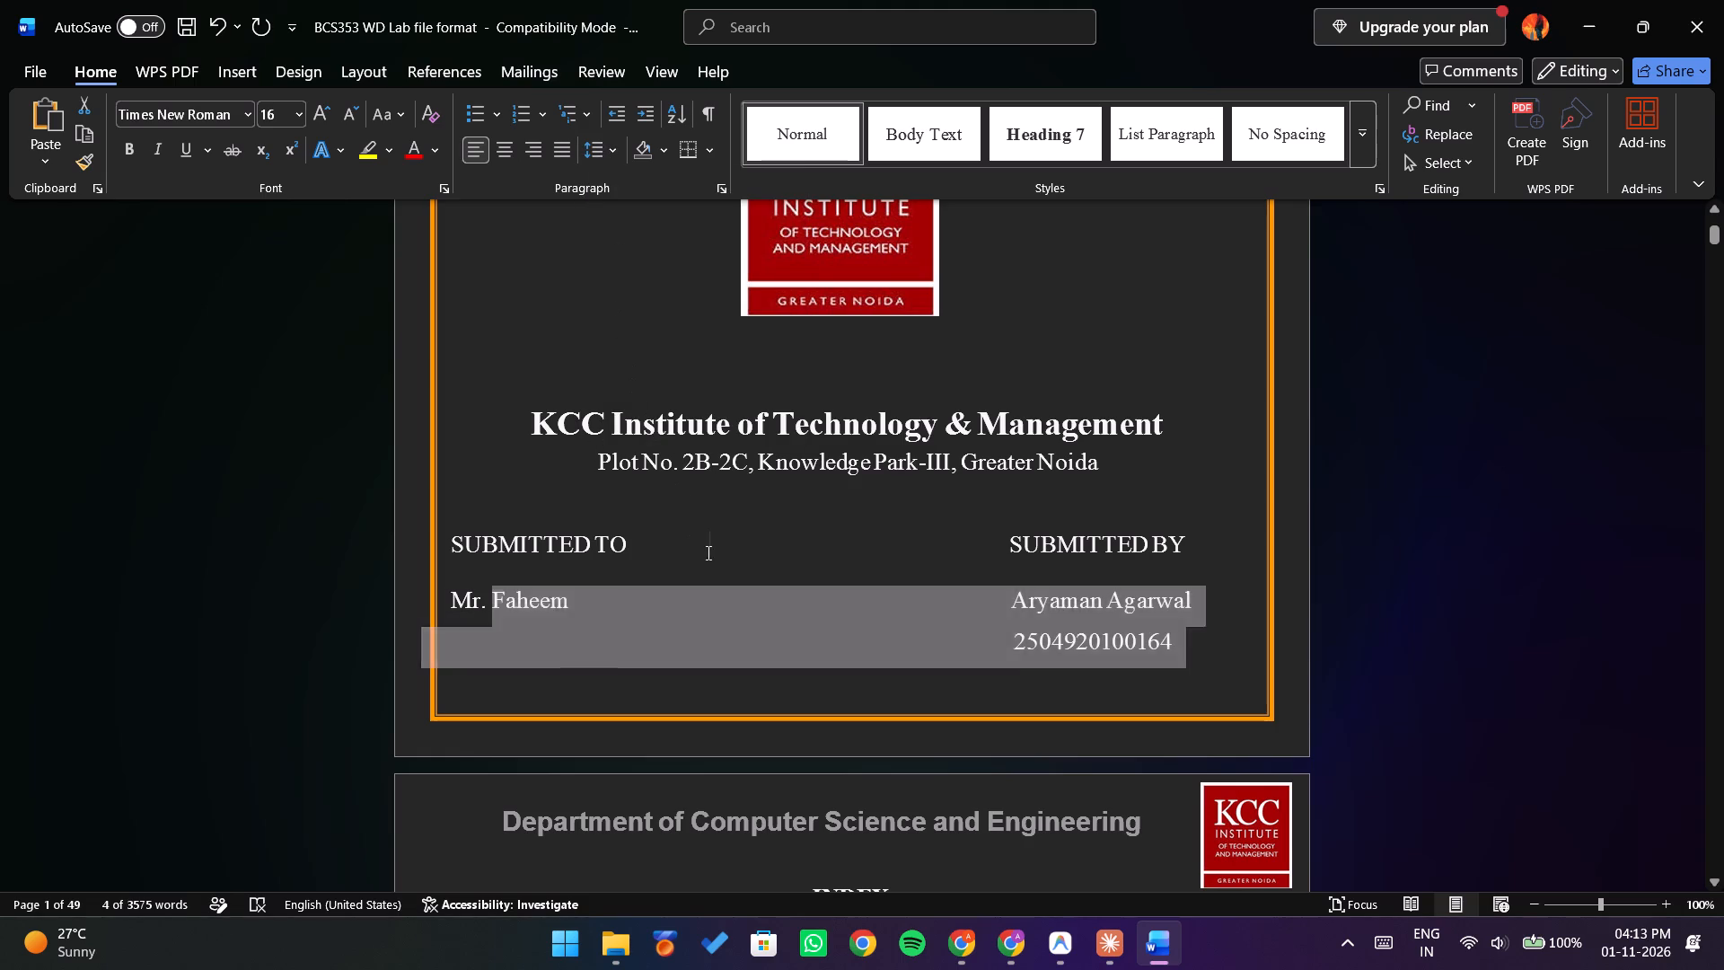
Save the lab file with the revised cover page.
scroll(1103, 610, "down", 1)
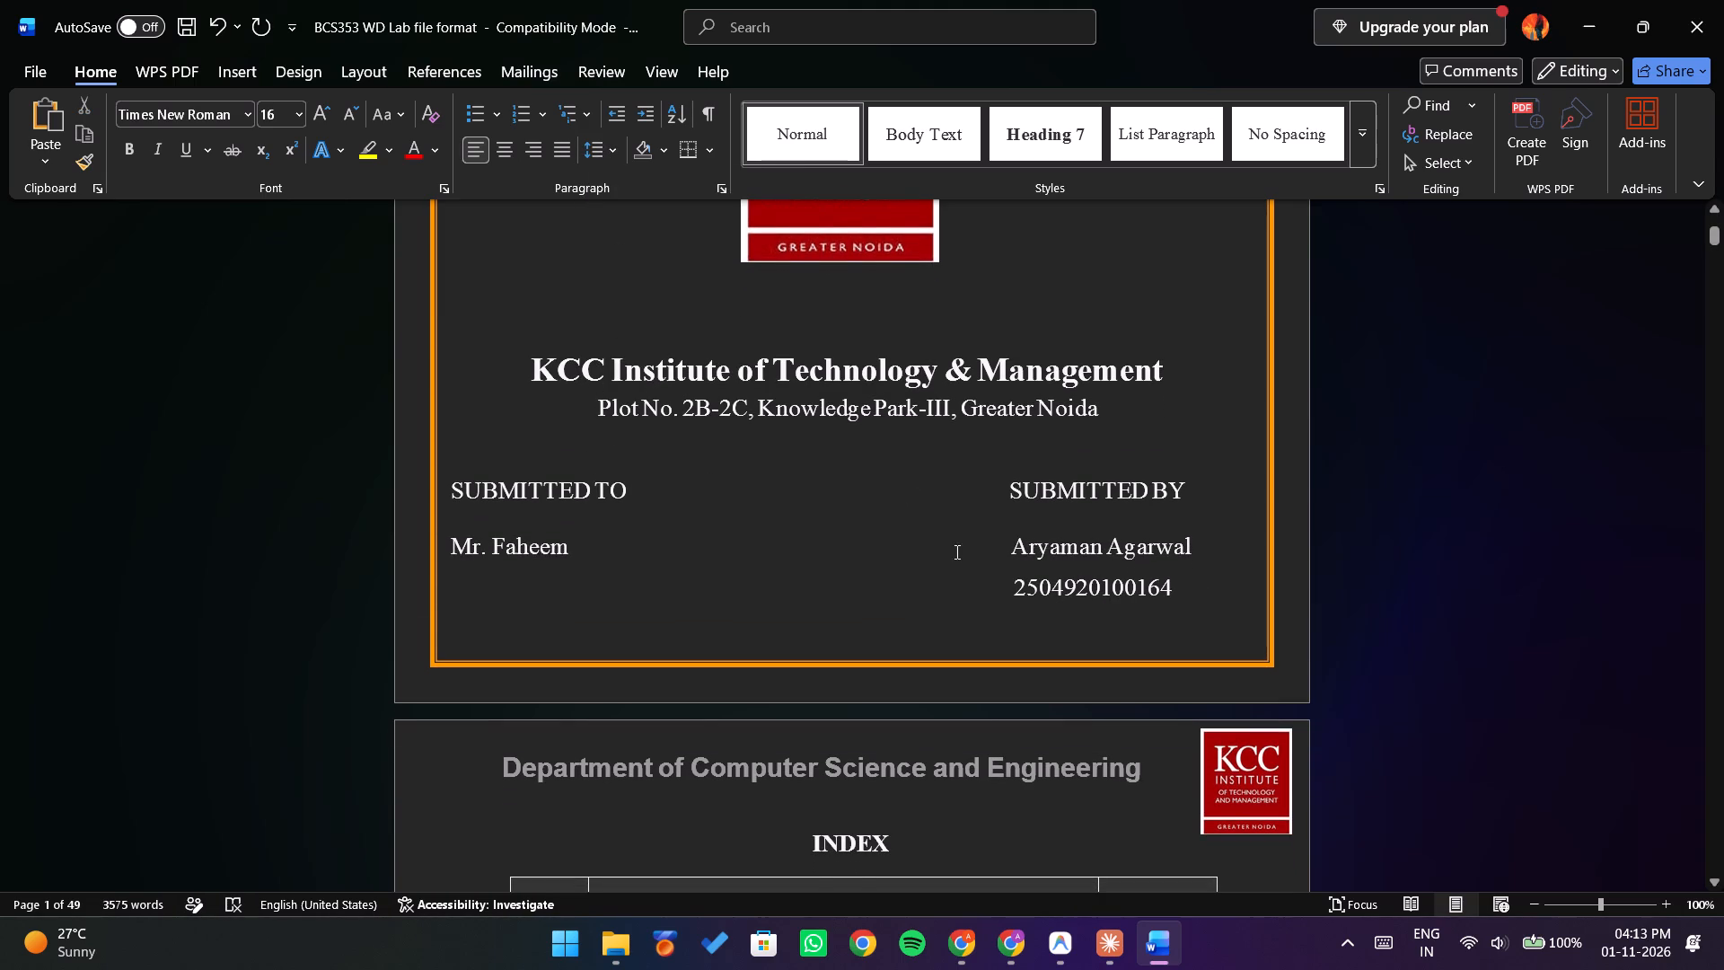
scroll(945, 551, "up", 3)
key("ctrl+s")
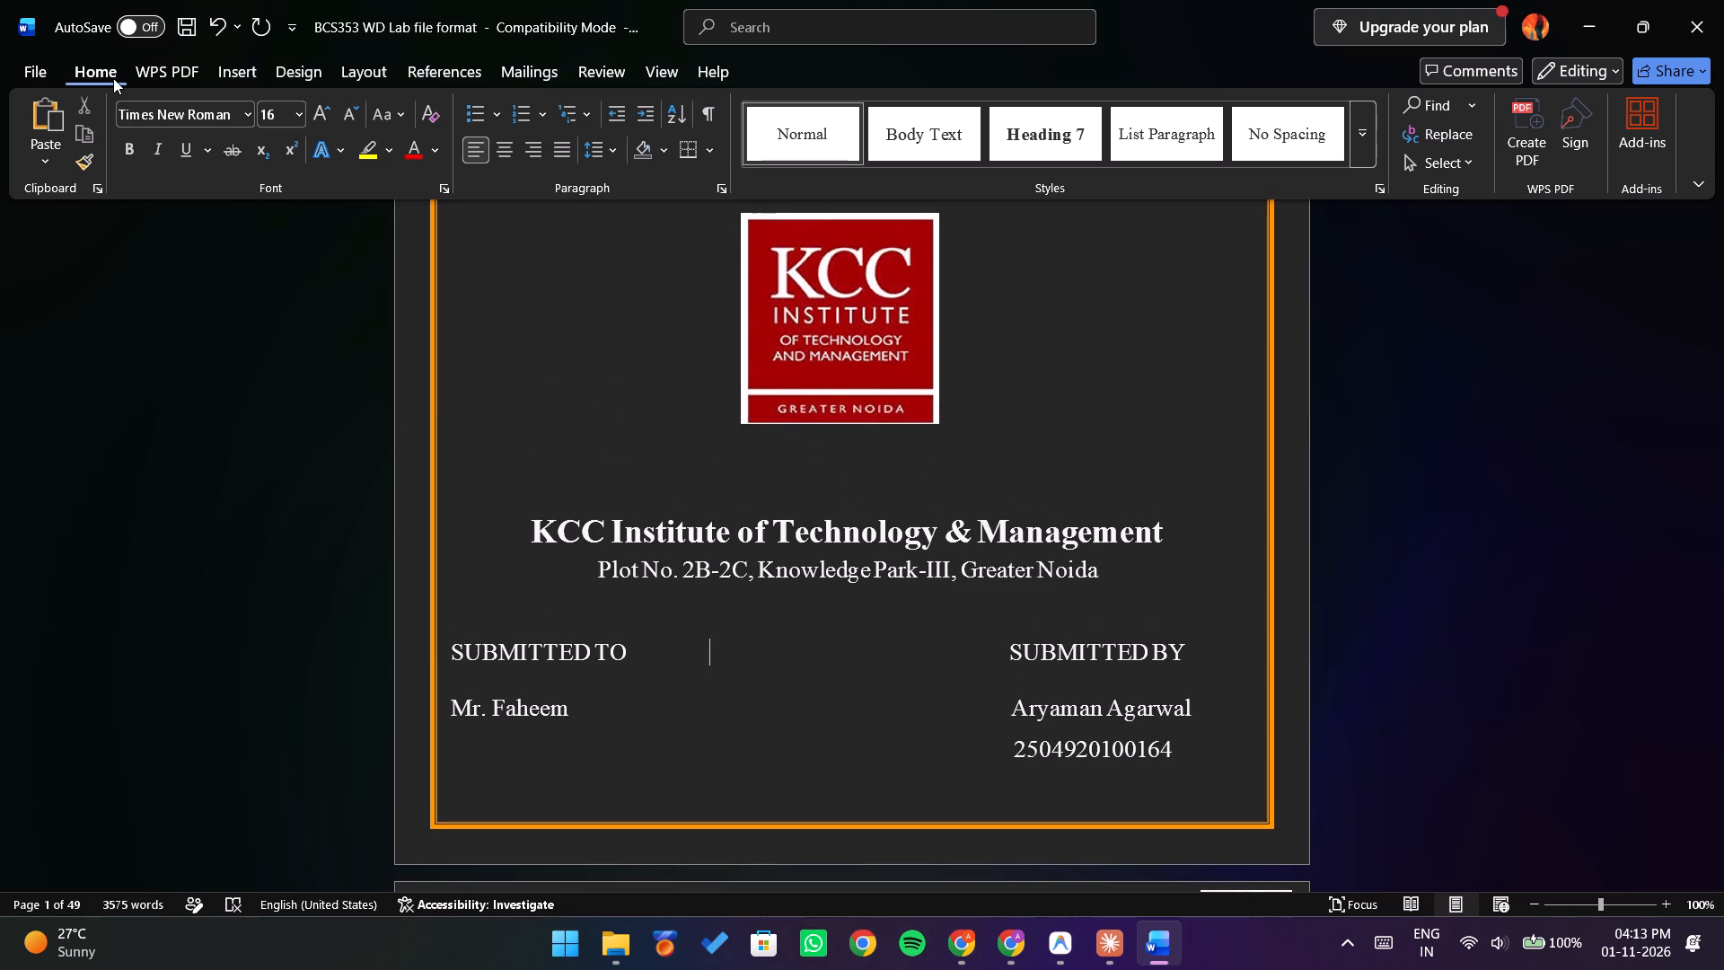
key("ctrl+s")
key("ctrl+s")
Review the cover page's layout from the department title down to the submission details.
scroll(580, 427, "up", 3)
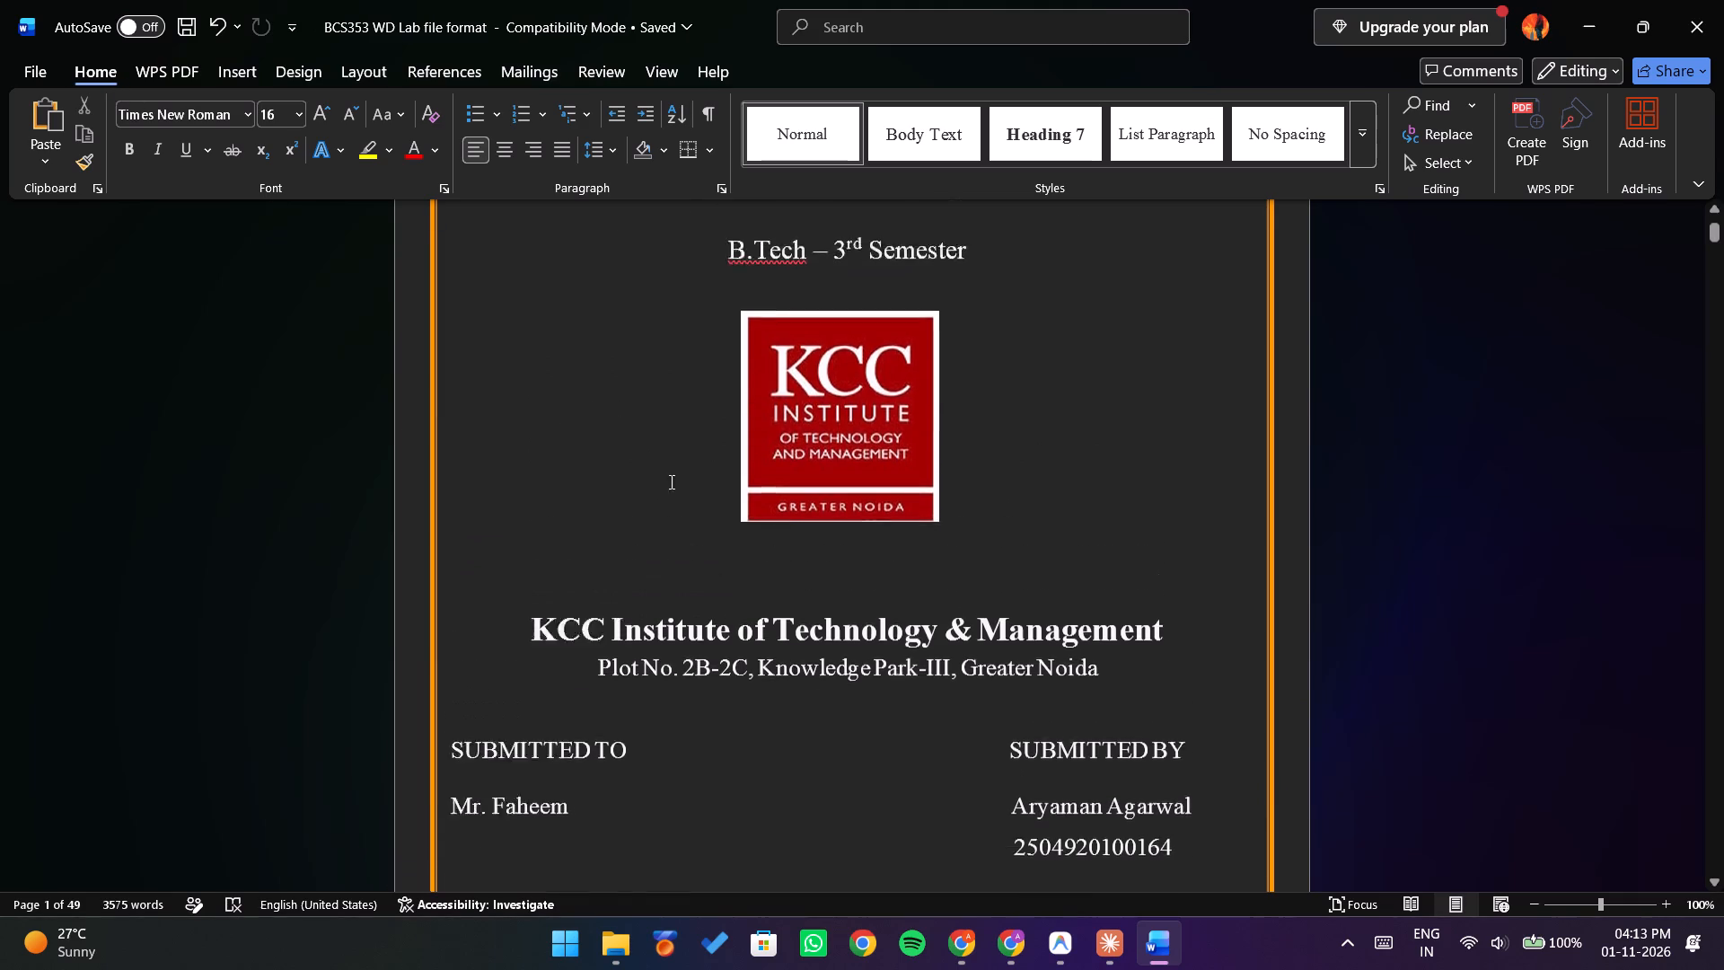
scroll(675, 484, "up", 6)
scroll(706, 516, "down", 5)
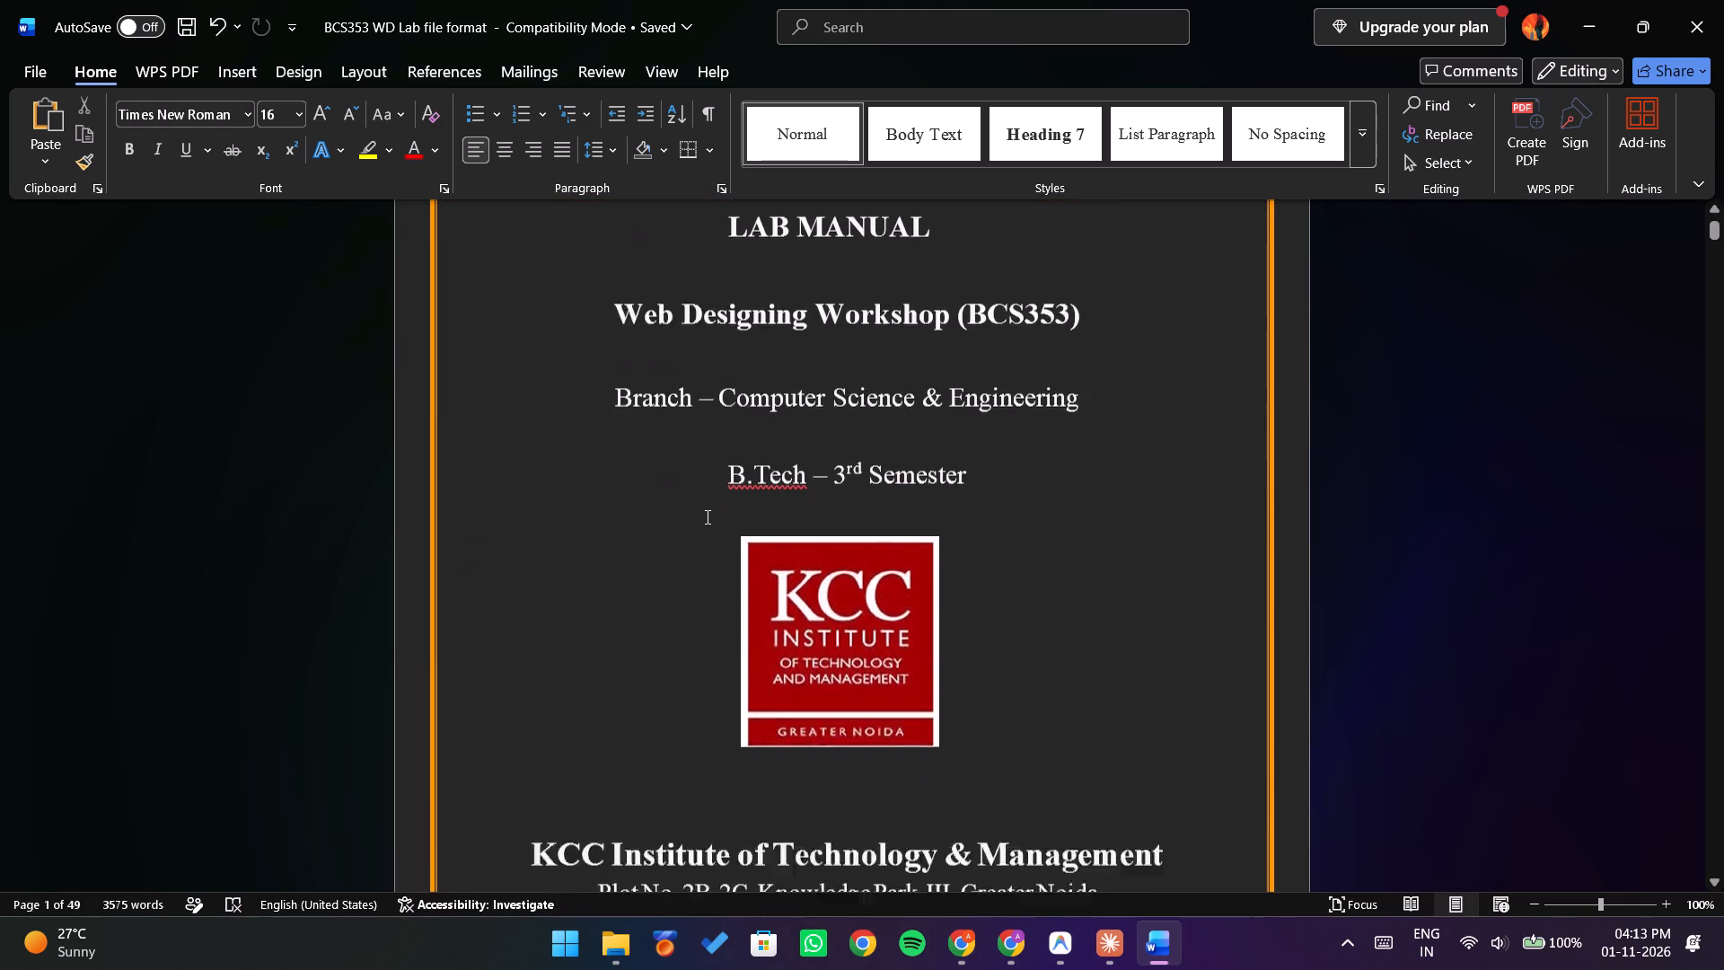
scroll(706, 516, "down", 10)
scroll(706, 516, "up", 5)
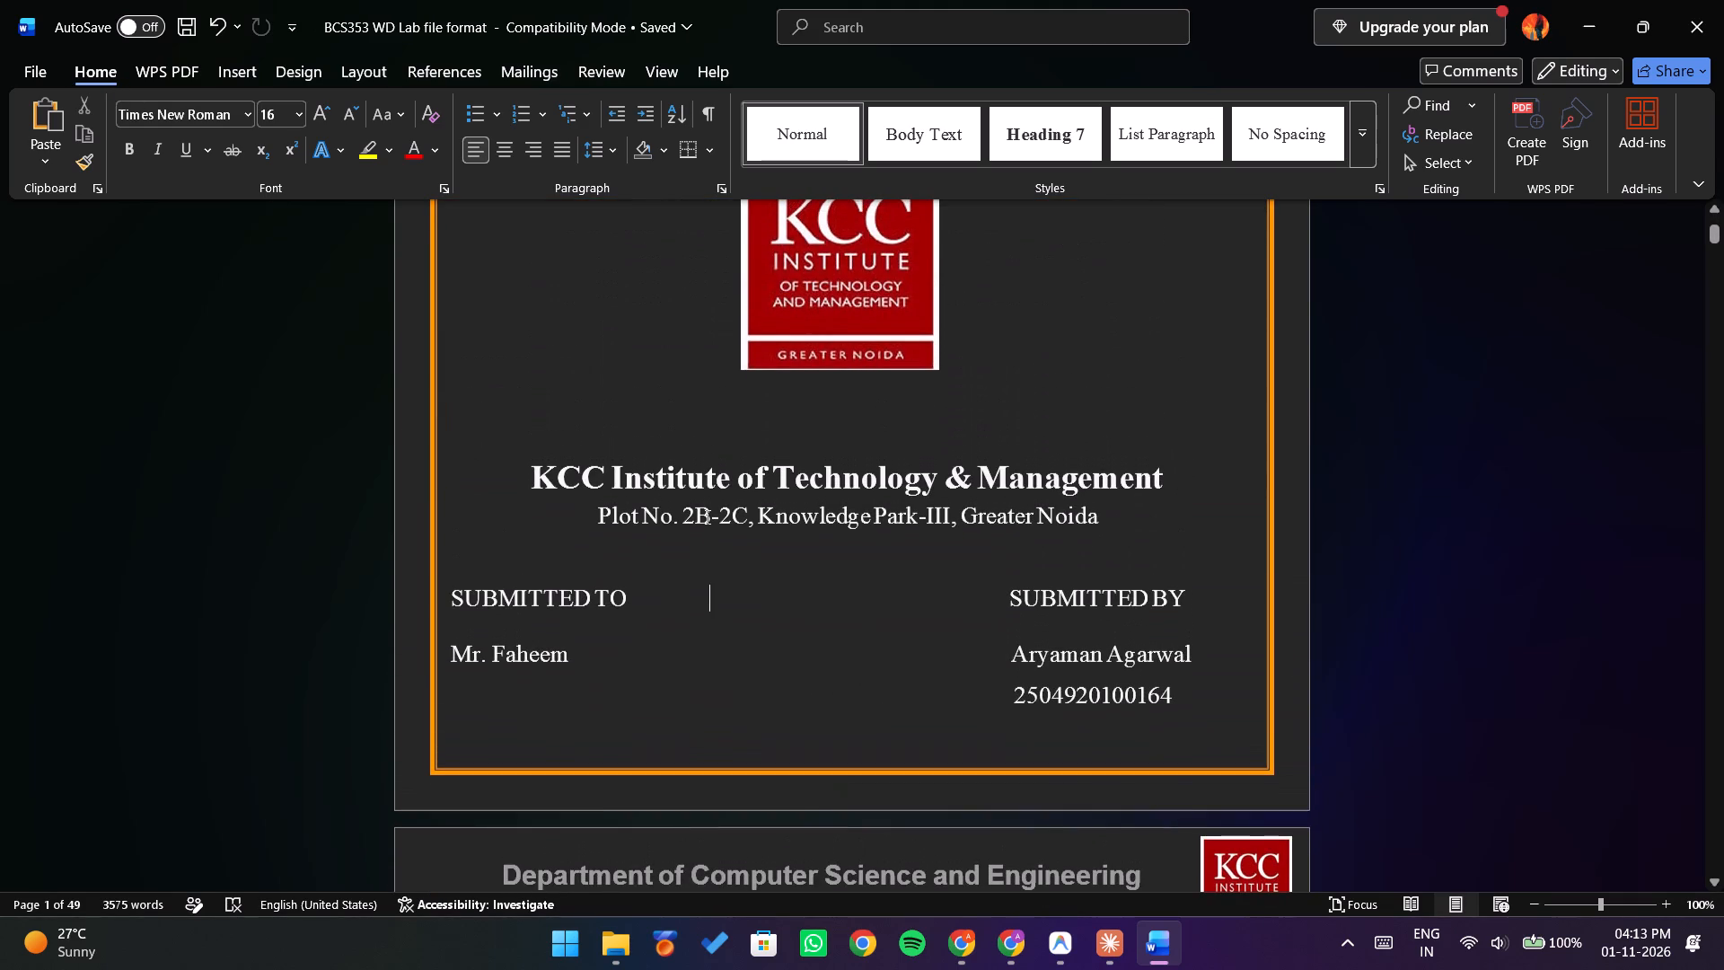
scroll(706, 516, "down", 6)
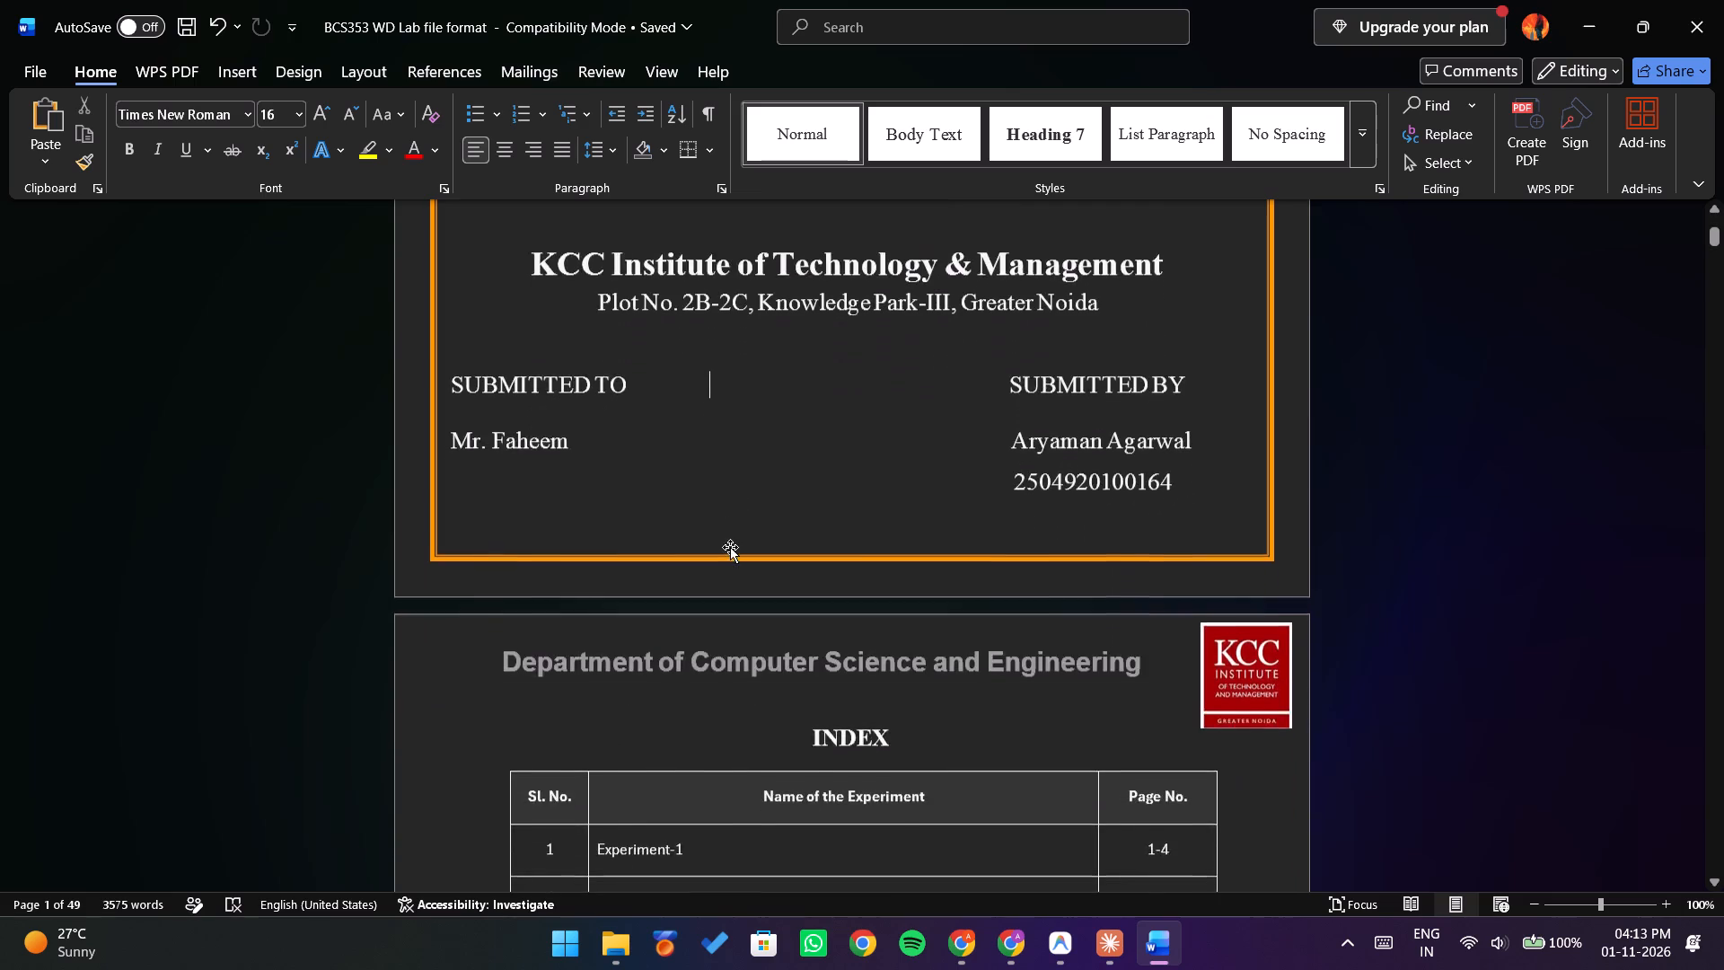
Look through the experiment list tables on the following pages, and go back to the cover page.
scroll(730, 547, "down", 20)
scroll(730, 547, "down", 16)
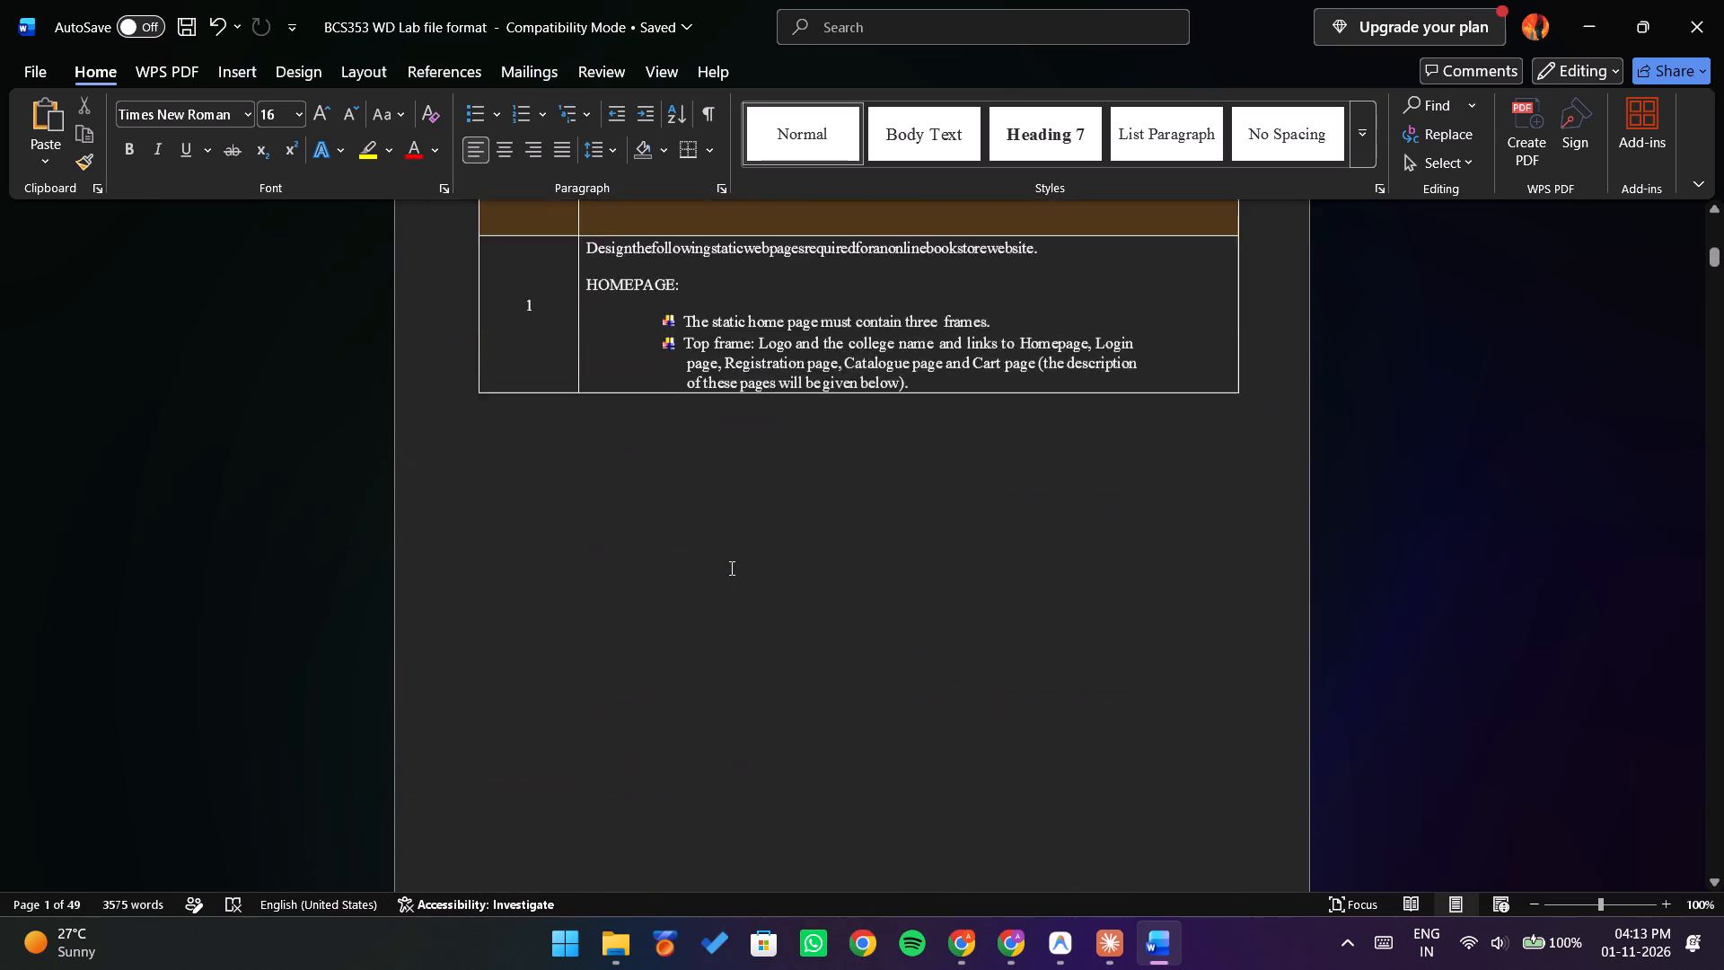
scroll(730, 568, "down", 20)
scroll(730, 568, "down", 11)
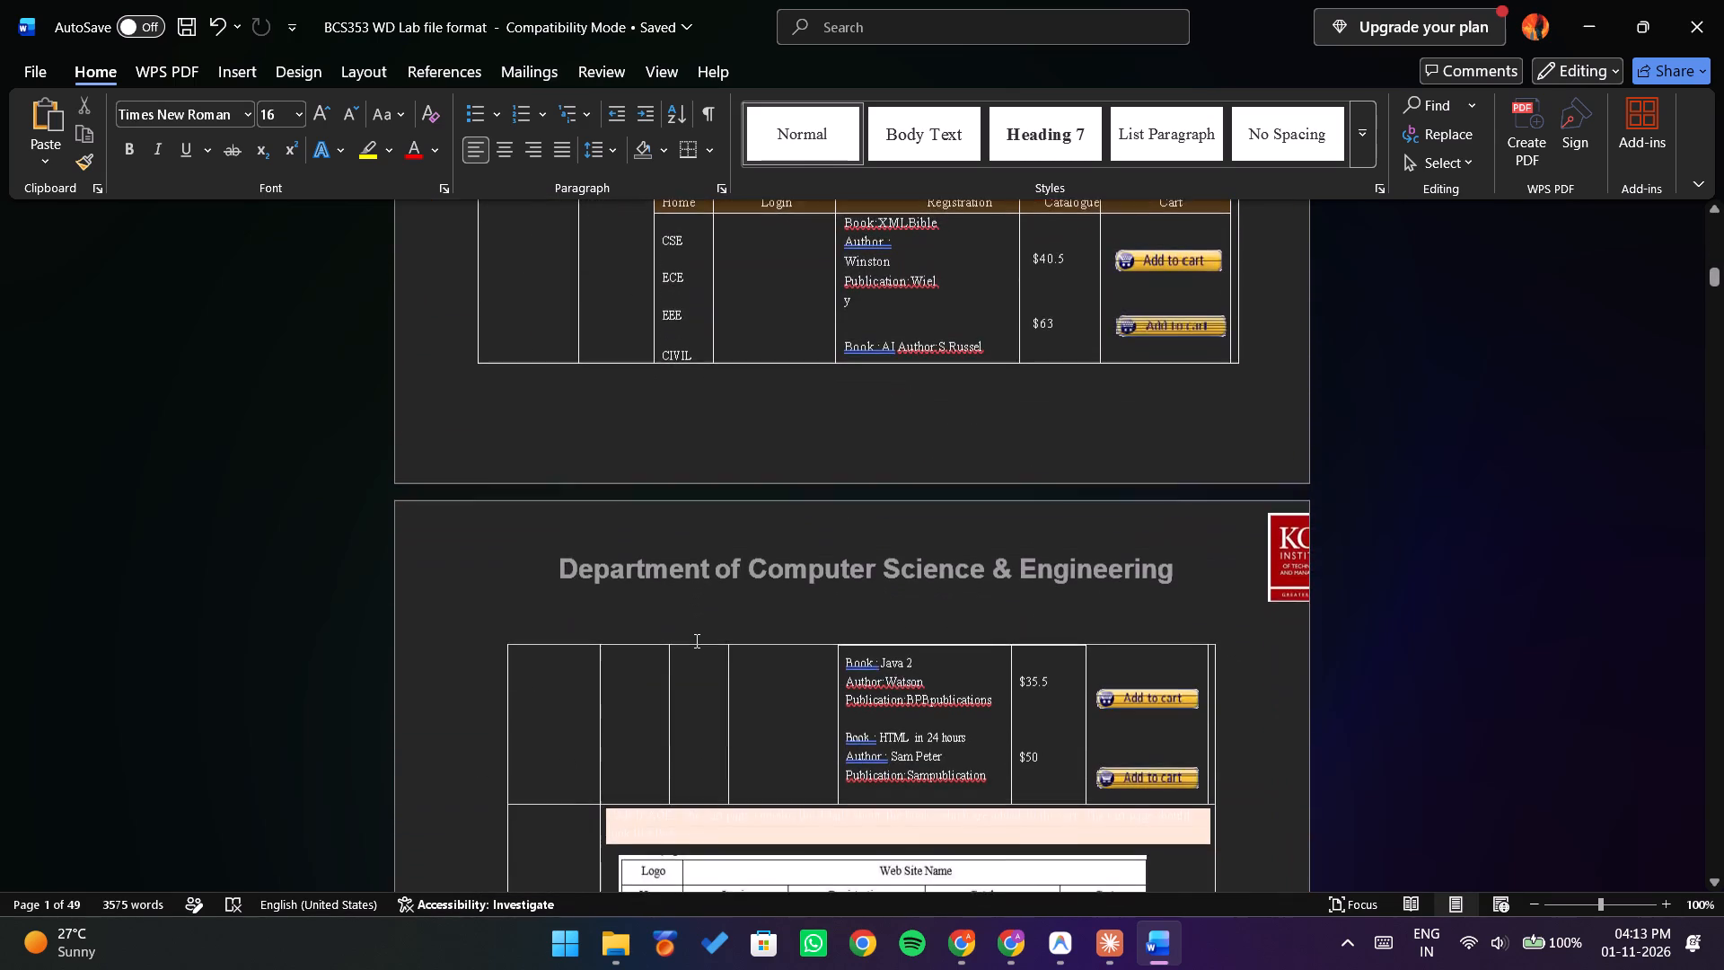
scroll(695, 640, "down", 5)
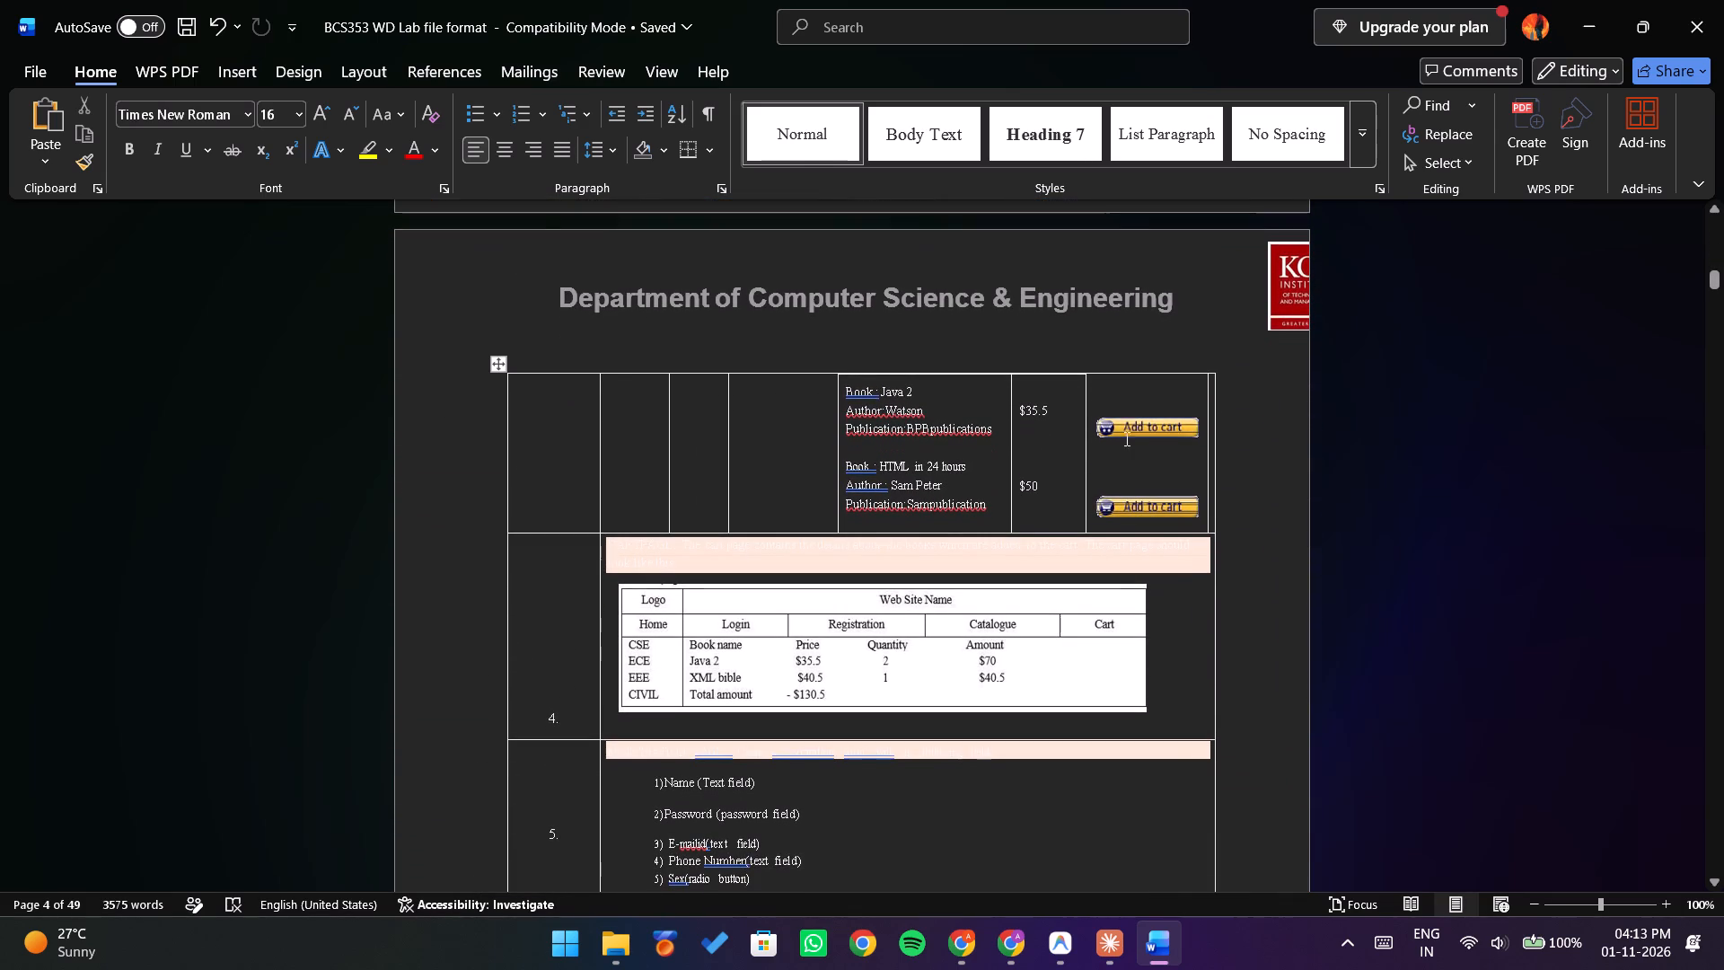
left_click(1146, 425)
left_click(1144, 458)
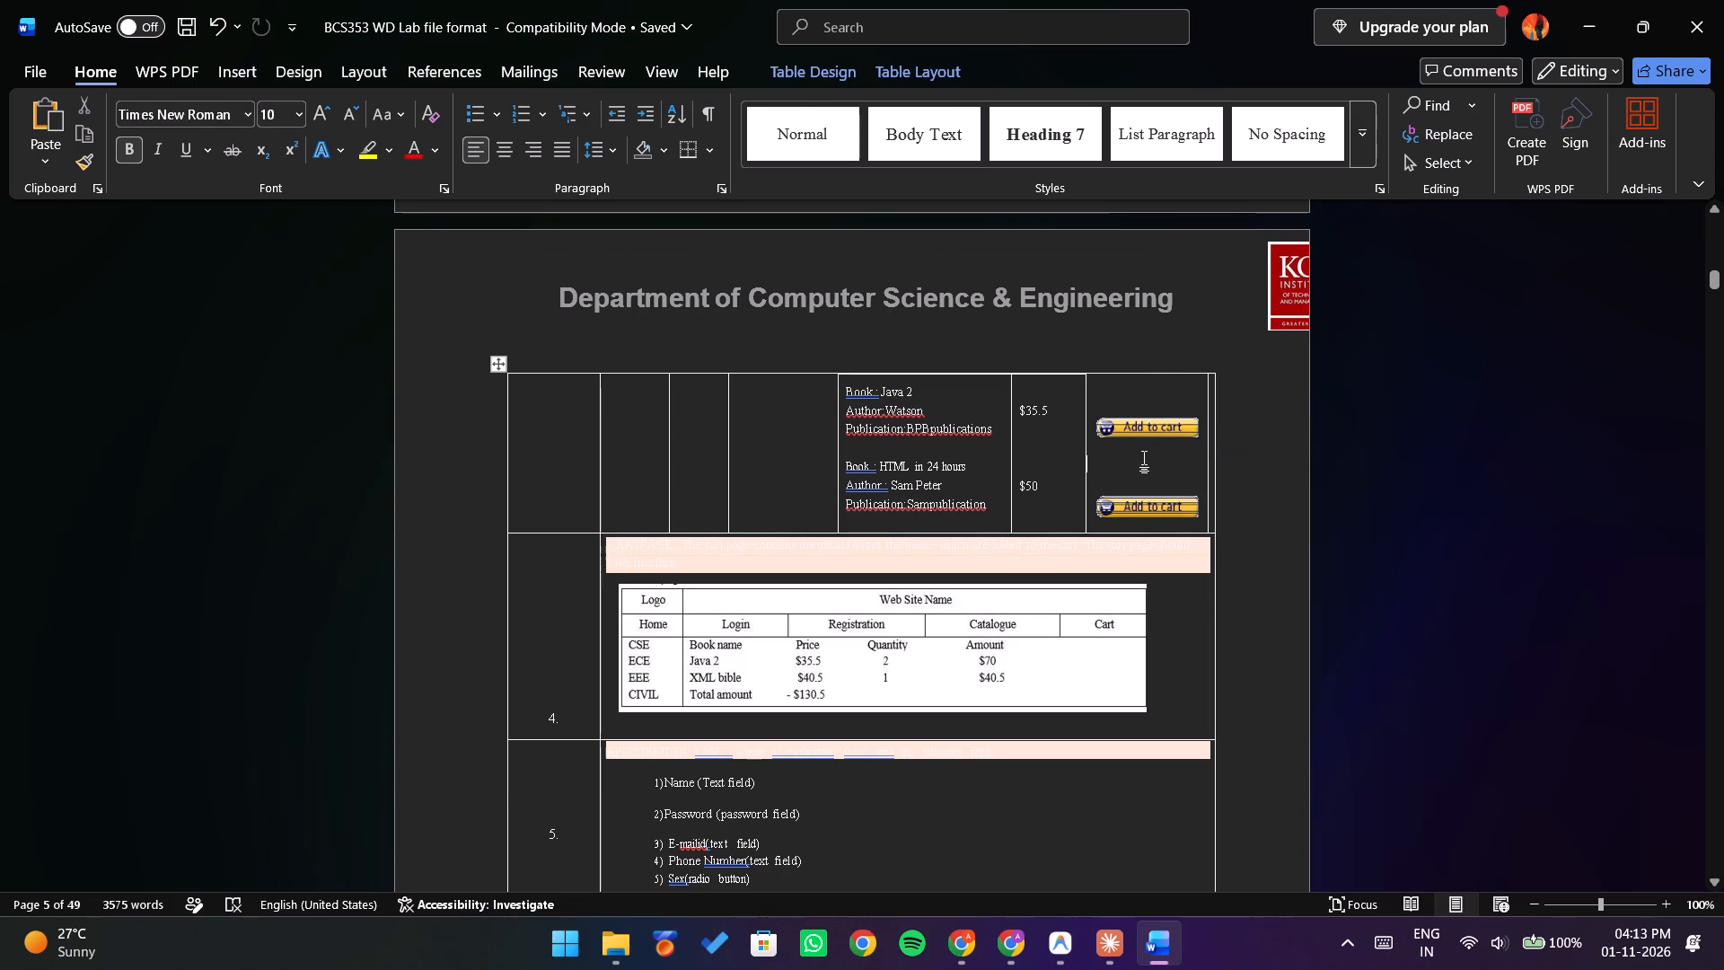
scroll(1001, 531, "down", 16)
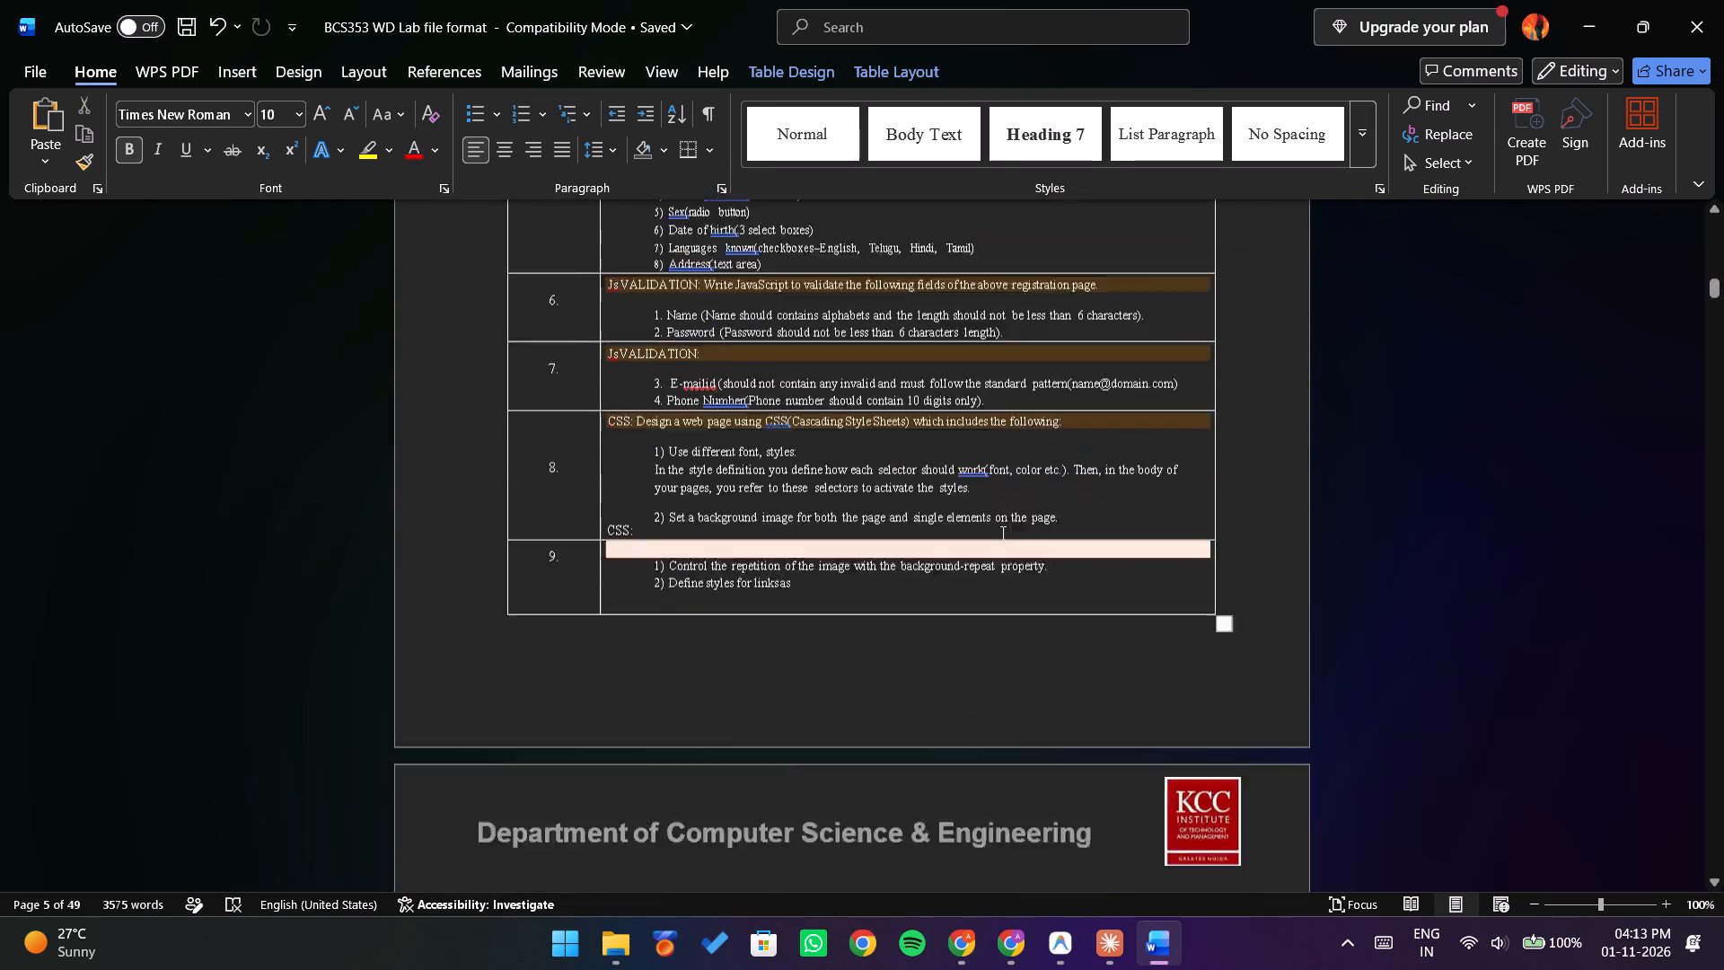
scroll(1005, 537, "down", 5)
scroll(1005, 538, "up", 20)
scroll(1005, 538, "up", 7)
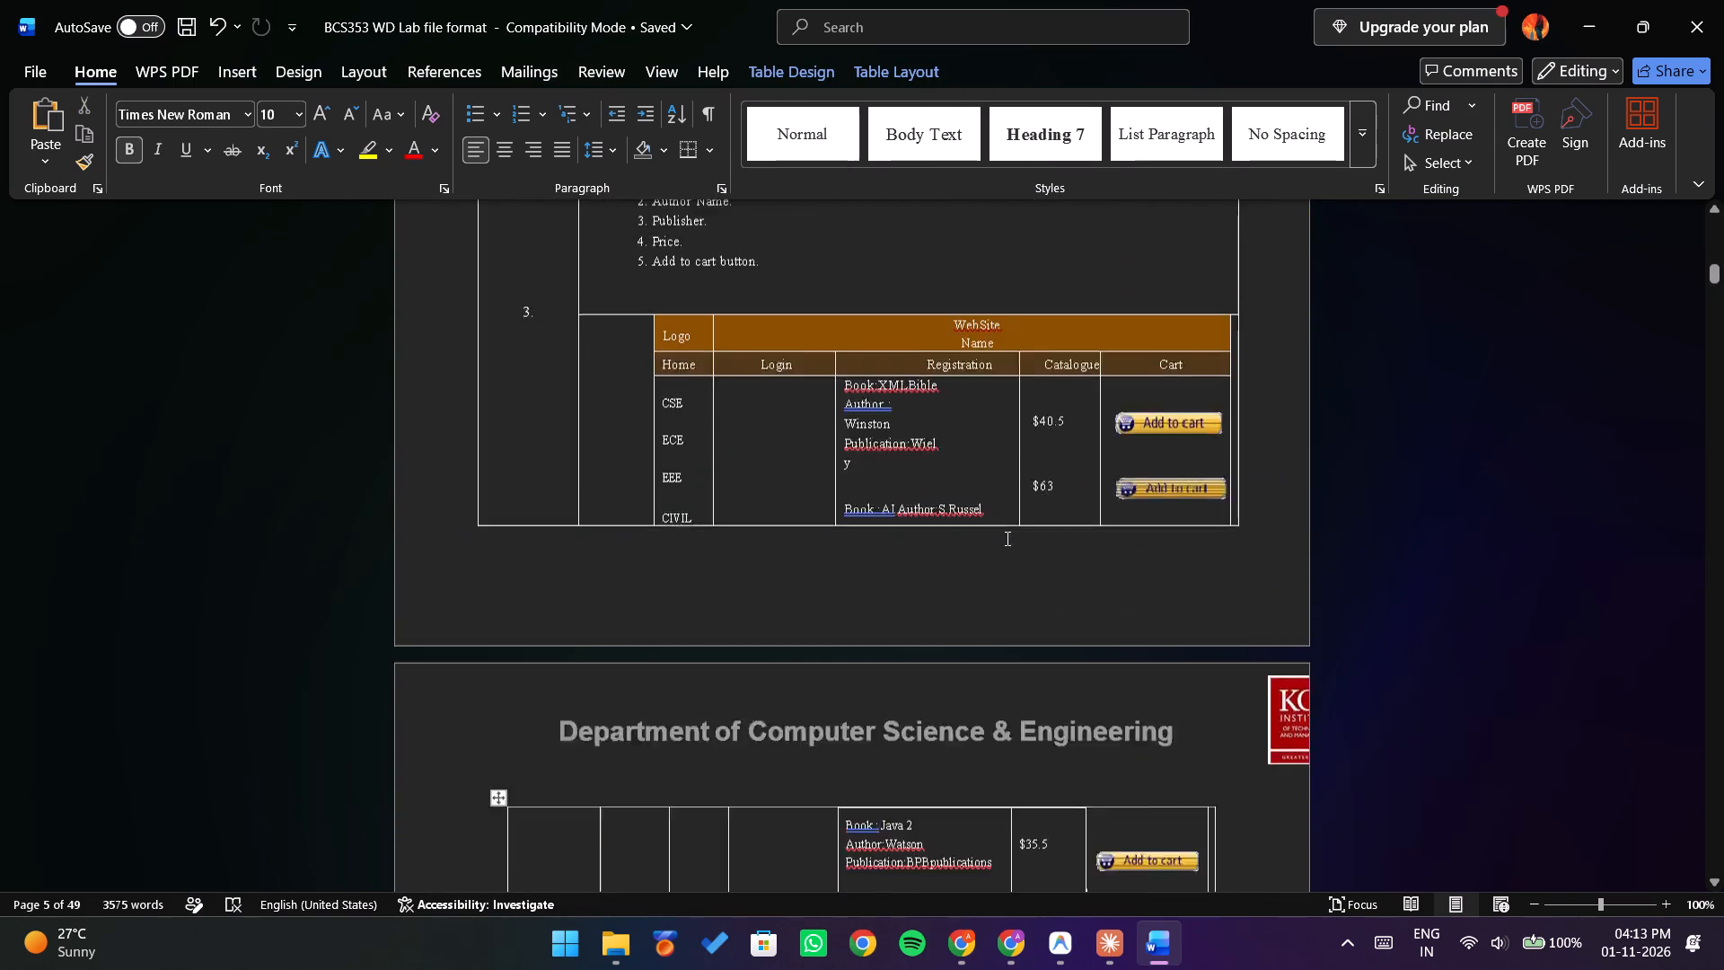
scroll(1006, 538, "up", 20)
scroll(1006, 538, "up", 18)
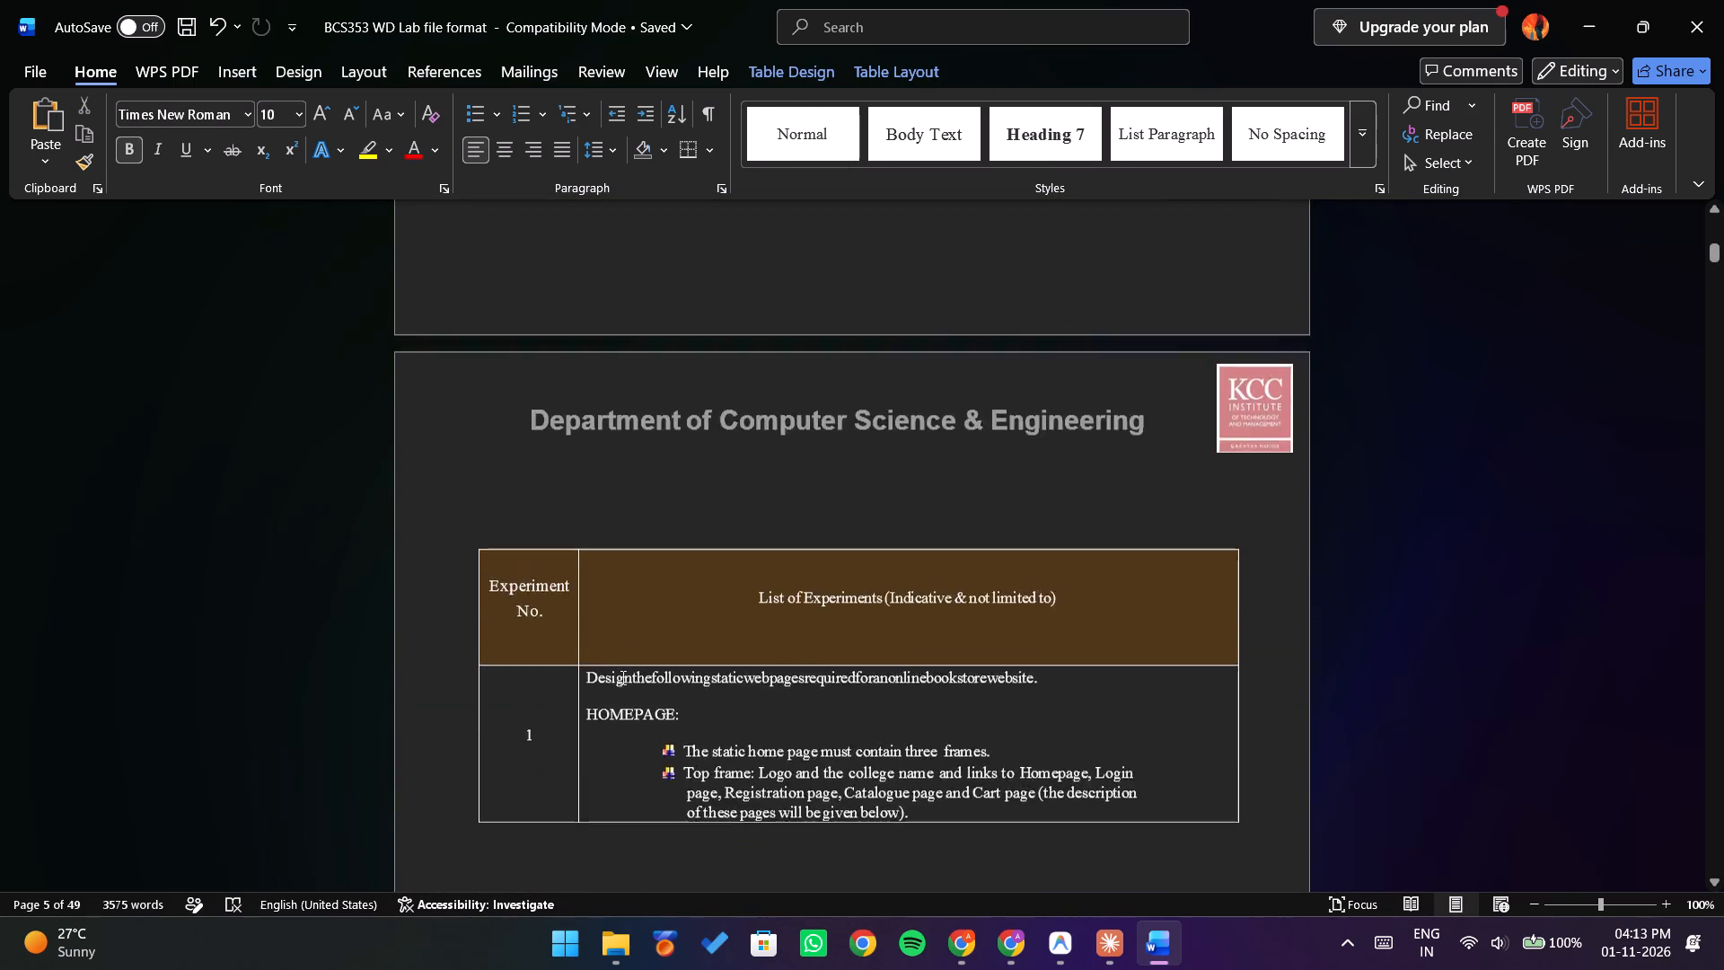
scroll(621, 677, "up", 20)
scroll(621, 677, "up", 18)
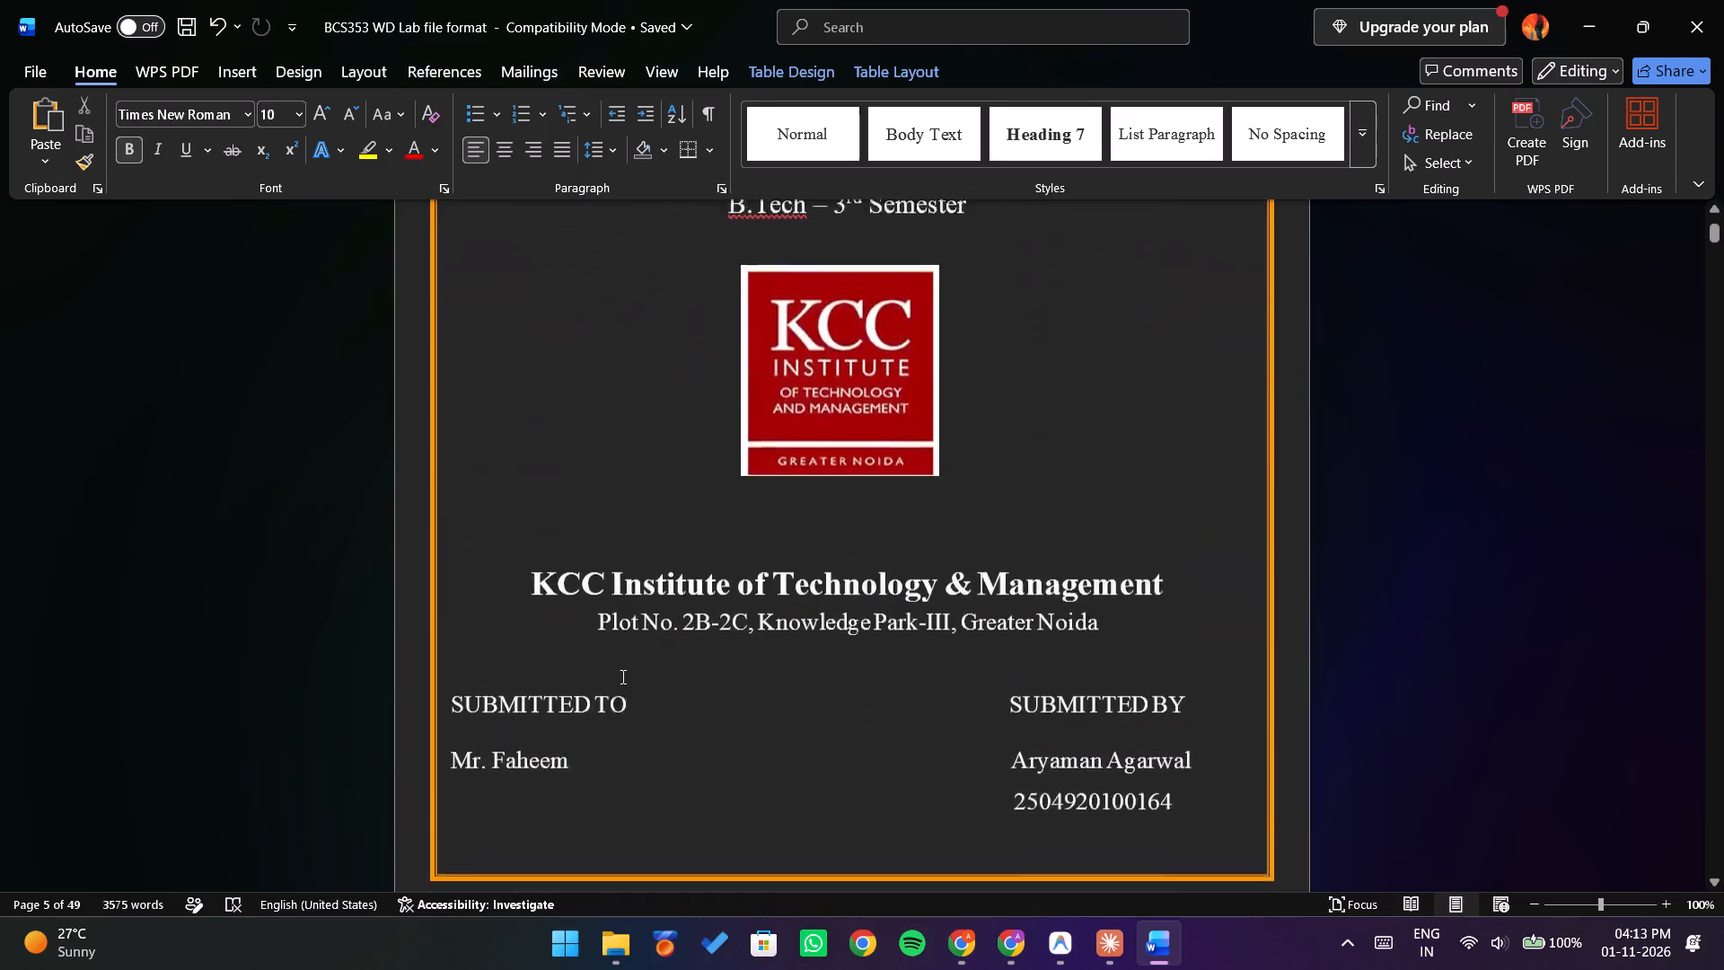
scroll(621, 676, "up", 8)
scroll(650, 596, "down", 1)
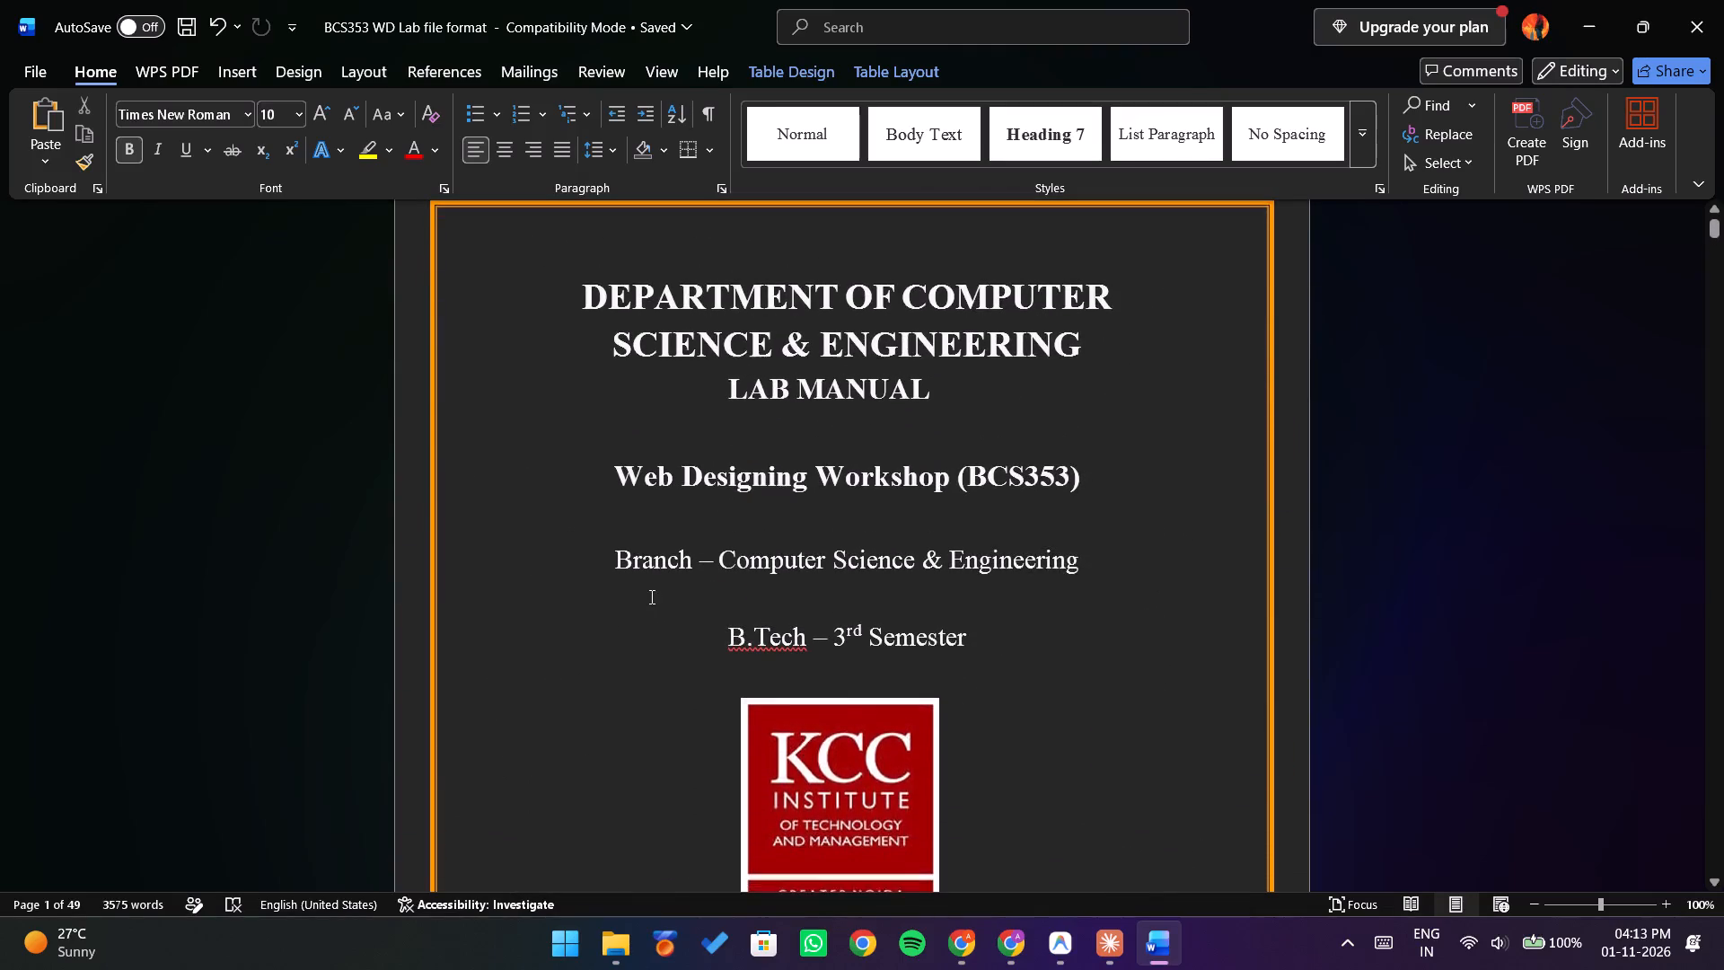
scroll(650, 596, "down", 1)
scroll(650, 596, "up", 4)
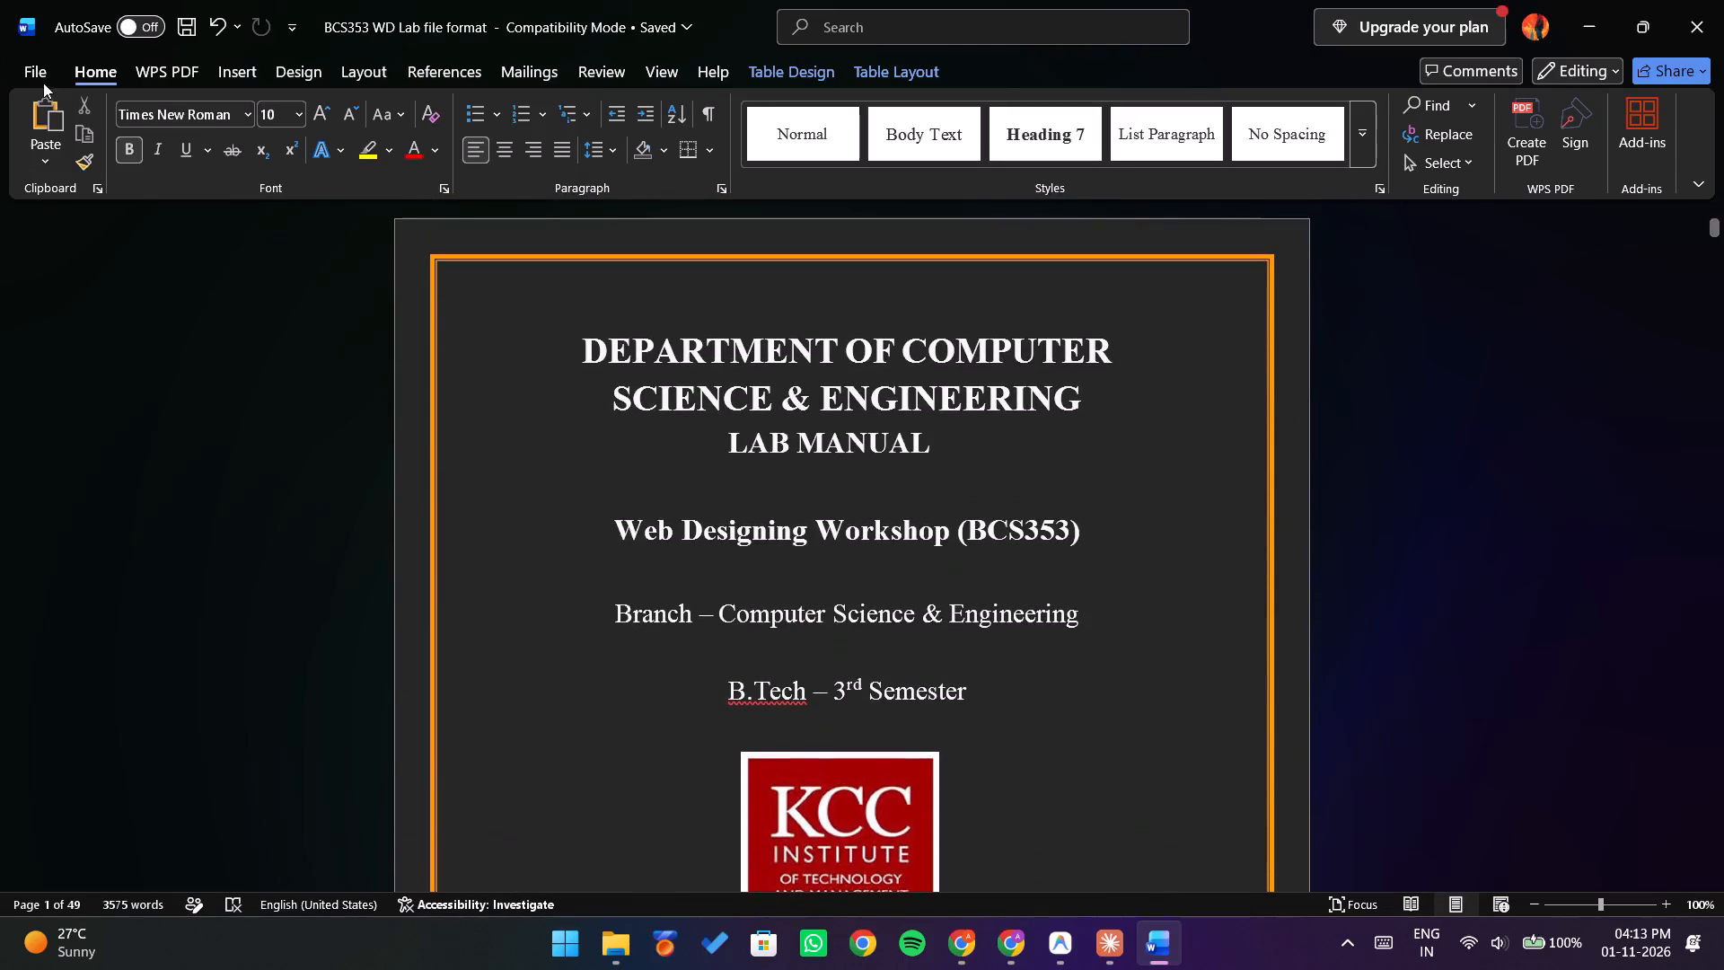
Start saving a copy of the document in the Downloads folder and name it Wd_aryaman.
left_click(46, 71)
left_click(80, 406)
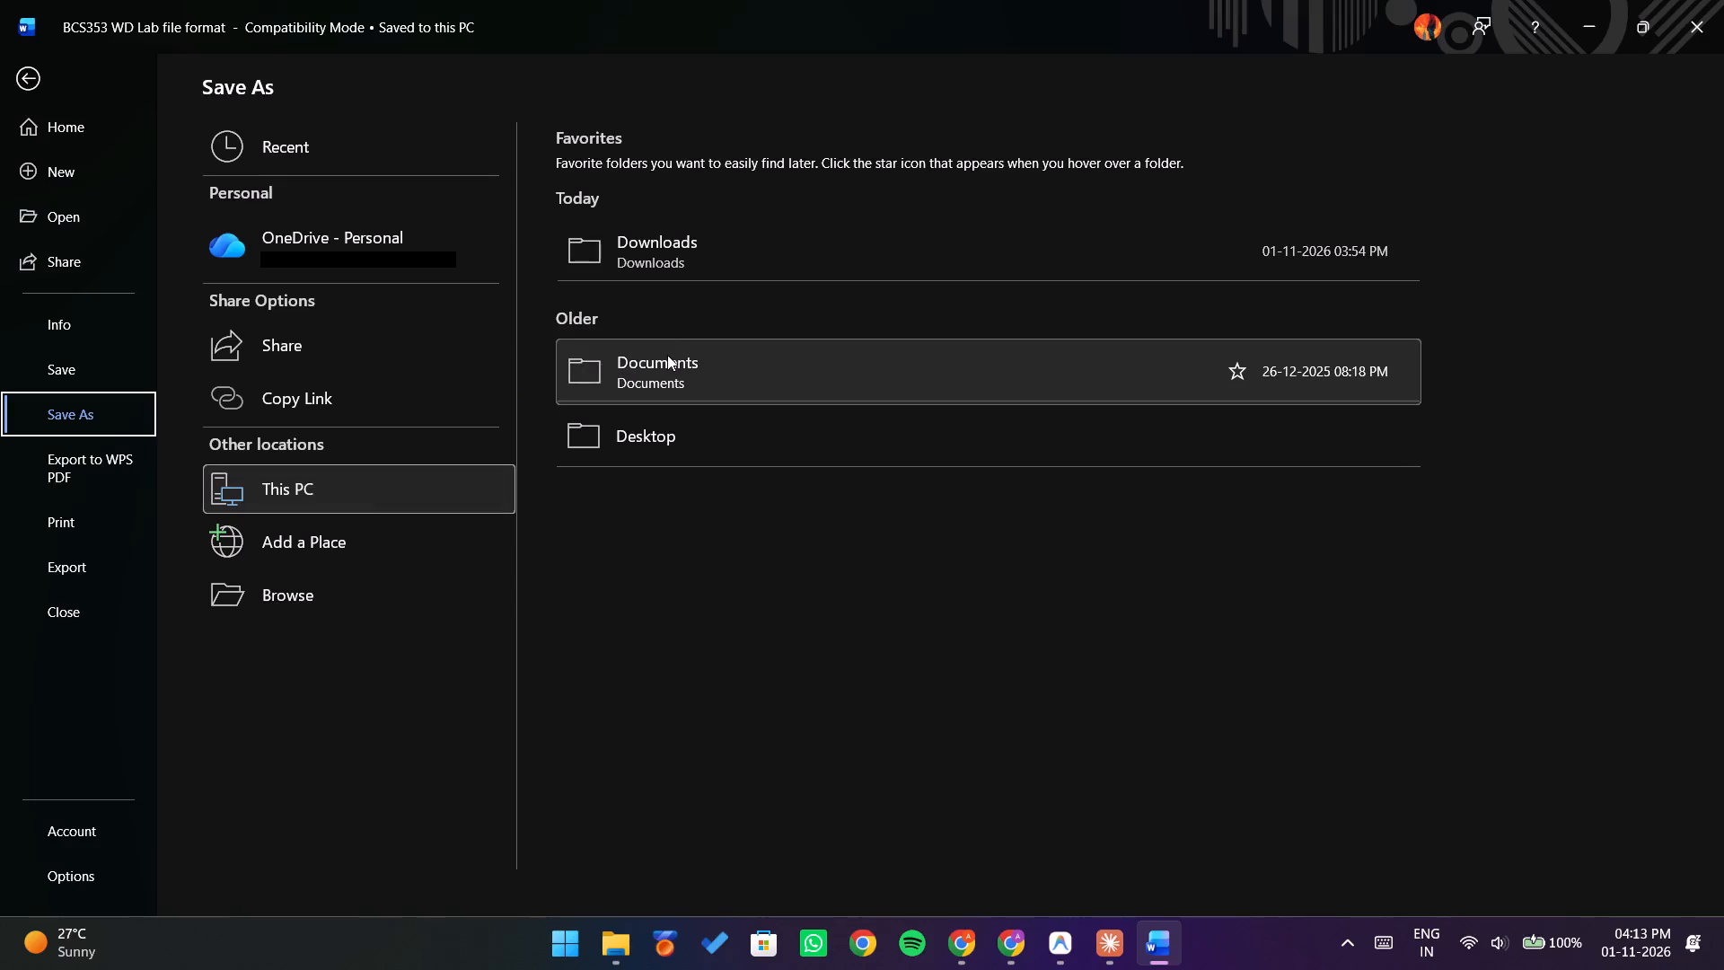
left_click(691, 281)
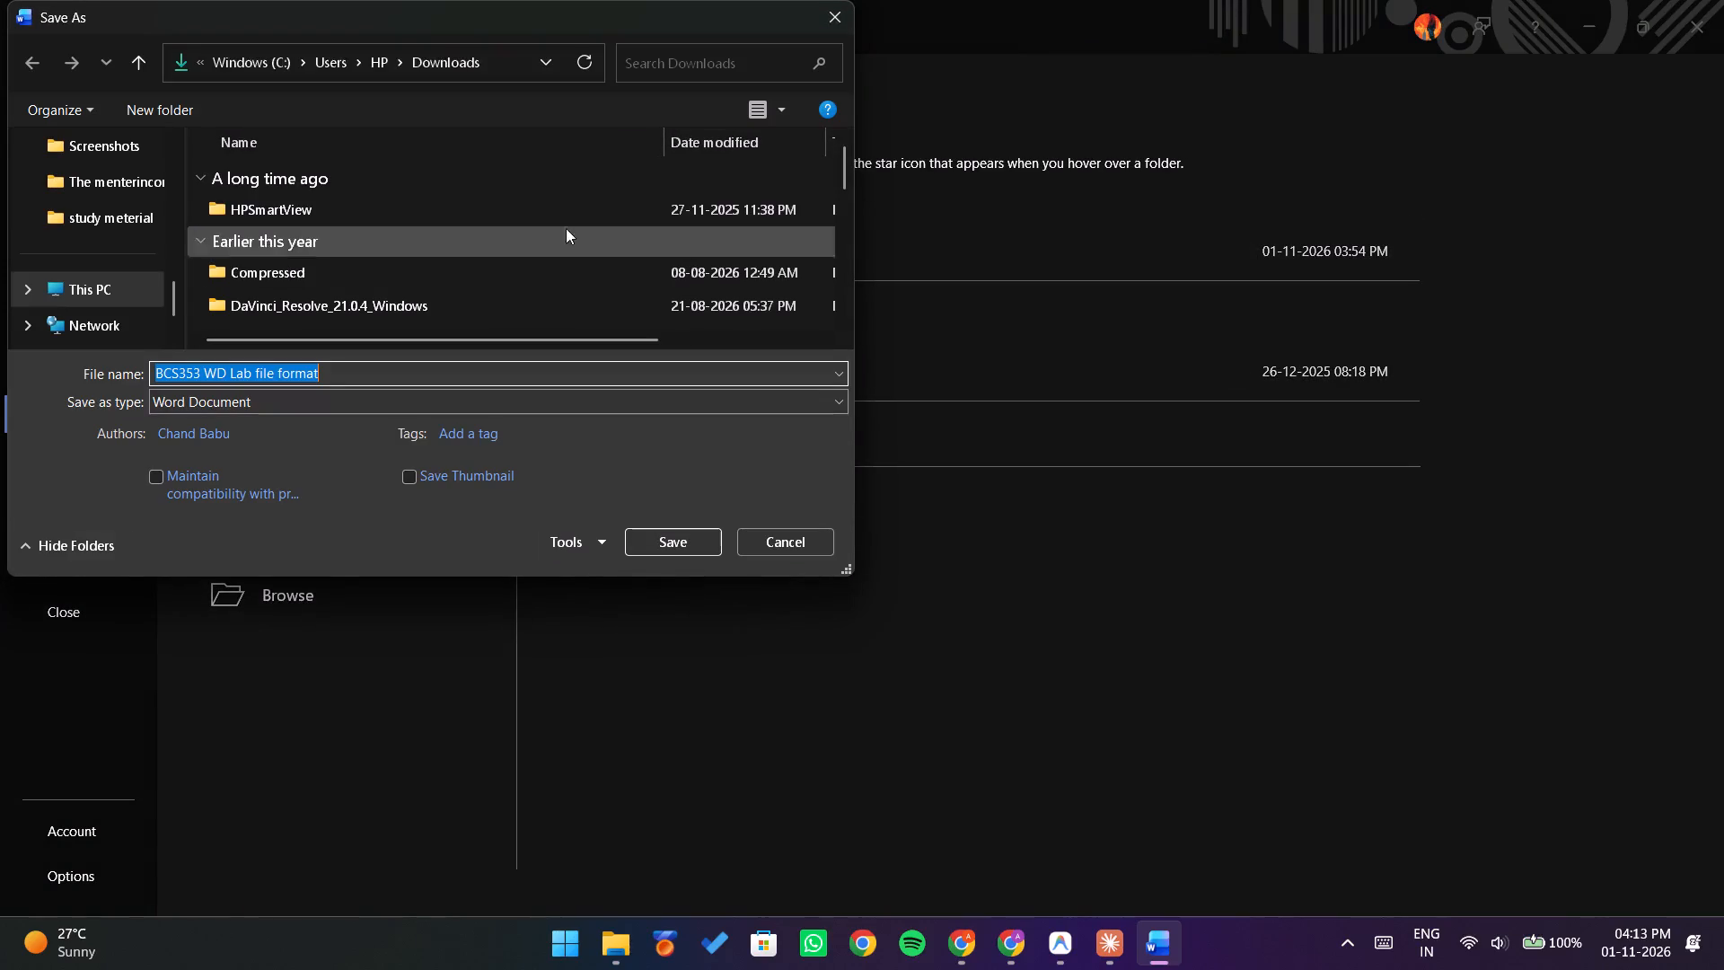
left_click(391, 376)
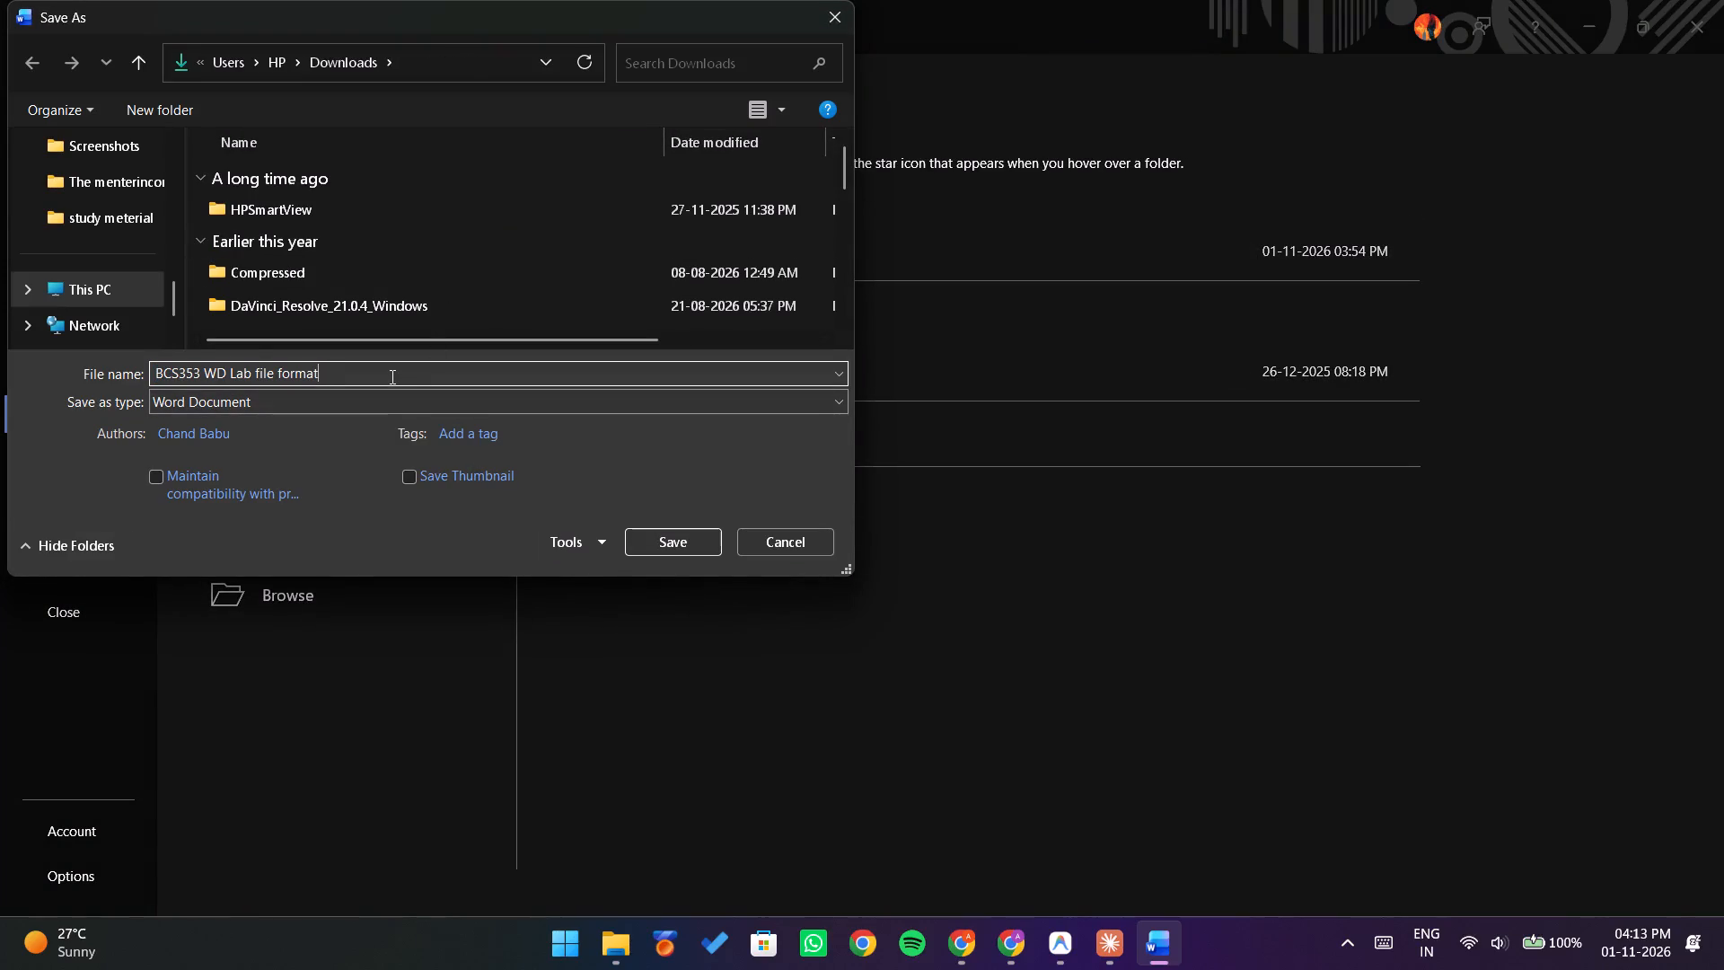
key("BackSpace")
key("BackSpace")
key("BackSpace")
key("BackSpace")
key("BackSpace")
key("BackSpace")
key("BackSpace")
key("BackSpace")
key("BackSpace")
key("BackSpace")
key("BackSpace")
key("BackSpace")
key("BackSpace")
key("BackSpace")
key("BackSpace")
key("BackSpace")
key("BackSpace")
key("BackSpace")
key("BackSpace")
key("BackSpace")
key("BackSpace")
key("BackSpace")
key("BackSpace")
key("BackSpace")
key("BackSpace")
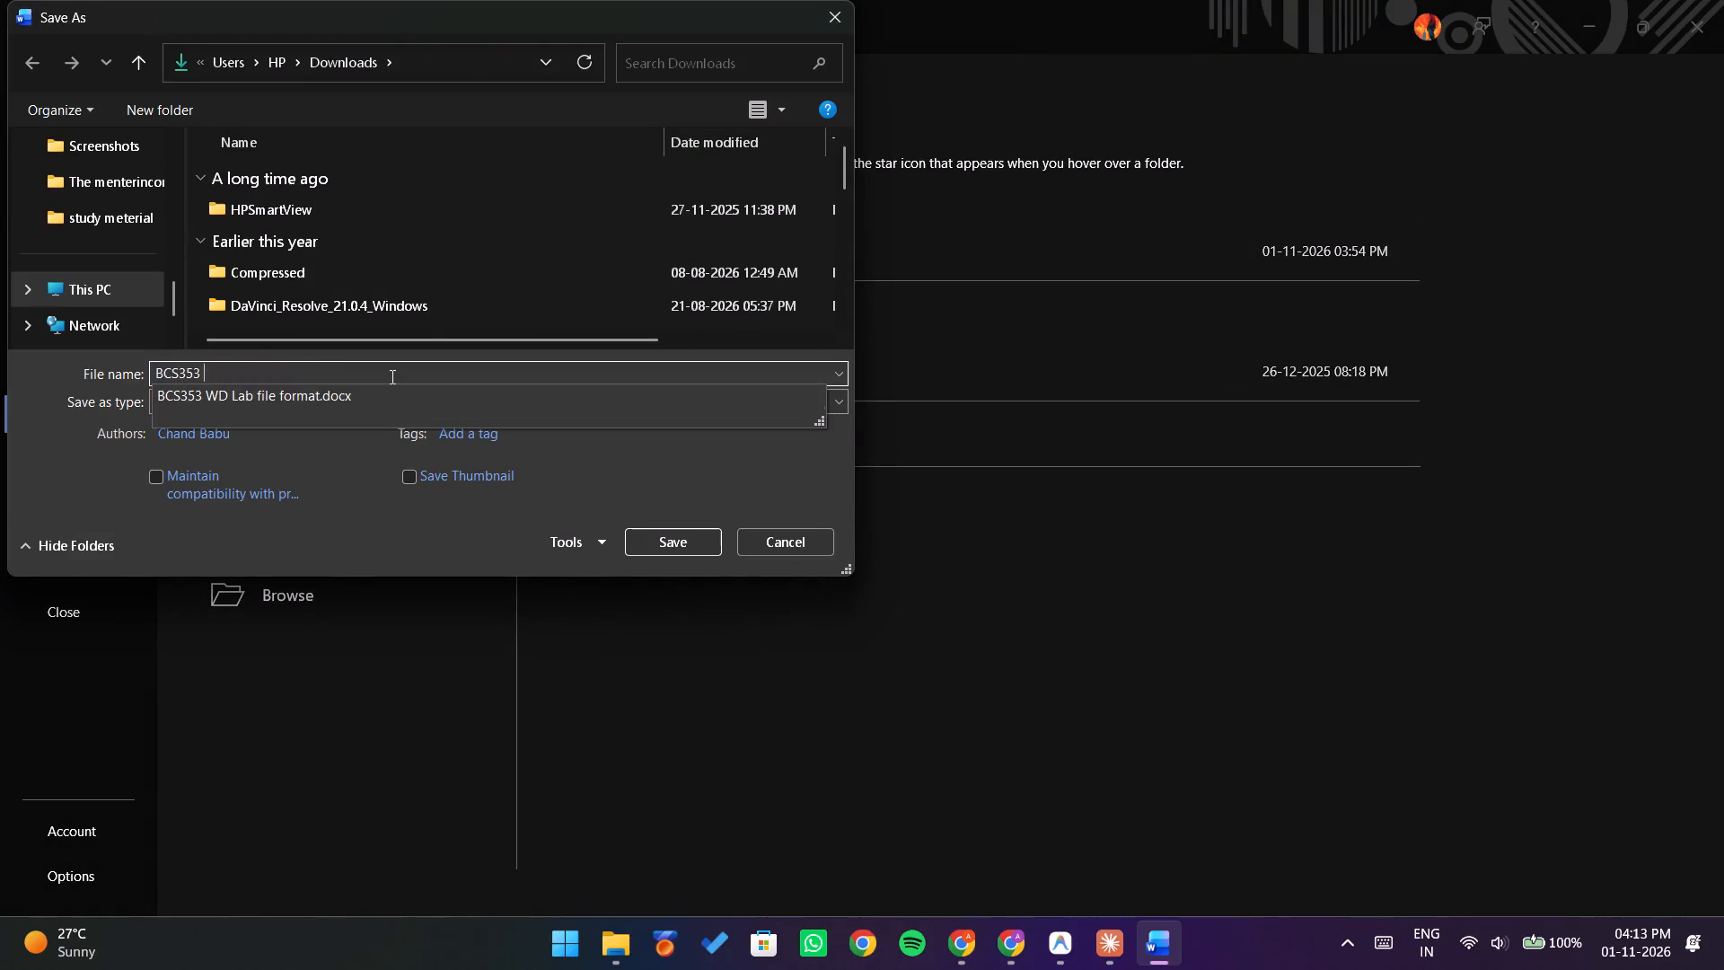
key("BackSpace")
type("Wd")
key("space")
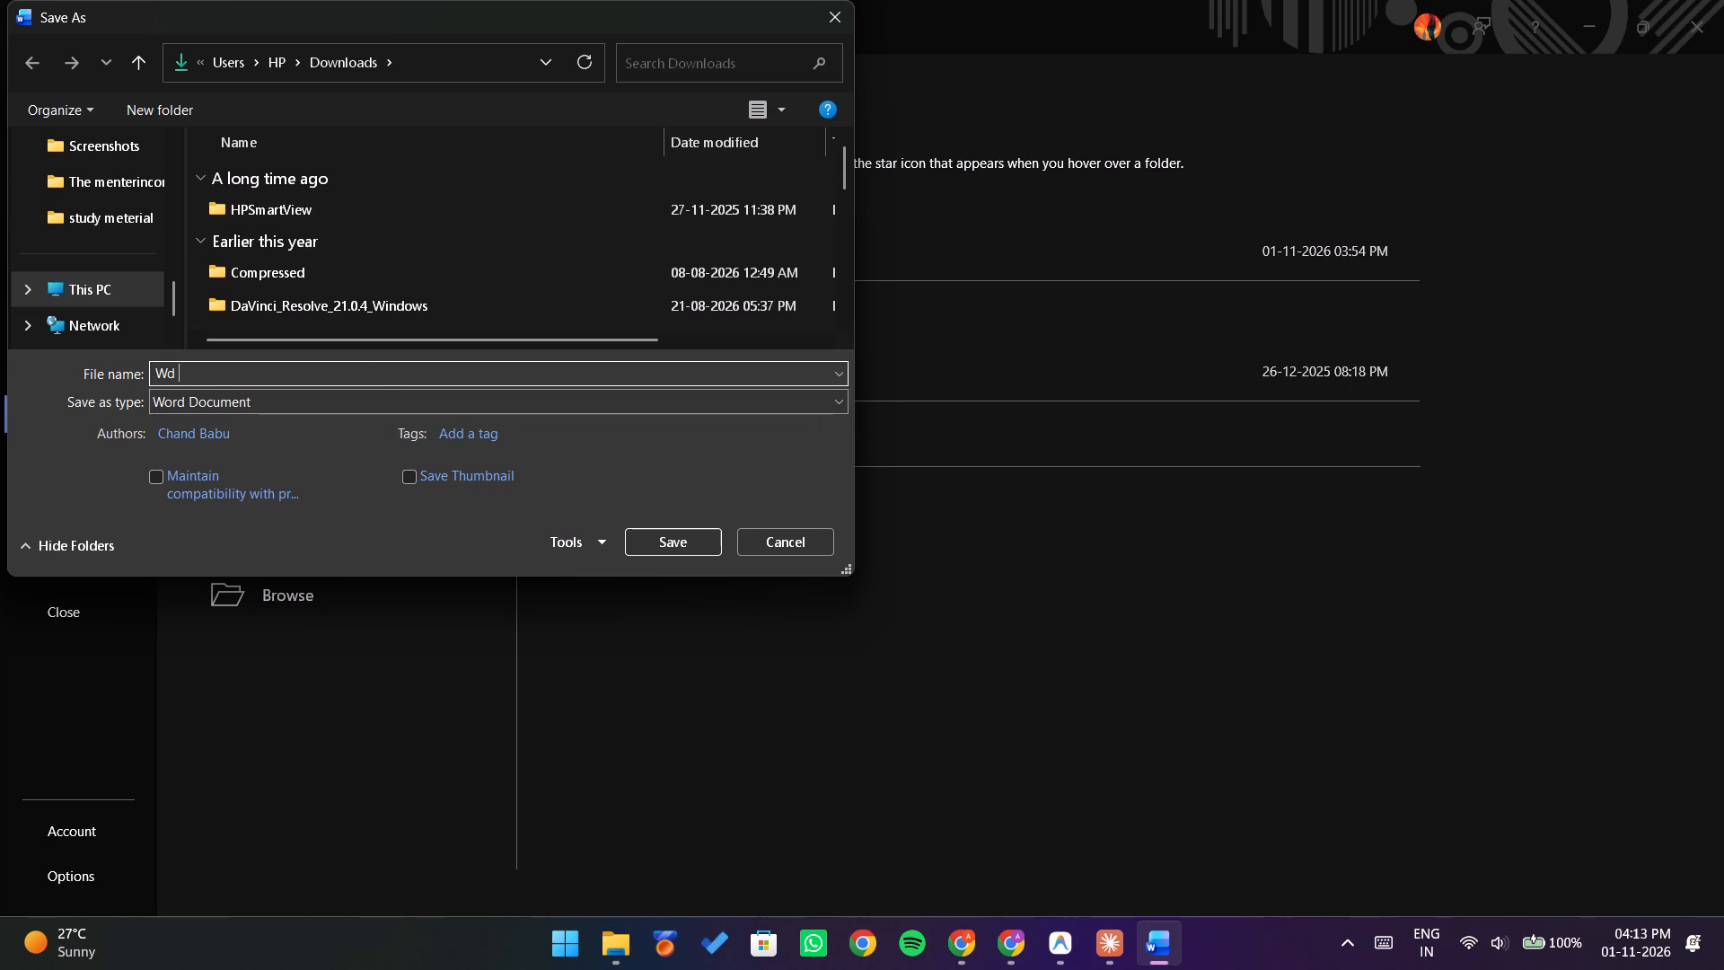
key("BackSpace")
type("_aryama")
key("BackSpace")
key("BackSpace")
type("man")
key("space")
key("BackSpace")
Set the copy's file format to PDF and save it.
left_click(417, 389)
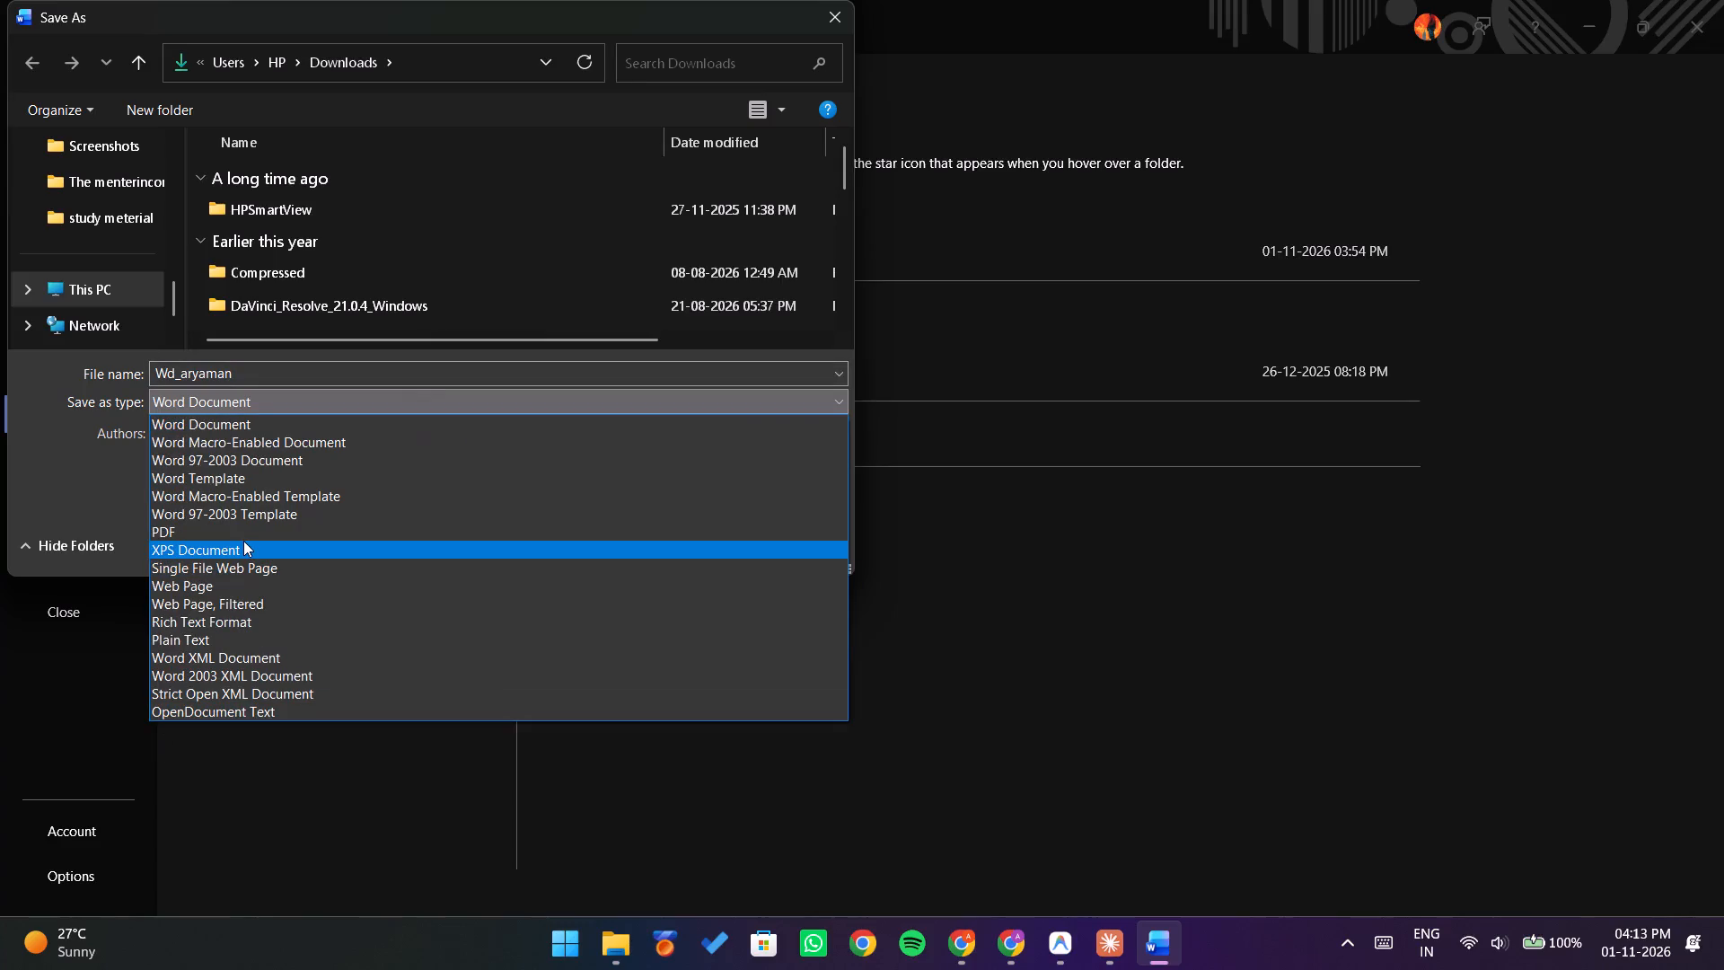
left_click(244, 539)
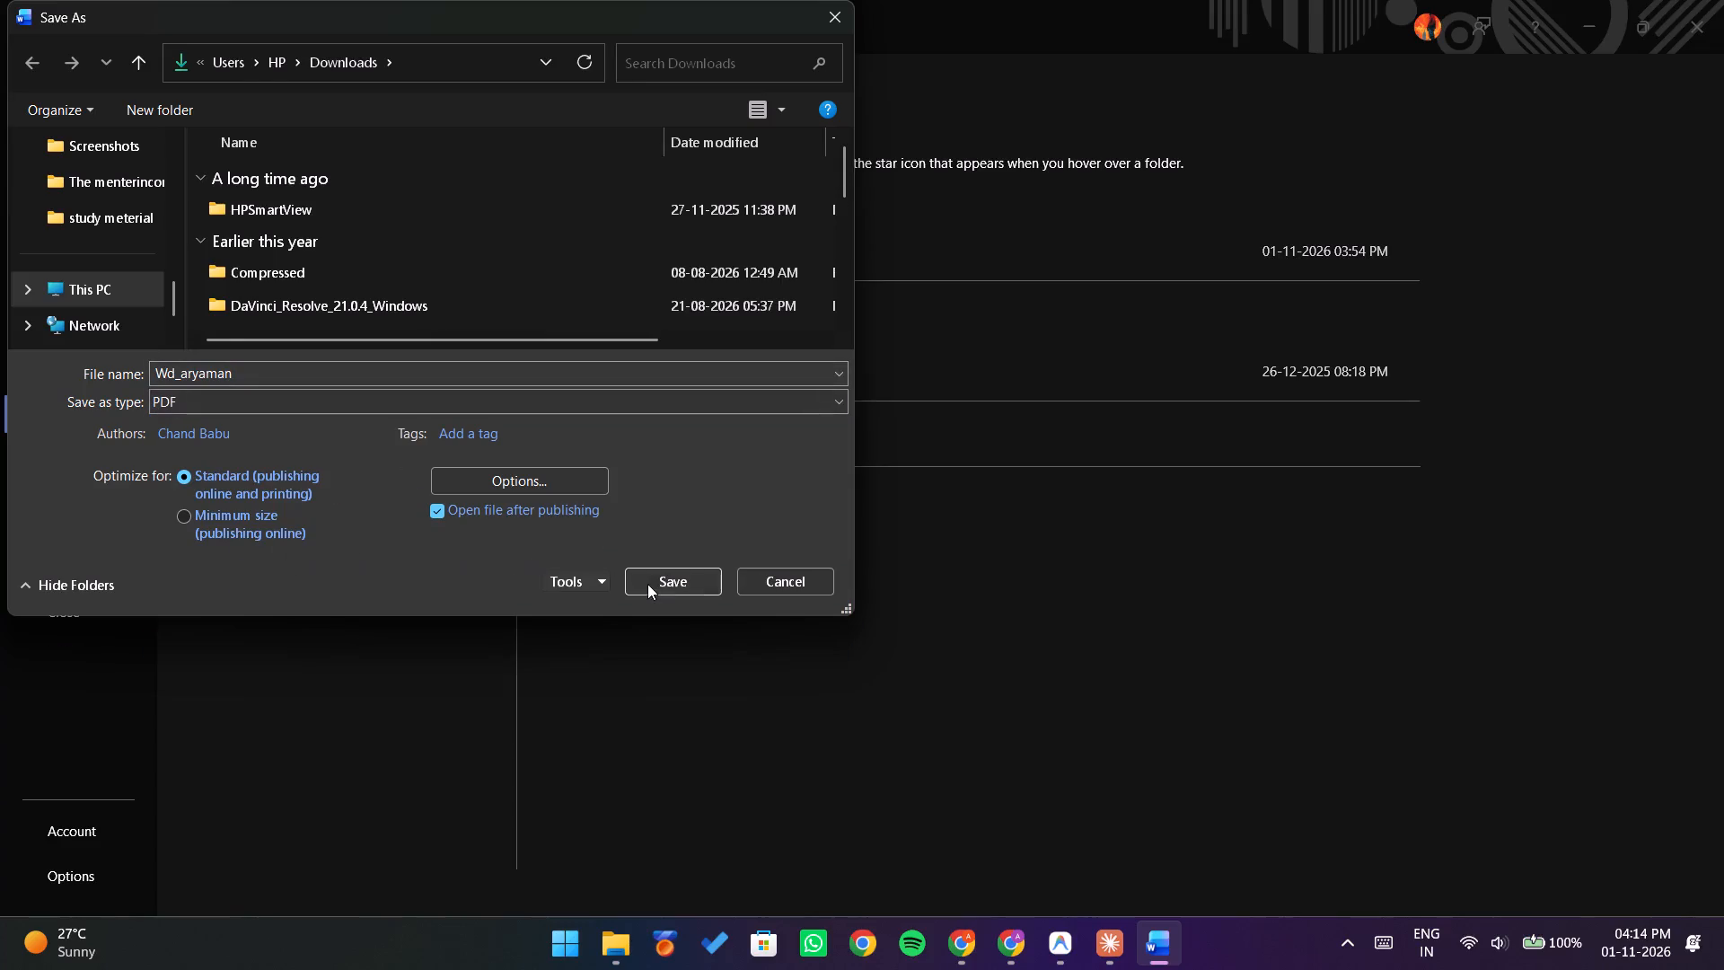
left_click(650, 584)
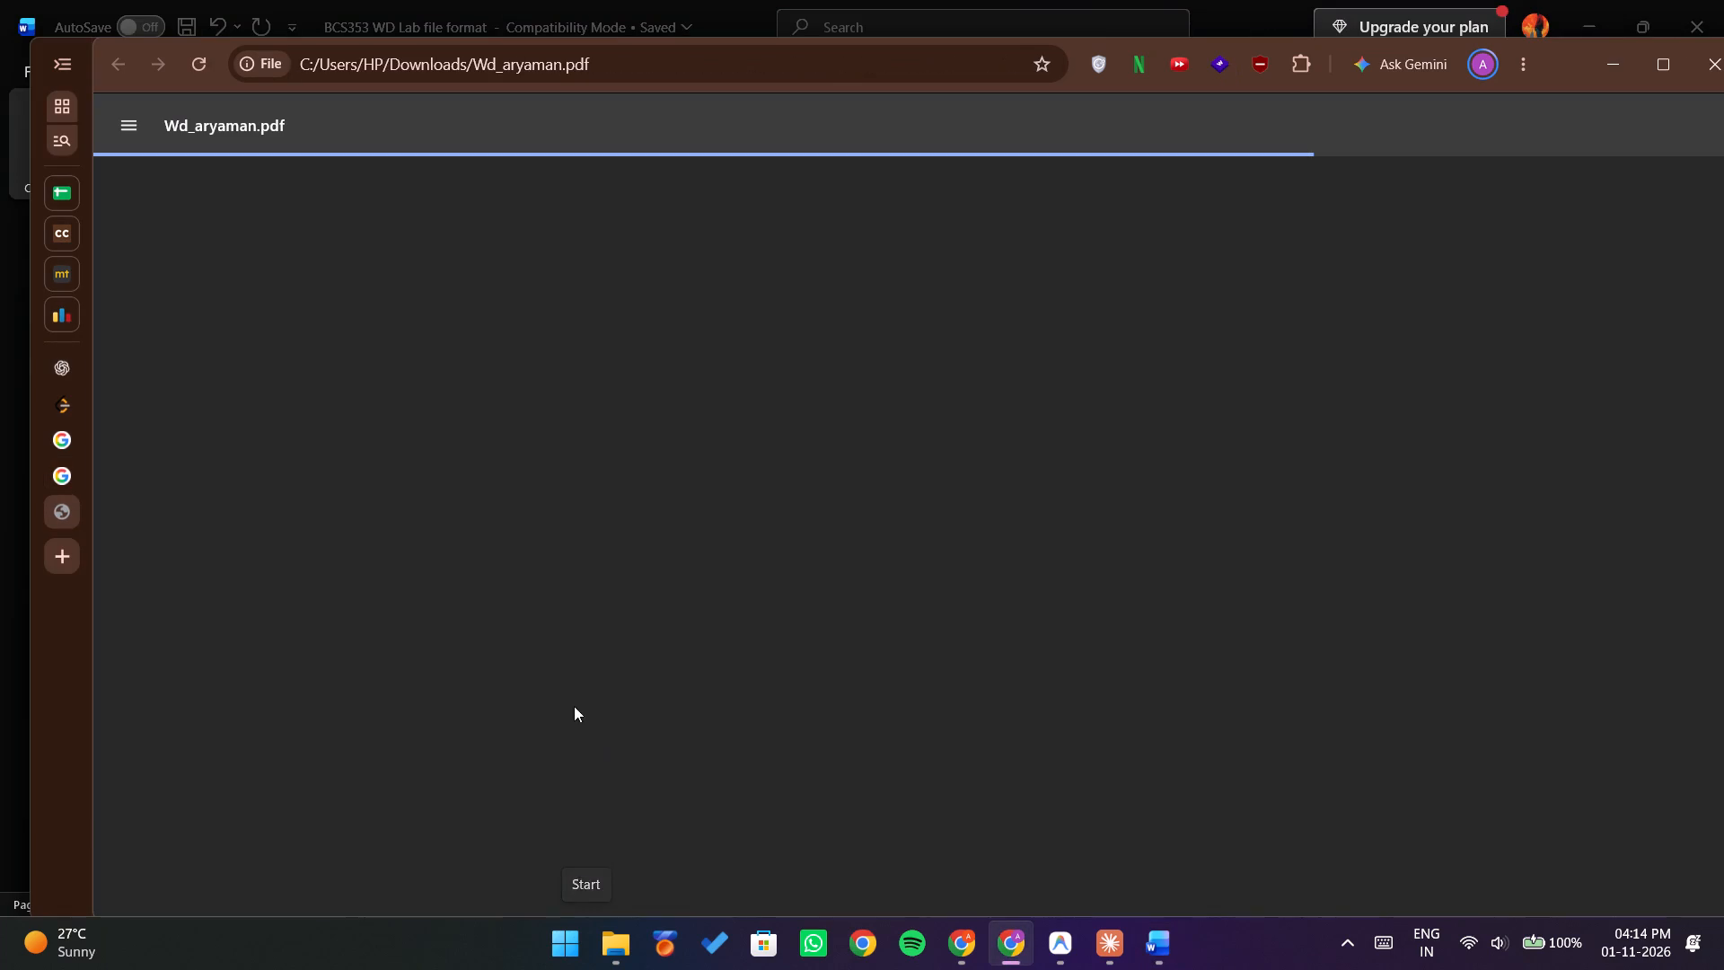
Examine the exported PDF's index, experiment list and Experiment-1 code and output pages.
scroll(777, 715, "down", 14)
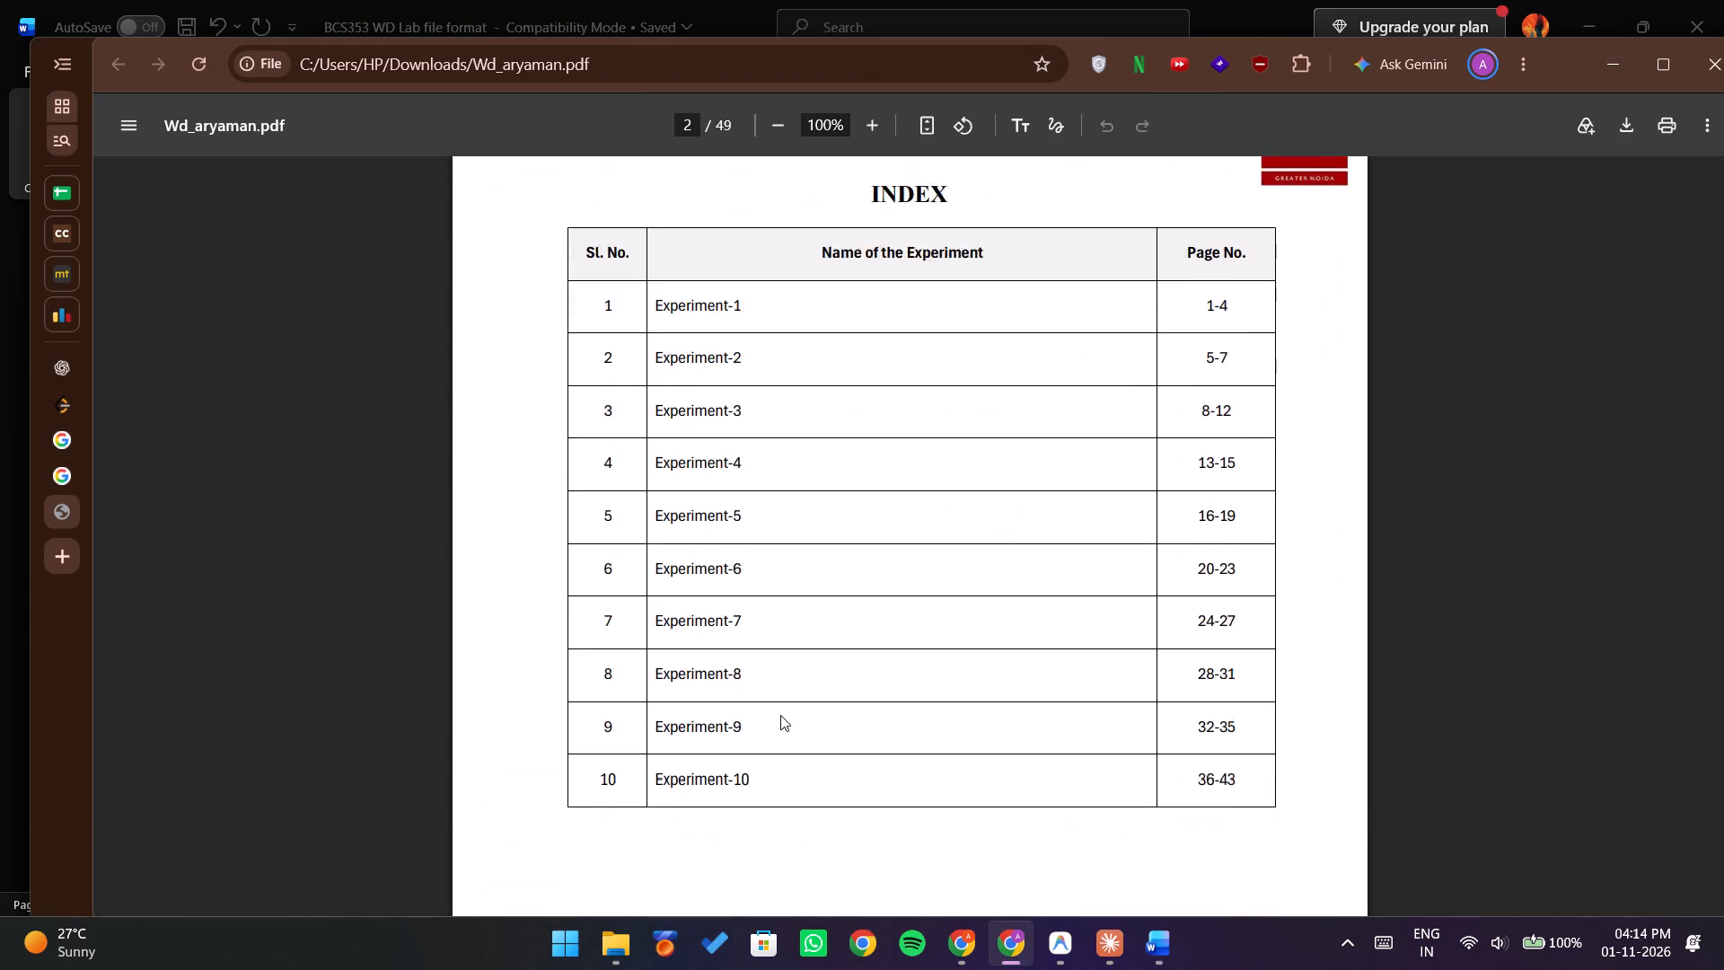
scroll(780, 715, "down", 4)
scroll(780, 715, "up", 5)
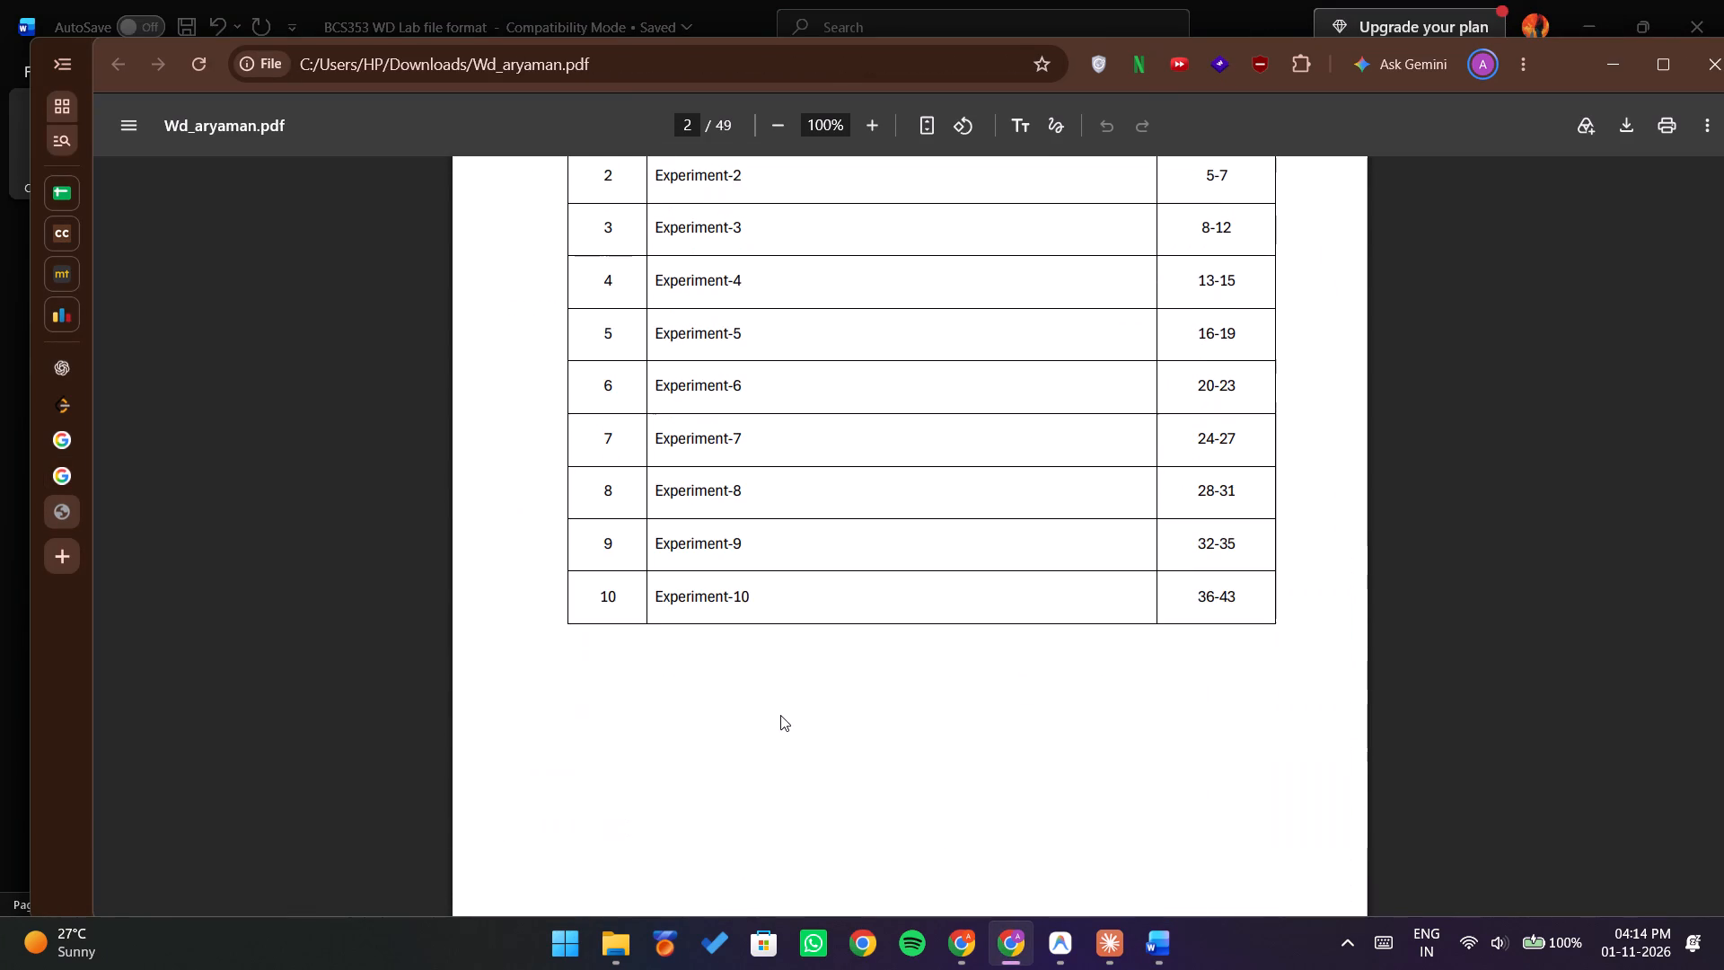
scroll(780, 715, "down", 6)
scroll(780, 715, "down", 15)
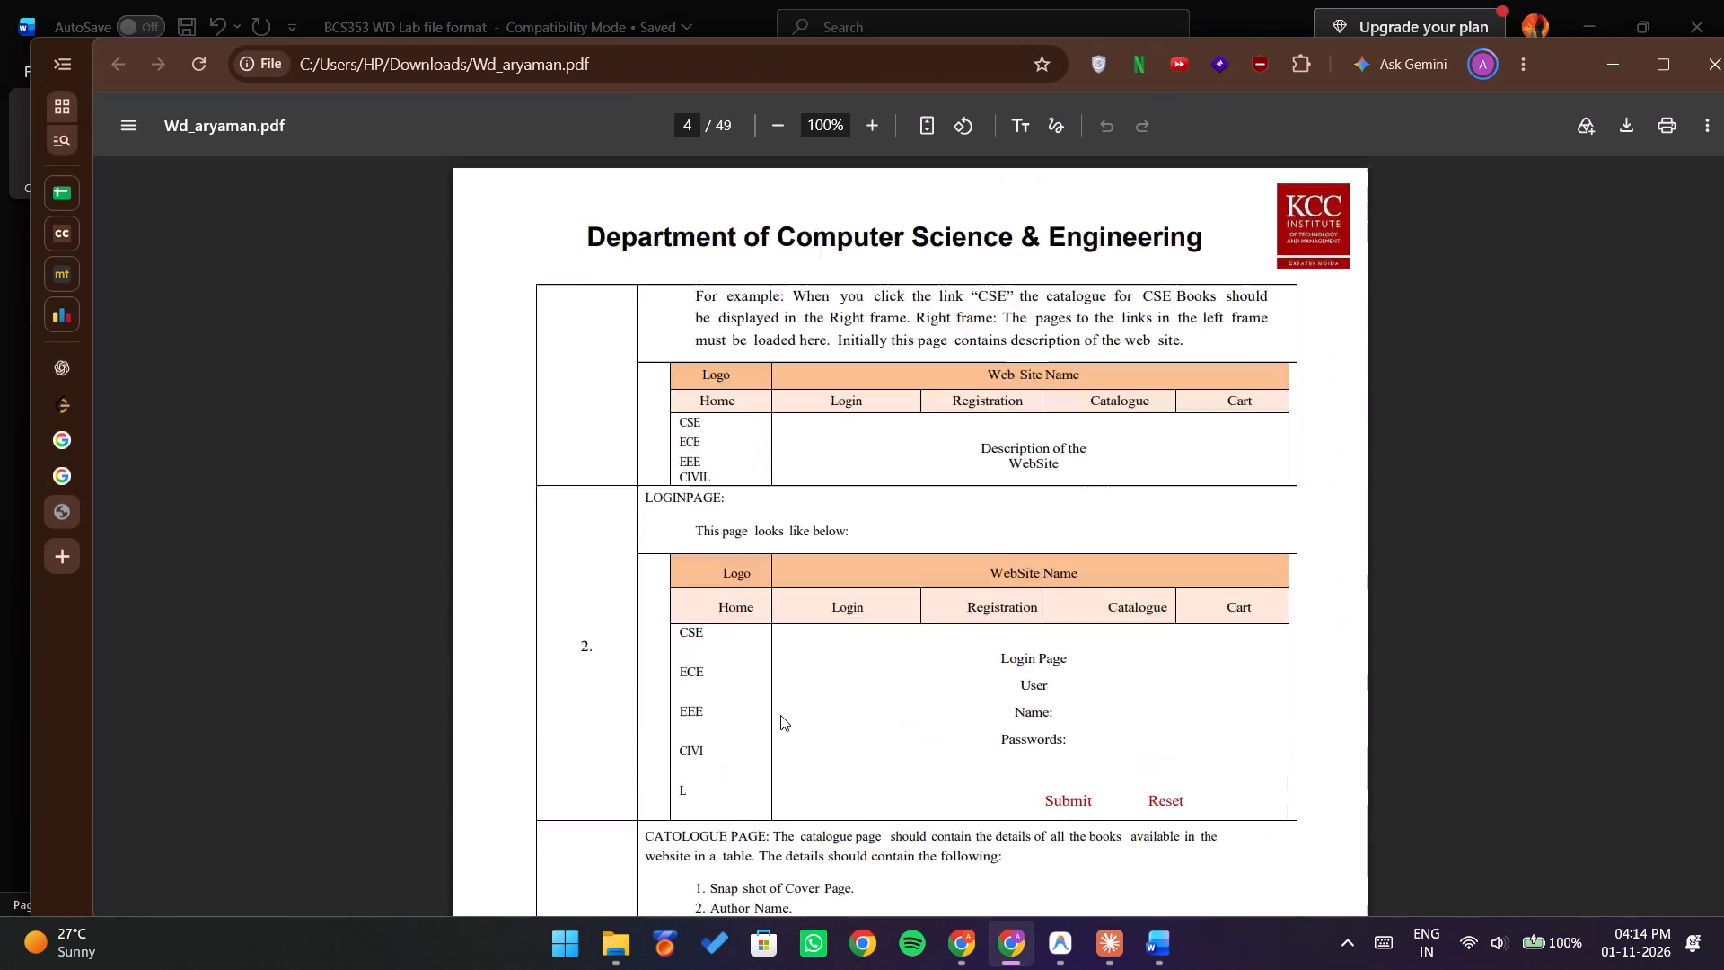
scroll(780, 715, "down", 20)
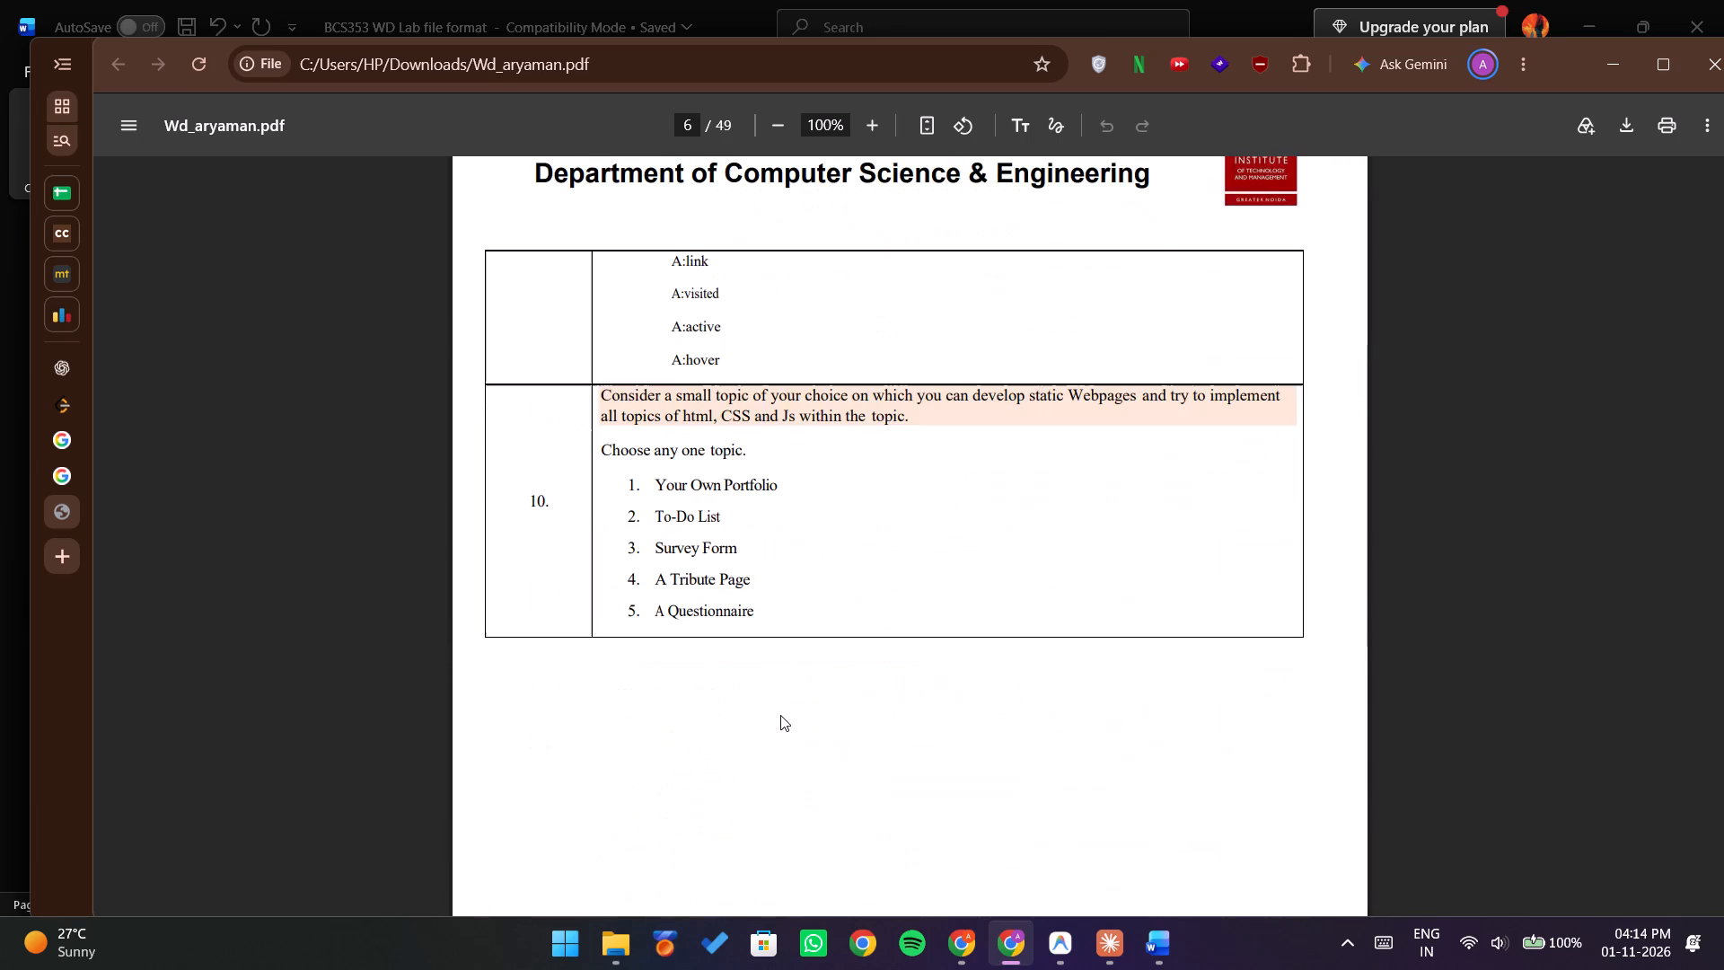
scroll(780, 715, "down", 15)
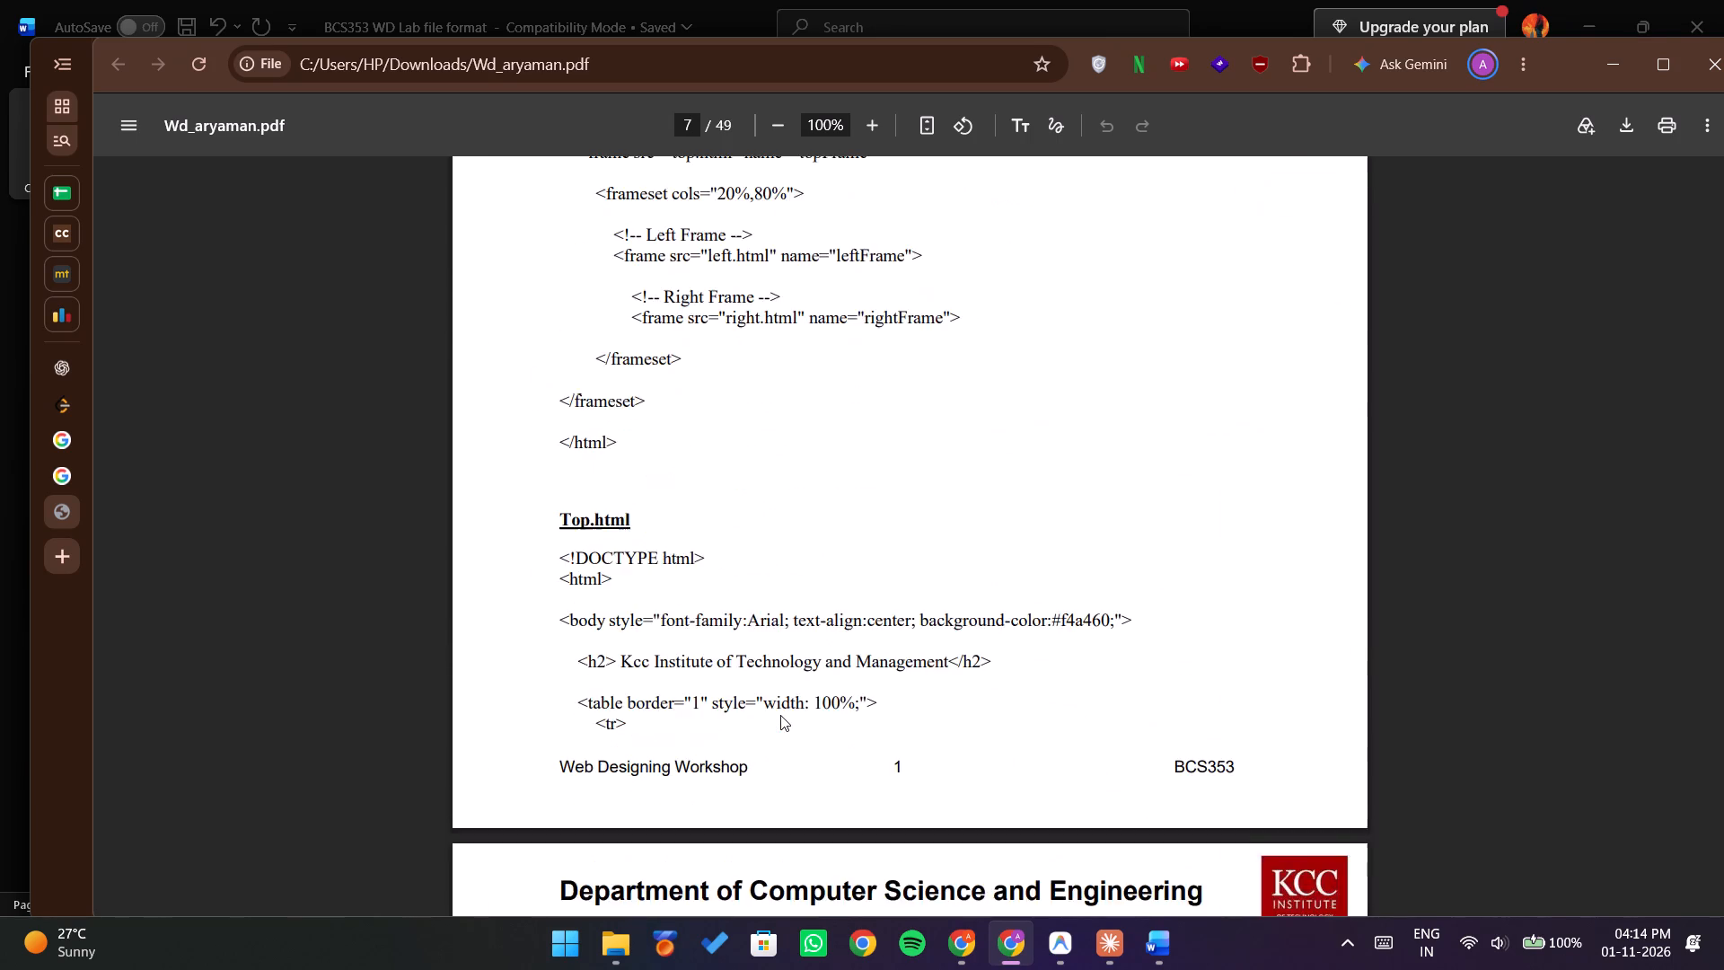
scroll(780, 715, "down", 16)
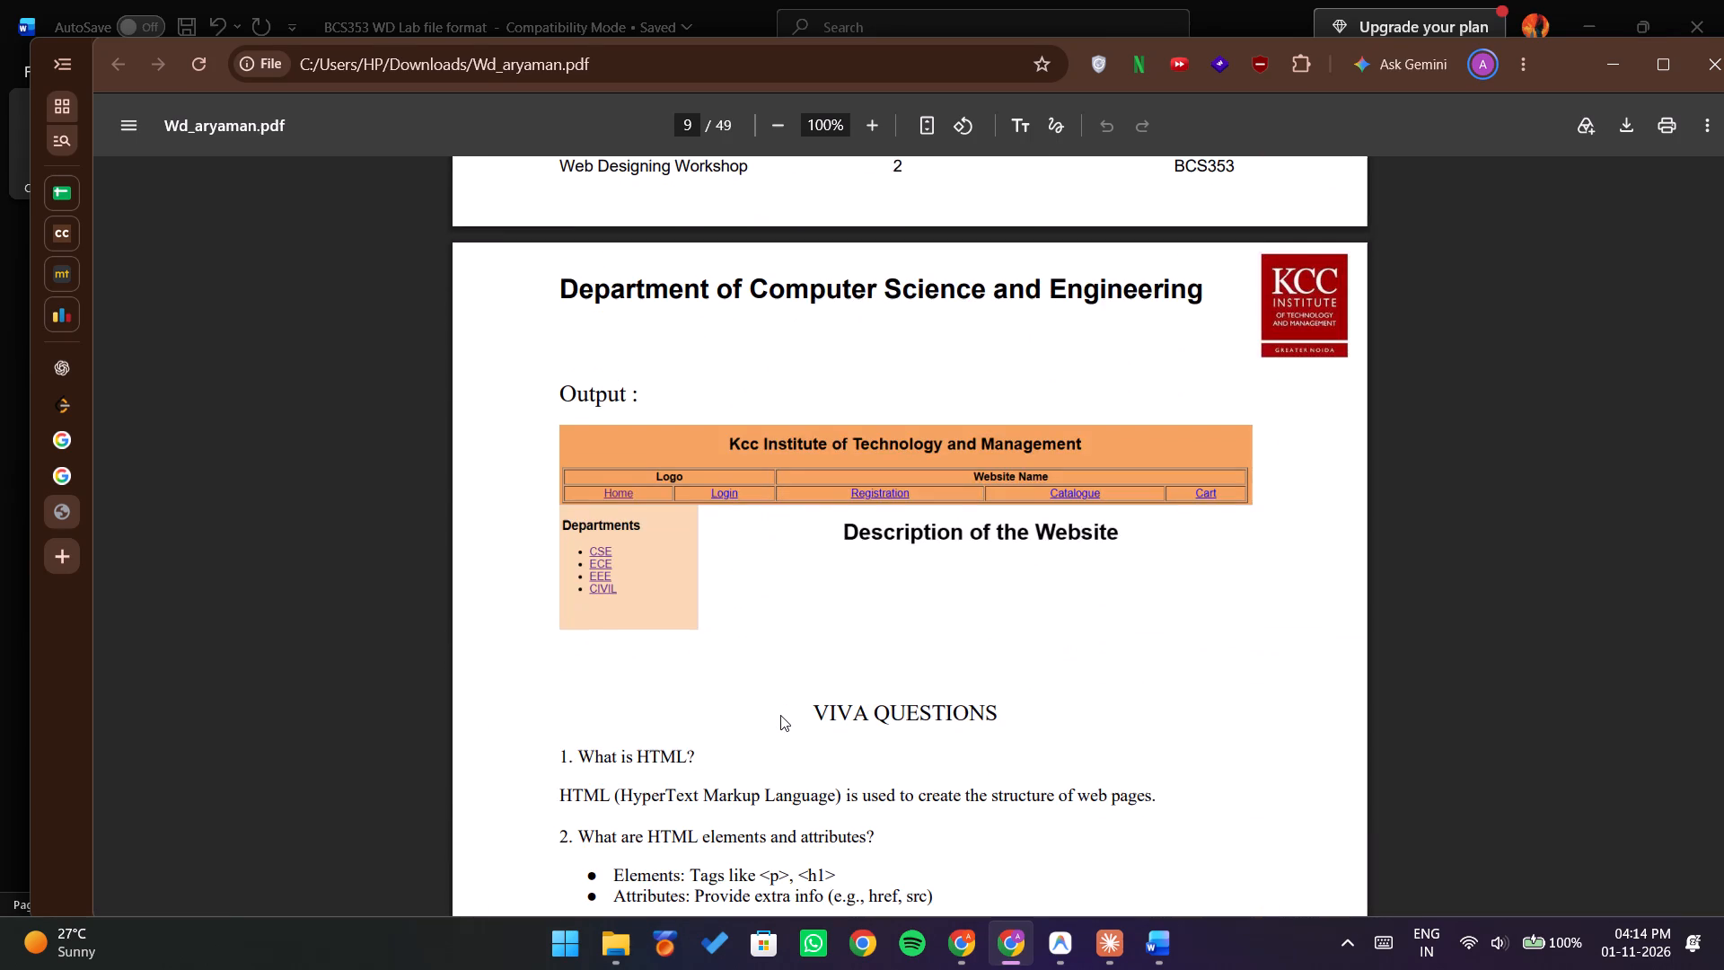
scroll(780, 715, "up", 3)
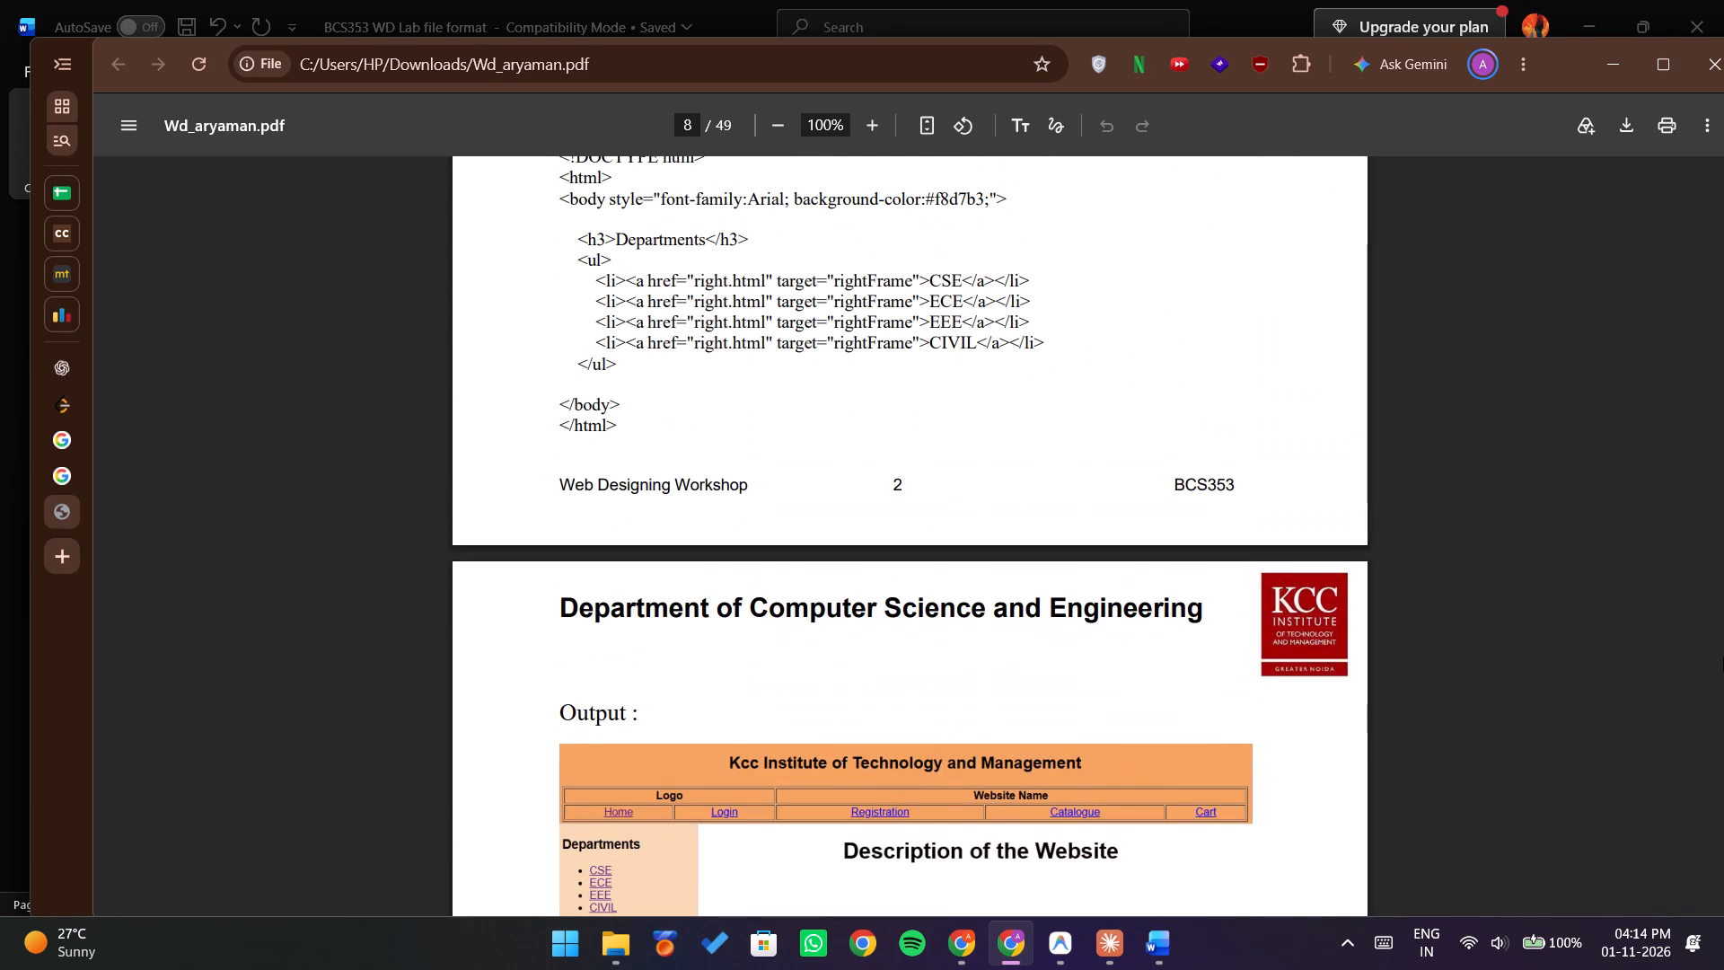
scroll(1723, 657, "up", 3)
scroll(1723, 657, "up", 19)
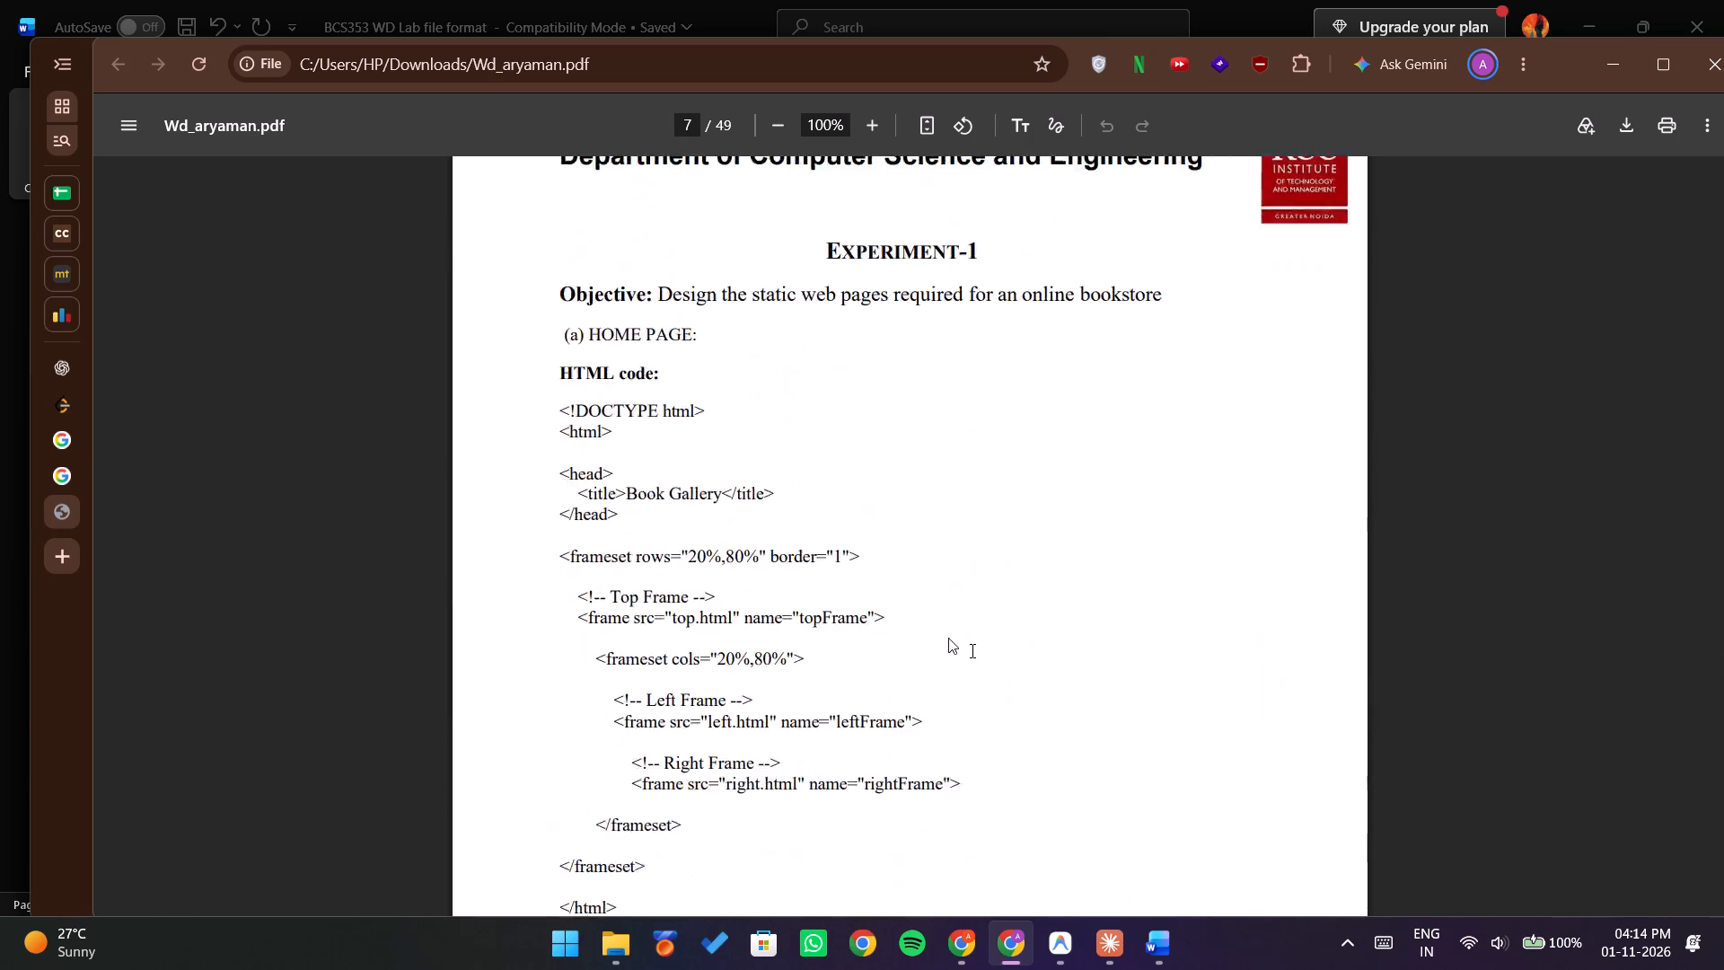
Examine the exported PDF's cover page, including the SUBMITTED TO and SUBMITTED BY details.
scroll(948, 638, "up", 20)
scroll(948, 638, "up", 11)
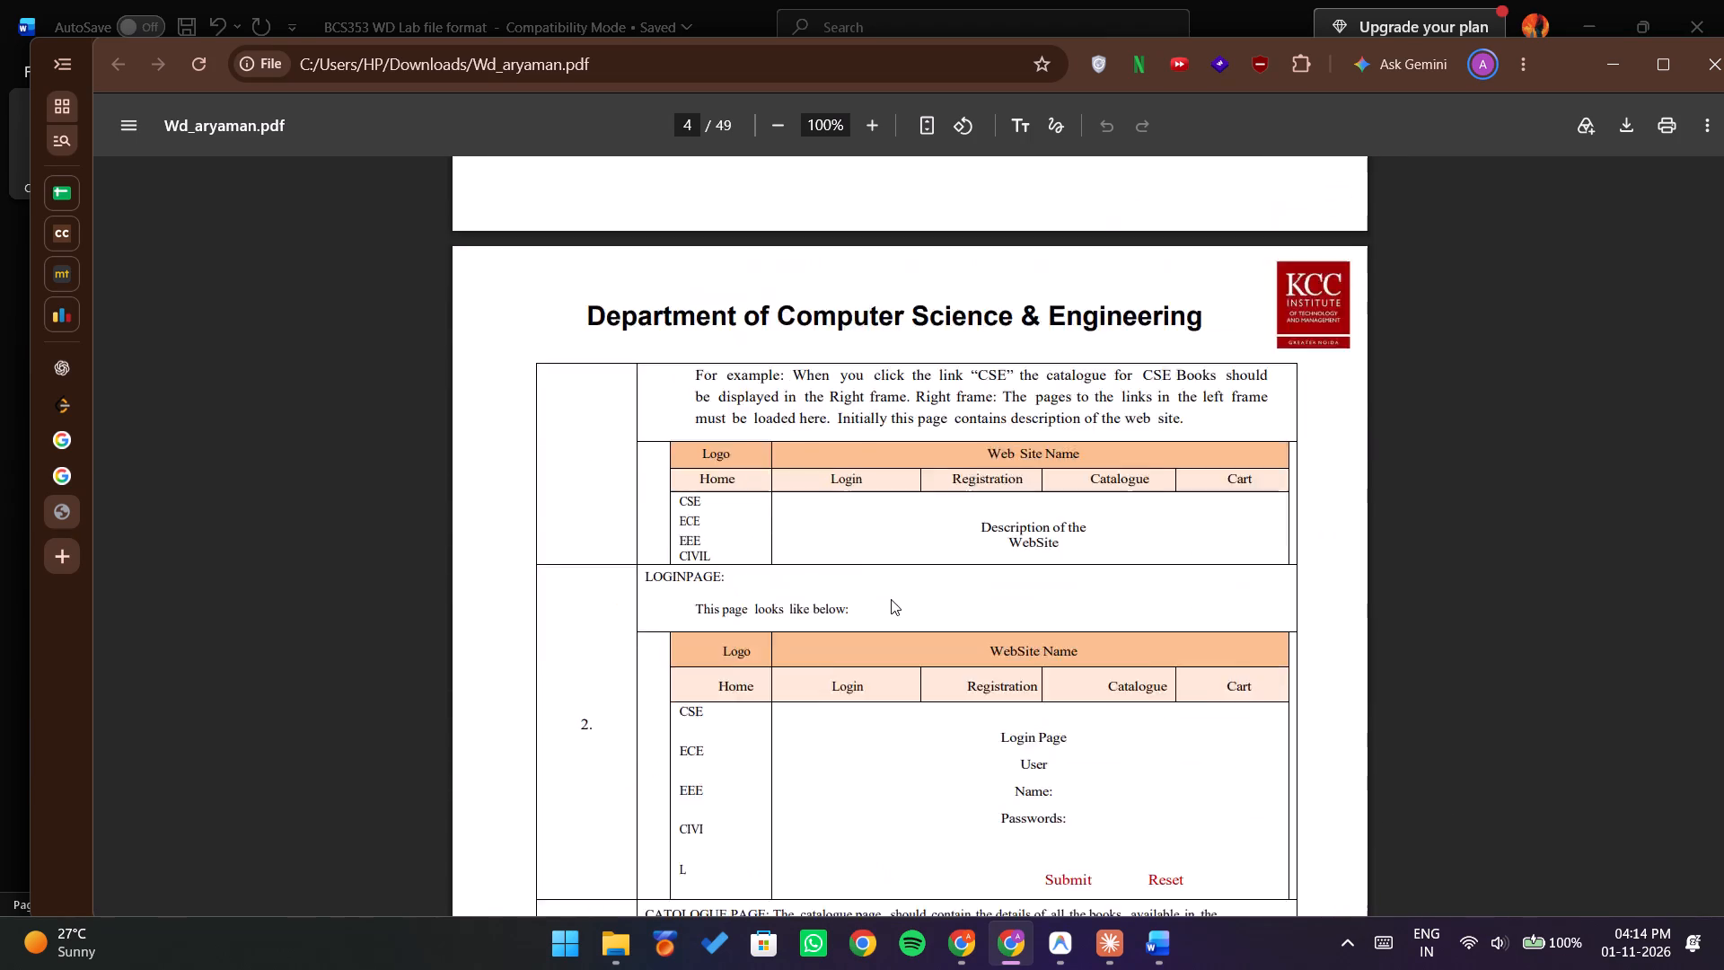
scroll(891, 599, "up", 20)
scroll(891, 599, "up", 8)
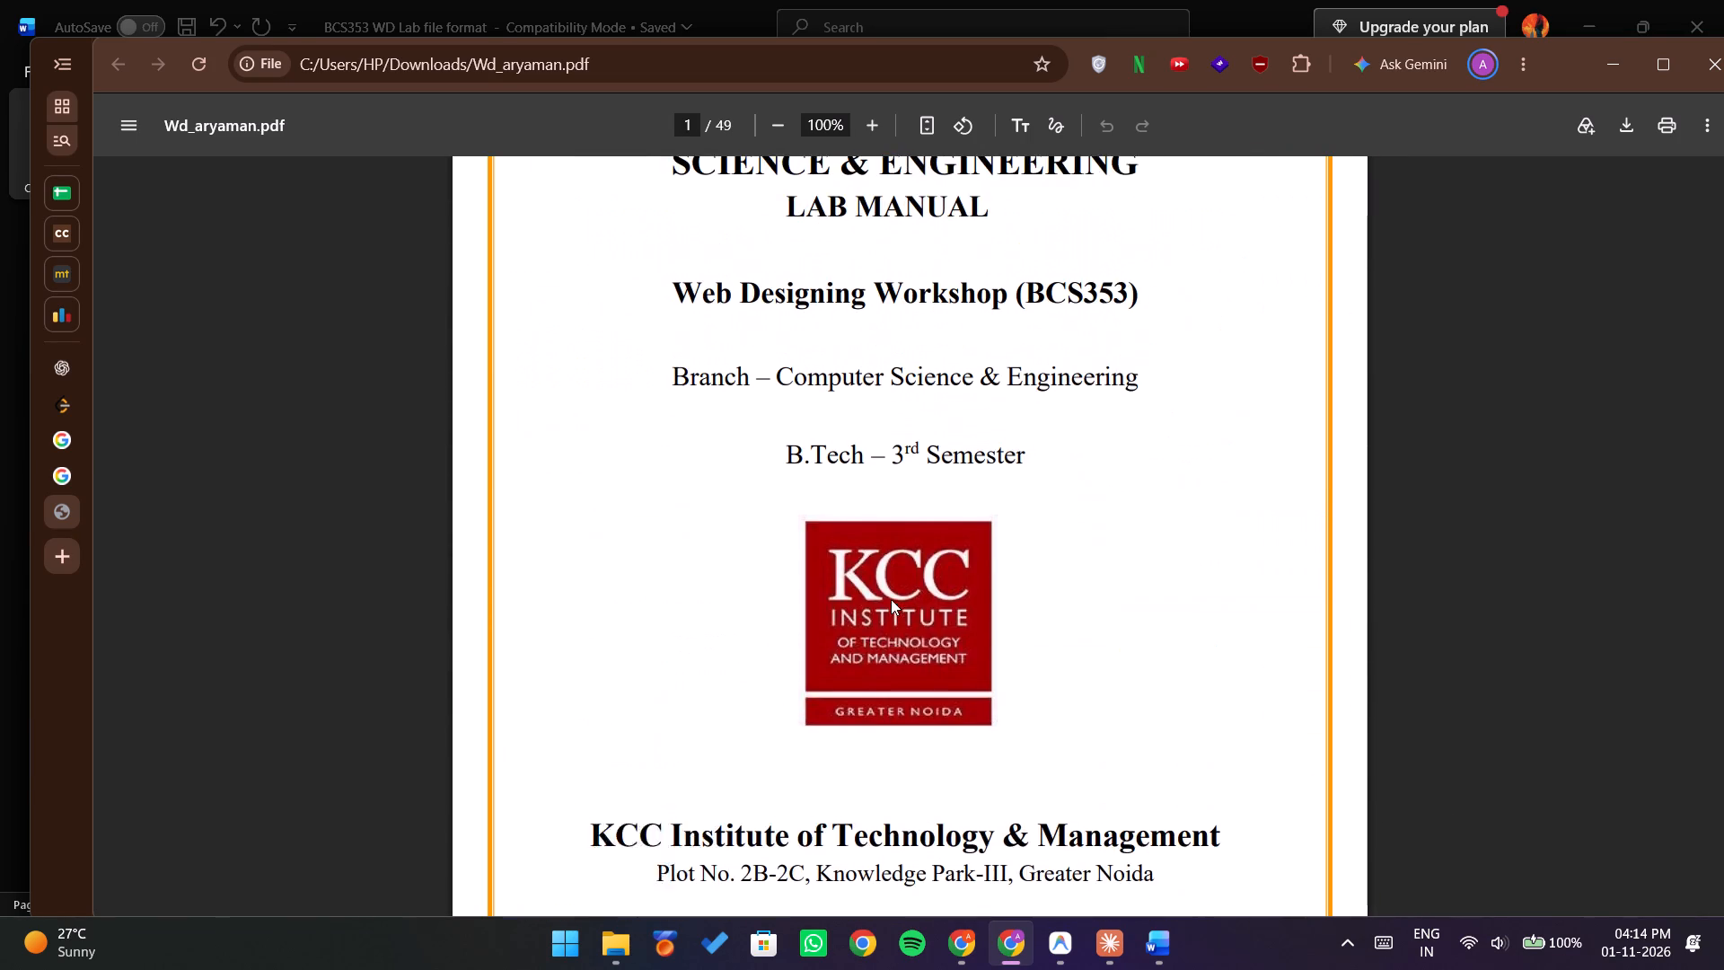
scroll(891, 599, "down", 4)
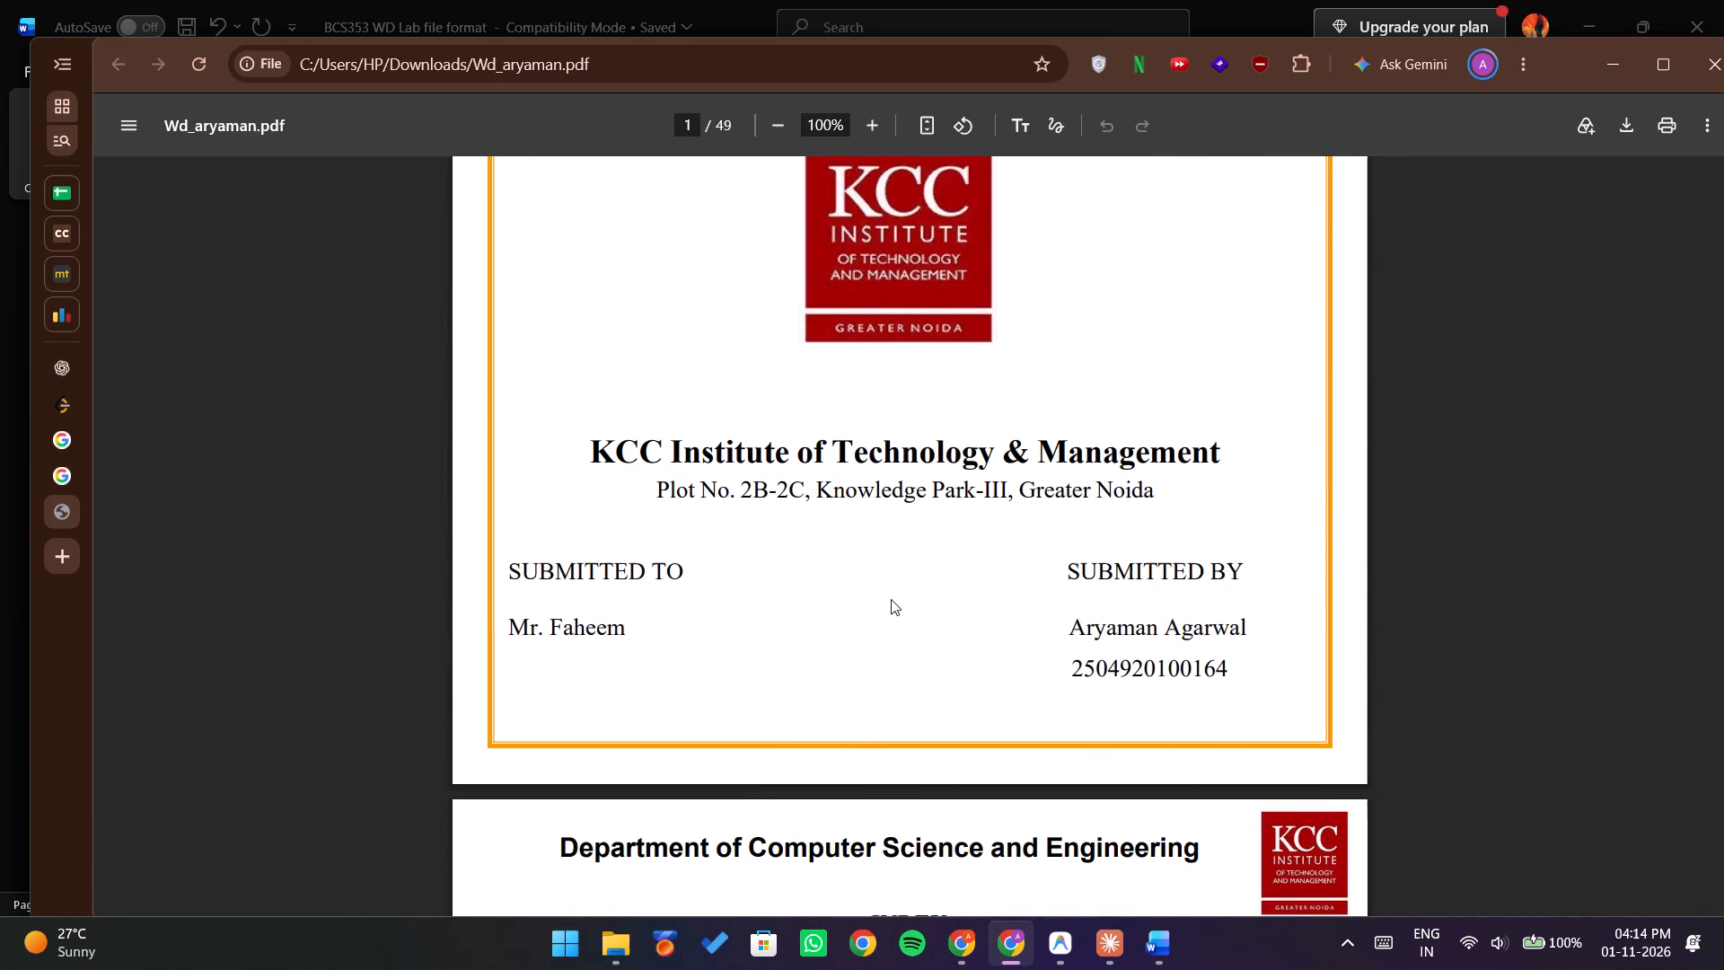
scroll(891, 599, "up", 7)
scroll(891, 599, "down", 4)
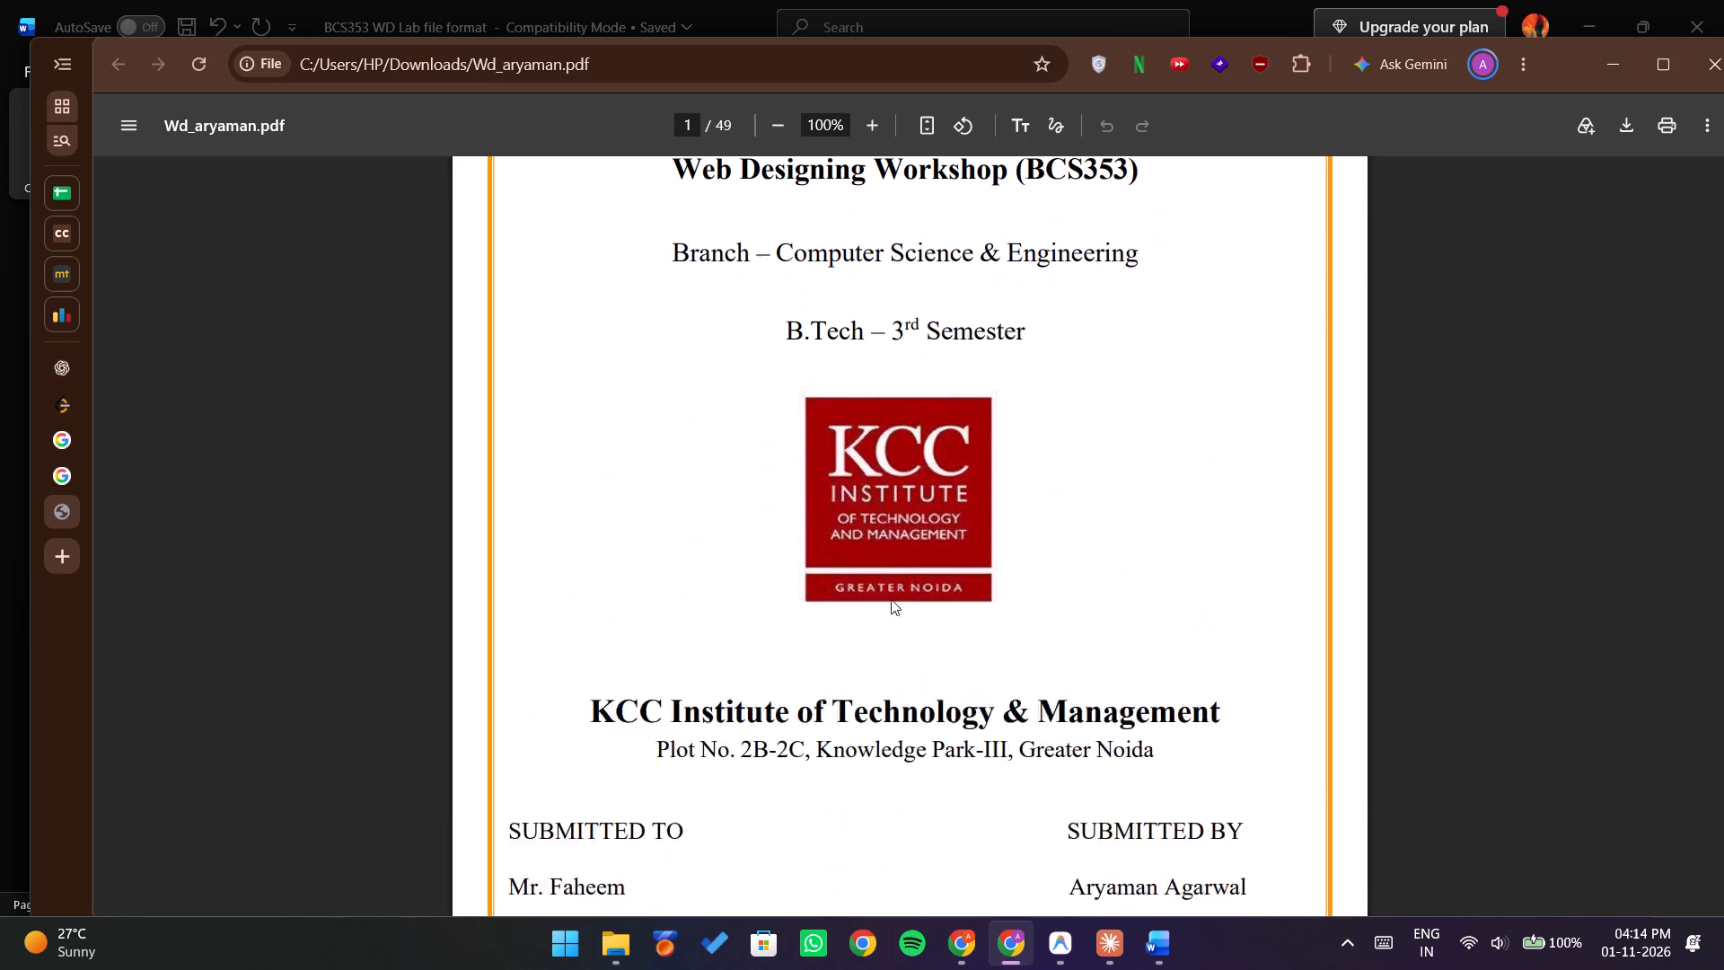
scroll(891, 599, "up", 1)
scroll(891, 599, "down", 2)
scroll(891, 599, "up", 1)
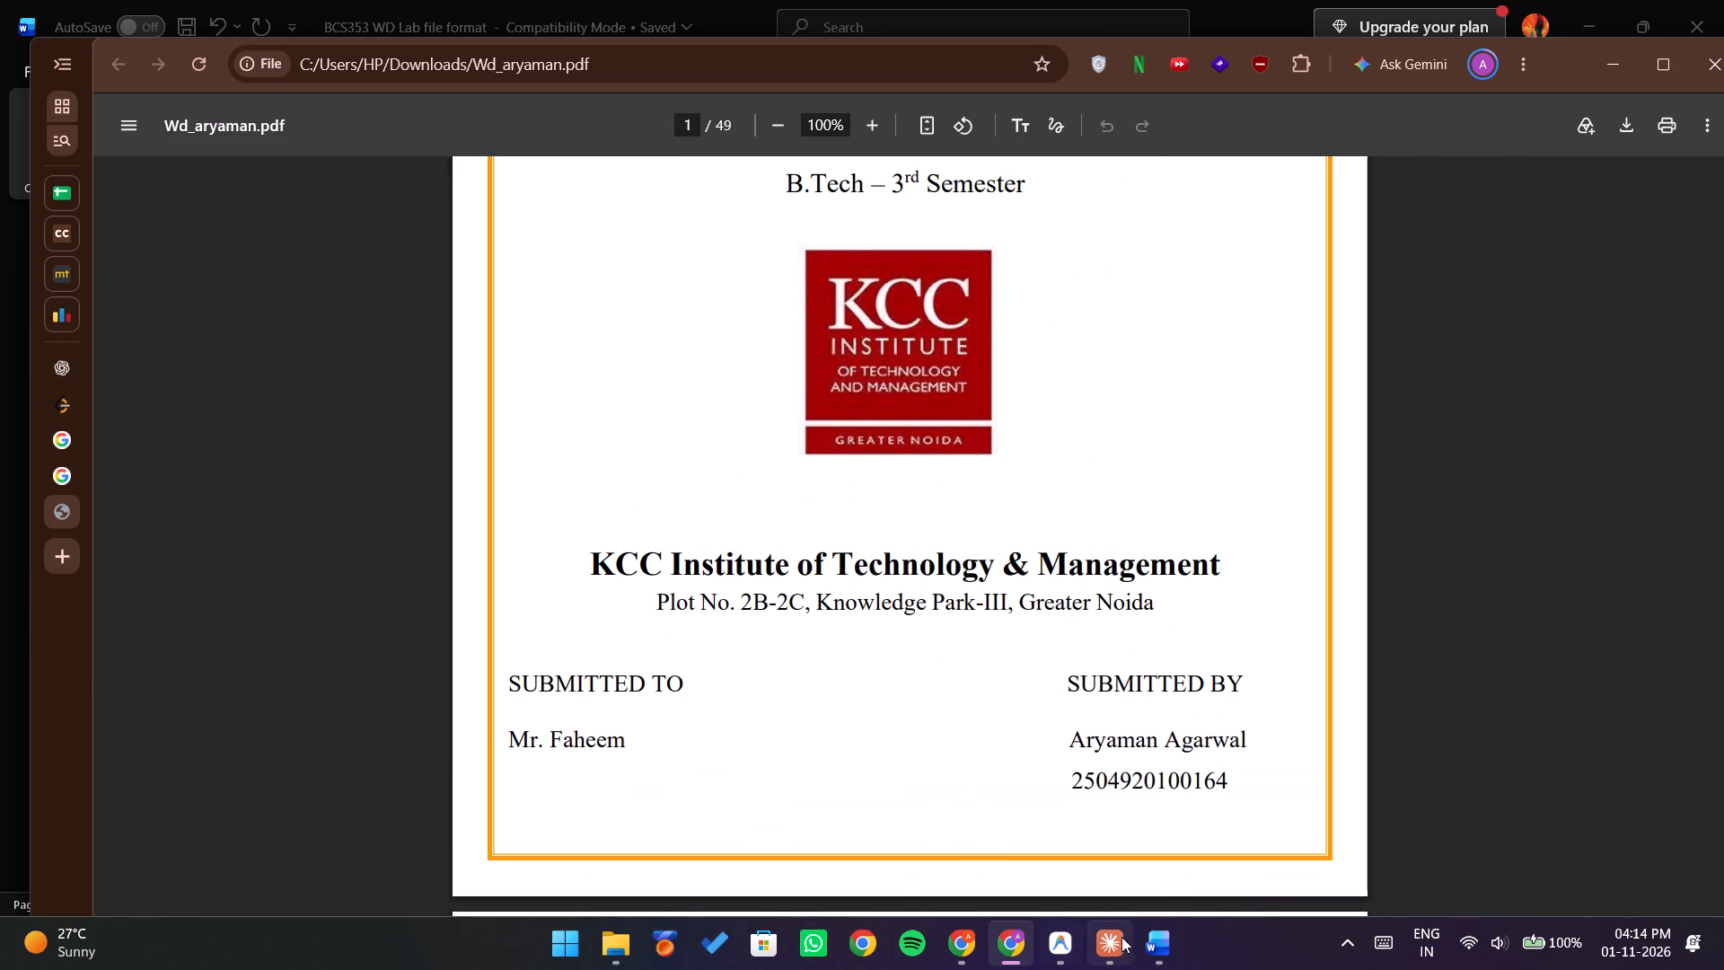
Switch to the Word document and replace the student name under SUBMITTED BY on the cover page with the second student's name.
left_click(1143, 945)
scroll(979, 745, "down", 11)
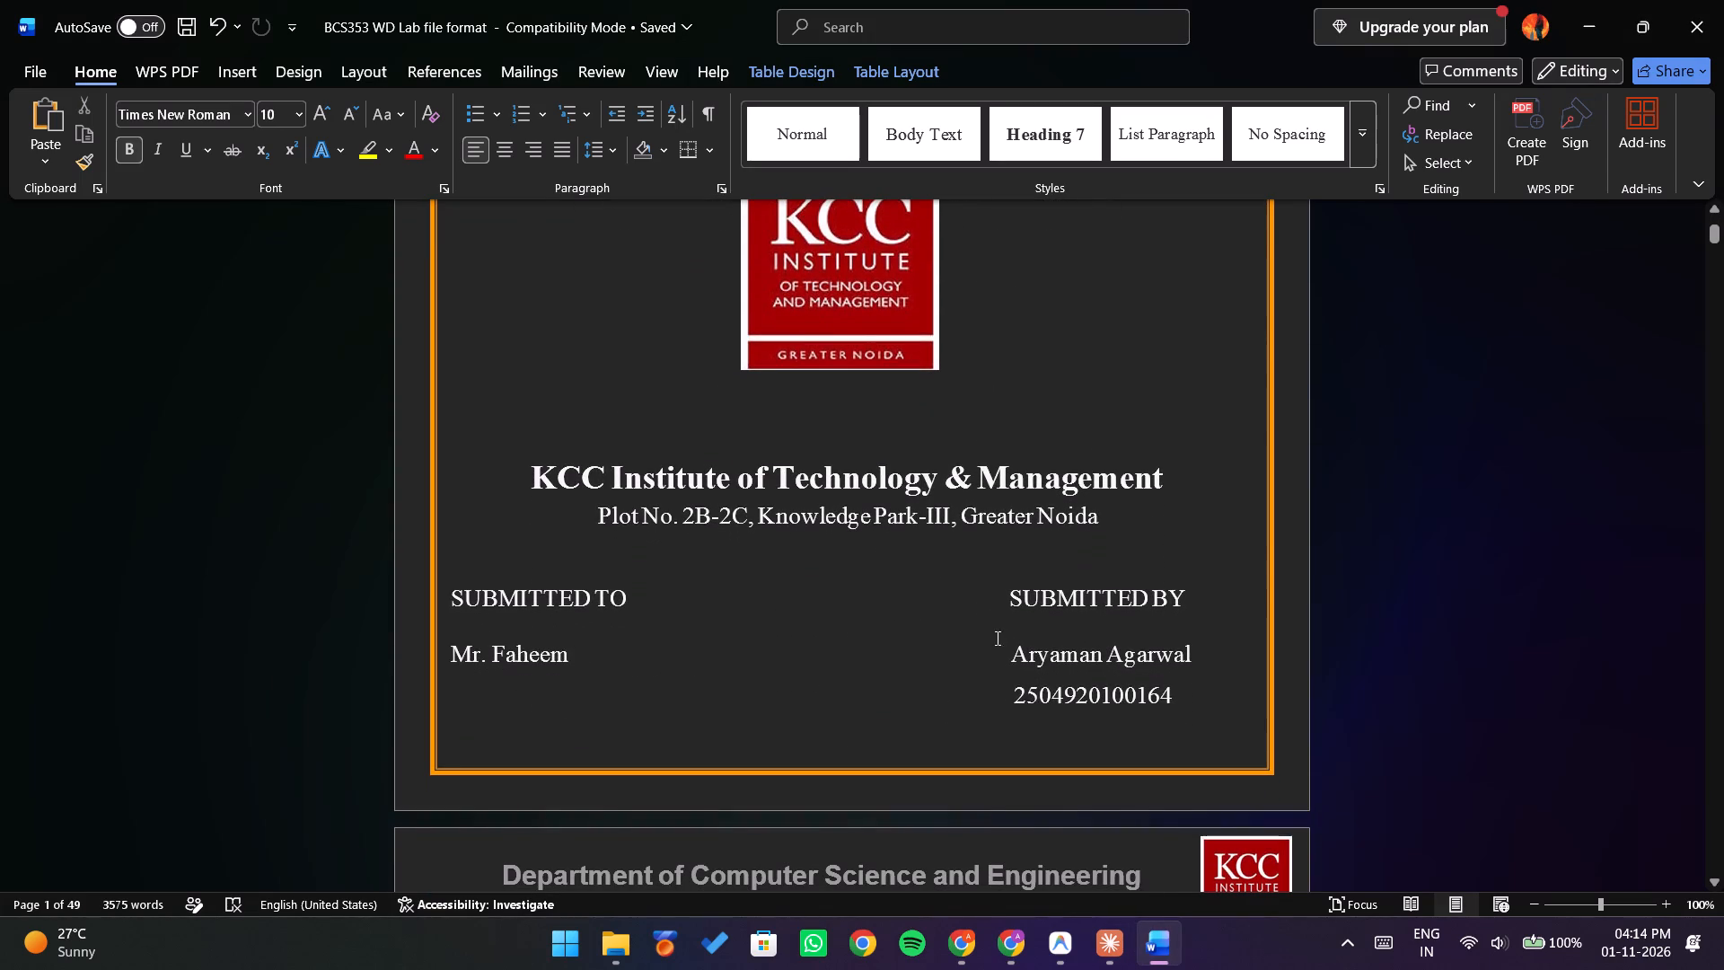
left_click_drag(1012, 648, 1182, 646)
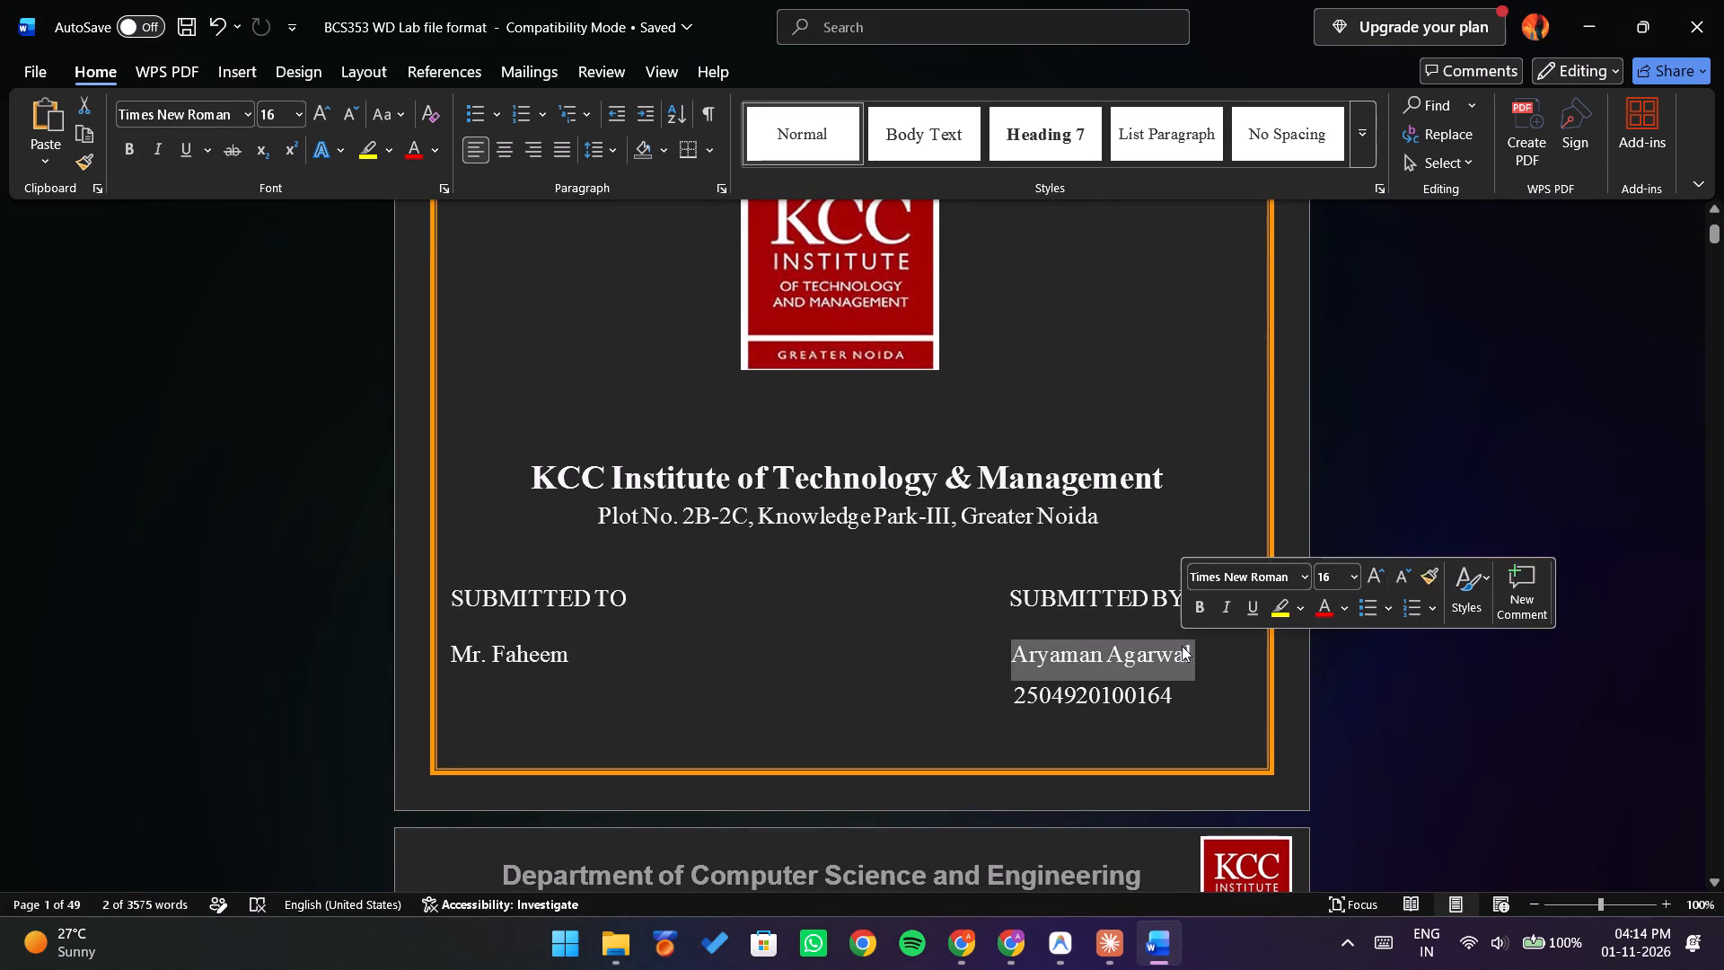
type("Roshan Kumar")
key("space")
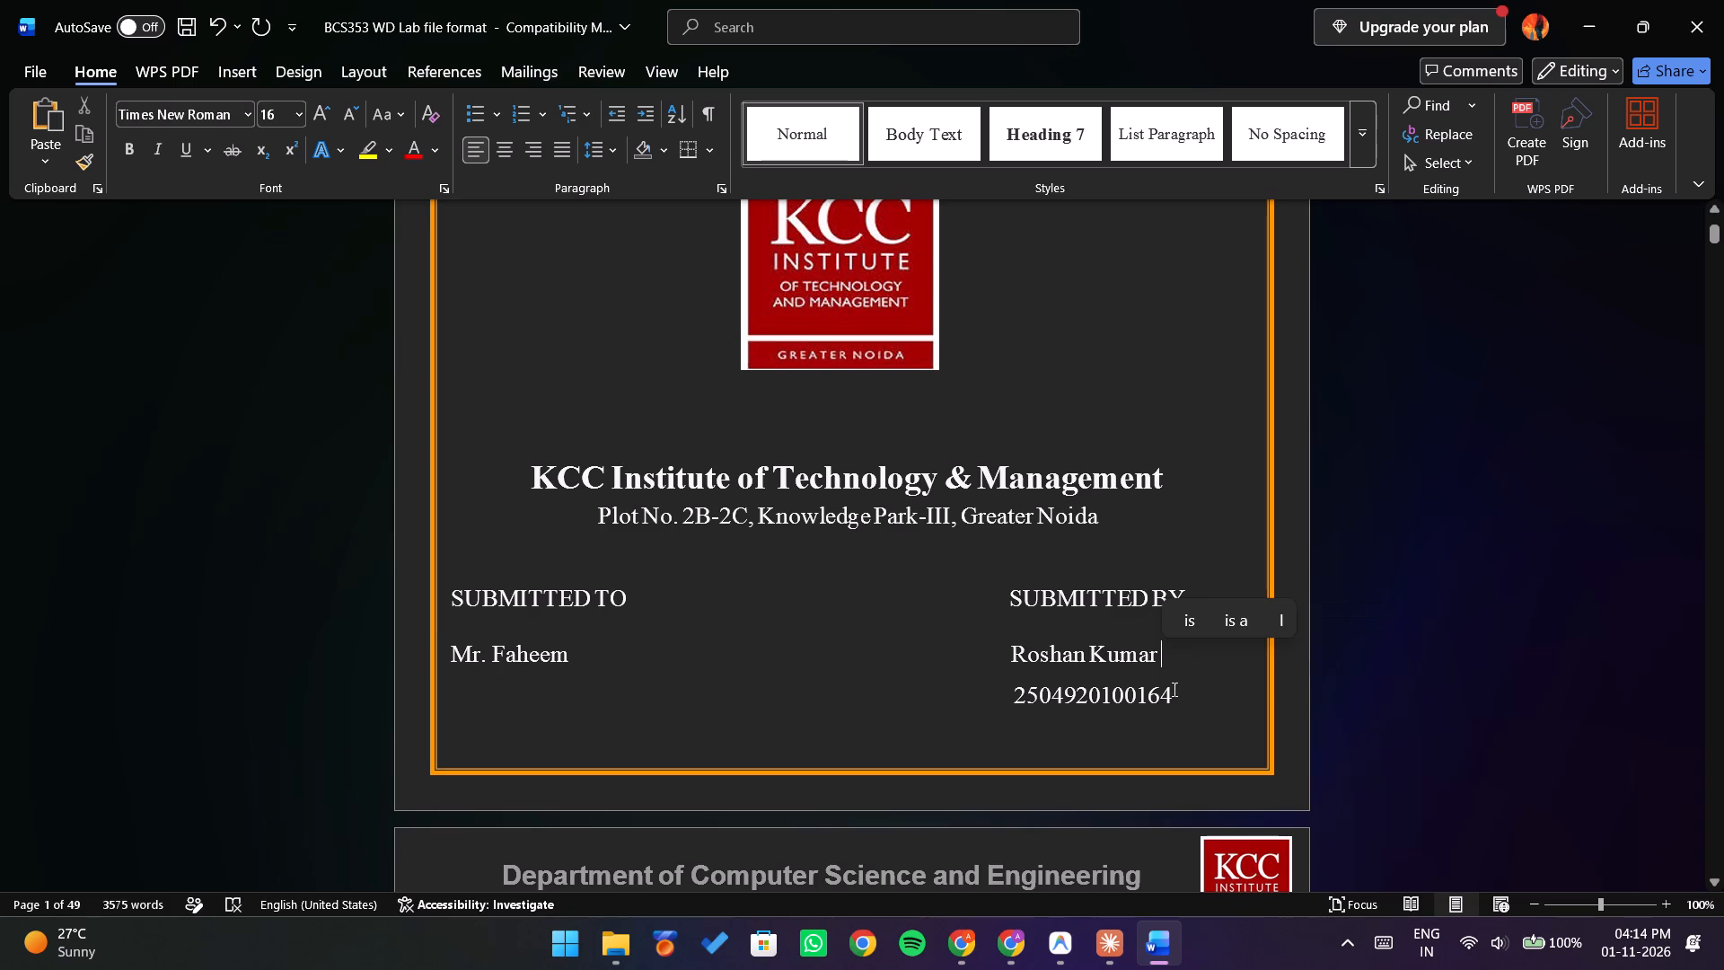
Change the ending of the roll number under SUBMITTED BY to match the second student's roll number.
left_click(1175, 692)
left_click_drag(1162, 693, 1144, 693)
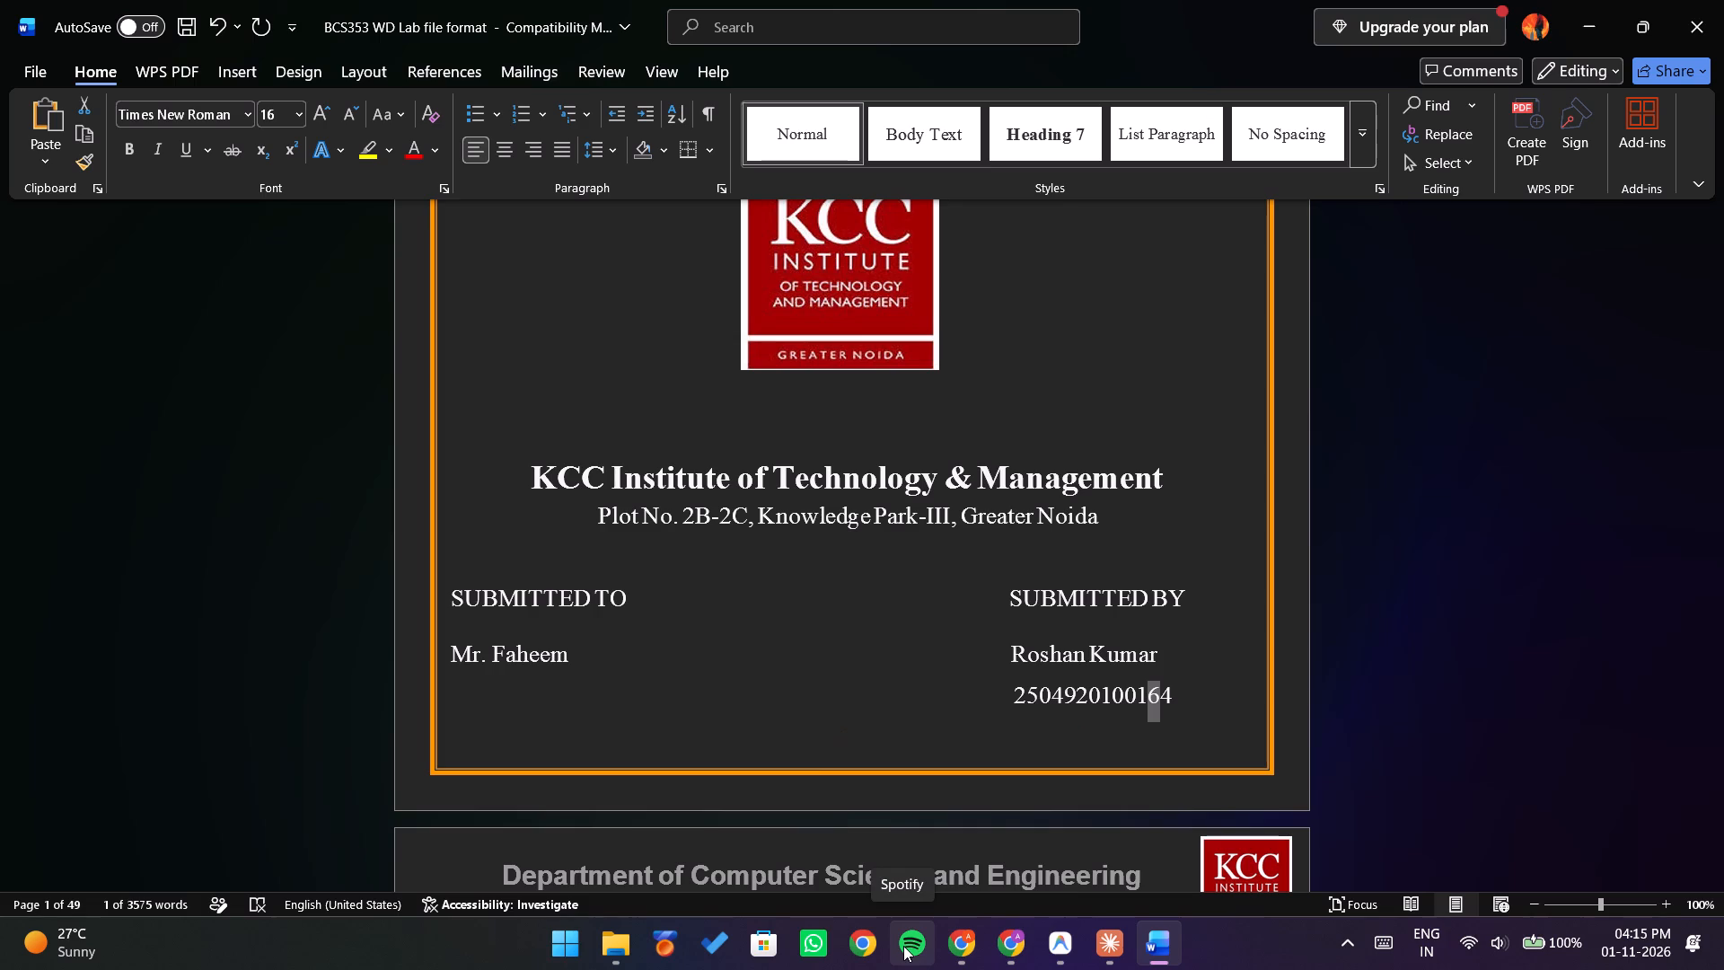
key("BackSpace")
key("BackSpace")
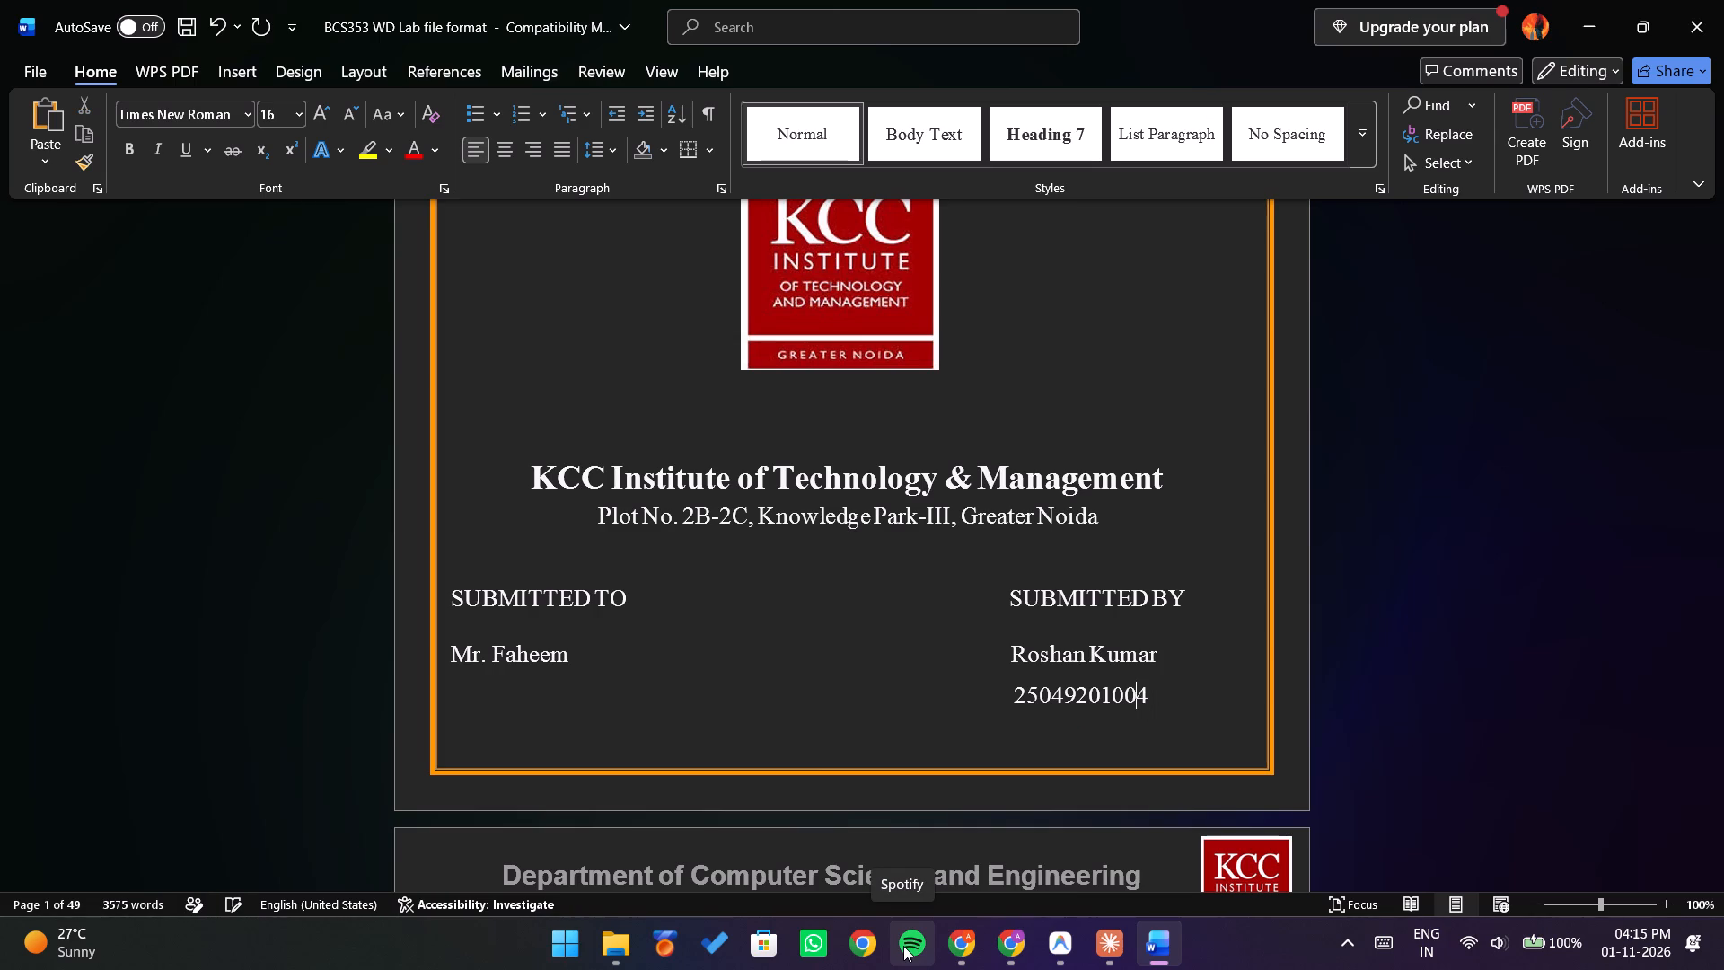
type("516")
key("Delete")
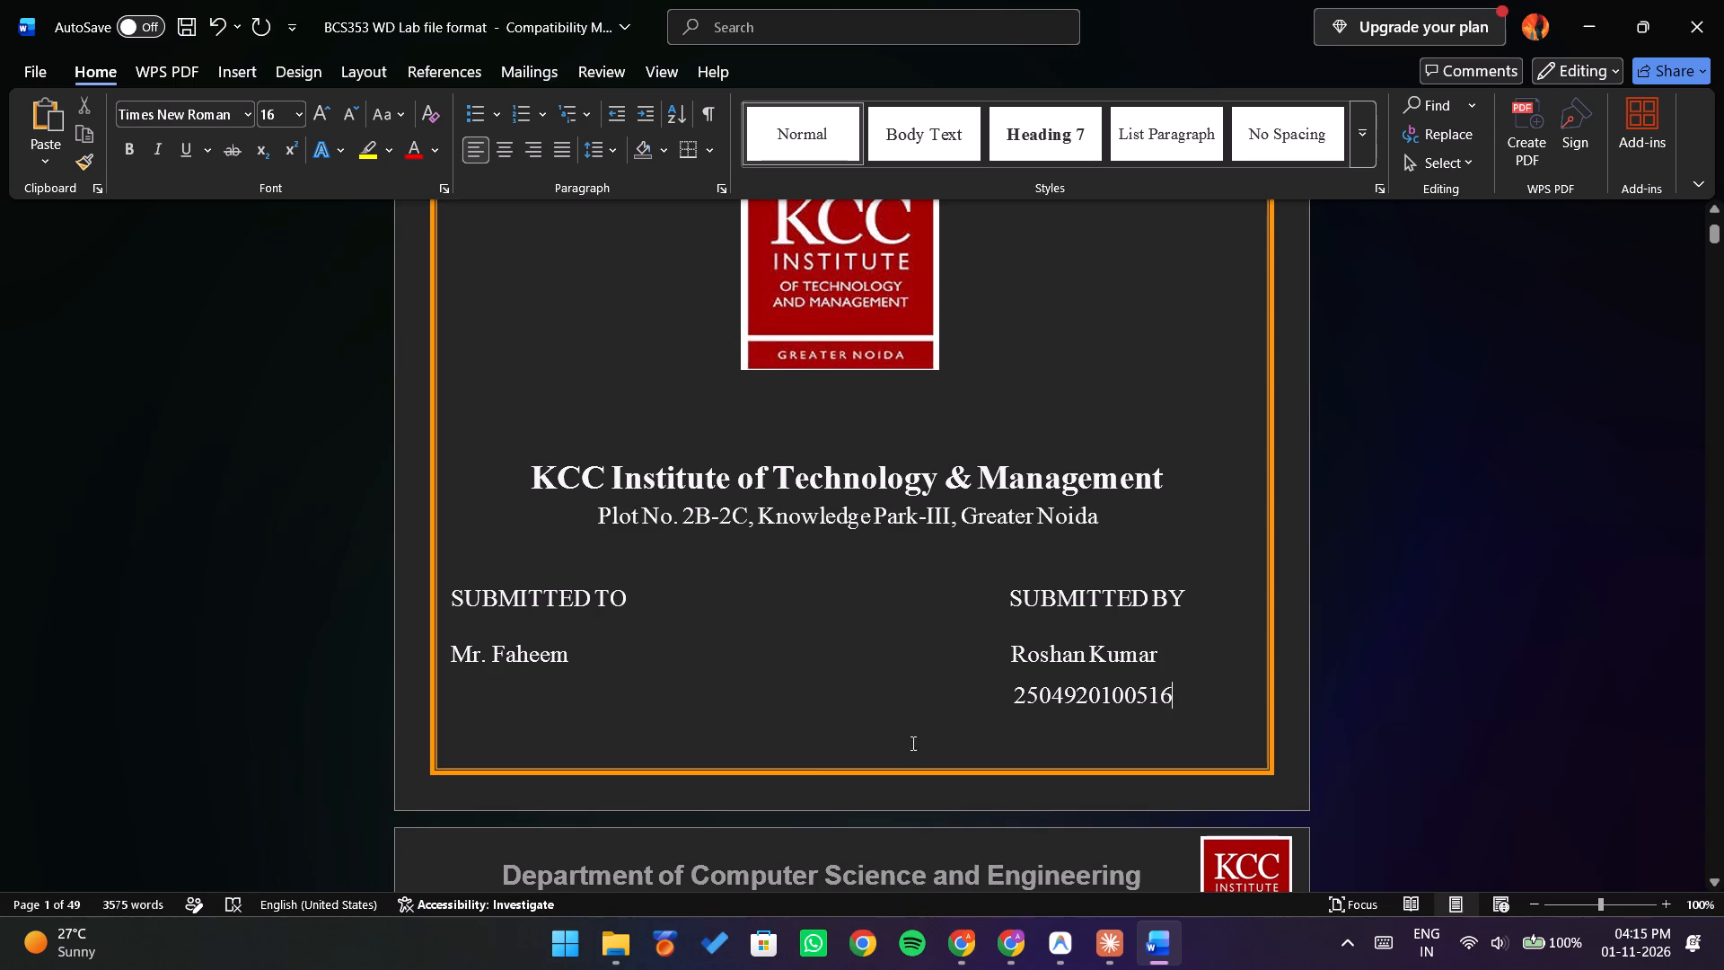
Indent the line with the teacher's and student's names by two spaces and the roll number by one space, and save the document.
left_click(448, 649)
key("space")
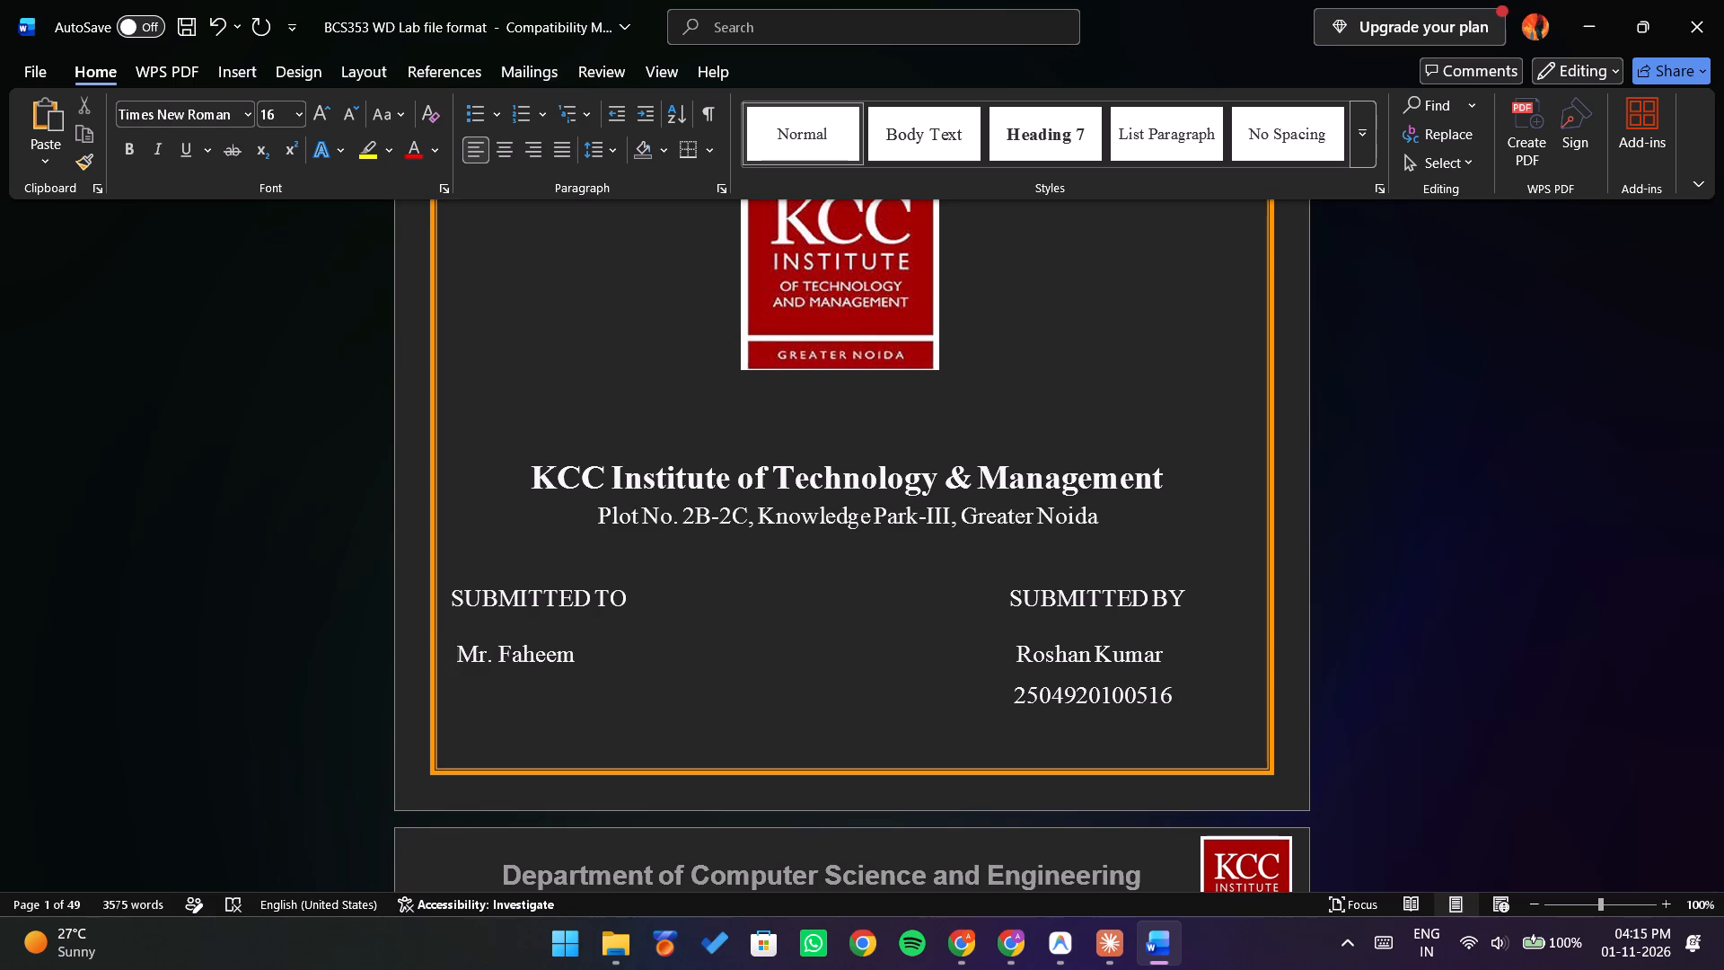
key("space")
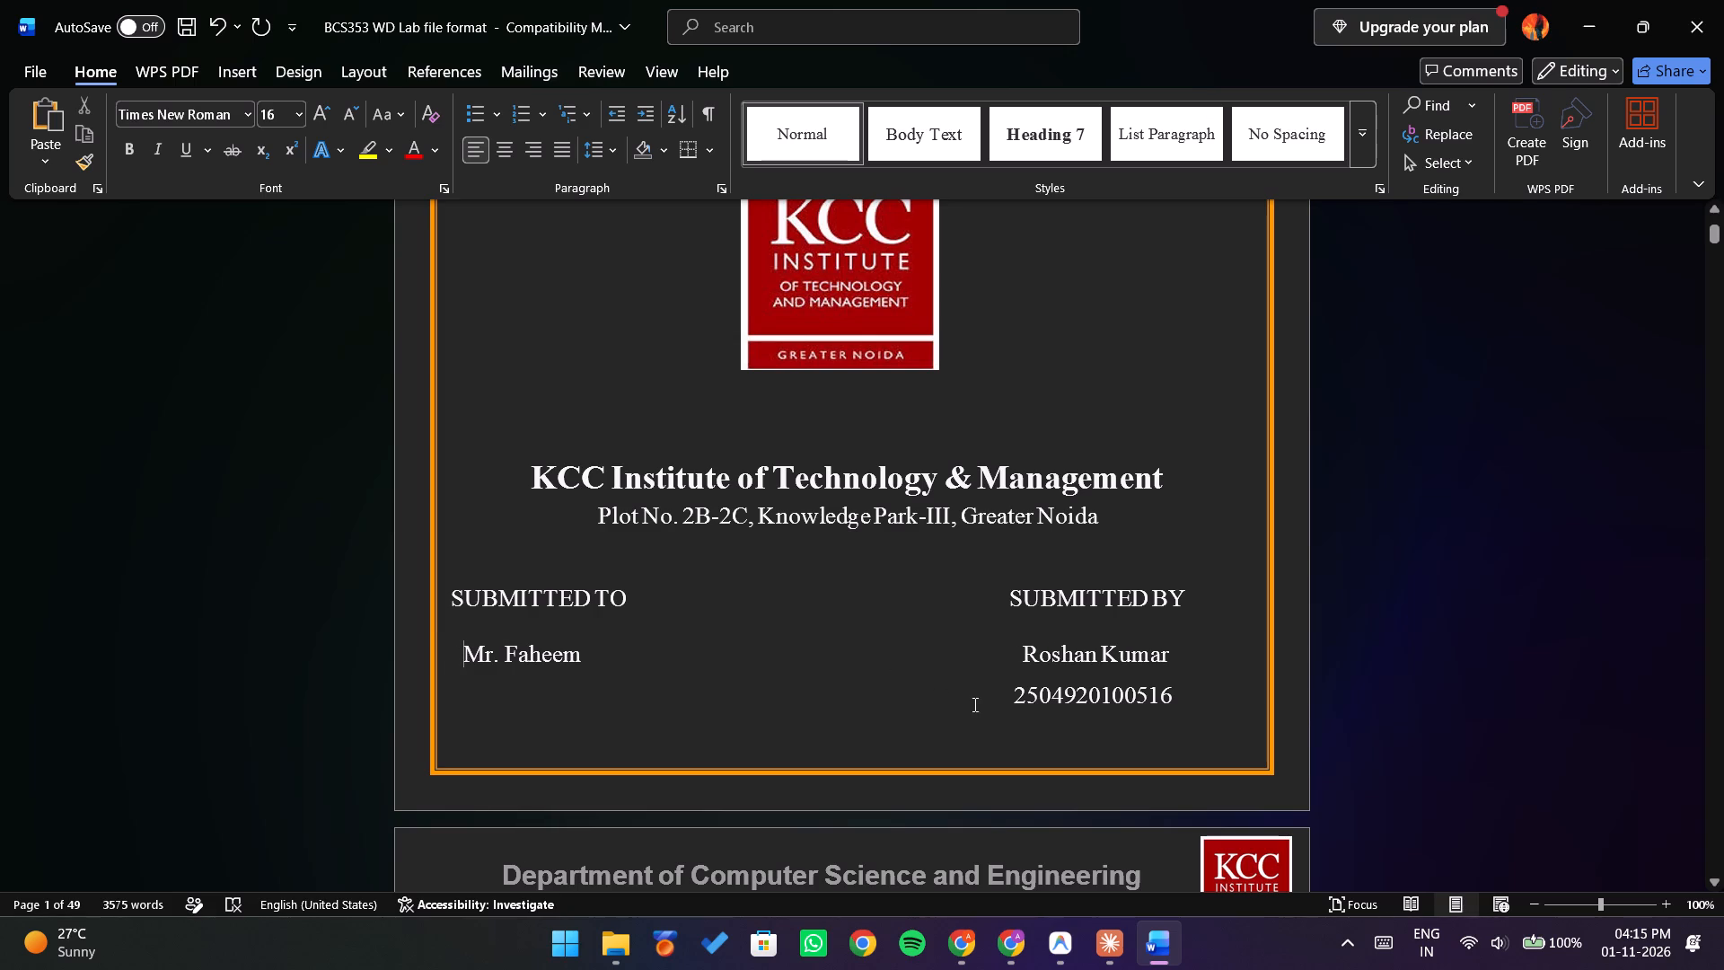
left_click(1015, 693)
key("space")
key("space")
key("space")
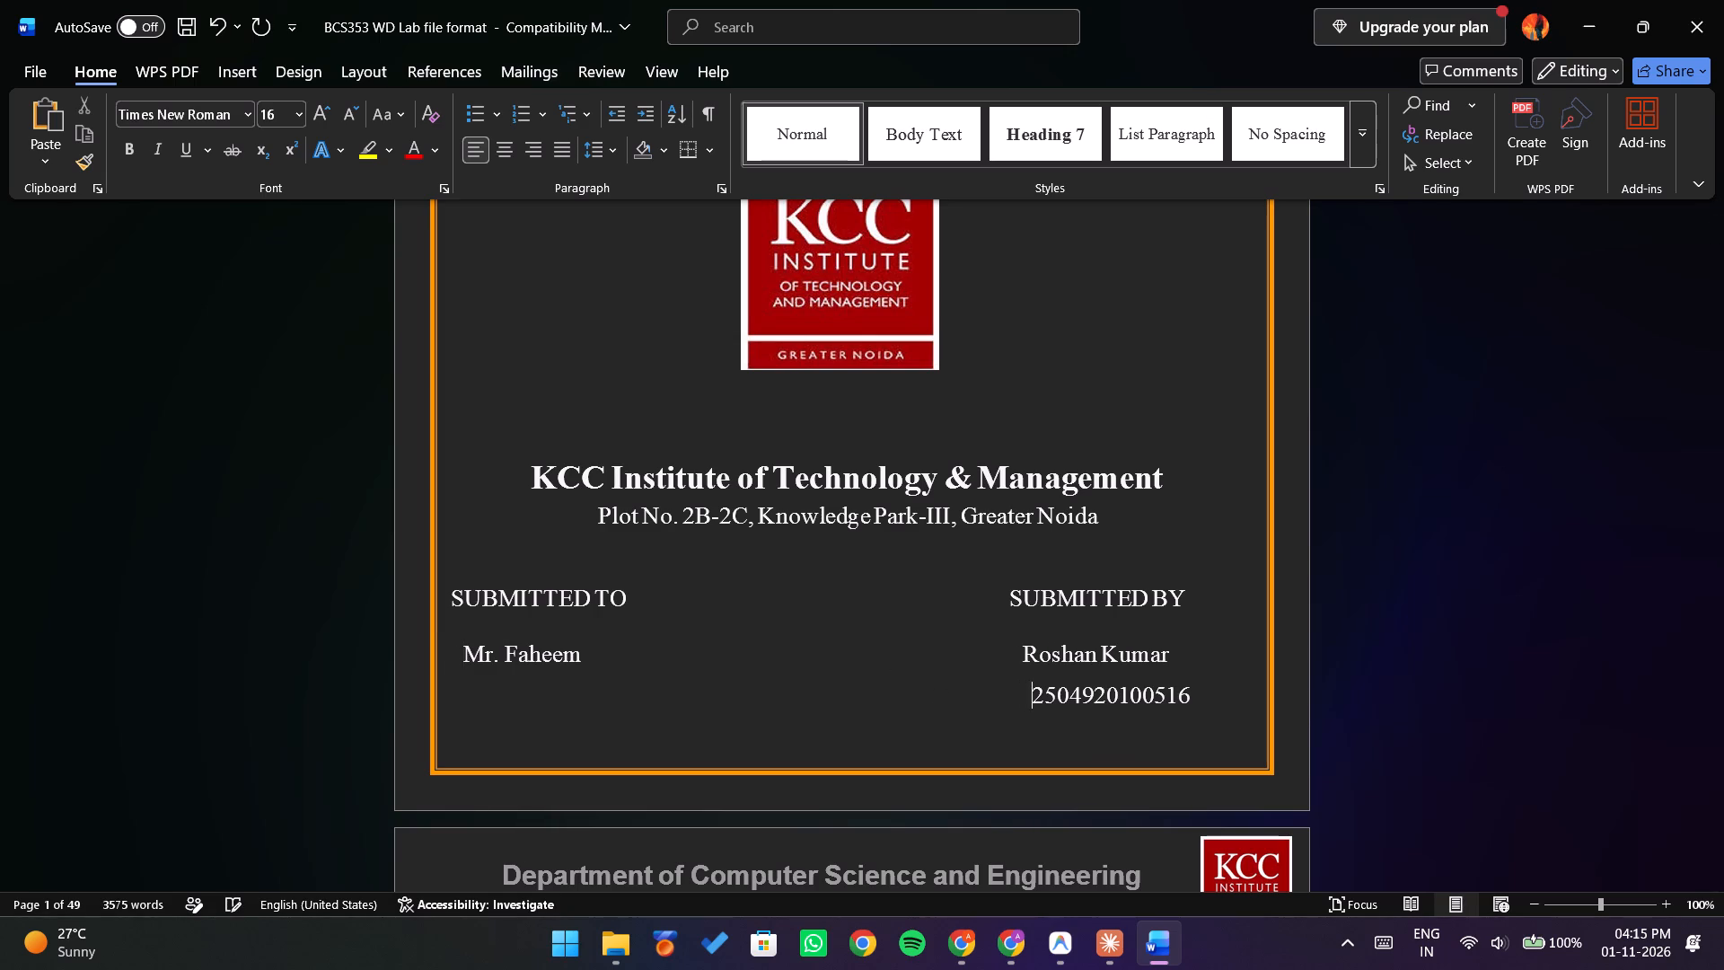
key("BackSpace")
key("BackSpace")
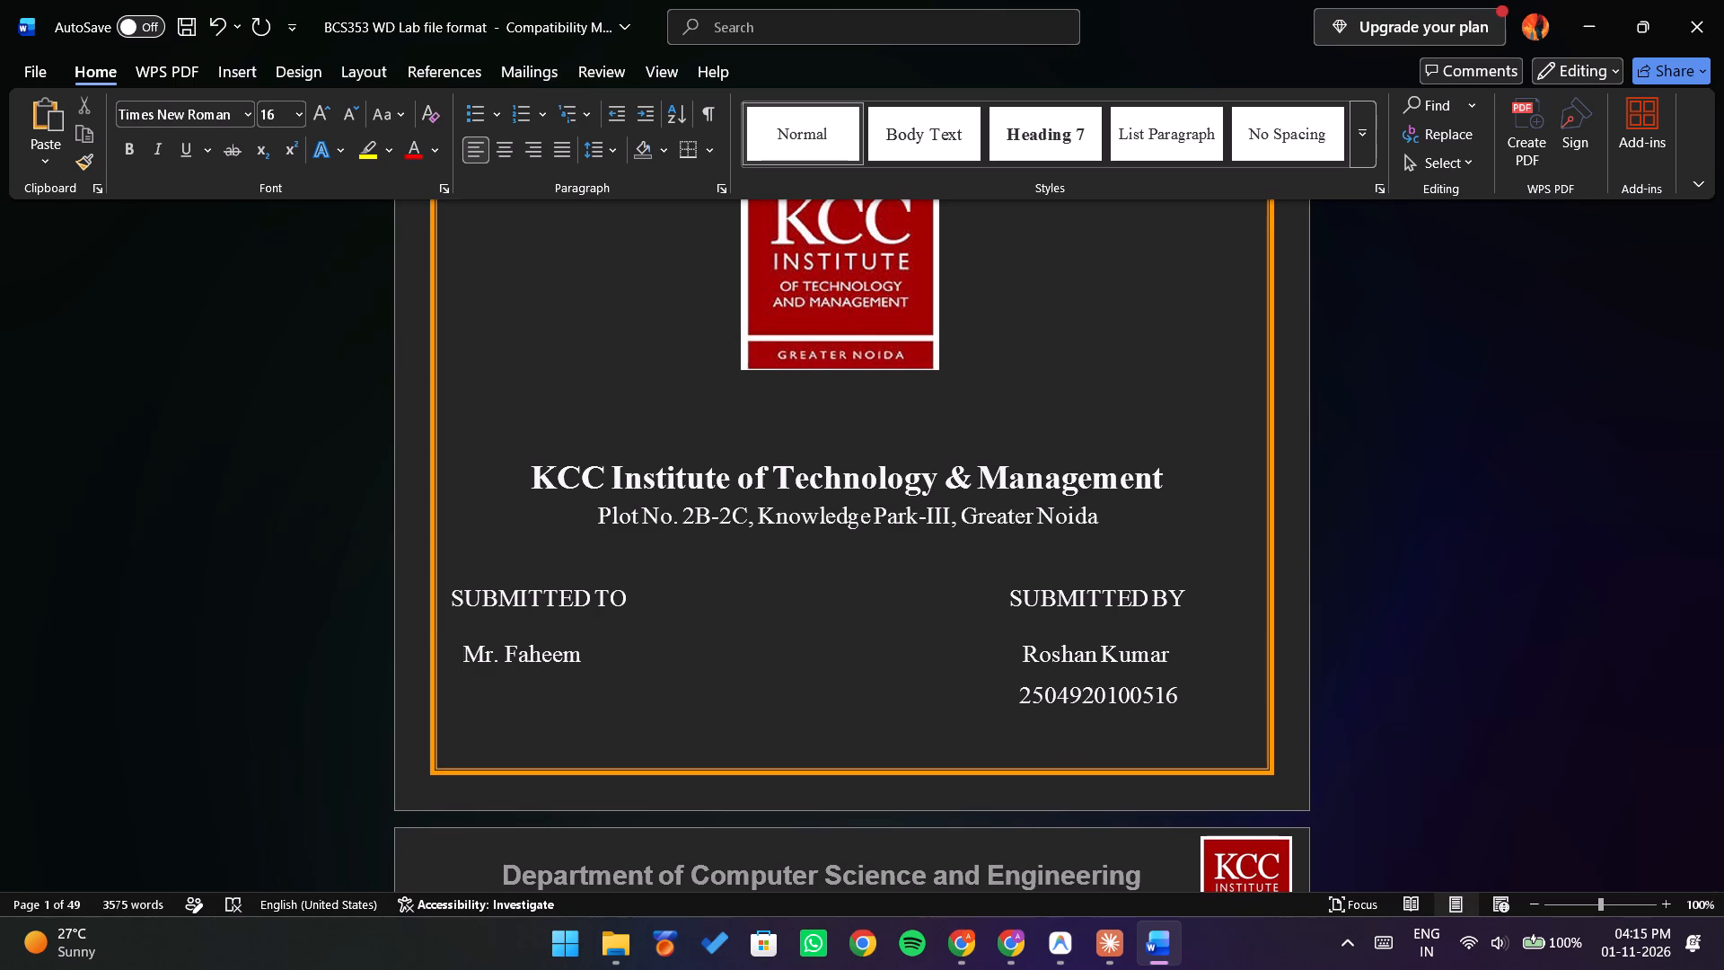
key("ctrl+s")
Start saving a copy of the document in the Downloads folder.
left_click(49, 56)
left_click(93, 423)
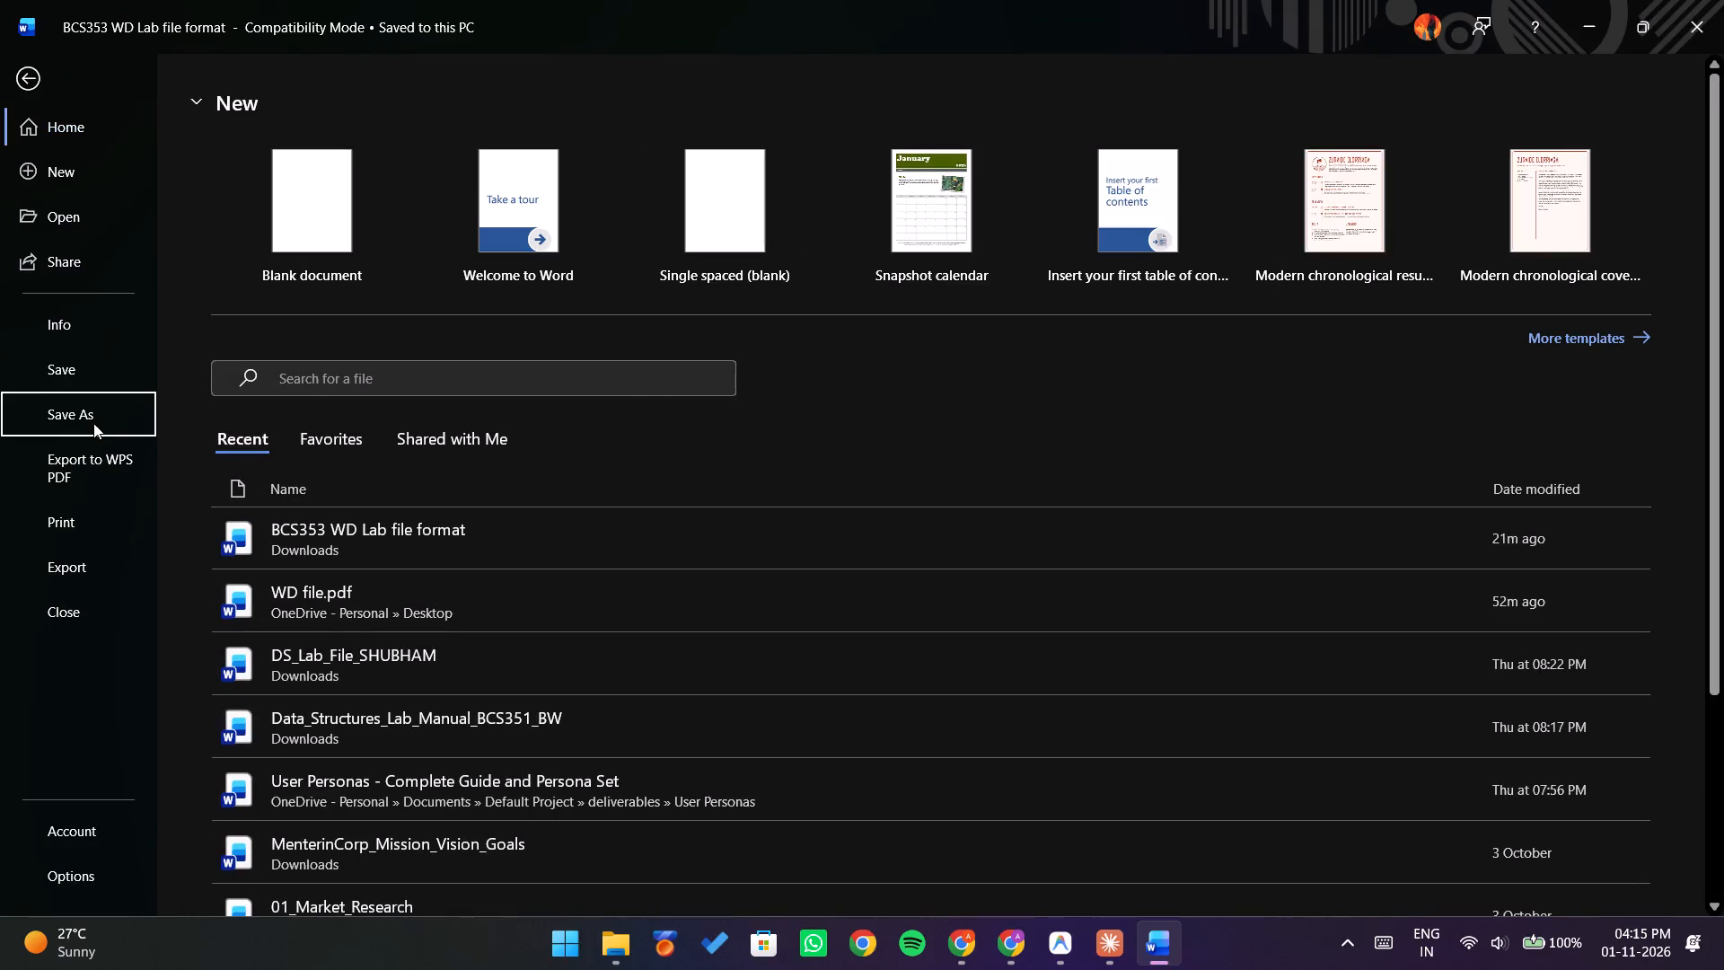
left_click(738, 256)
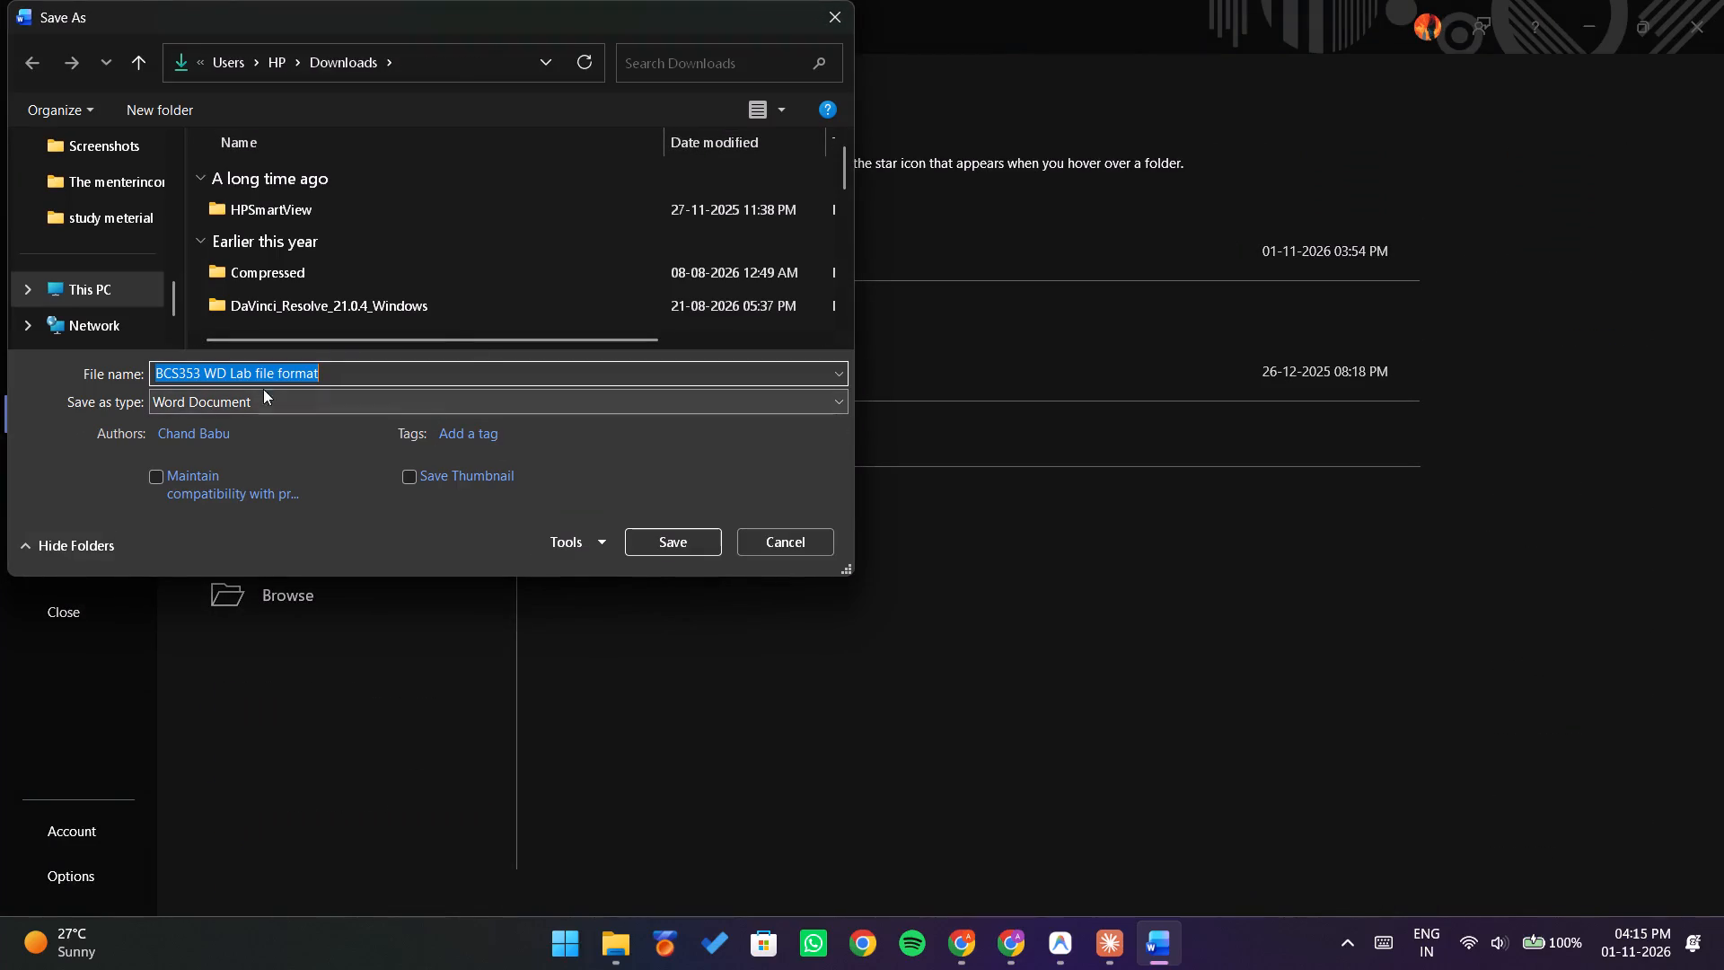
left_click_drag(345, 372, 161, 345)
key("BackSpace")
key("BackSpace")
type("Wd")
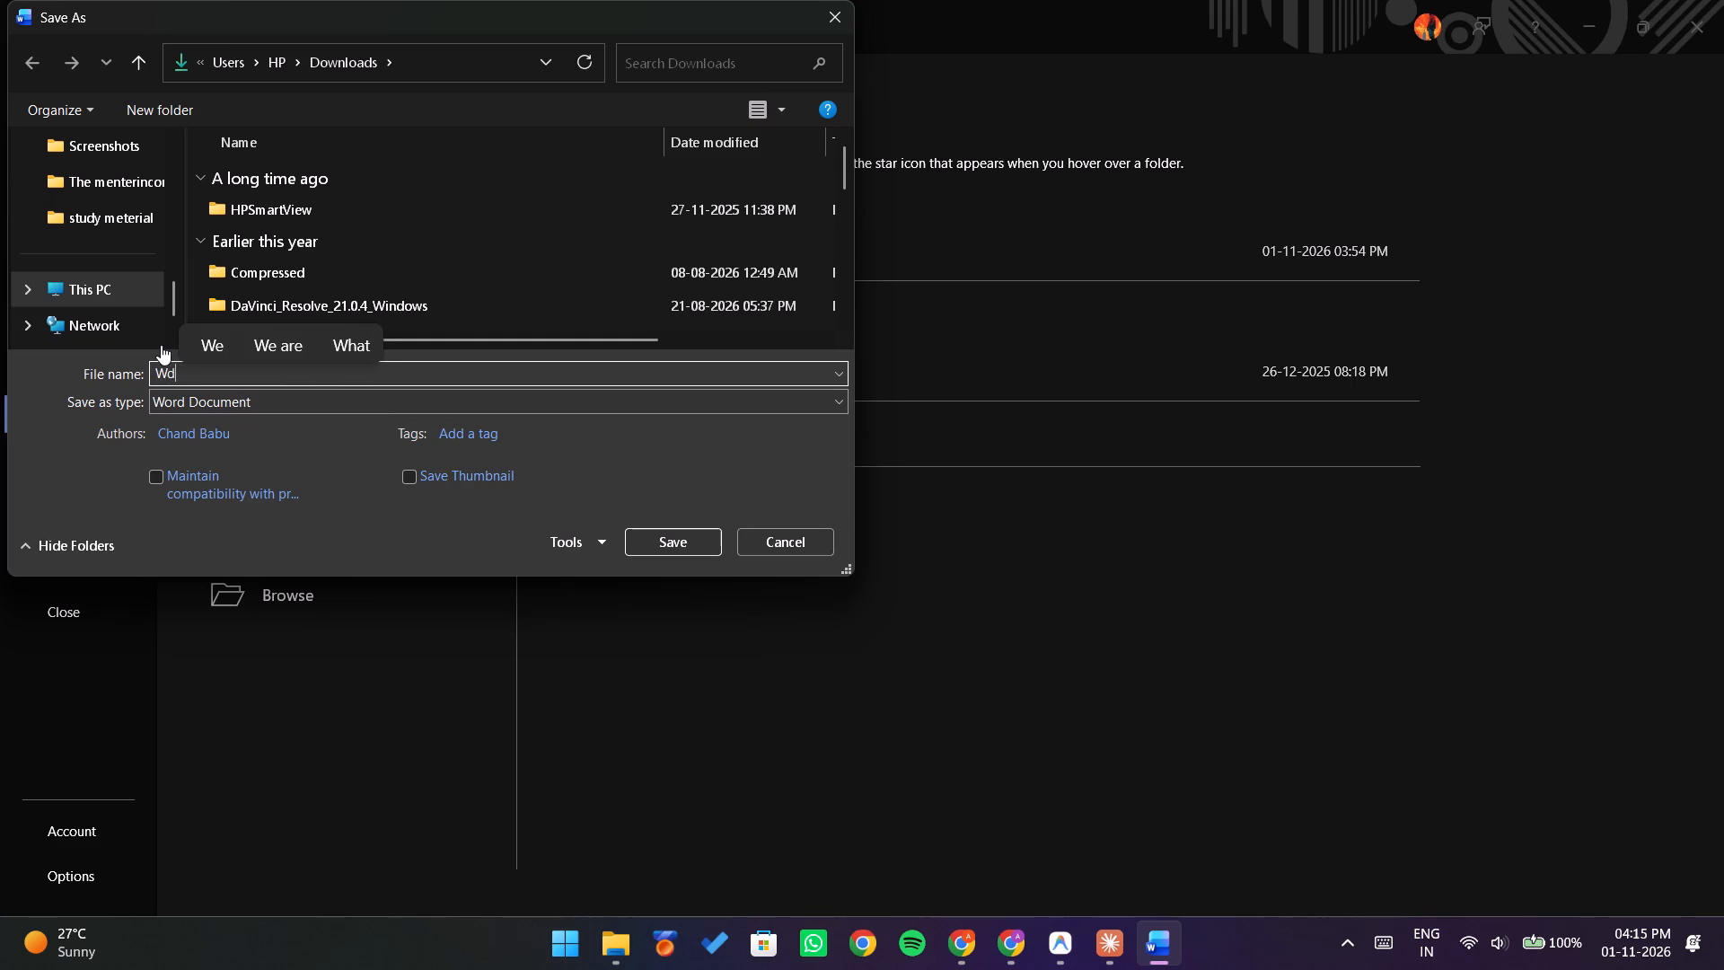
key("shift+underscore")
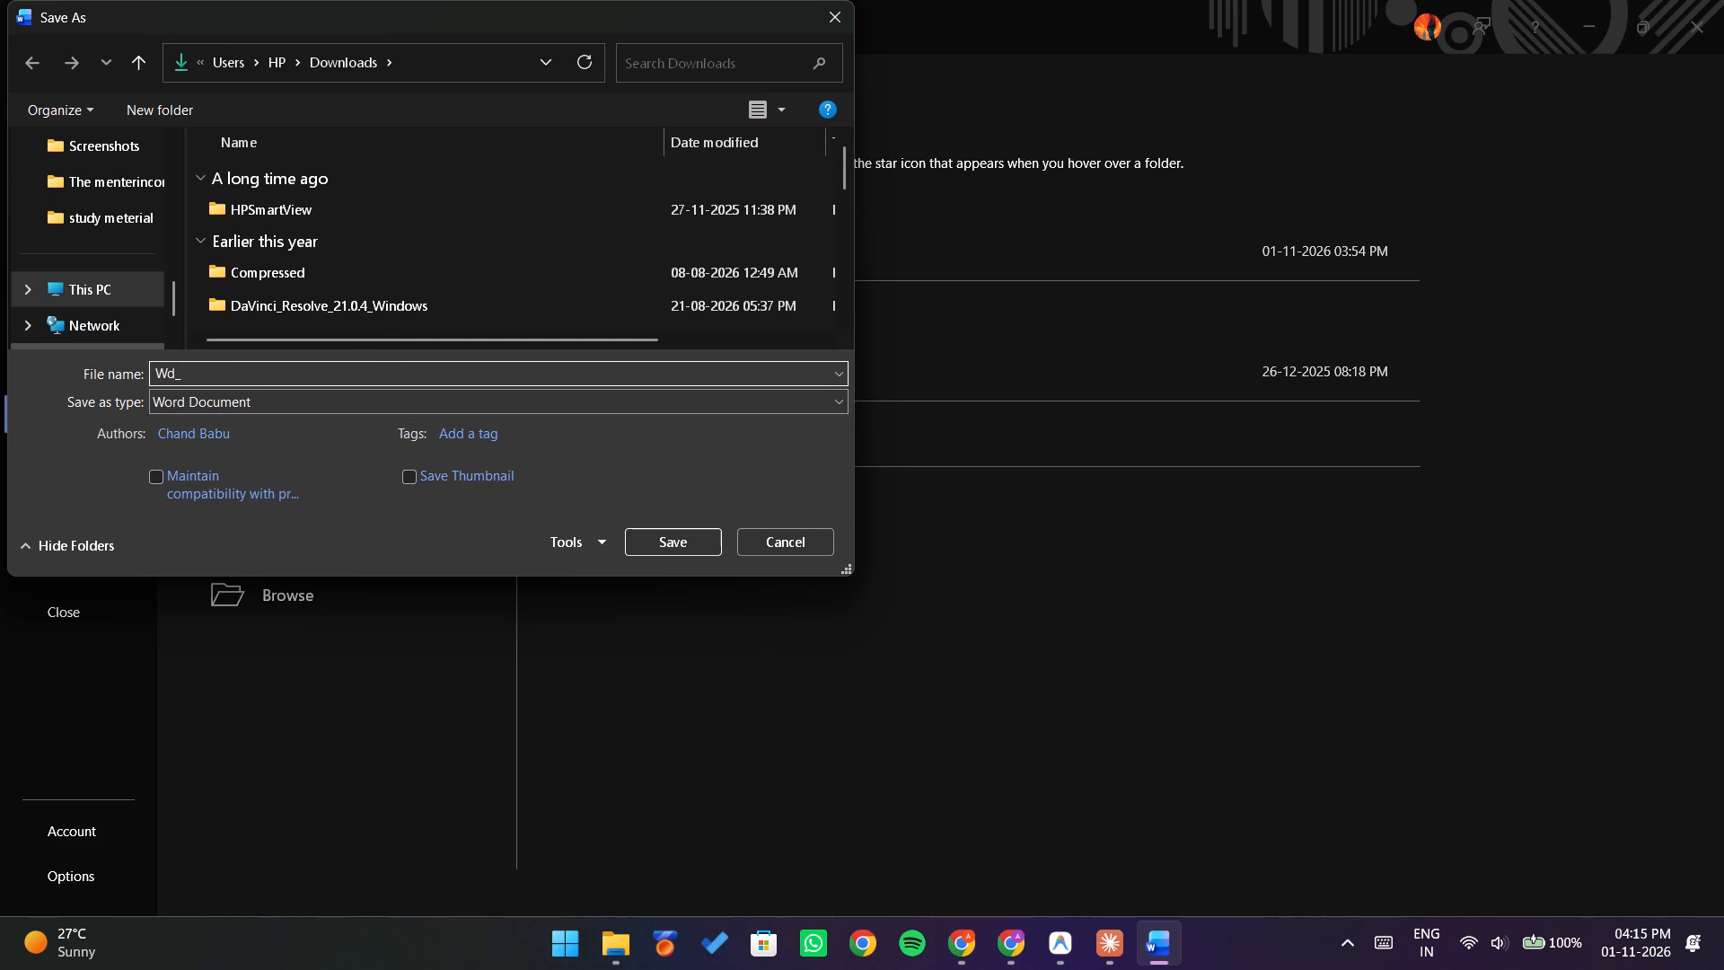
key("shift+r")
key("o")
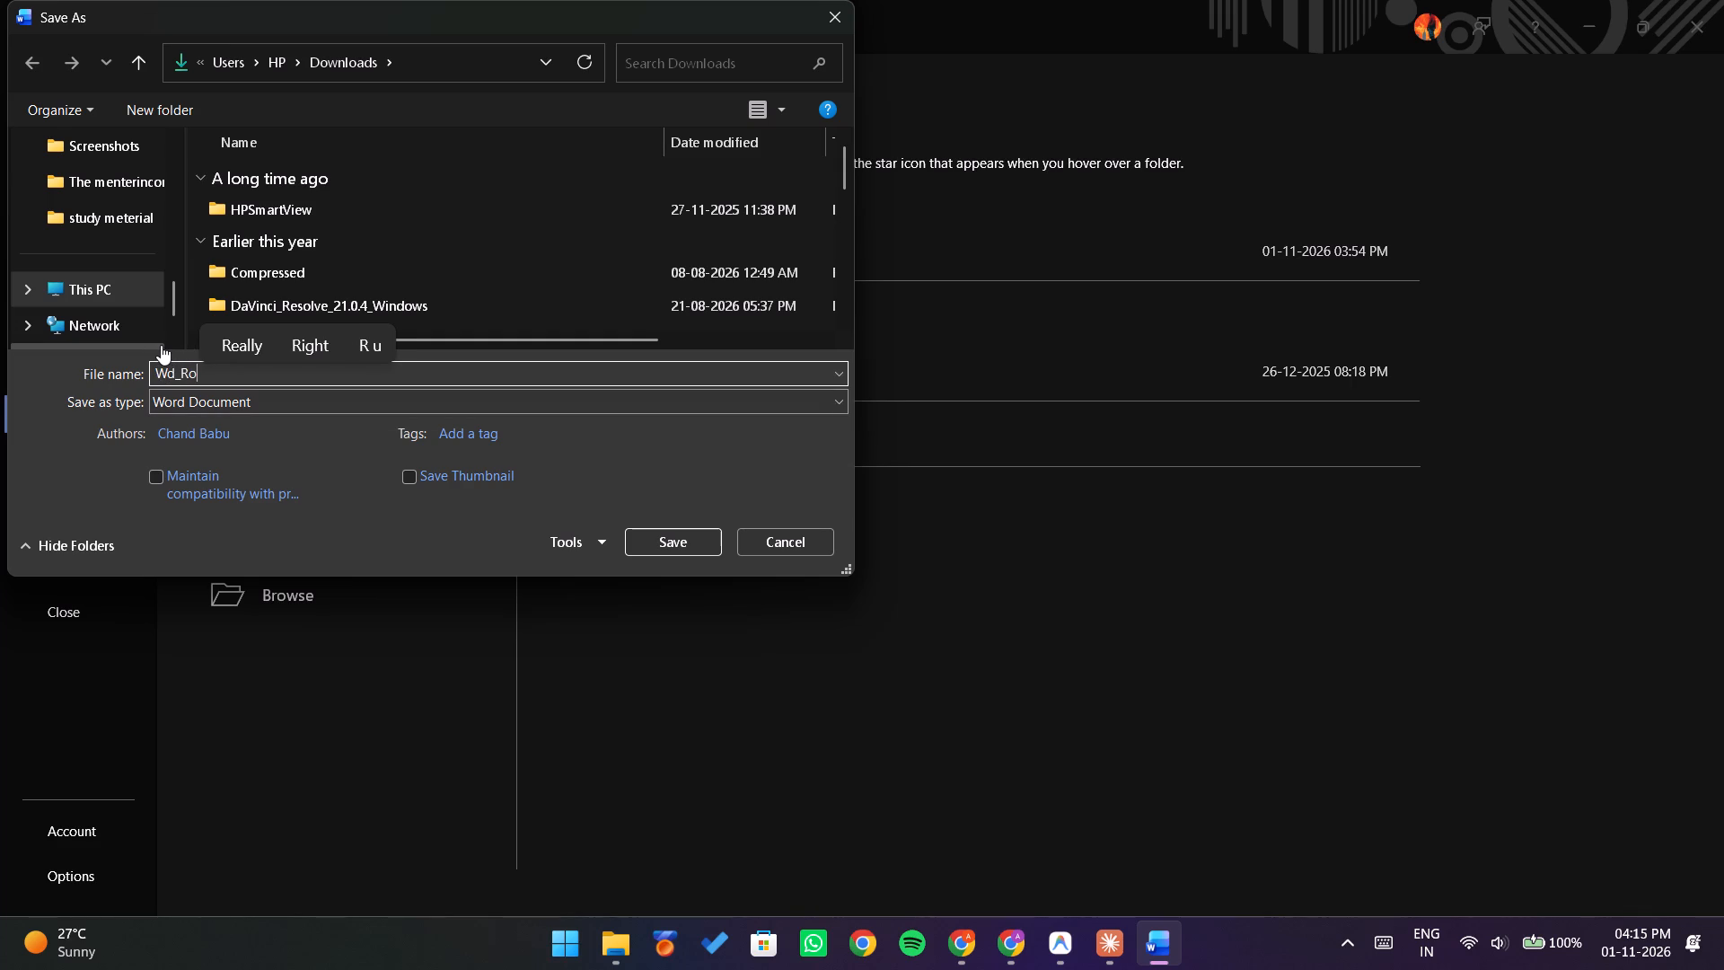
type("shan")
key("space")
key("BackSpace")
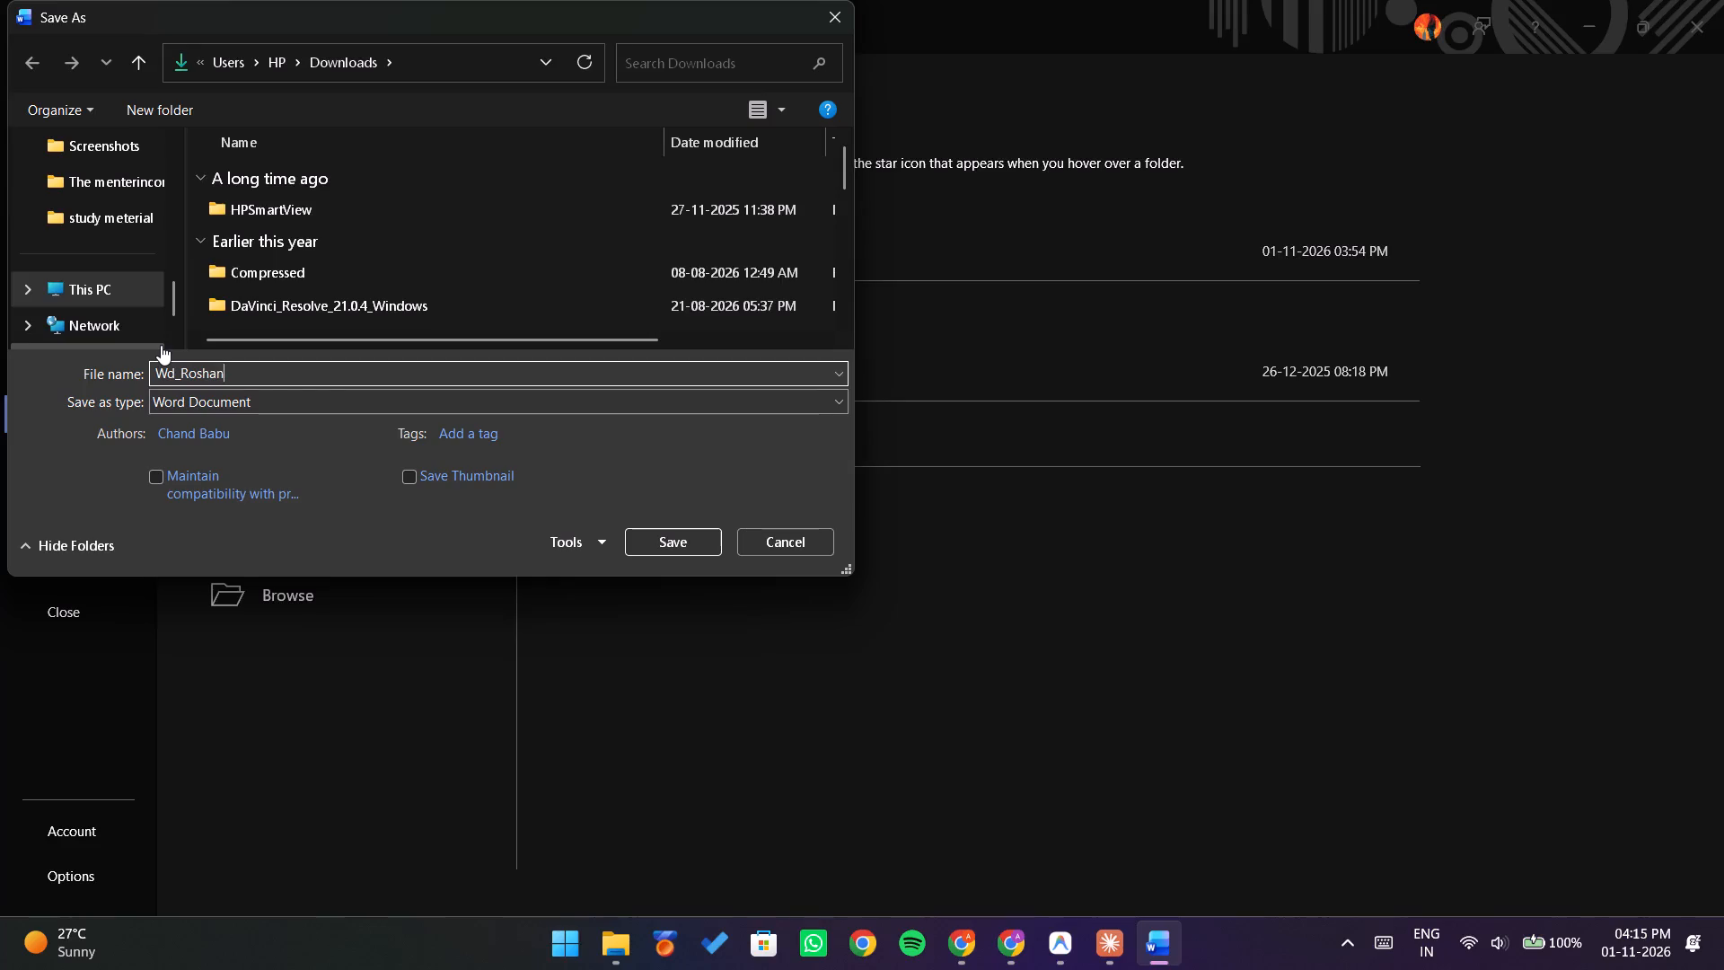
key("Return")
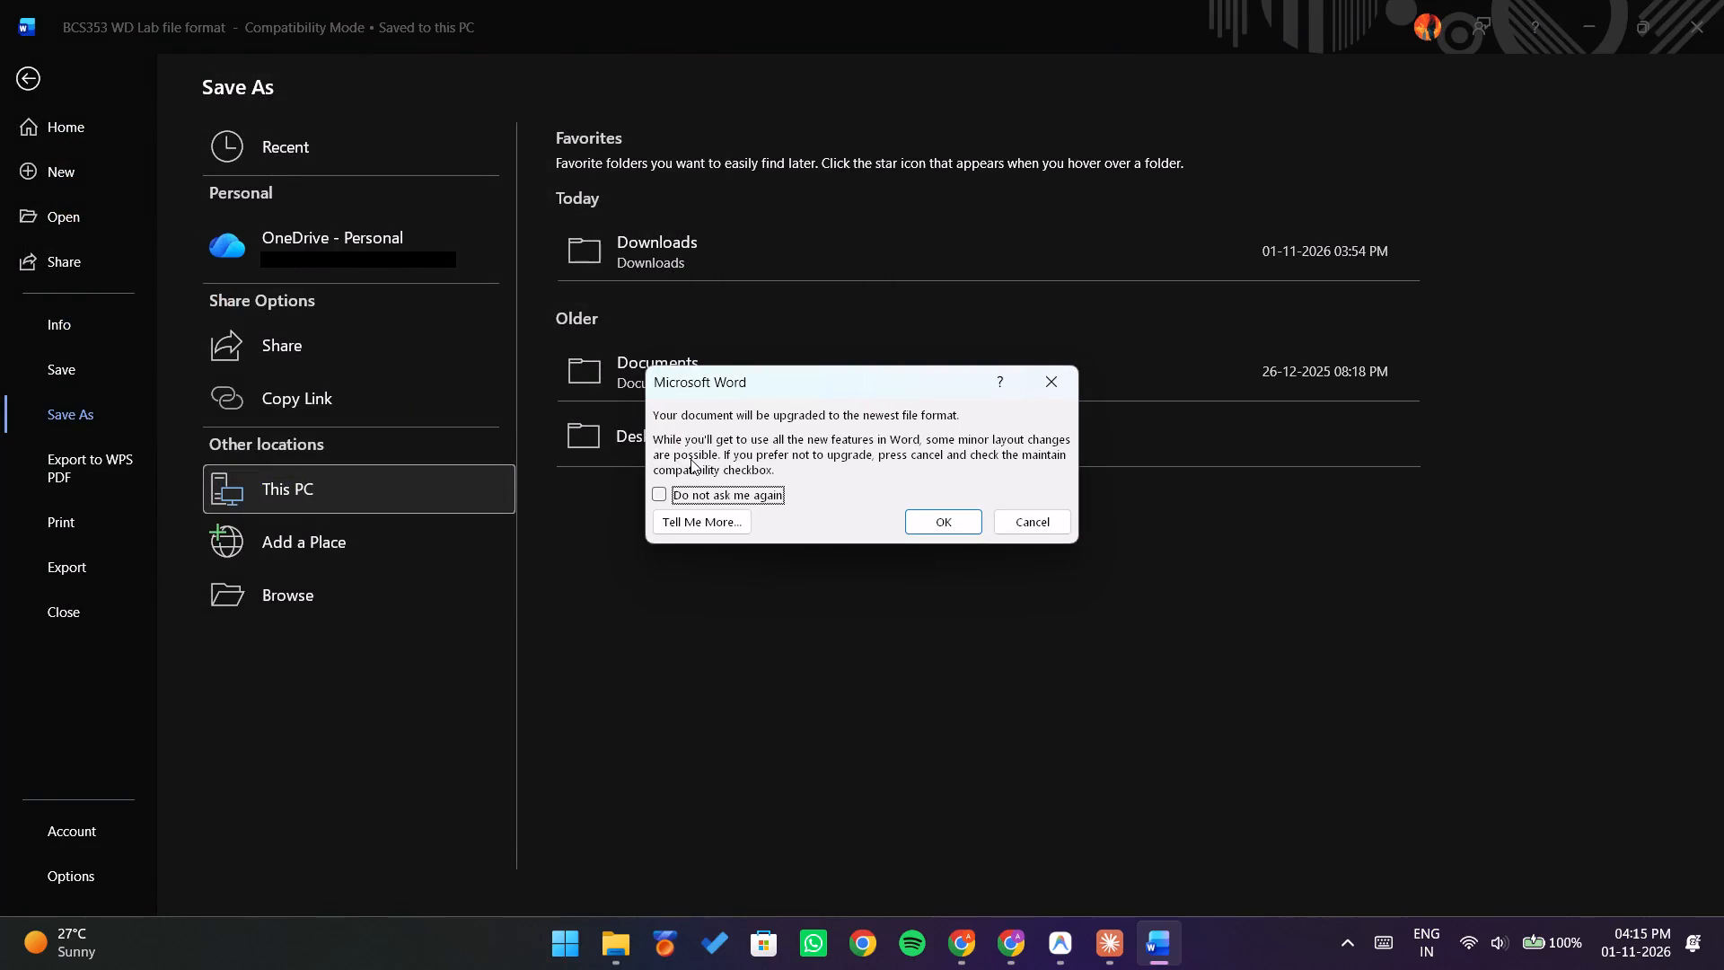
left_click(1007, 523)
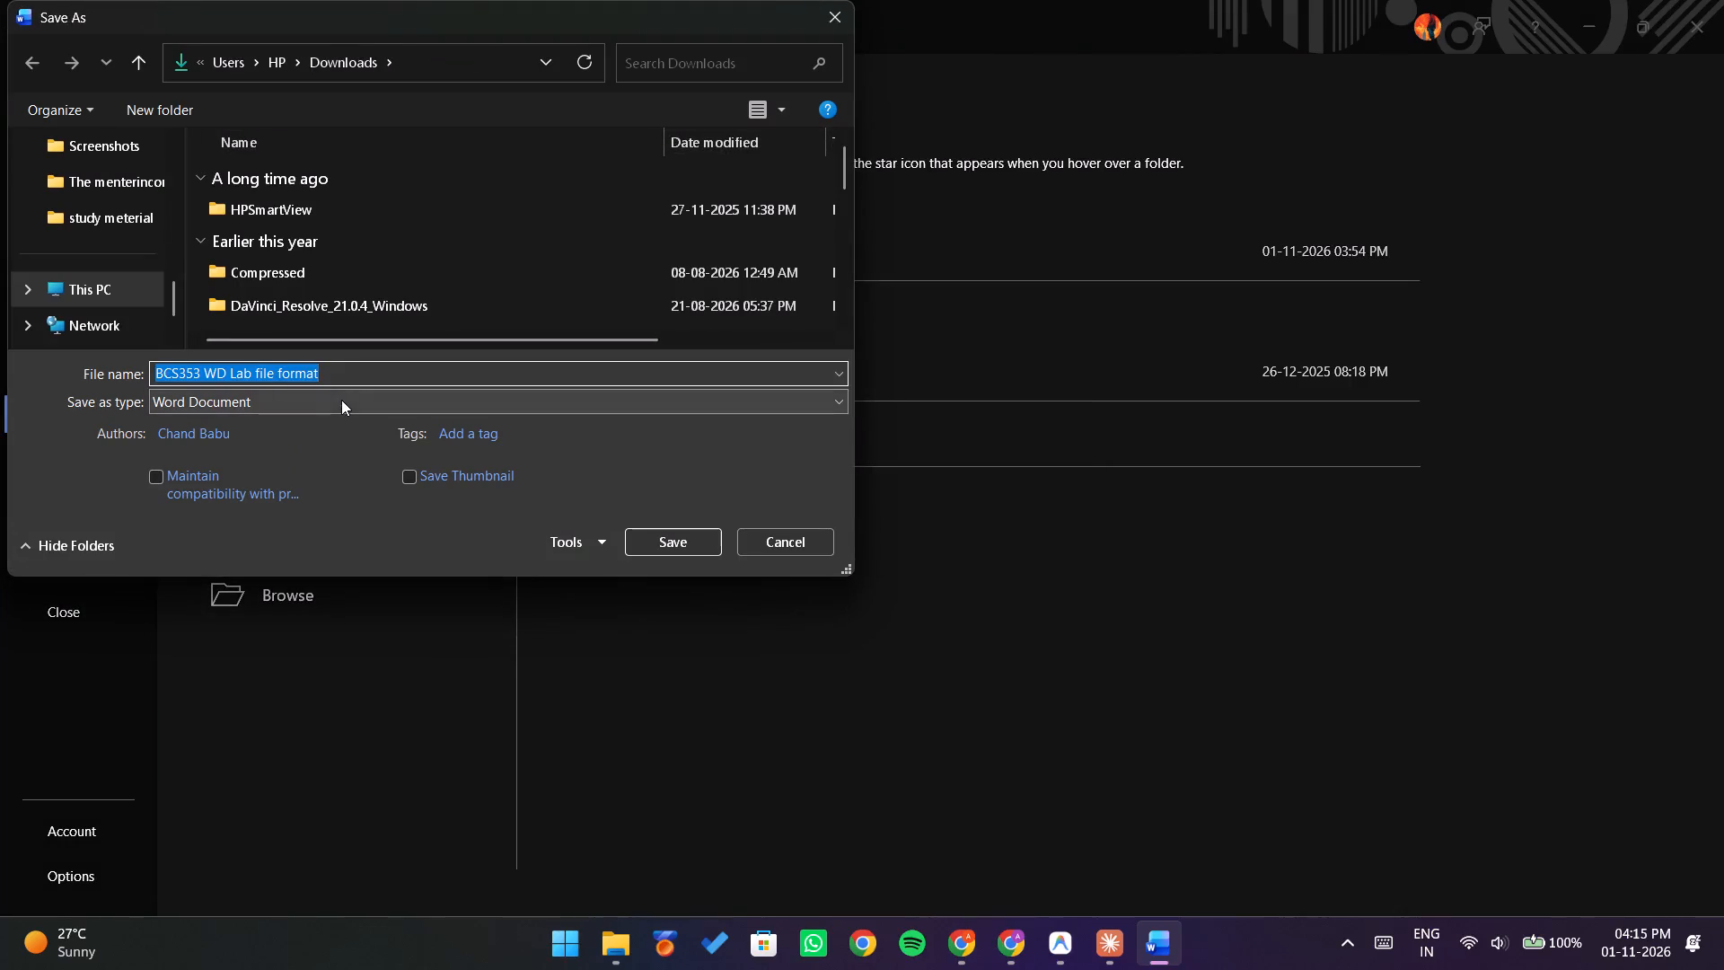
Name the copy wd_roshan and set its file format to PDF.
key("BackSpace")
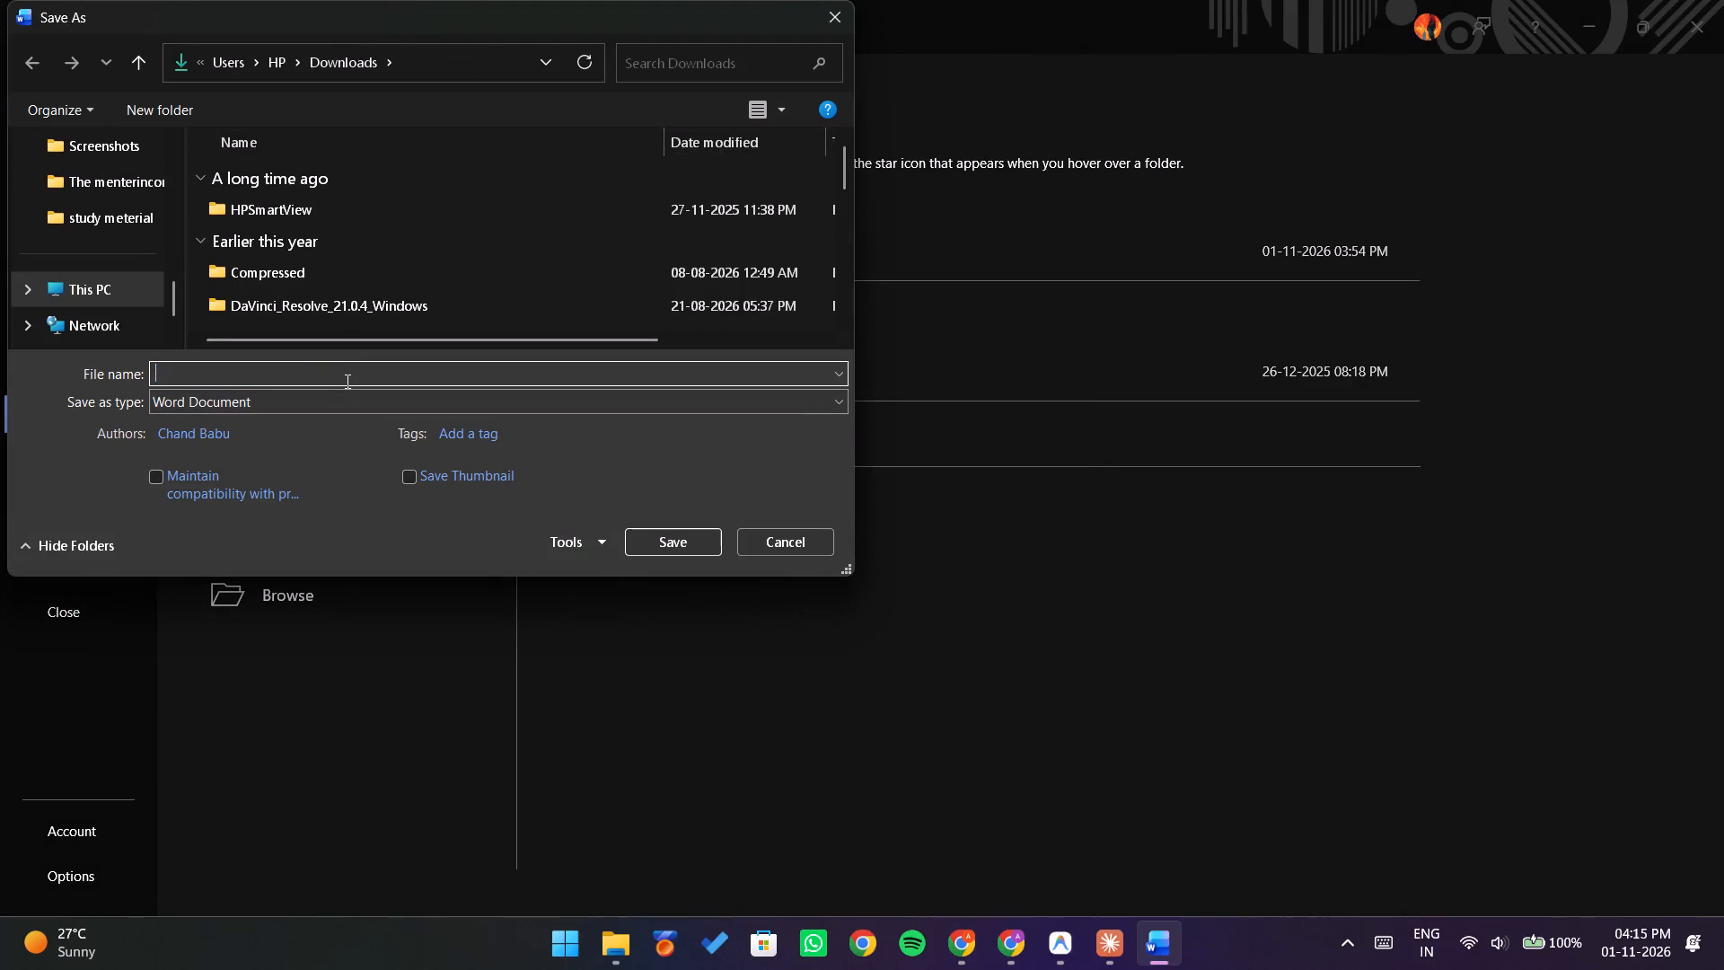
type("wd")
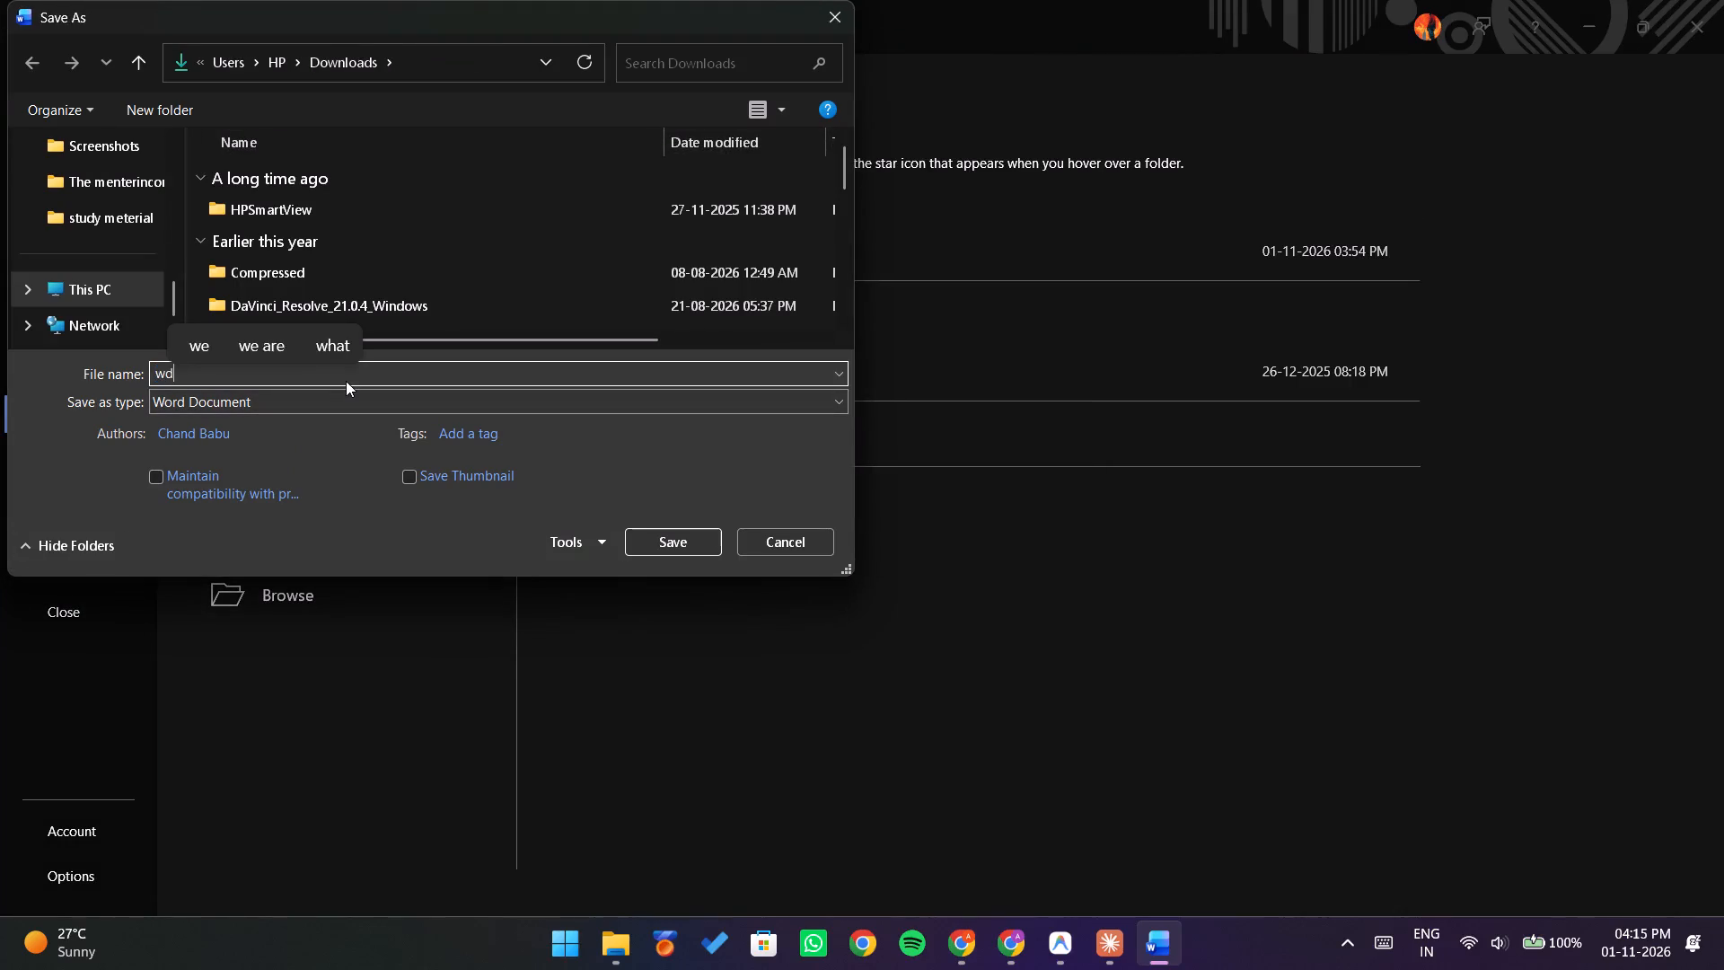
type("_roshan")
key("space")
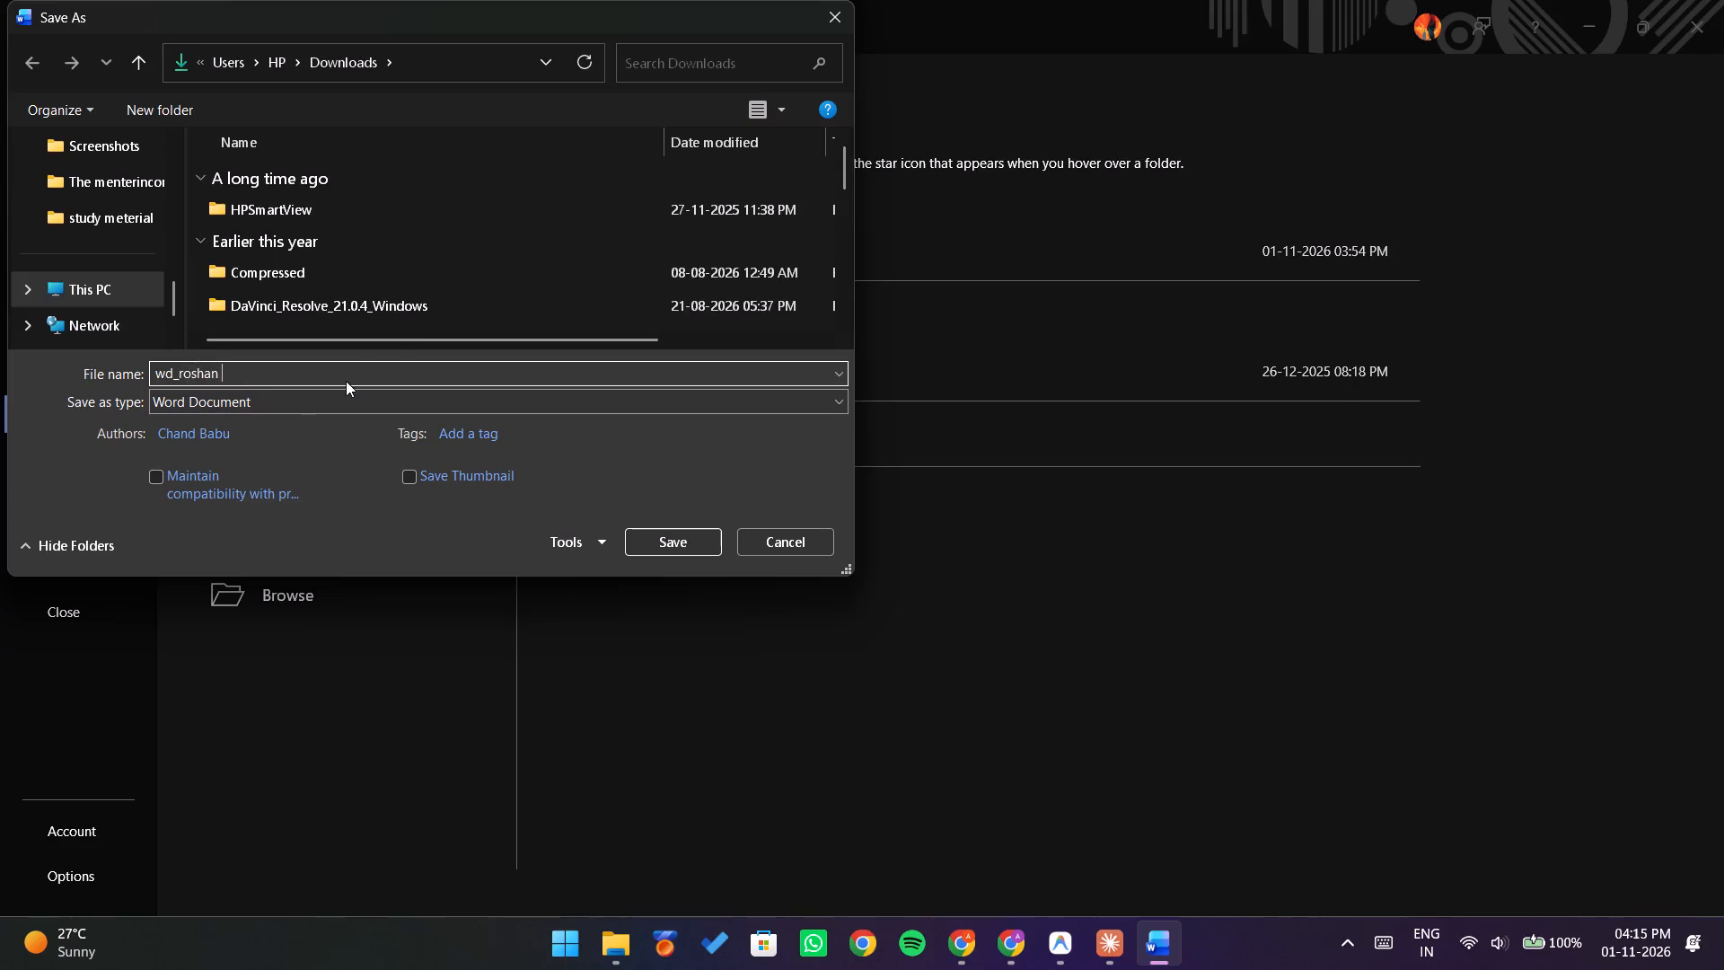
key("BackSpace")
left_click(367, 391)
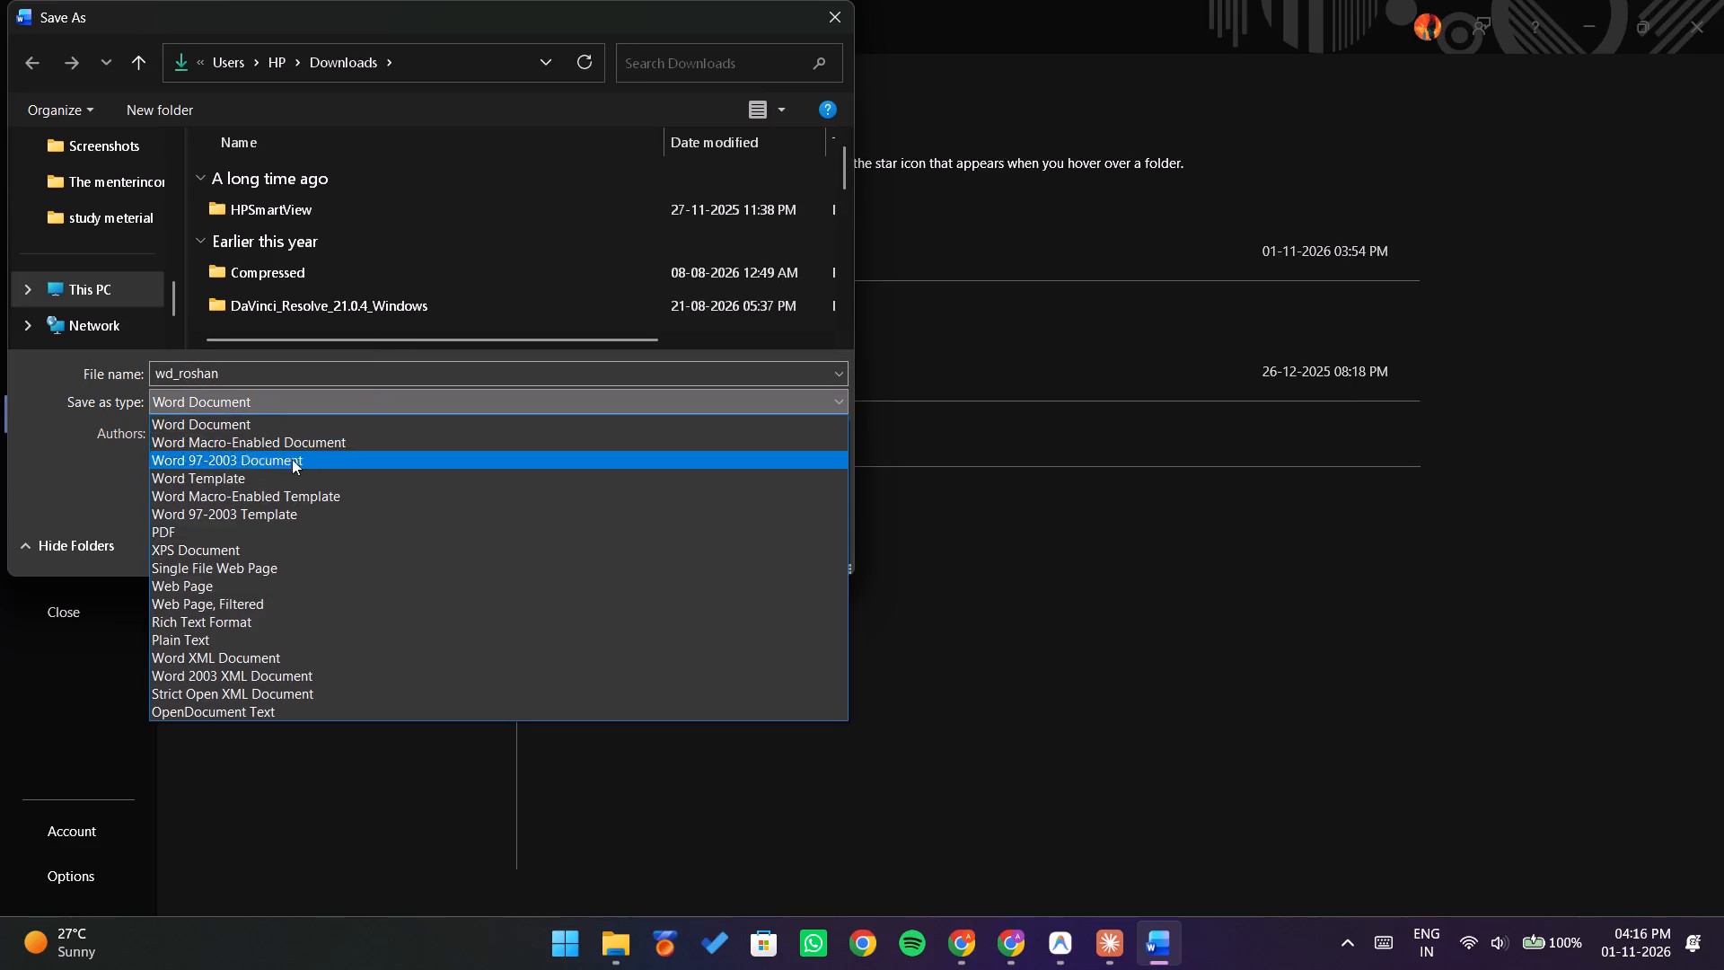
left_click(254, 525)
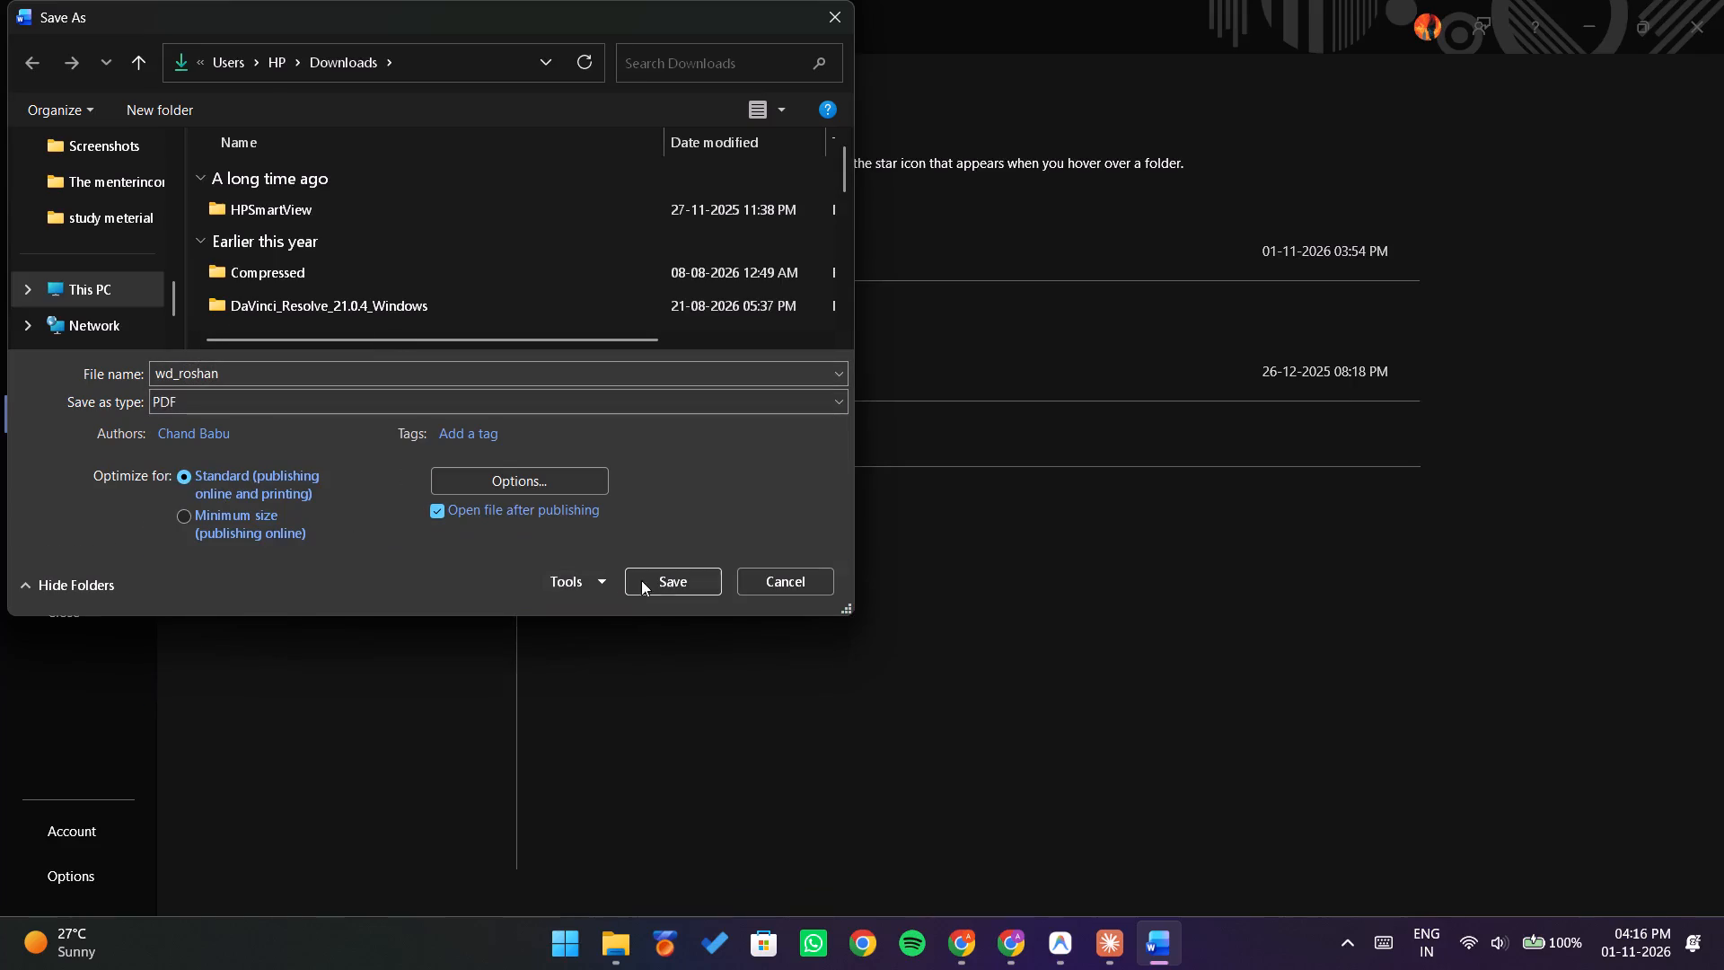
Save the PDF copy wd_roshan in the Downloads folder, with the file set to open after publishing.
left_click(653, 583)
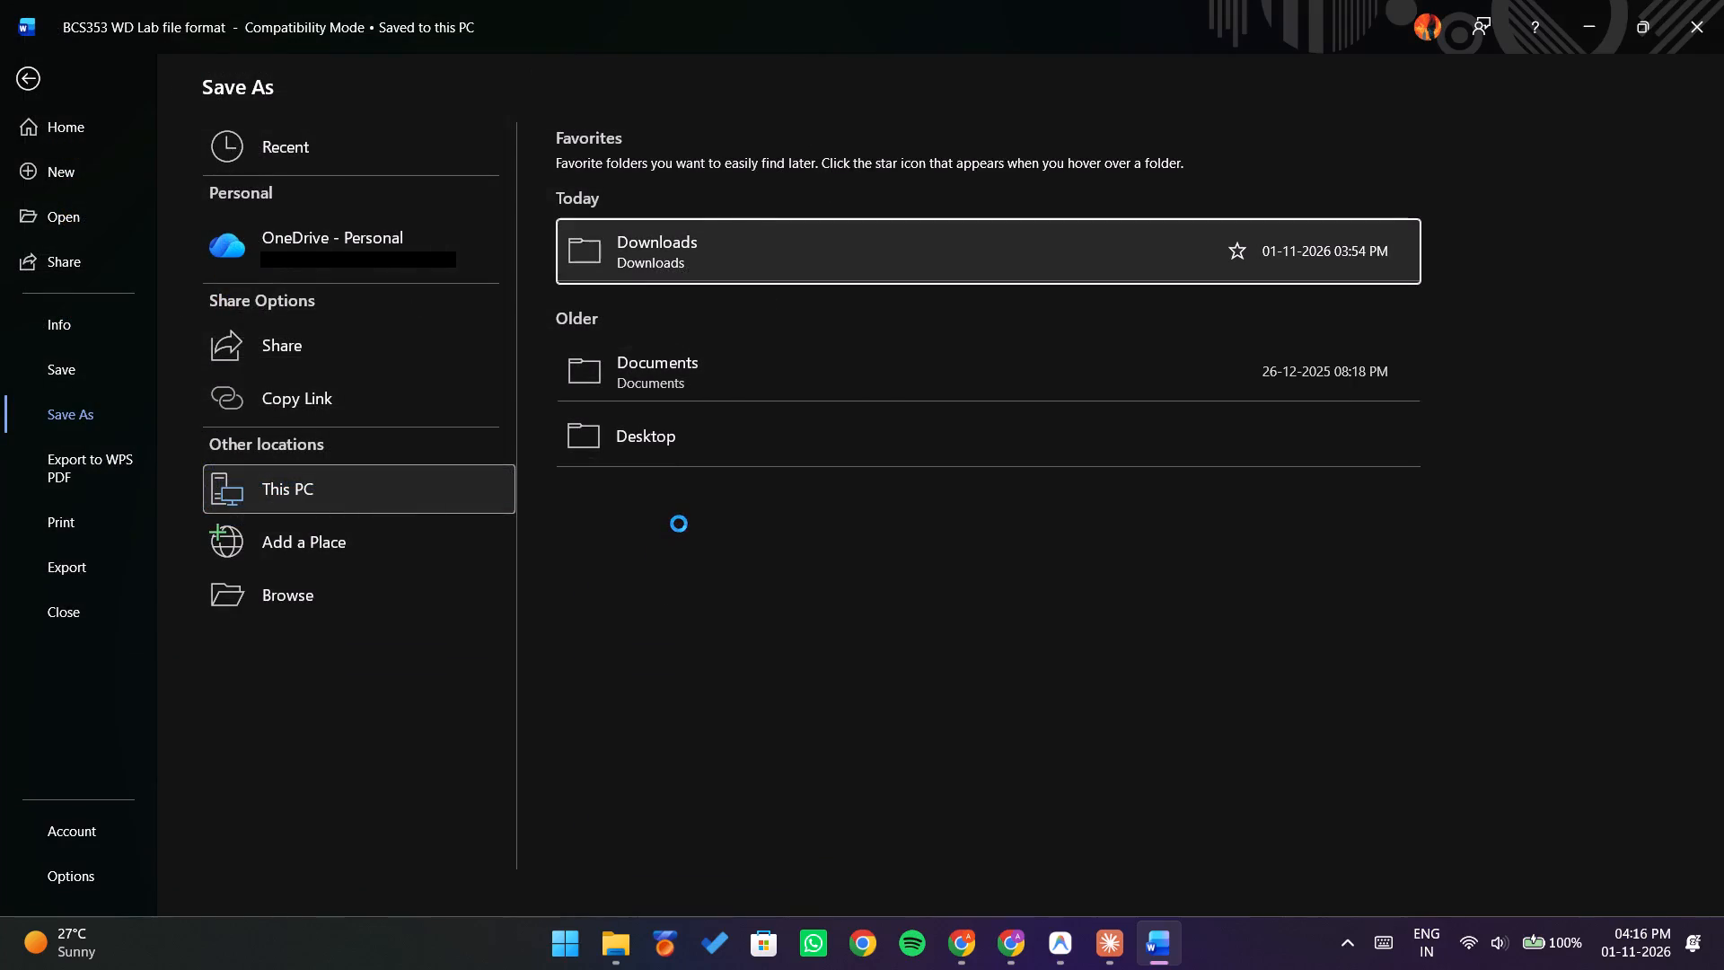
scroll(710, 630, "down", 2)
scroll(710, 630, "up", 3)
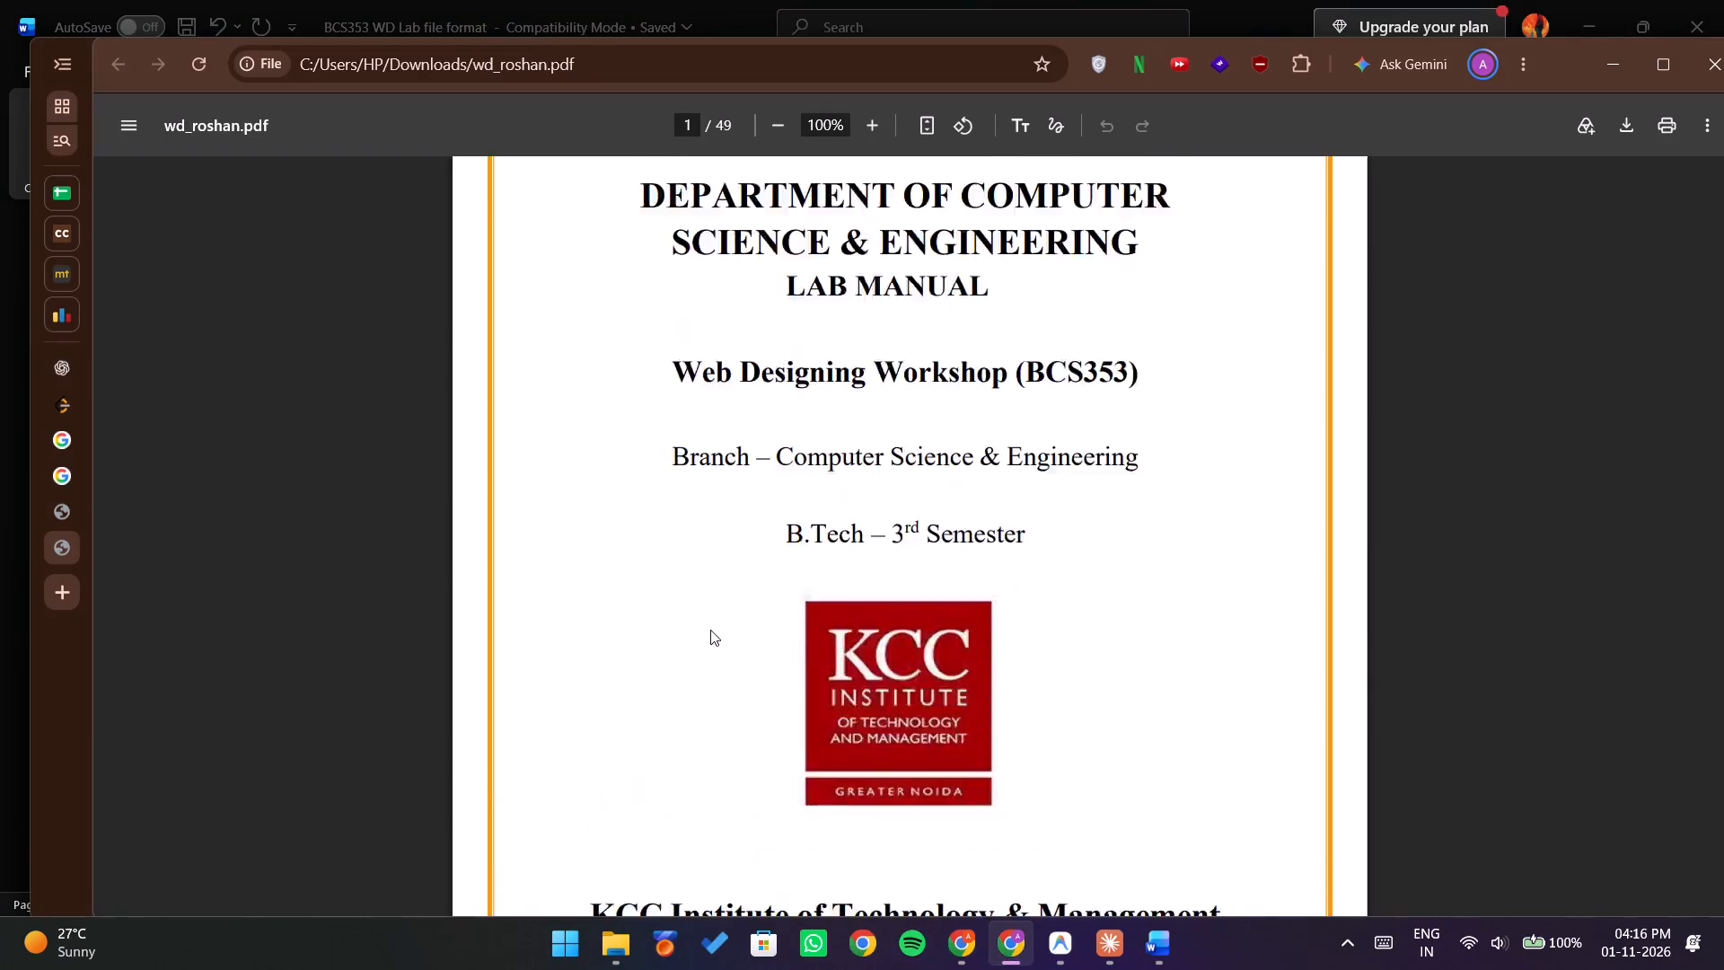
scroll(710, 630, "down", 9)
scroll(710, 629, "up", 3)
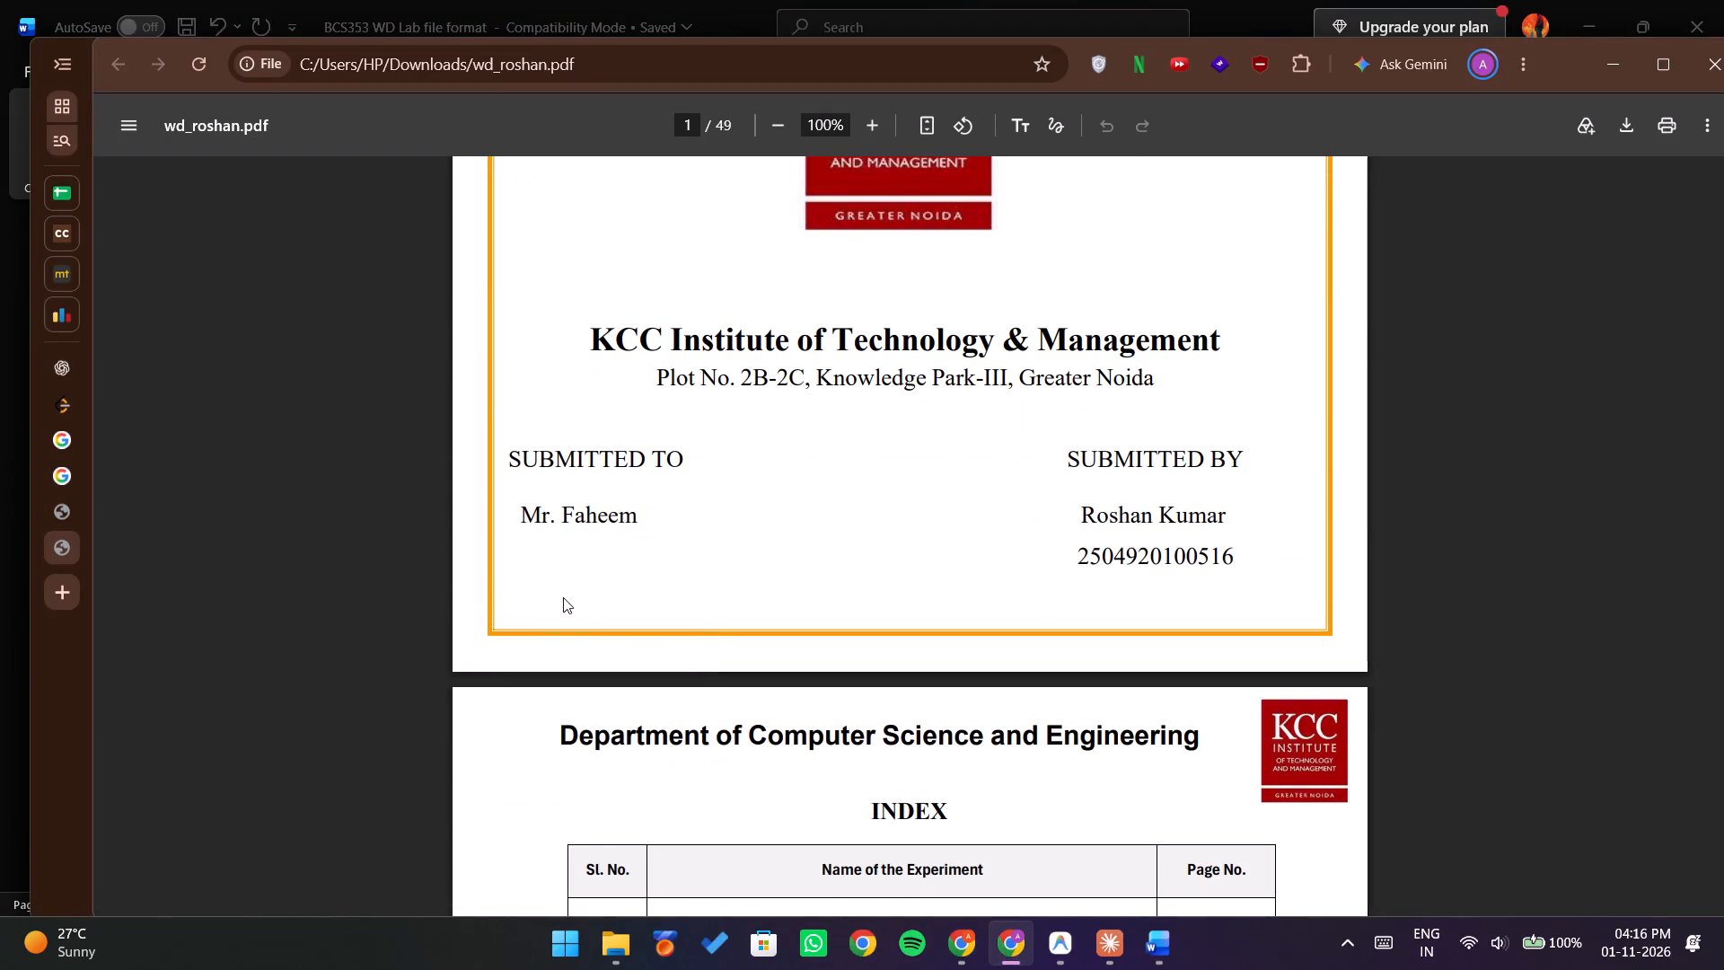
scroll(587, 581, "up", 7)
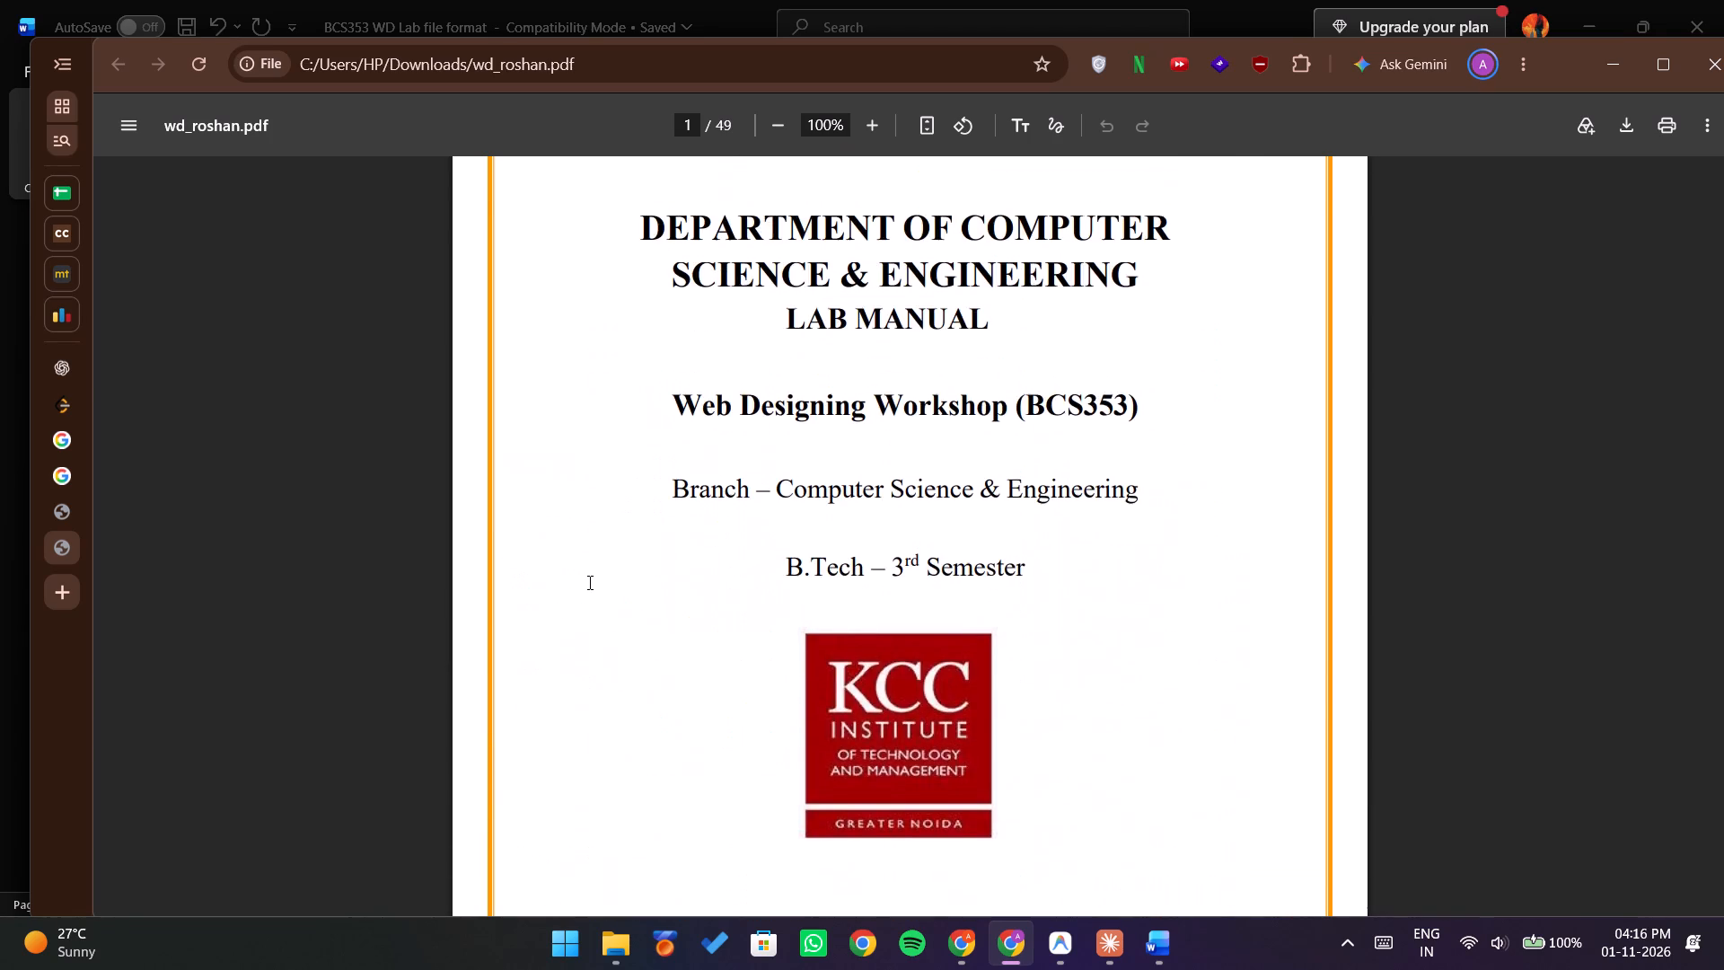
scroll(588, 582, "up", 1)
scroll(588, 582, "down", 5)
scroll(588, 582, "up", 2)
scroll(589, 582, "down", 1)
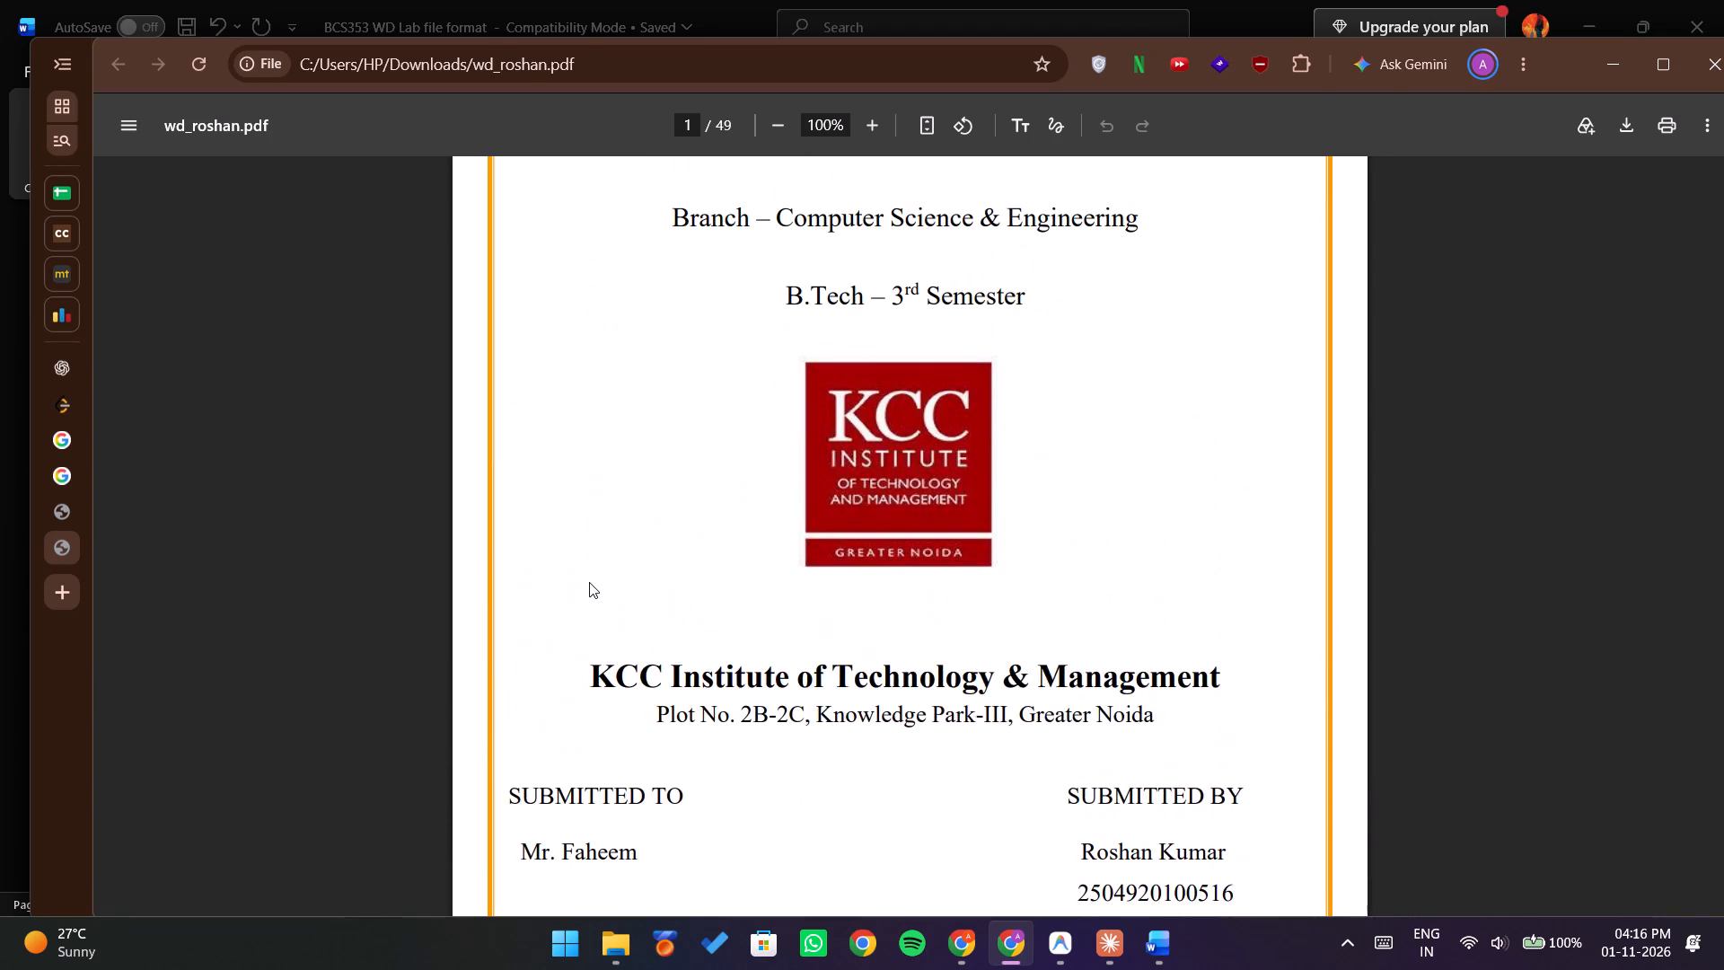
scroll(589, 582, "down", 2)
scroll(589, 582, "up", 3)
scroll(589, 582, "down", 2)
scroll(589, 582, "up", 2)
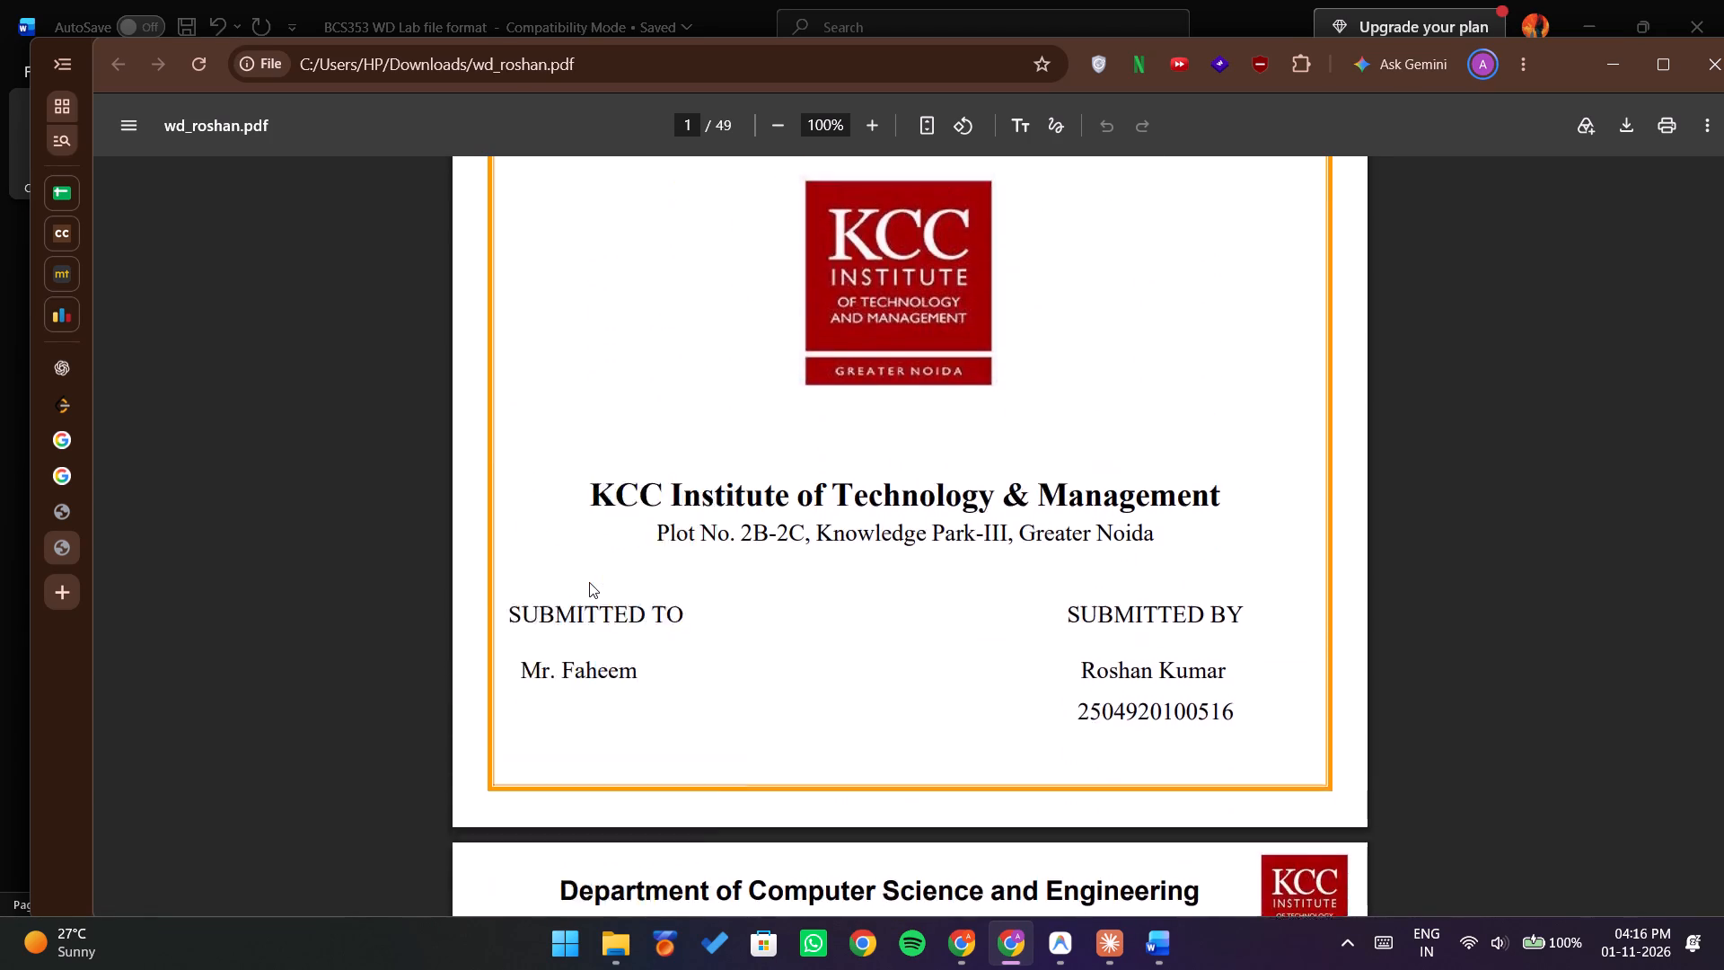